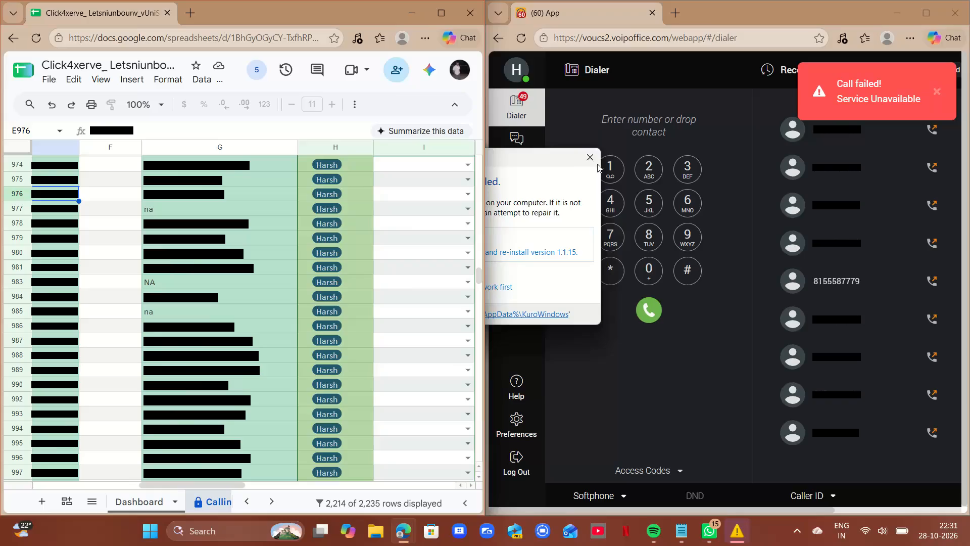
Close the Kuro setup dialog that overlaps the two browser windows.
click(594, 160)
click(594, 160)
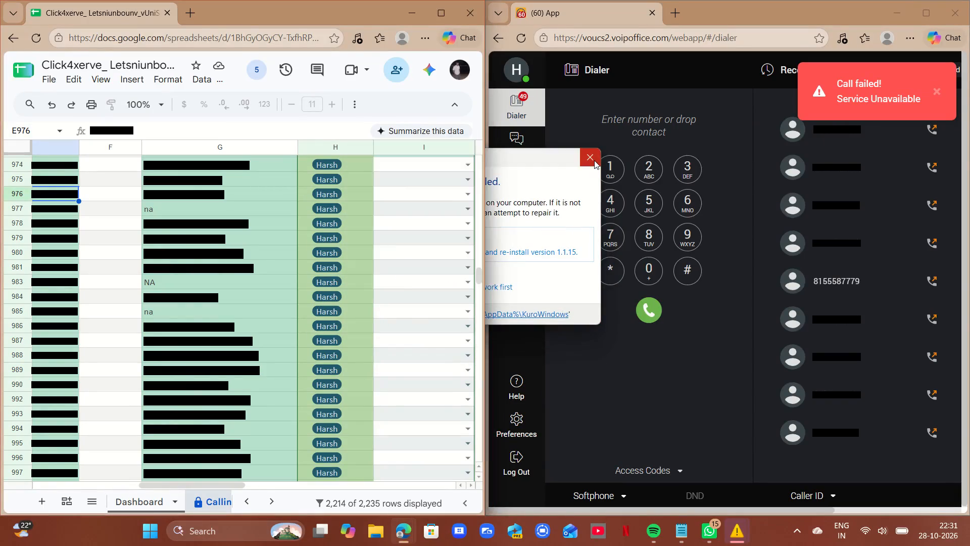
double_click(594, 160)
click(594, 160)
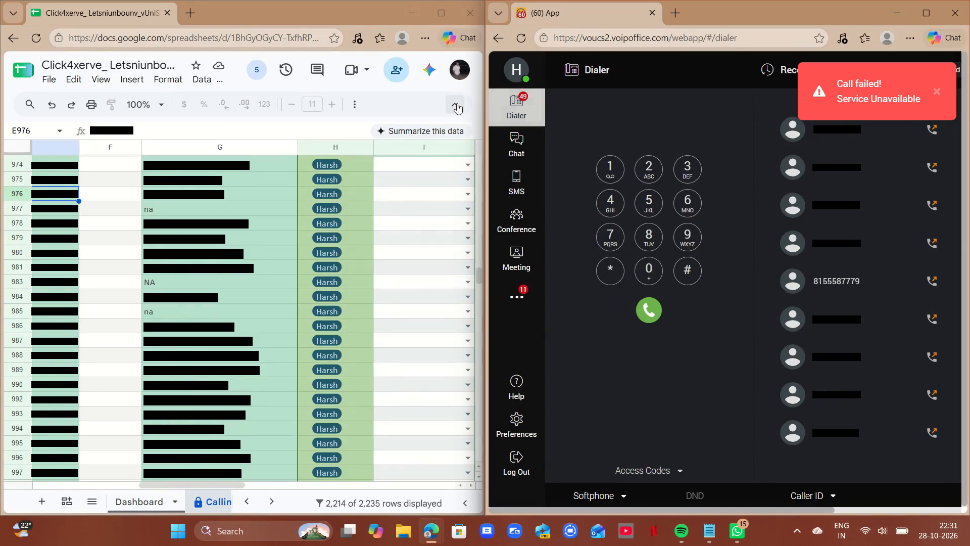
Minimize the spreadsheet and dialer browser windows and launch Kuro from the desktop.
click(417, 13)
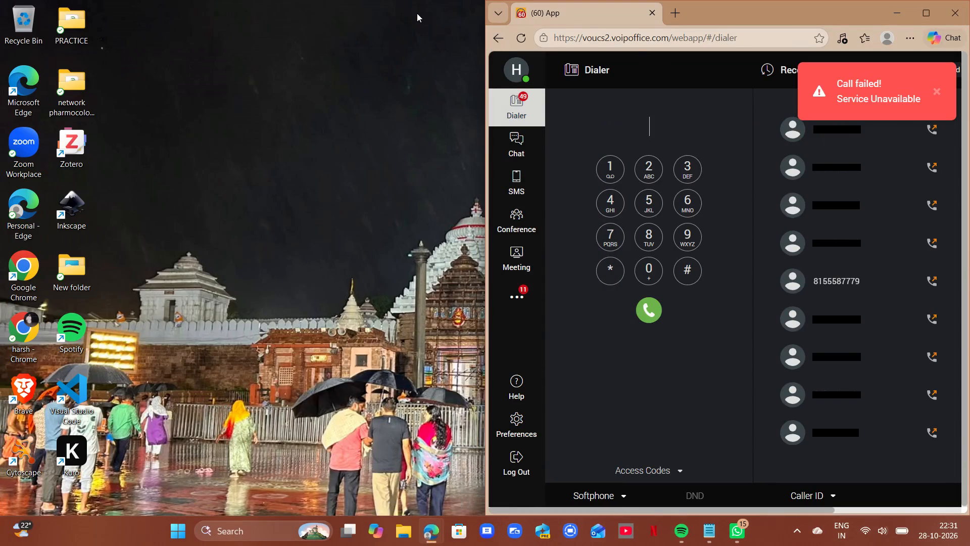
click(900, 11)
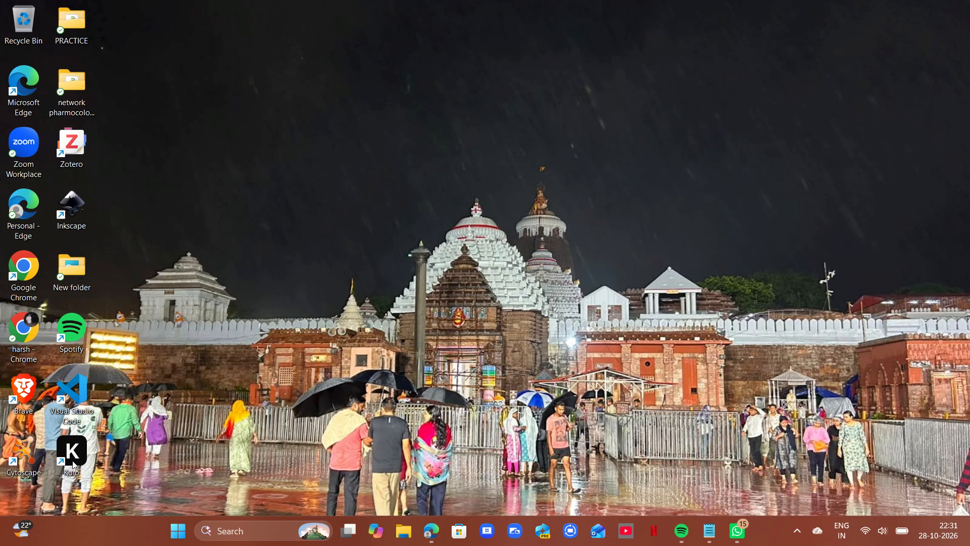
double_click(72, 461)
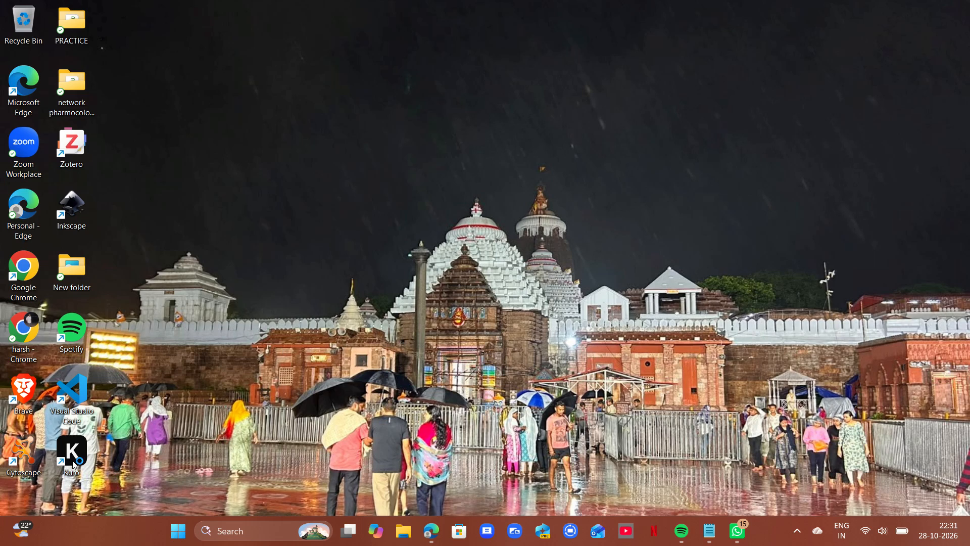
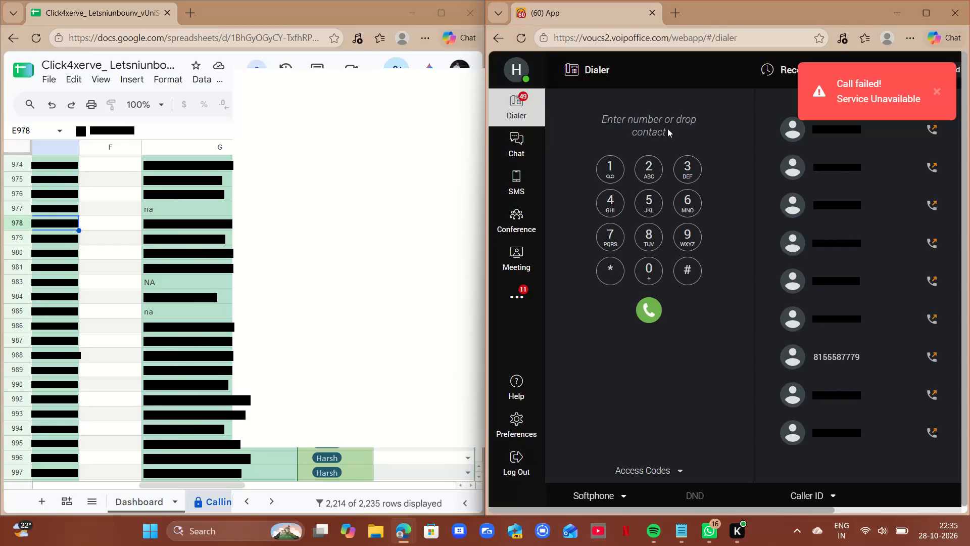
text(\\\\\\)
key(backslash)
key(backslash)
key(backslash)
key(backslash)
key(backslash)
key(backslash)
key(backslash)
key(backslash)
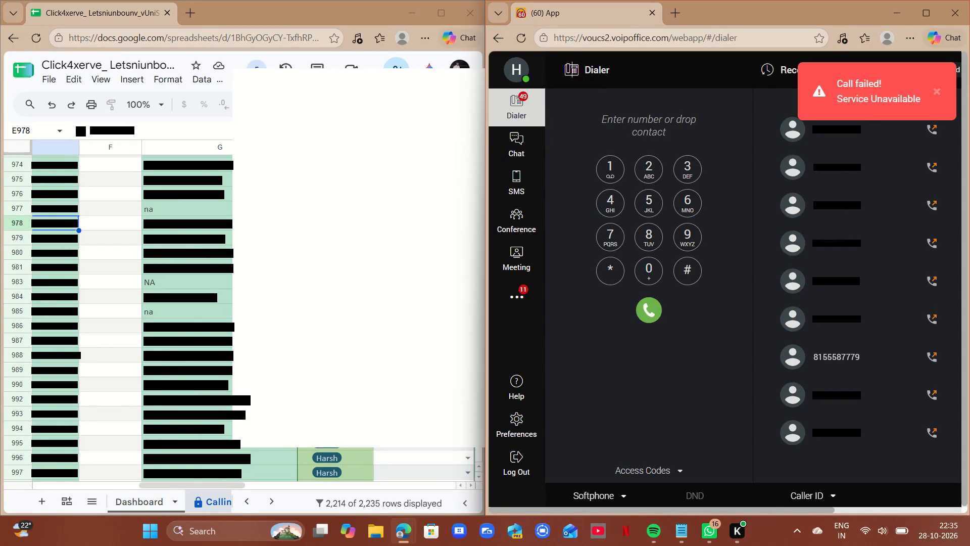
Paste the copied phone number from spreadsheet cell E978 into the dialer's number field and place the call.
key(ctrl+backslash)
key(ctrl+v)
key(ctrl+backslash)
key(ctrl+backslash)
key(ctrl+backslash)
key(ctrl+backslash)
text(\\\\)
click(614, 120)
text(\\\\\)
key(ctrl+v)
key(backslash)
key(Return)
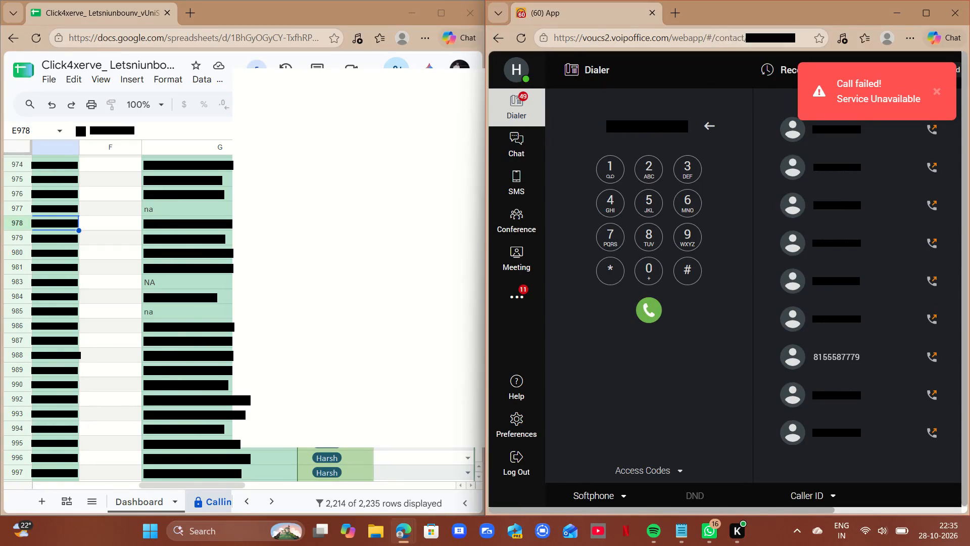
text(\\\)
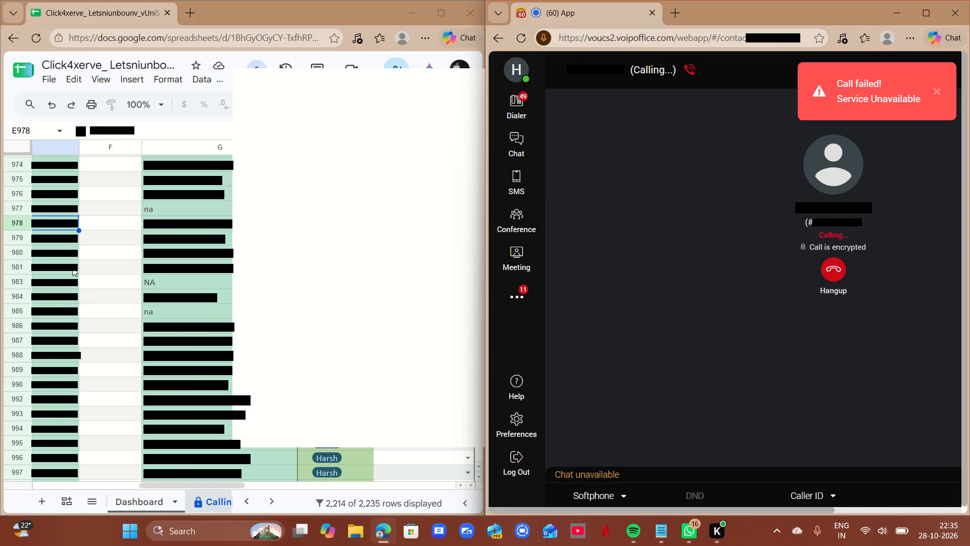
Copy the next phone number from cell E979 of the calling spreadsheet.
click(69, 237)
key(ctrl+c)
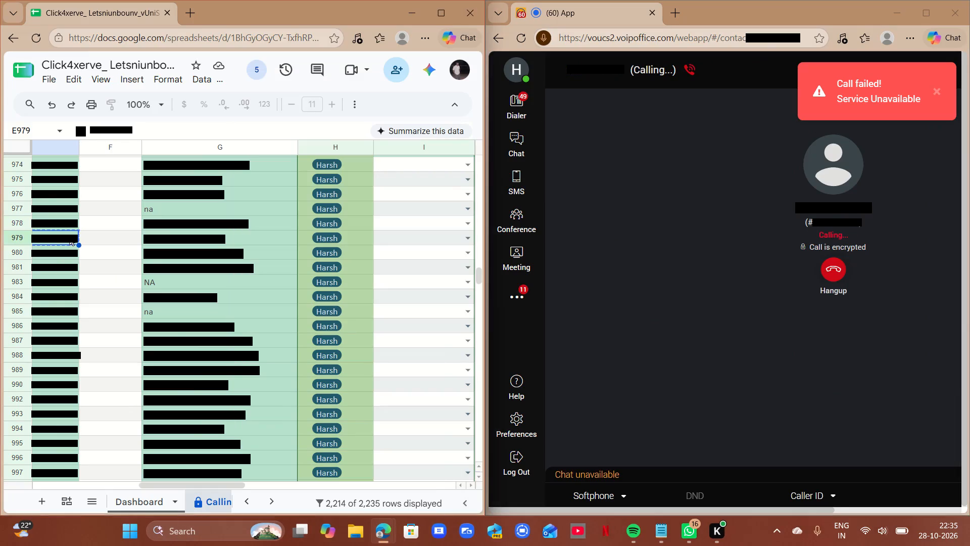
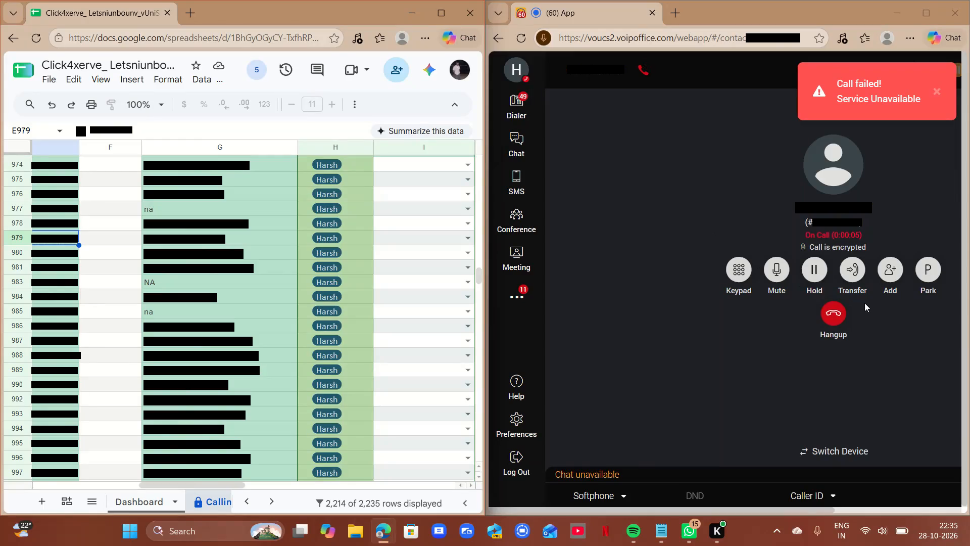
Hang up the current call and dial the phone number copied from cell E979.
click(832, 313)
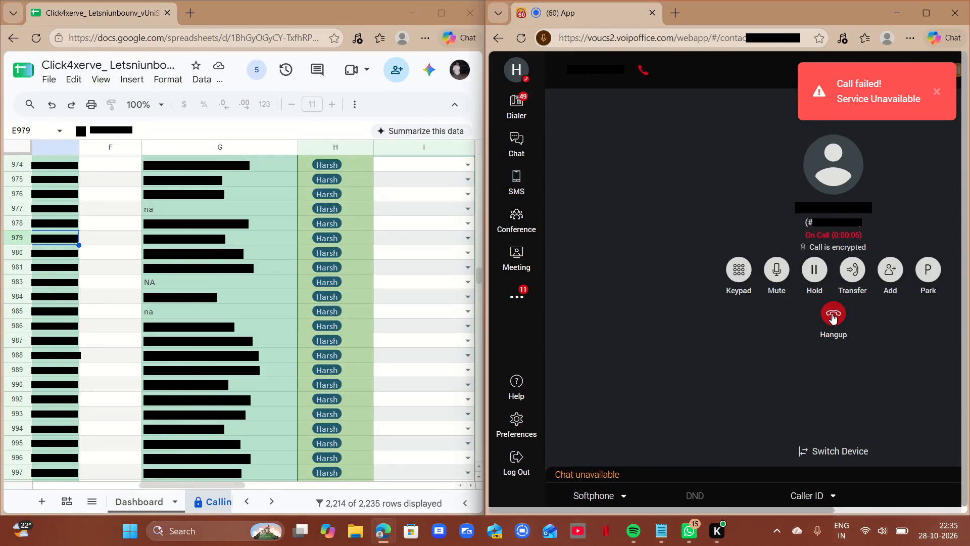
click(665, 131)
key(ctrl+v)
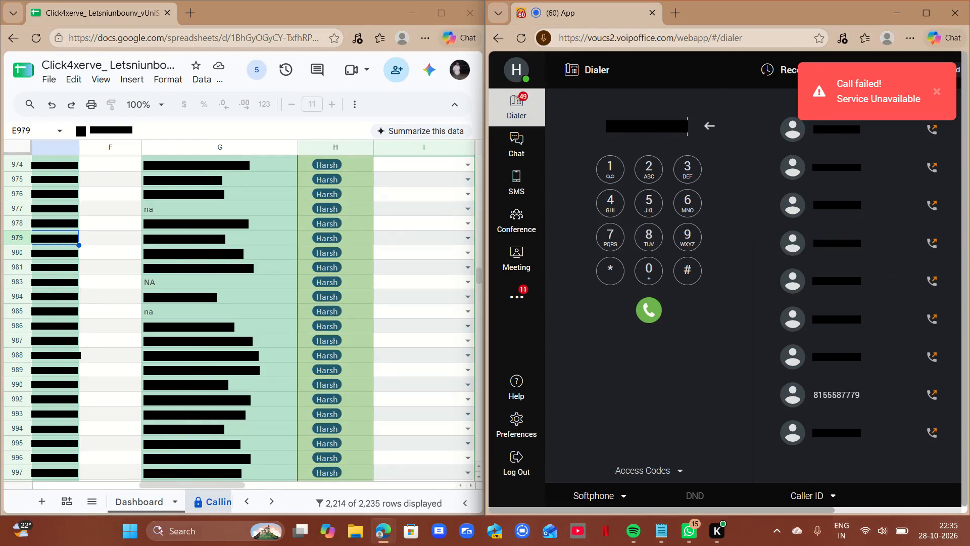
key(Return)
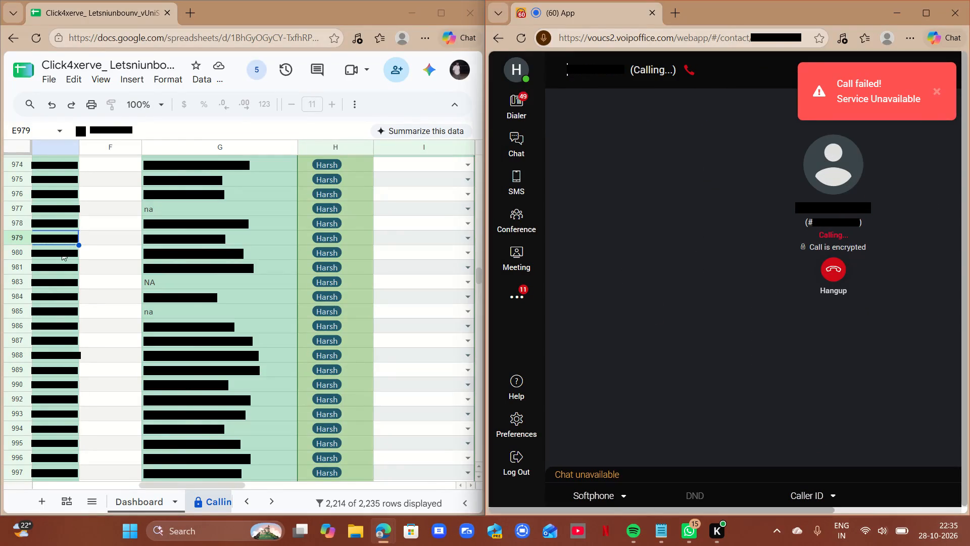
Copy the phone number from cell E980, dismiss the call-failed notice, and replace the current call with one to that number.
click(62, 252)
key(ctrl+c)
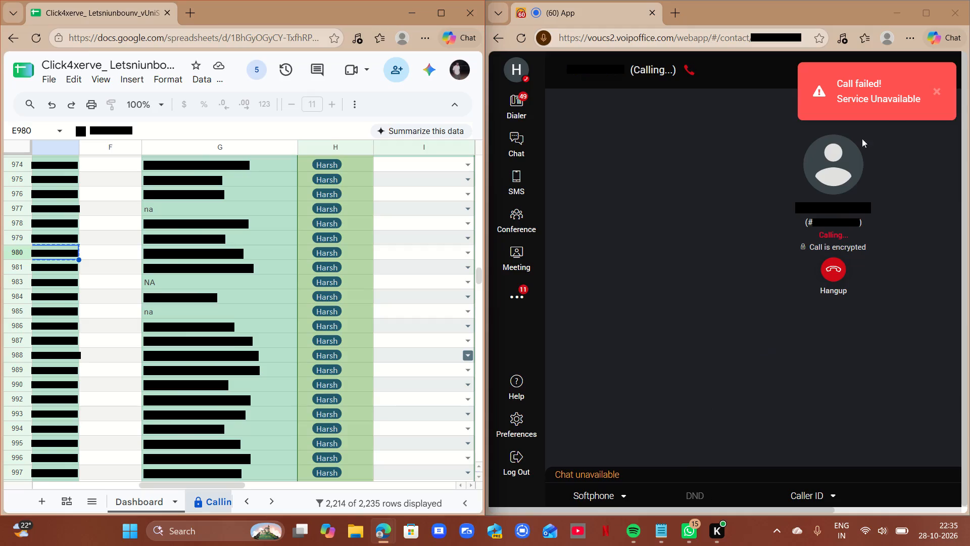
click(931, 88)
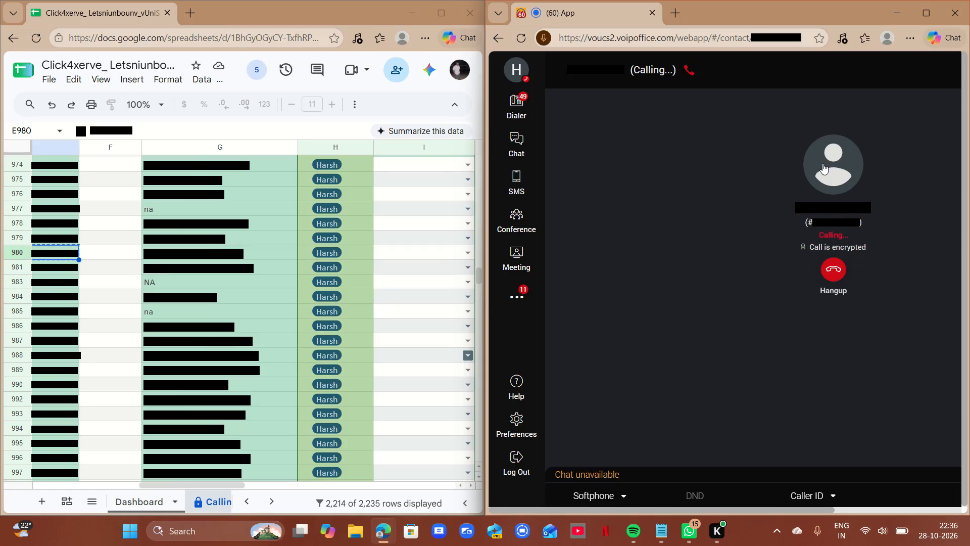
click(838, 271)
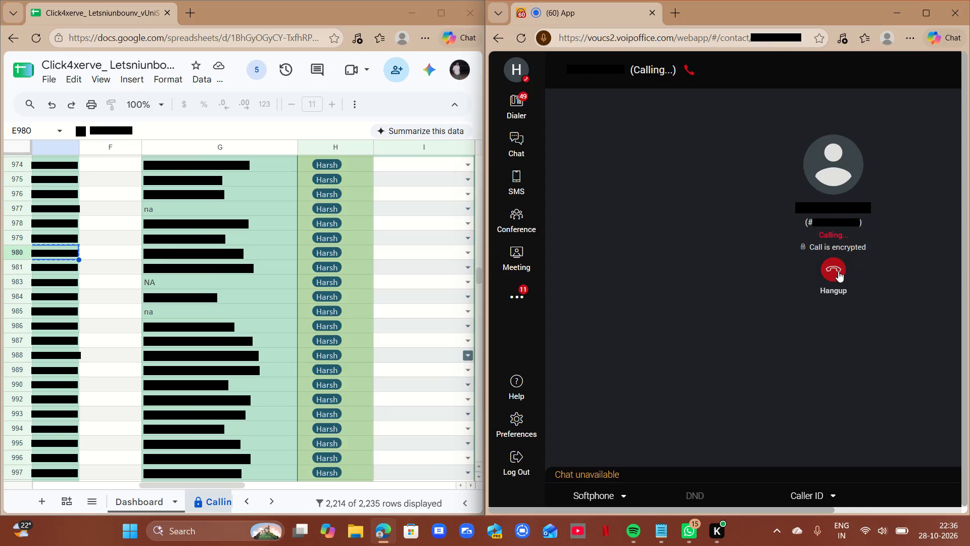
click(614, 139)
key(ctrl+v)
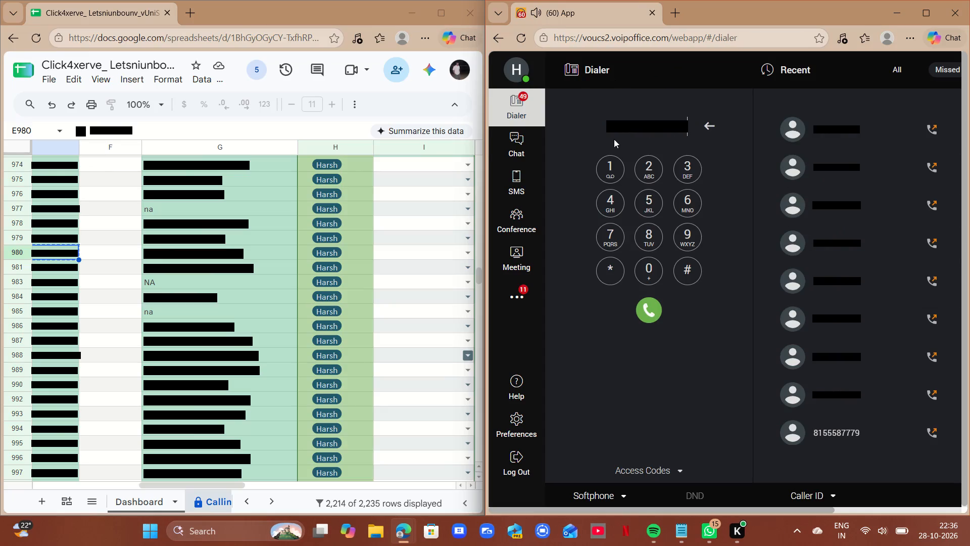
key(Return)
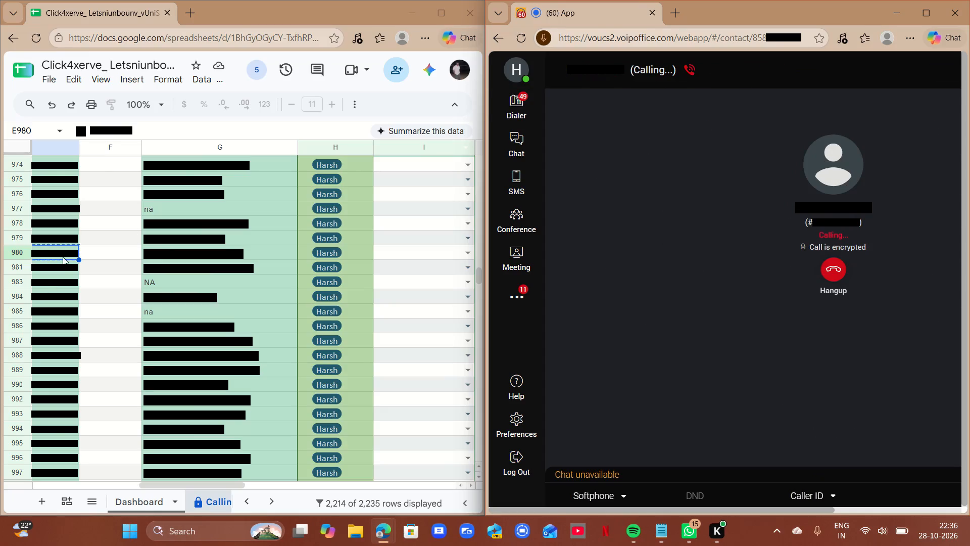
Copy the phone number from cell E981 and, after ending the current call, call that number.
click(58, 274)
key(ctrl+c)
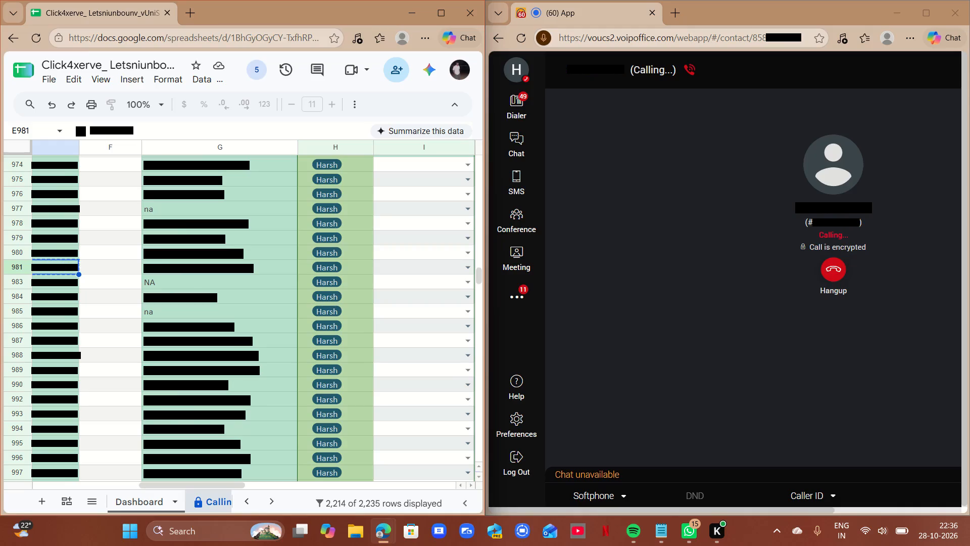
click(826, 270)
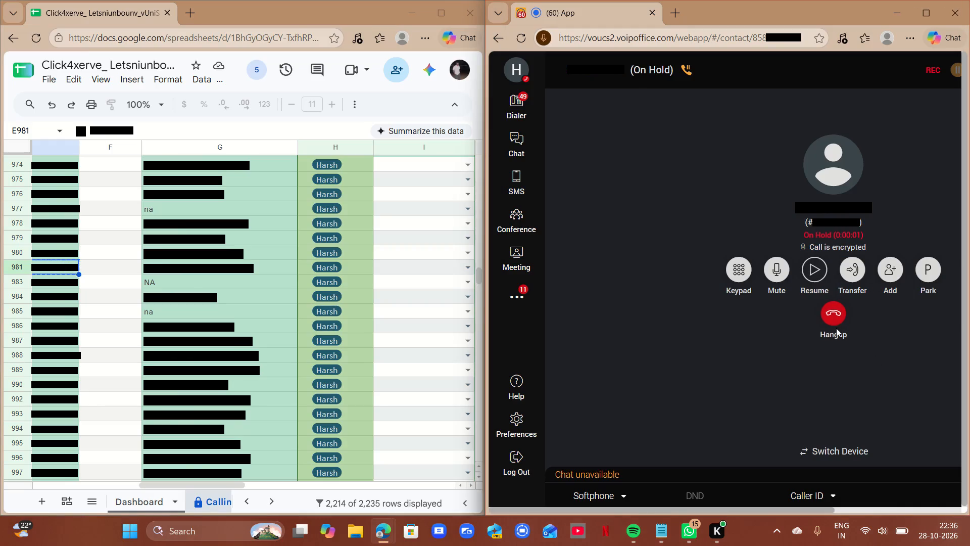
click(836, 328)
click(836, 314)
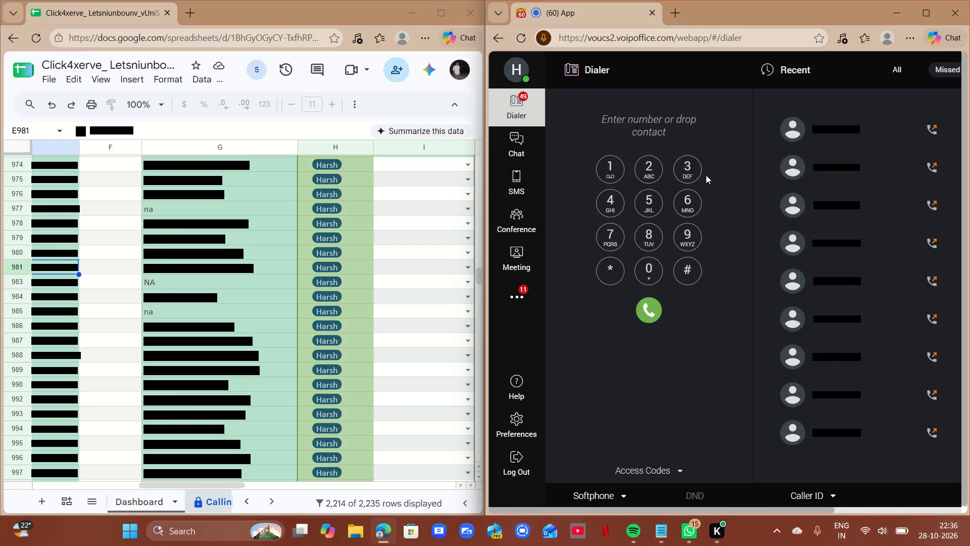
click(668, 129)
key(ctrl+v)
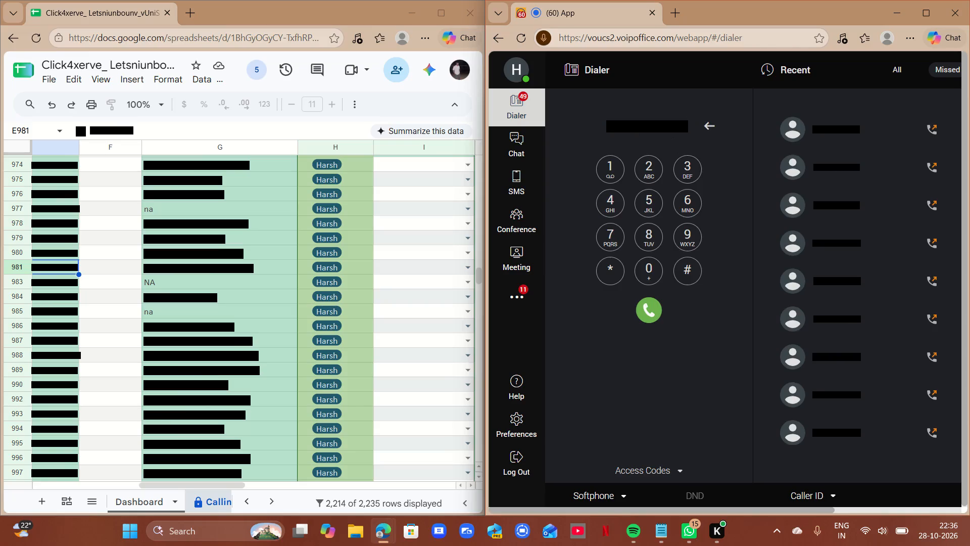
key(Return)
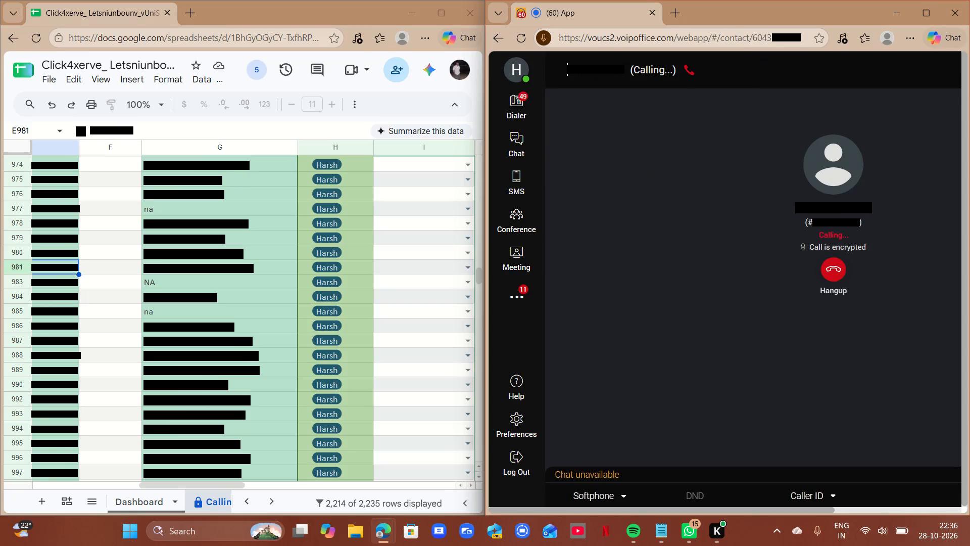
Copy the phone number from cell E983 into the dialer and place the call.
click(68, 281)
key(ctrl+c)
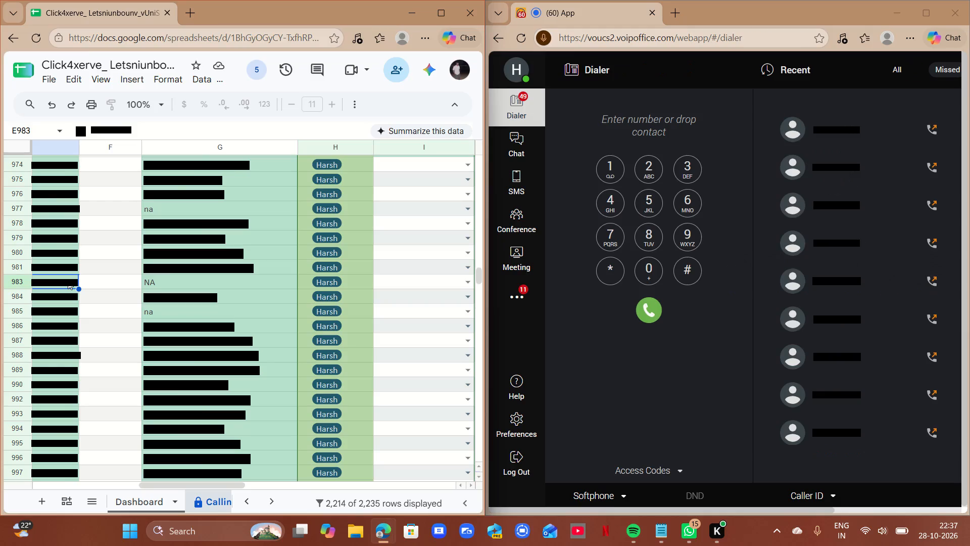
click(644, 136)
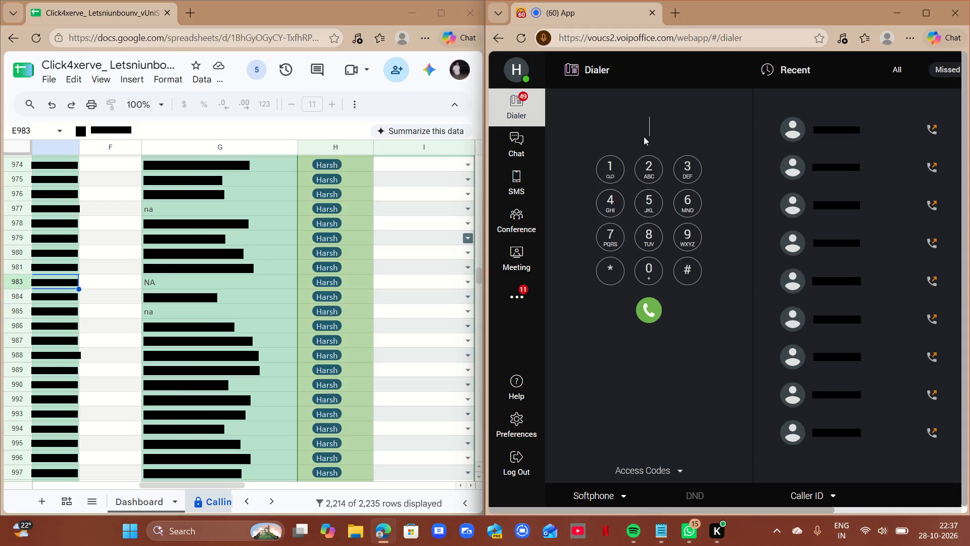
key(ctrl+v)
key(Return)
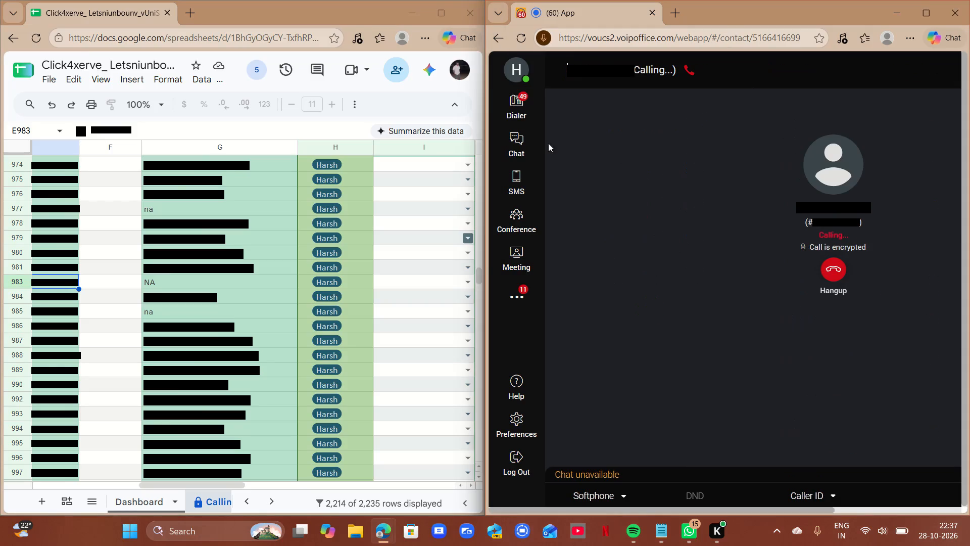
Set the call status in column I to Hung up/Disconneted for row 981 and Incoming Call Restriction for row 983.
click(17, 266)
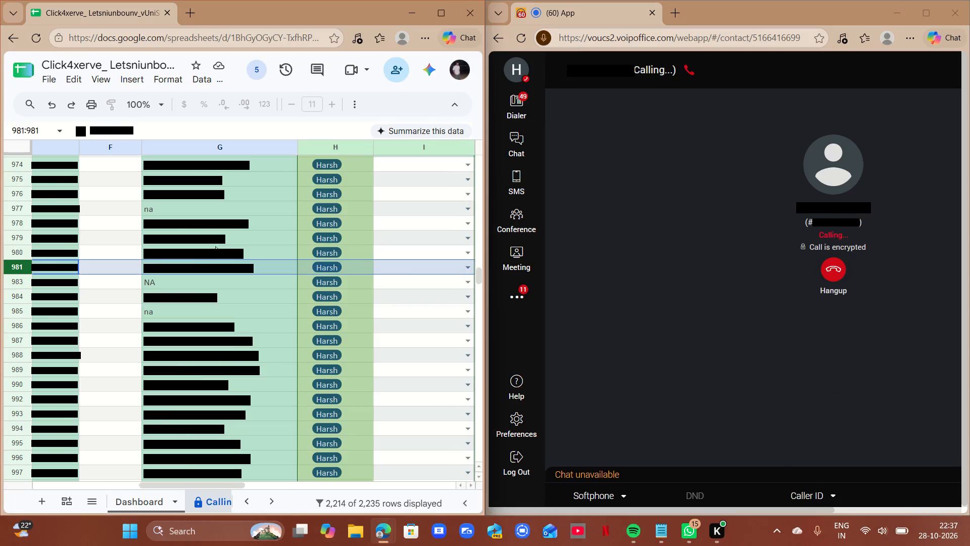
click(391, 269)
key(h)
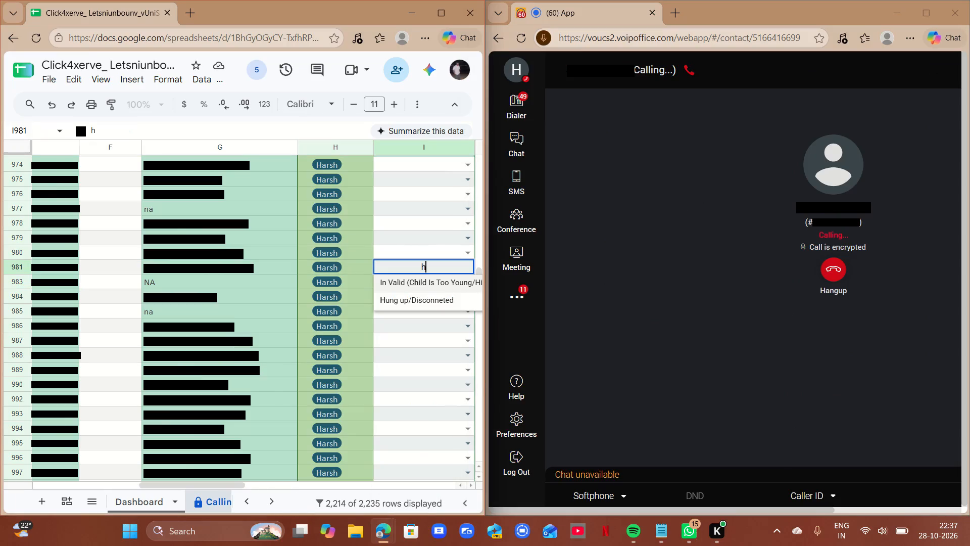
key(Up)
key(Return)
text(res)
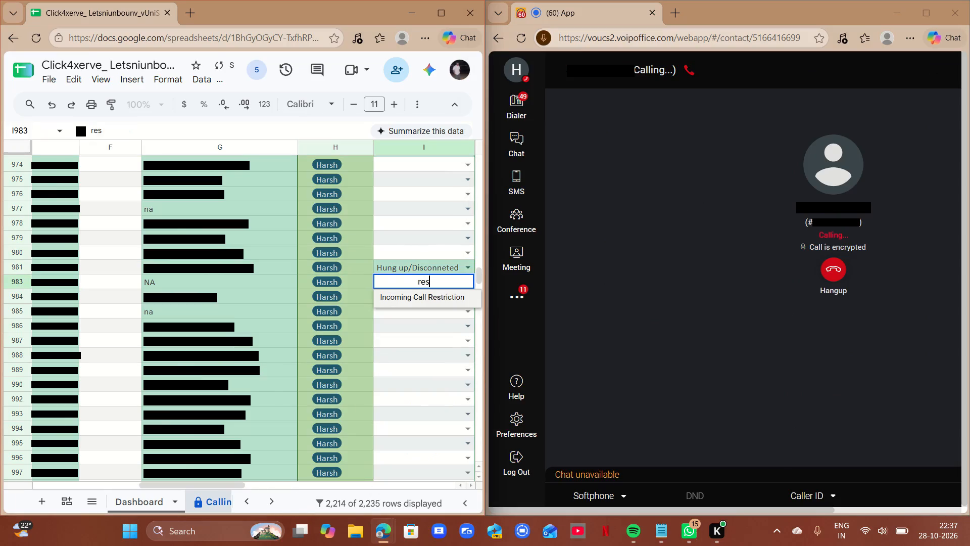
key(Return)
Set the call status in cell I980 to Voicemail and fill it upward through cell I974.
click(405, 248)
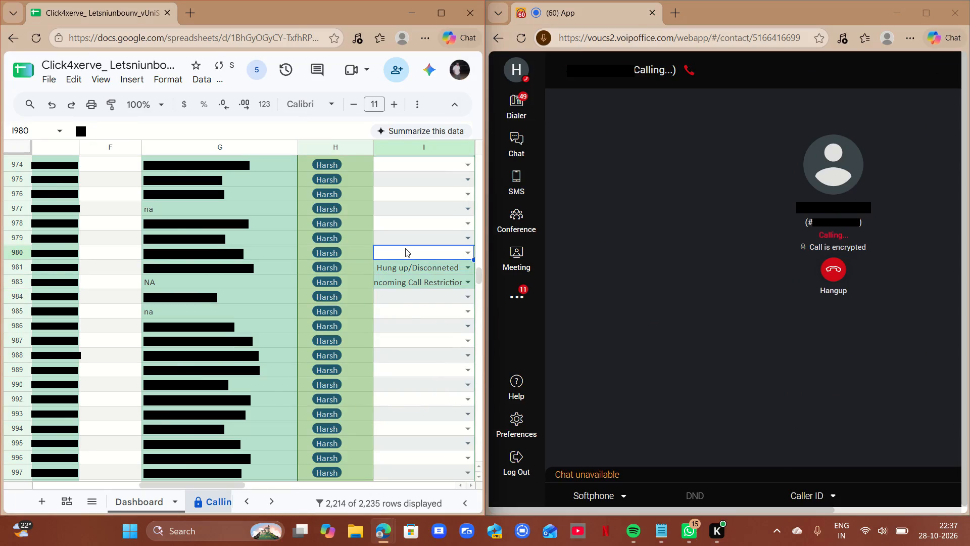
key(v)
key(Up)
key(Return)
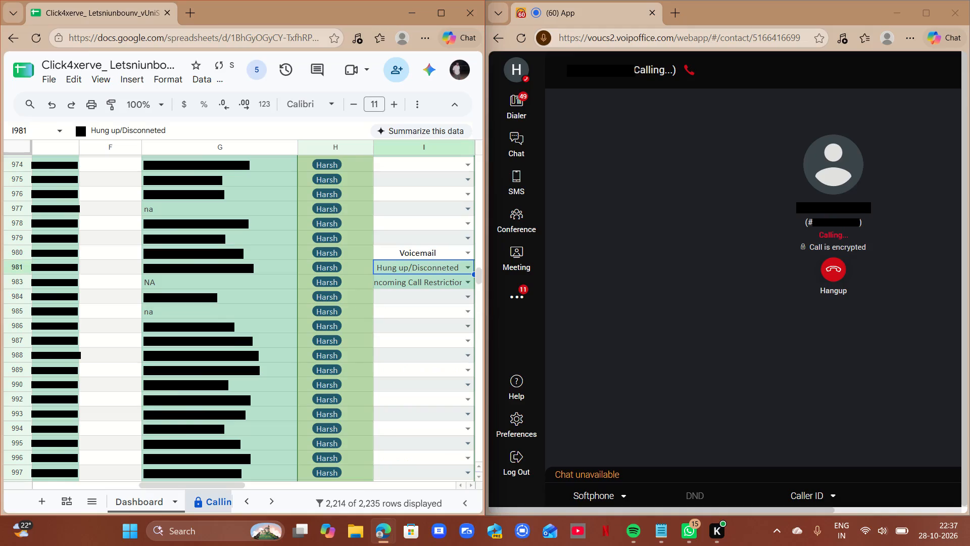
click(417, 251)
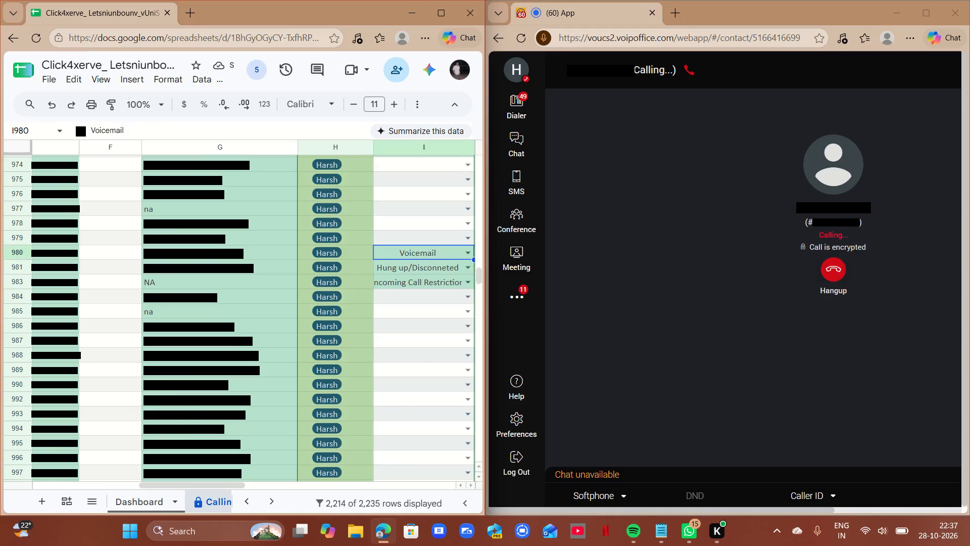
drag(474, 260, 452, 174)
drag(452, 174, 453, 170)
End the current call and call the phone number copied from cell E984.
scroll(453, 170, down, 2)
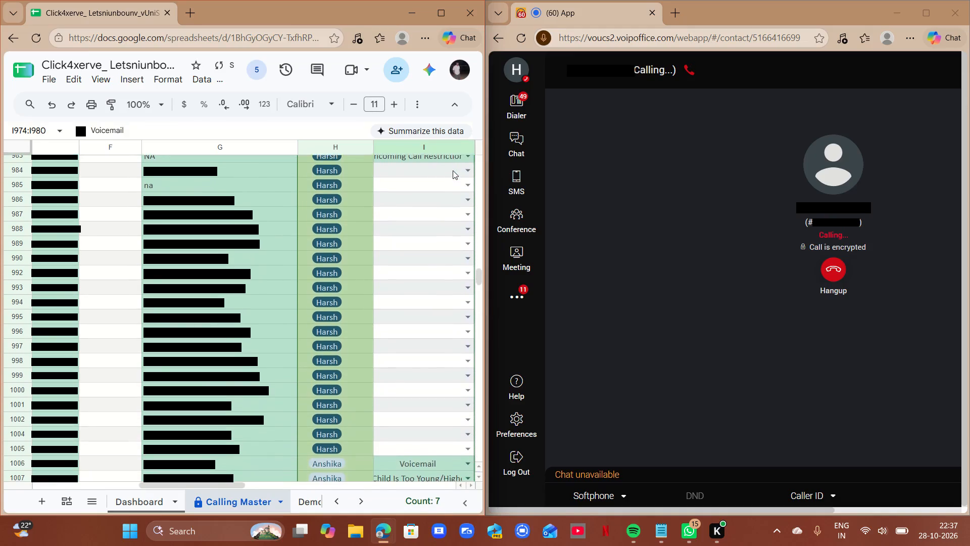
scroll(453, 170, down, 1)
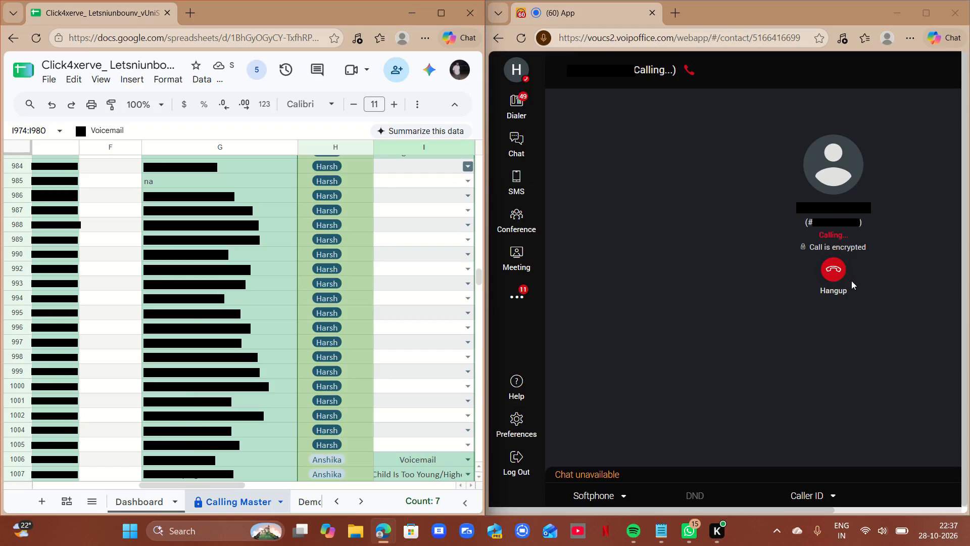
click(836, 277)
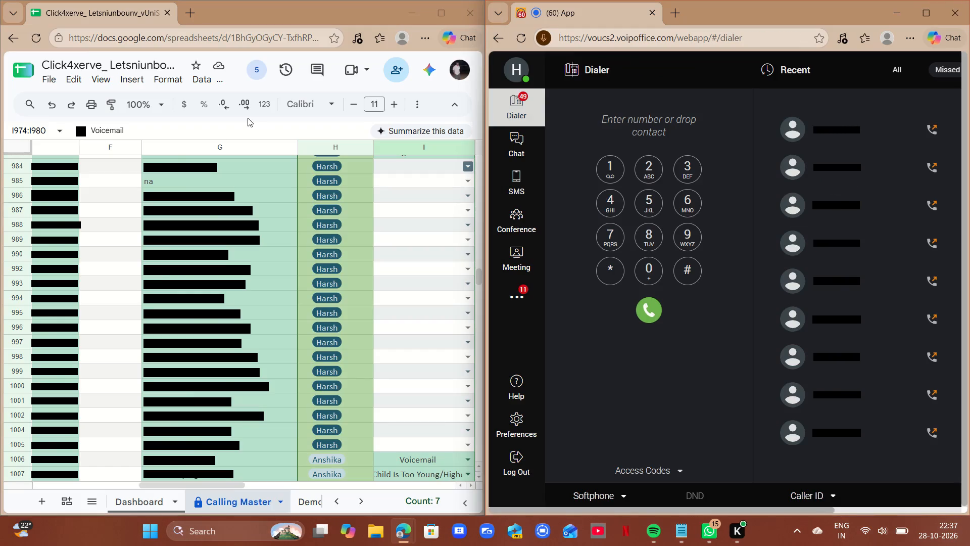
click(67, 169)
key(ctrl+c)
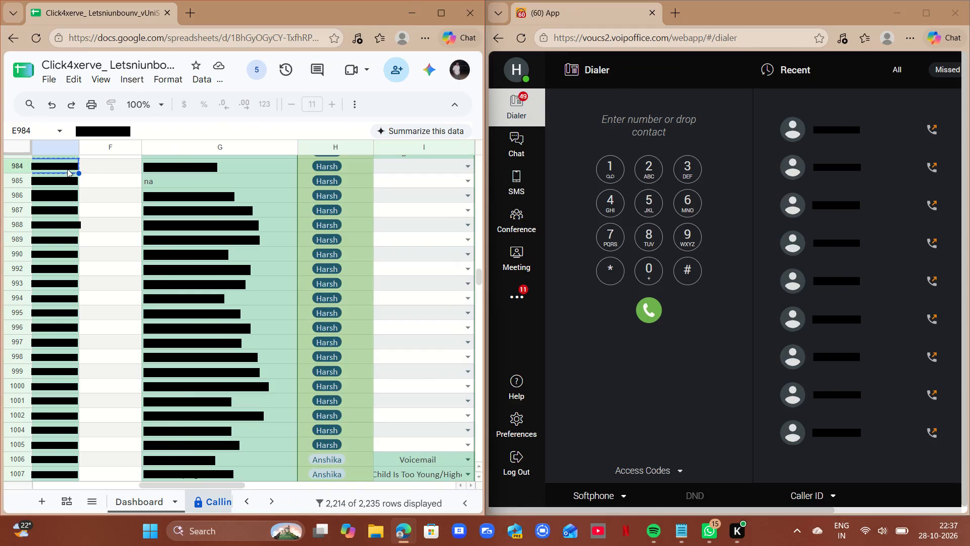
click(612, 112)
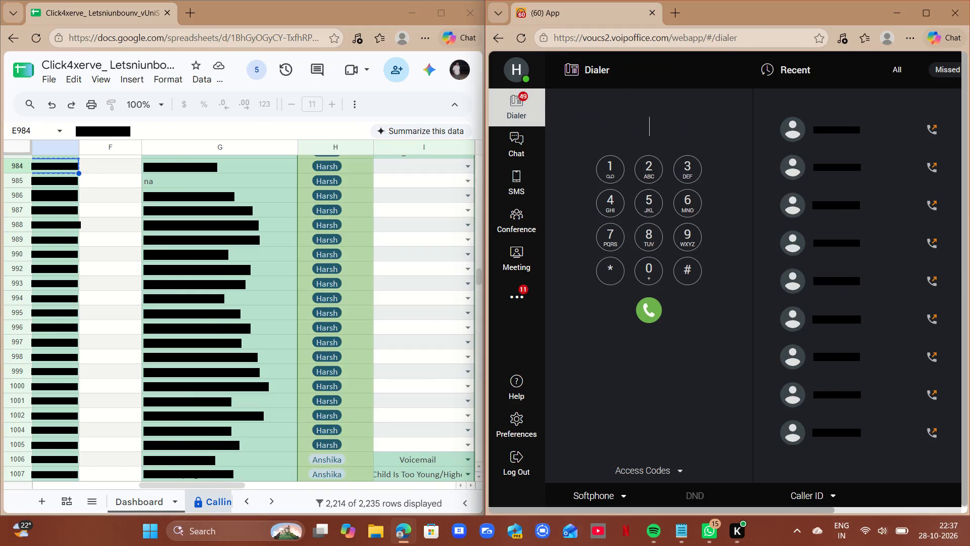
key(ctrl+v)
key(Return)
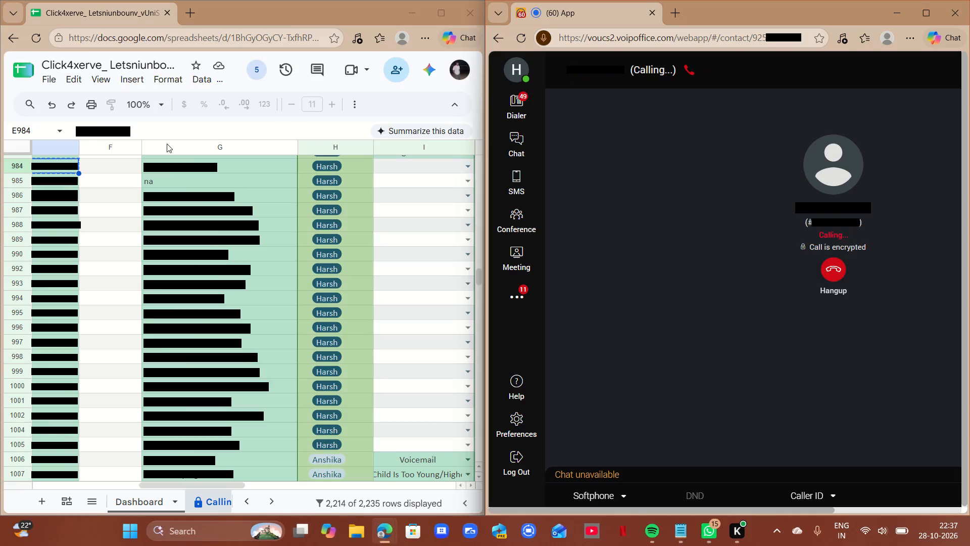
Copy the next lead's phone number from cell E985.
click(68, 180)
key(ctrl+c)
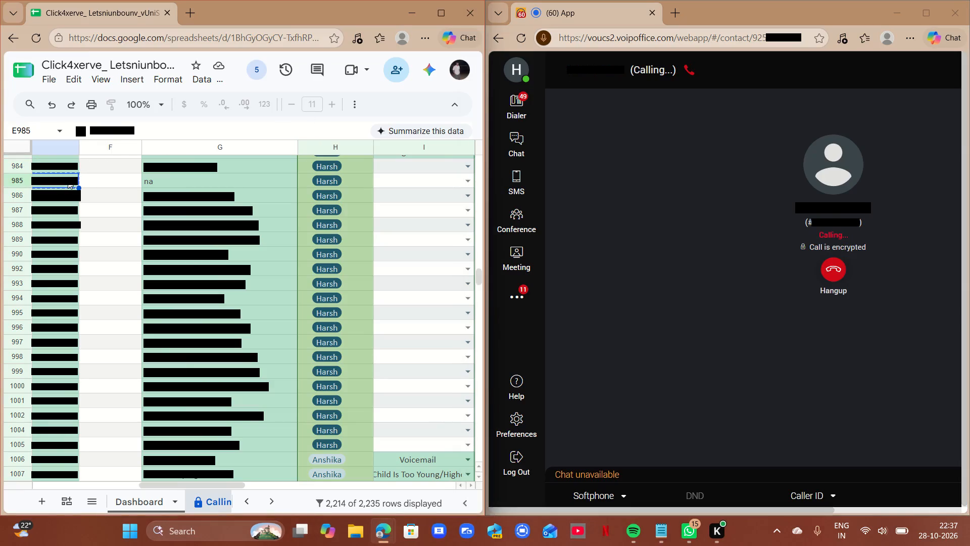
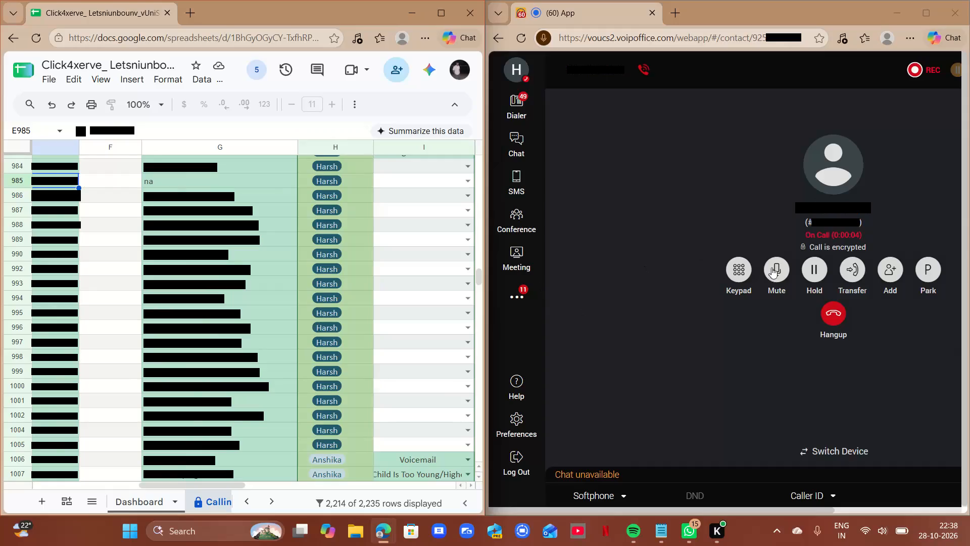
End the current call and call the phone number copied from cell E985.
click(827, 306)
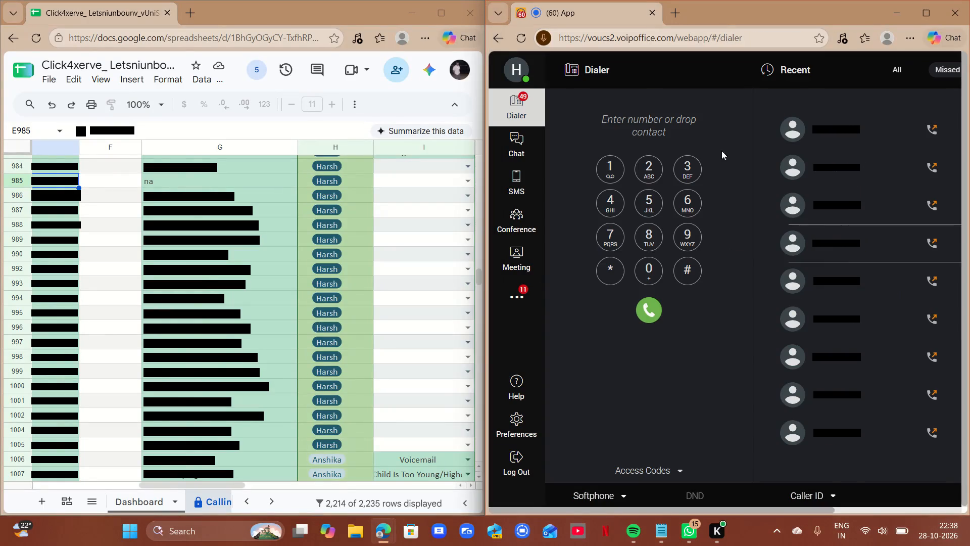
click(622, 108)
key(ctrl+v)
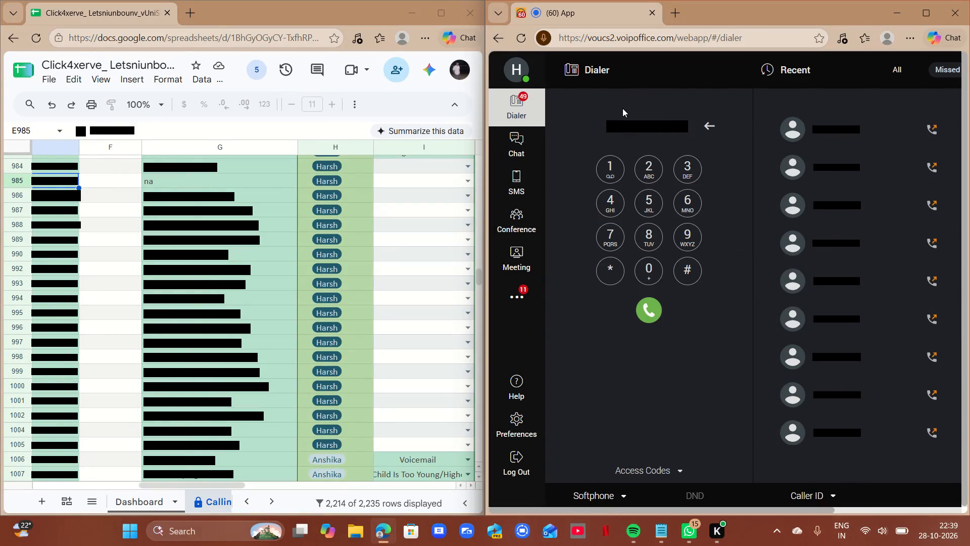
key(Return)
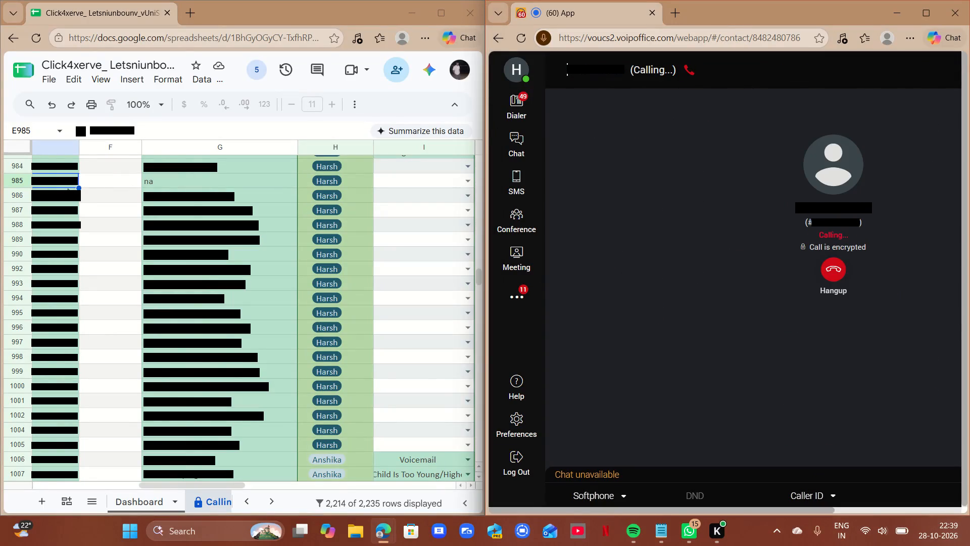
Copy the phone number from cell E986 and call it after ending the current call.
click(68, 189)
click(61, 197)
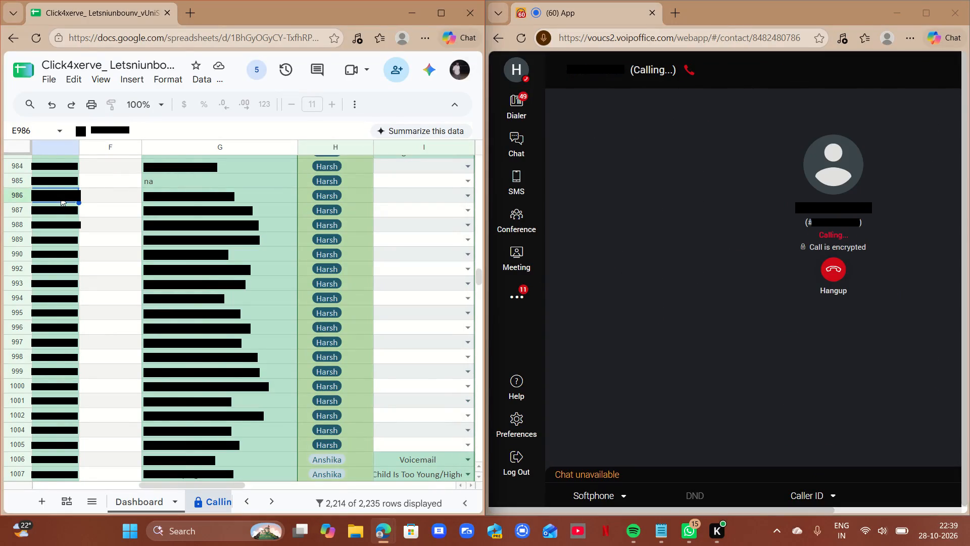
key(ctrl+c)
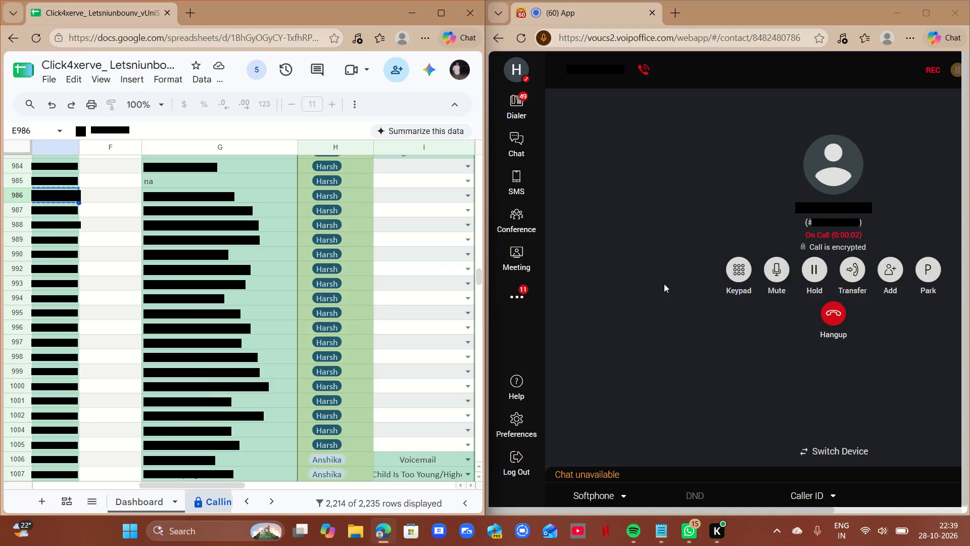
click(830, 303)
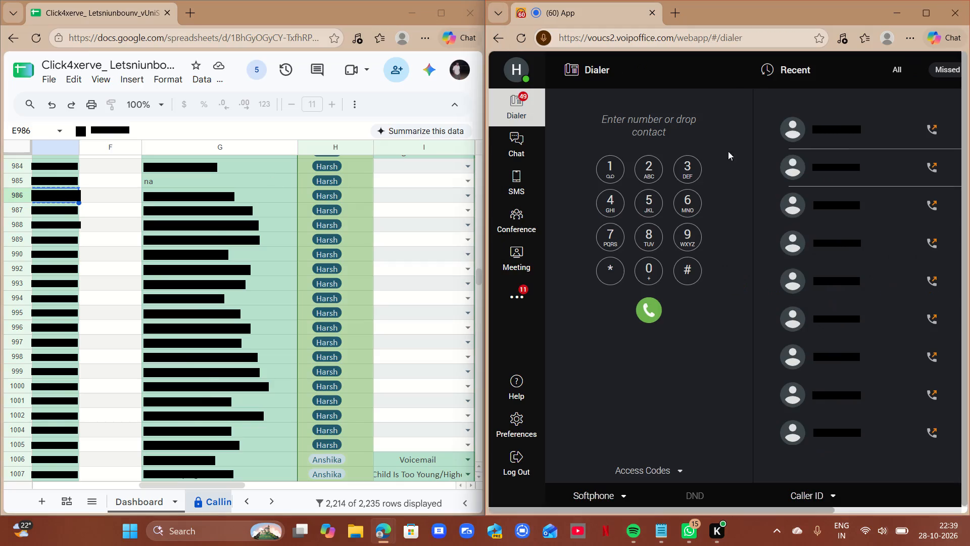
click(665, 124)
key(ctrl+v)
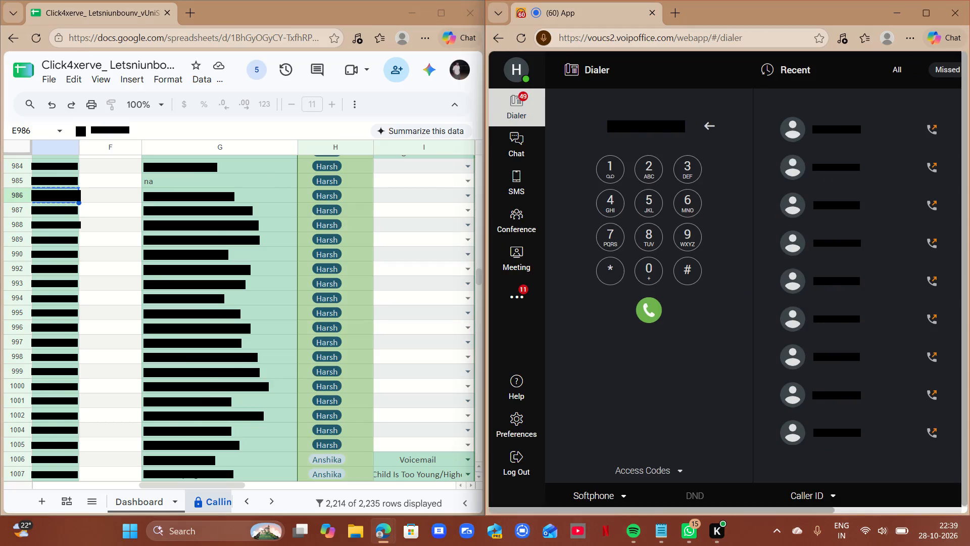
key(Return)
Copy the phone number from cell E987 and call it after ending the current call.
click(76, 207)
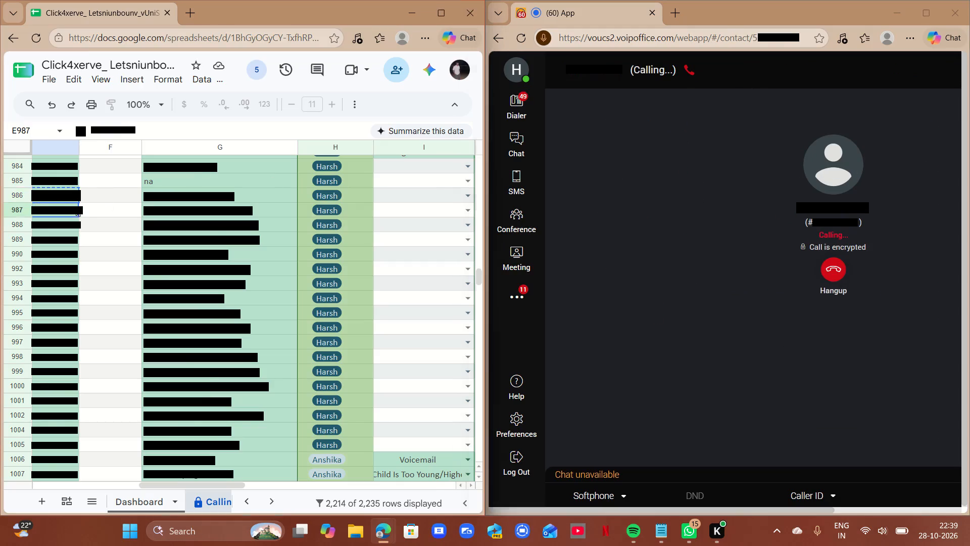
key(ctrl+c)
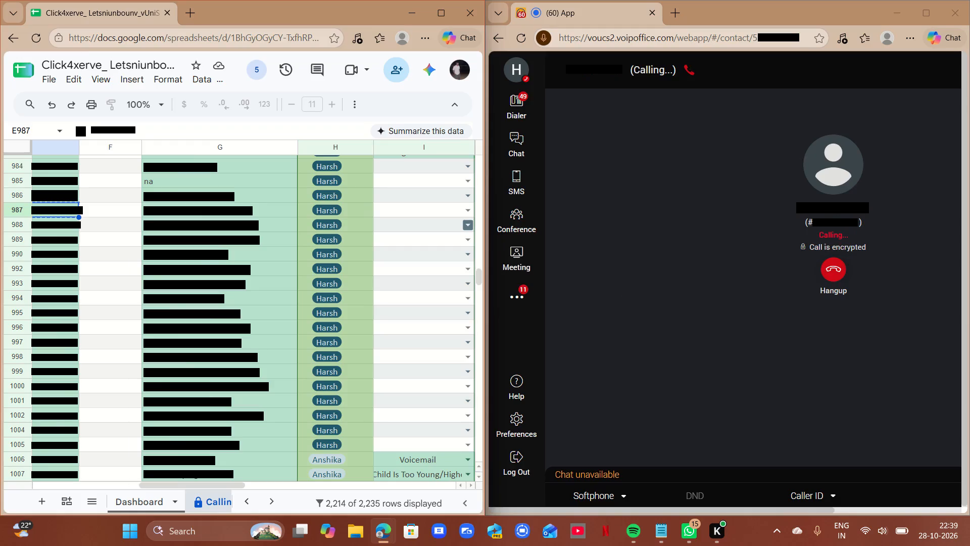
click(841, 280)
click(709, 136)
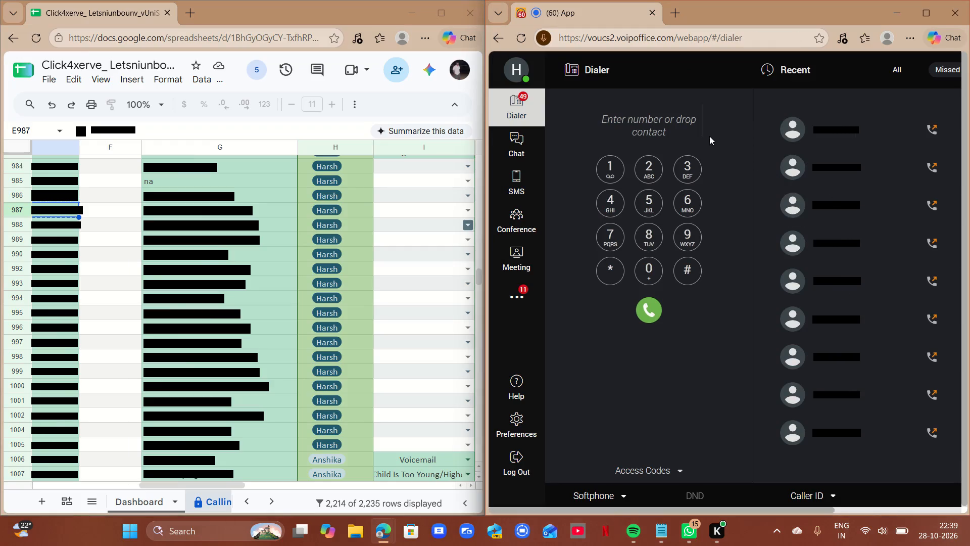
key(ctrl+v)
key(Return)
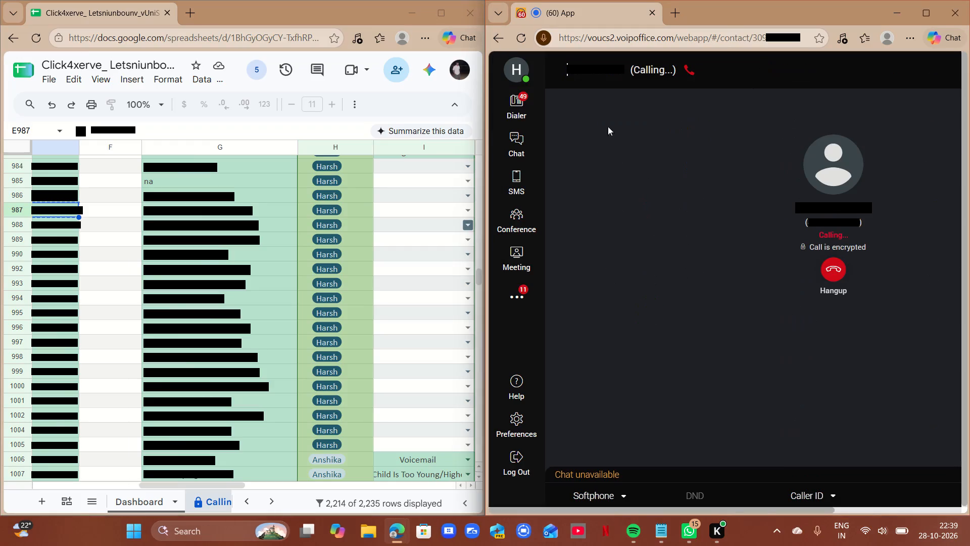
Set the call status in column I to Incoming Call Restriction for row 986 and RNR for row 984.
click(387, 198)
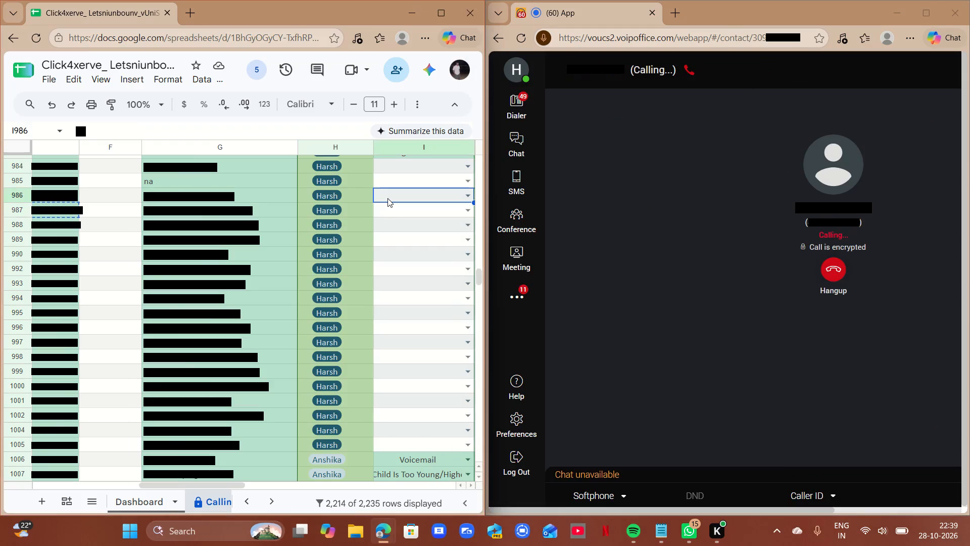
text(res)
key(Return)
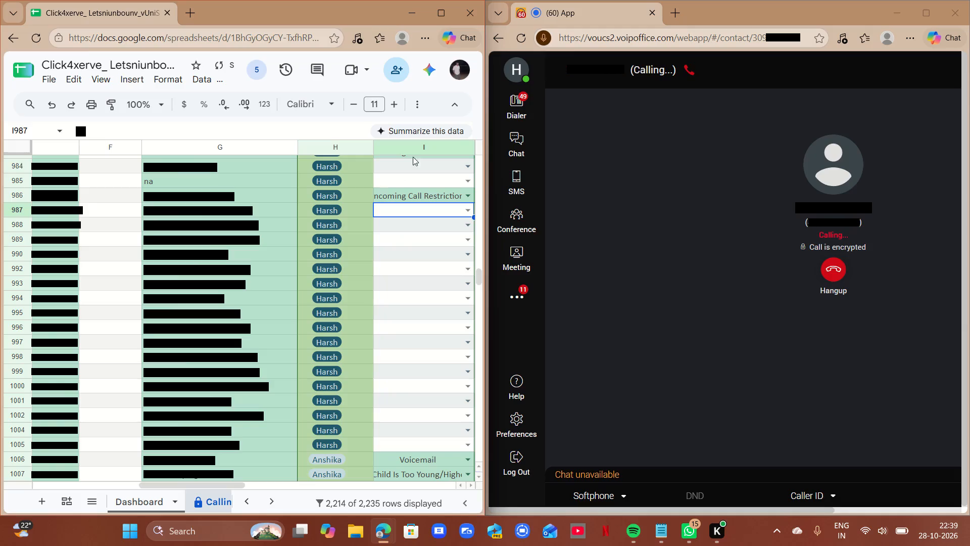
click(406, 165)
key(r)
key(Return)
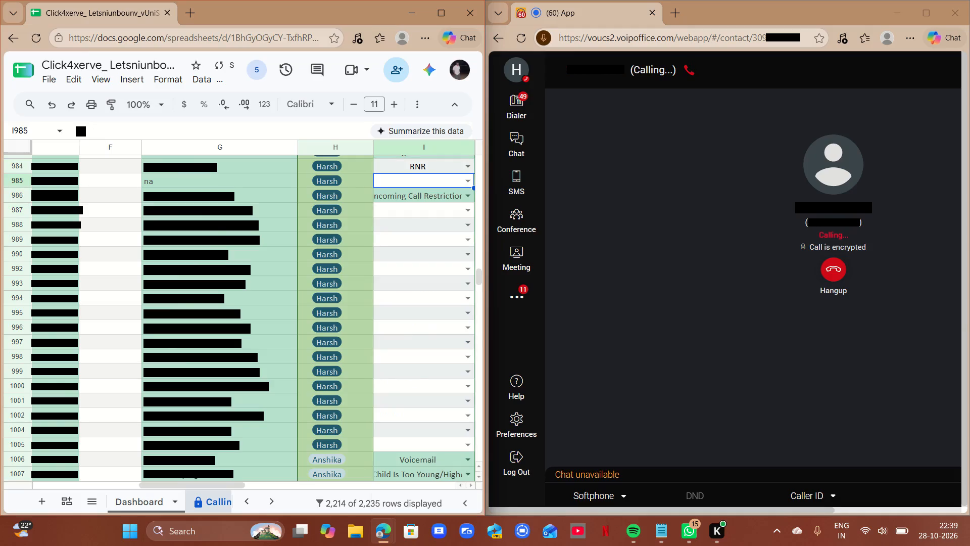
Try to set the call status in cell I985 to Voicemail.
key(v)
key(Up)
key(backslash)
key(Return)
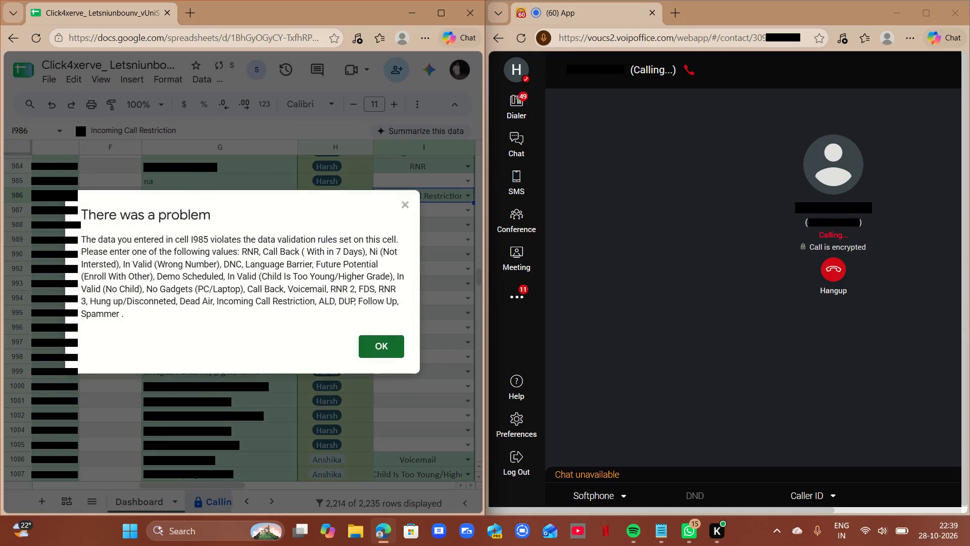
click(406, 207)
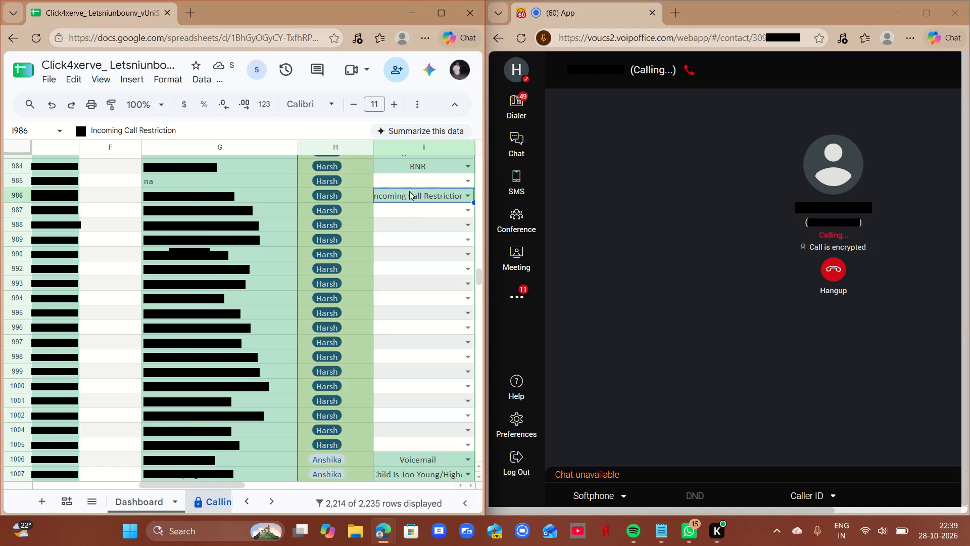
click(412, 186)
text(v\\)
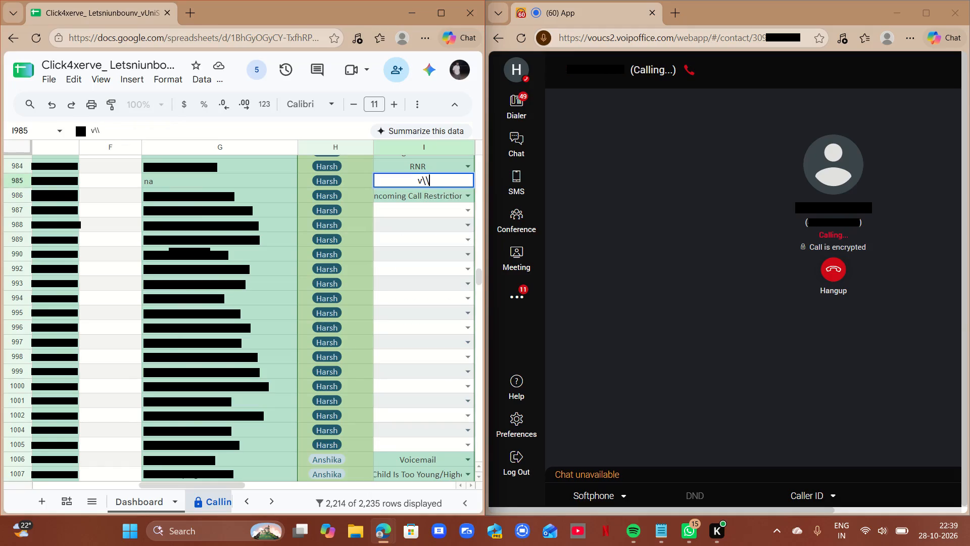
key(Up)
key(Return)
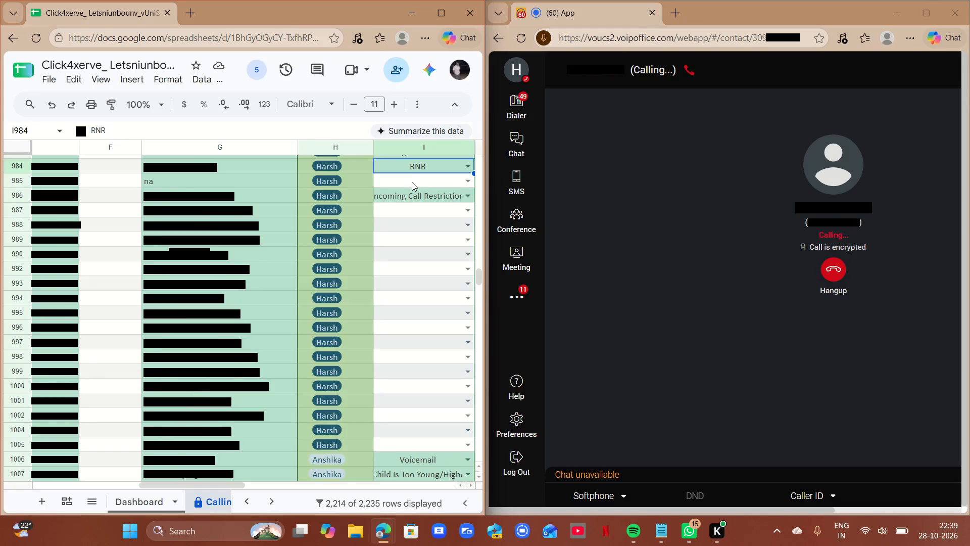
Set the call status in cell I985 to Voicemail.
click(412, 182)
key(v)
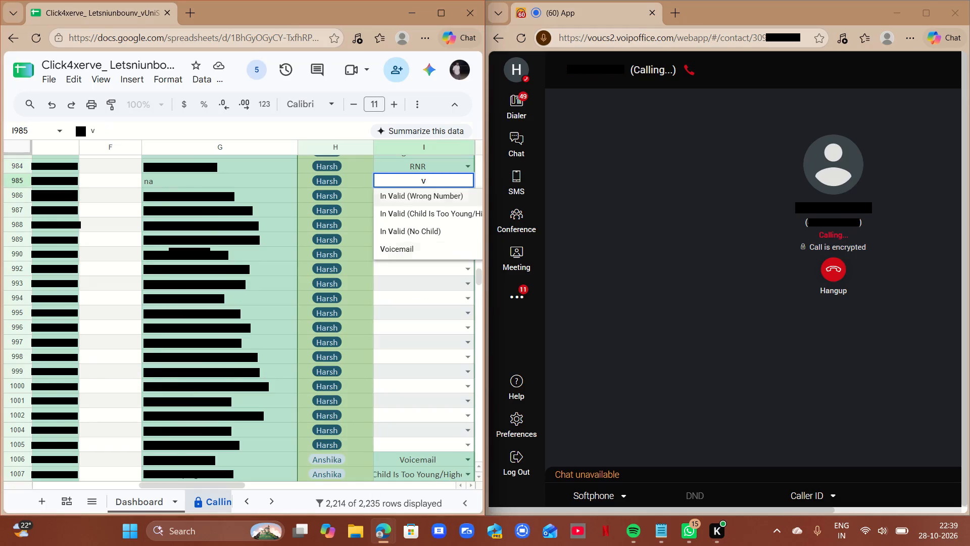
key(Up)
key(Return)
Copy the next lead's phone number from cell E988.
scroll(378, 178, down, 1)
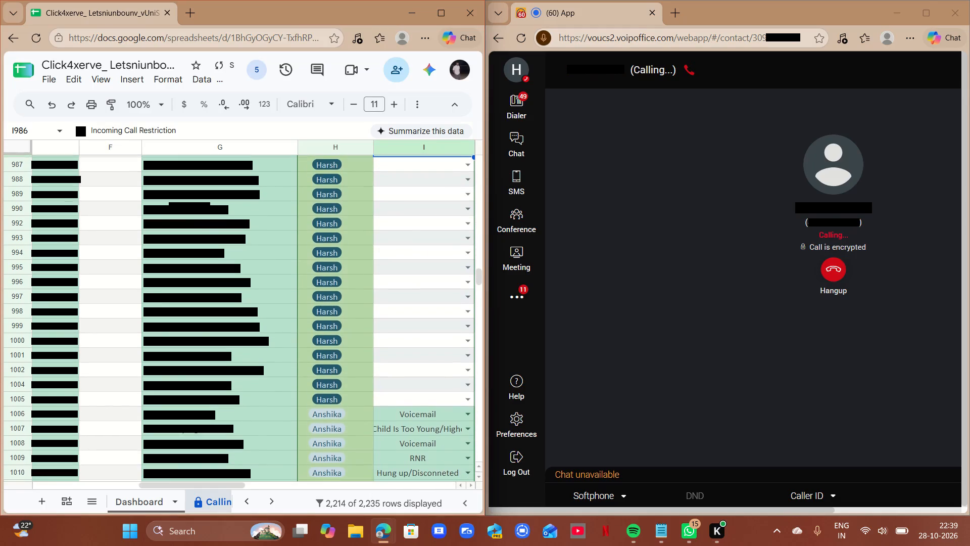
click(60, 173)
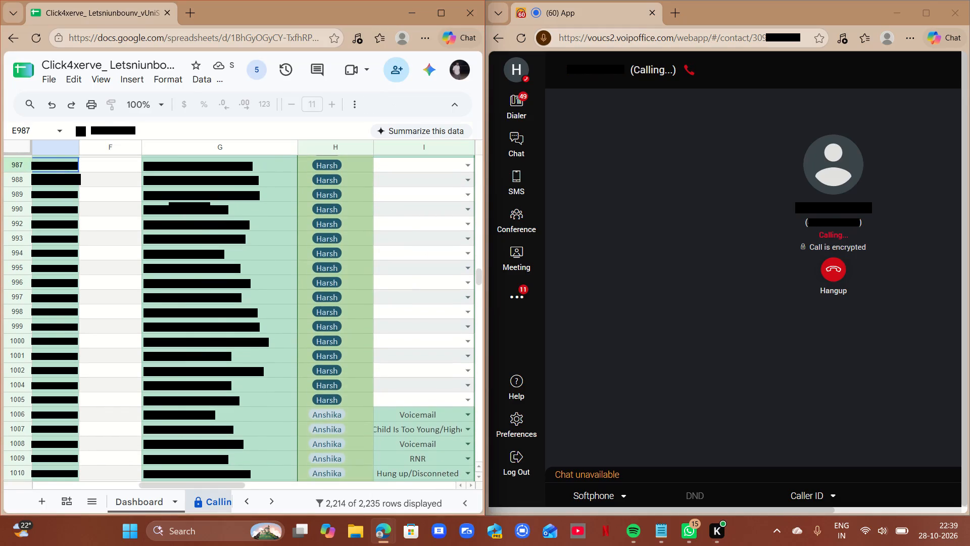
click(59, 181)
key(ctrl+c)
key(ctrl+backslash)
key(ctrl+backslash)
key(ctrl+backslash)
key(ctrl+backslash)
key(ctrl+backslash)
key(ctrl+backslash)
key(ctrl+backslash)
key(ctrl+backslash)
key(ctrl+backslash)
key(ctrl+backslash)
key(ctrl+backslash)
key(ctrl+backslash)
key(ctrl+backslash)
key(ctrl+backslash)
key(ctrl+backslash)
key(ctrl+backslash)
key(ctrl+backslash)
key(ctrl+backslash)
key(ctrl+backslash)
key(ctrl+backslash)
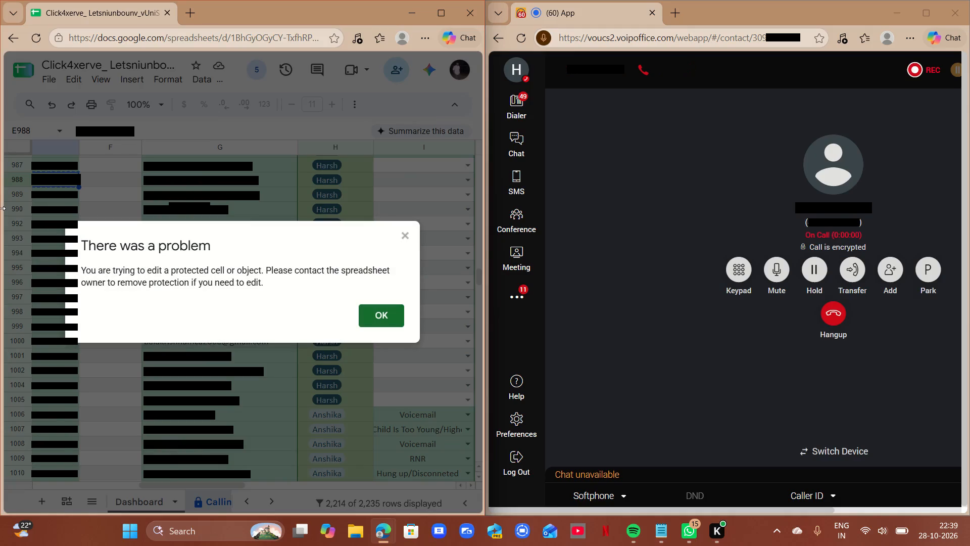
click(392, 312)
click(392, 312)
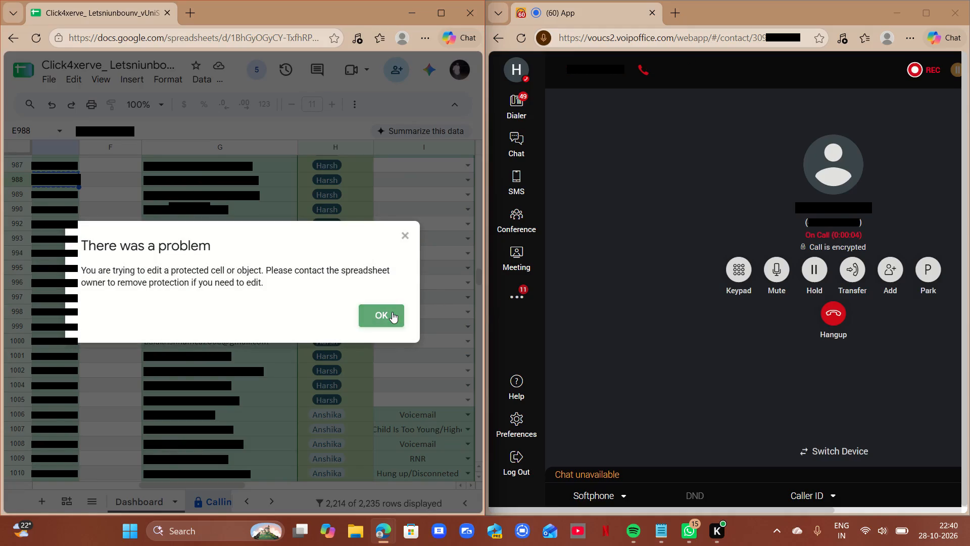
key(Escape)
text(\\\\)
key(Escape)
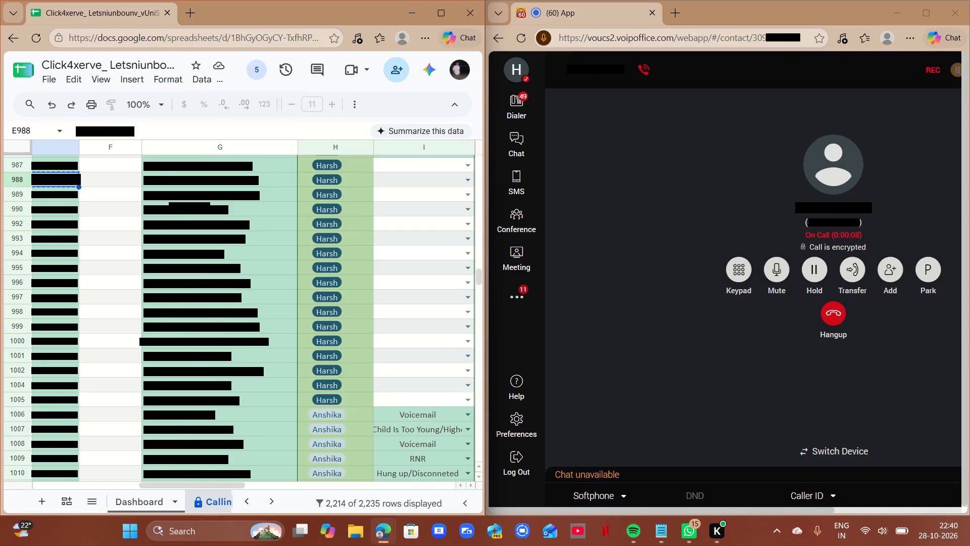
End the current call to the lead in row 987.
click(836, 314)
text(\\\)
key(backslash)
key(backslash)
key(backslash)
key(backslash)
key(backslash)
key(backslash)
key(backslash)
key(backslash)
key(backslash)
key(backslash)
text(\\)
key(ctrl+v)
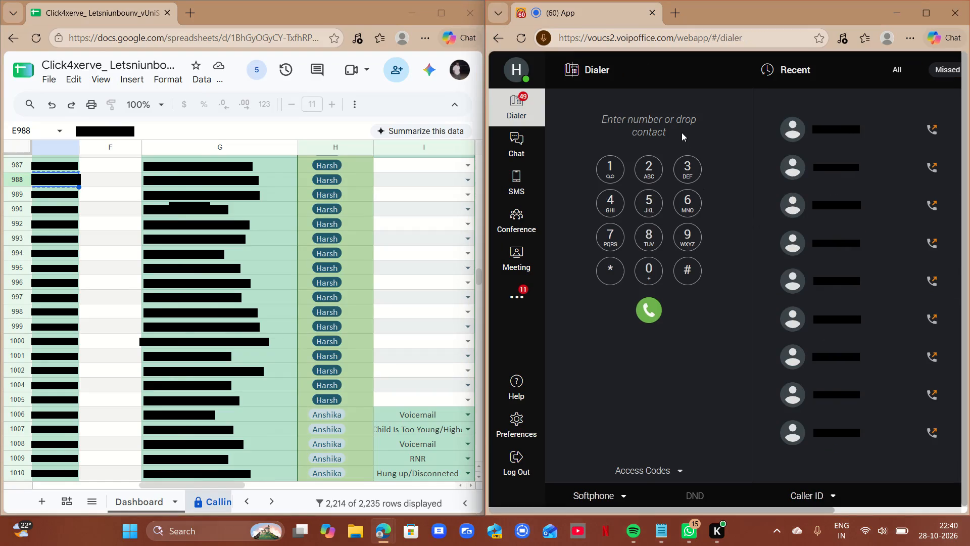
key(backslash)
Call the phone number copied from cell E988.
click(653, 133)
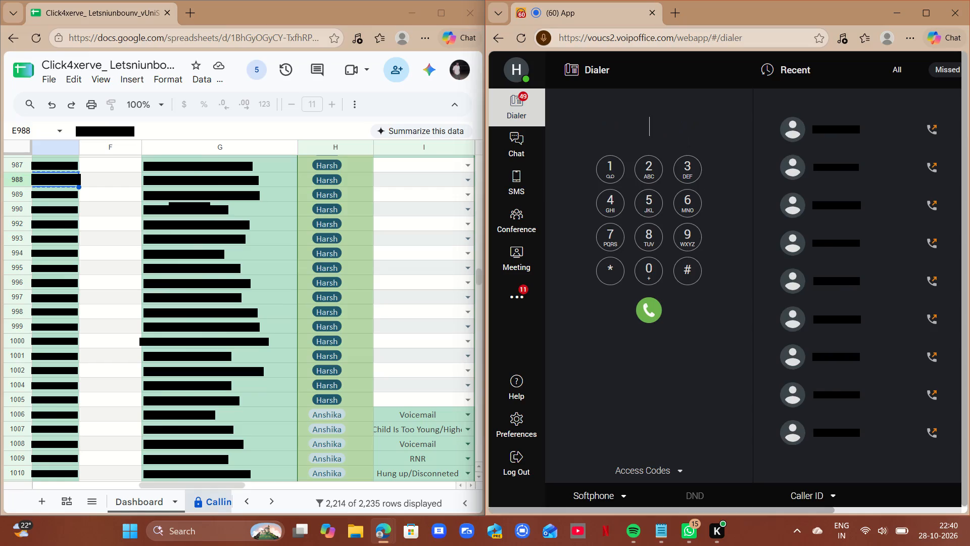
key(ctrl+v)
key(Return)
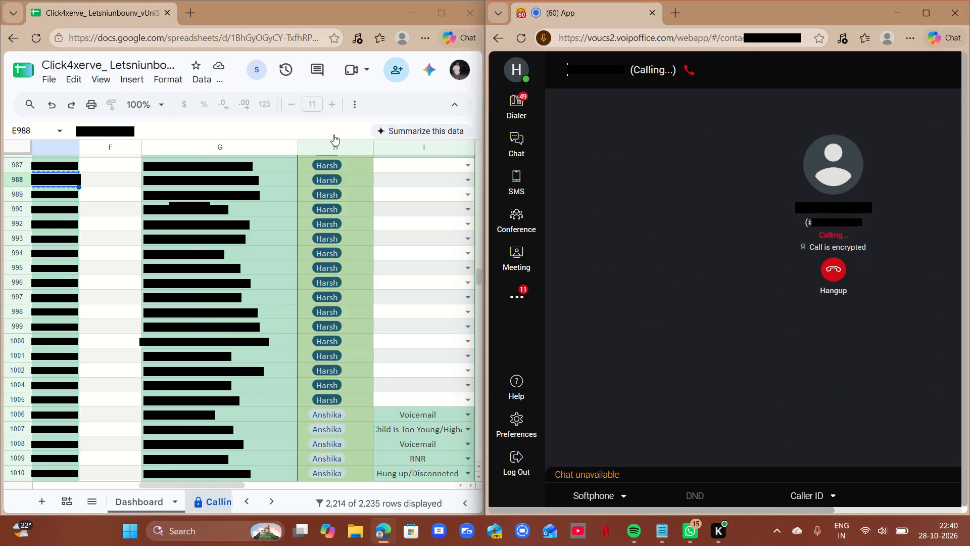
Copy the next lead's phone number from cell E989.
click(66, 193)
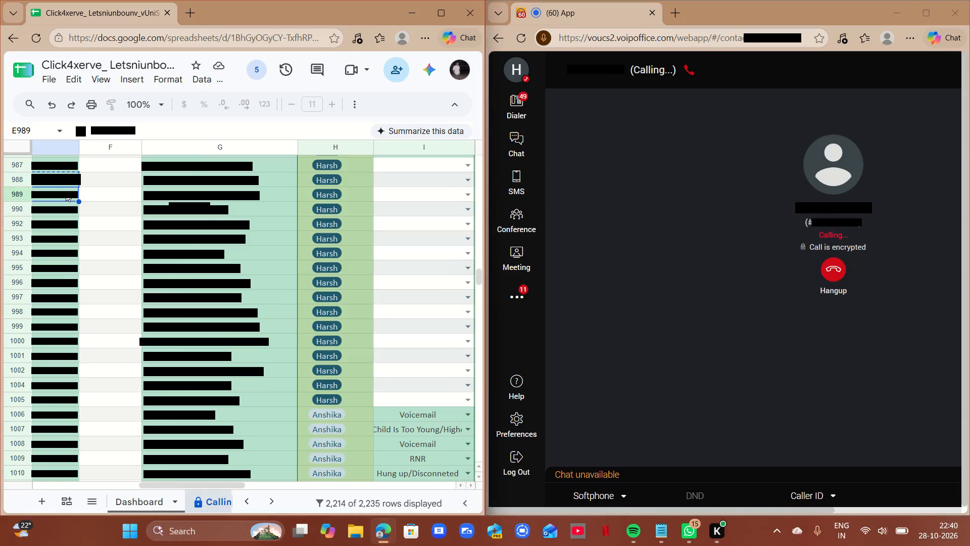
key(ctrl+c)
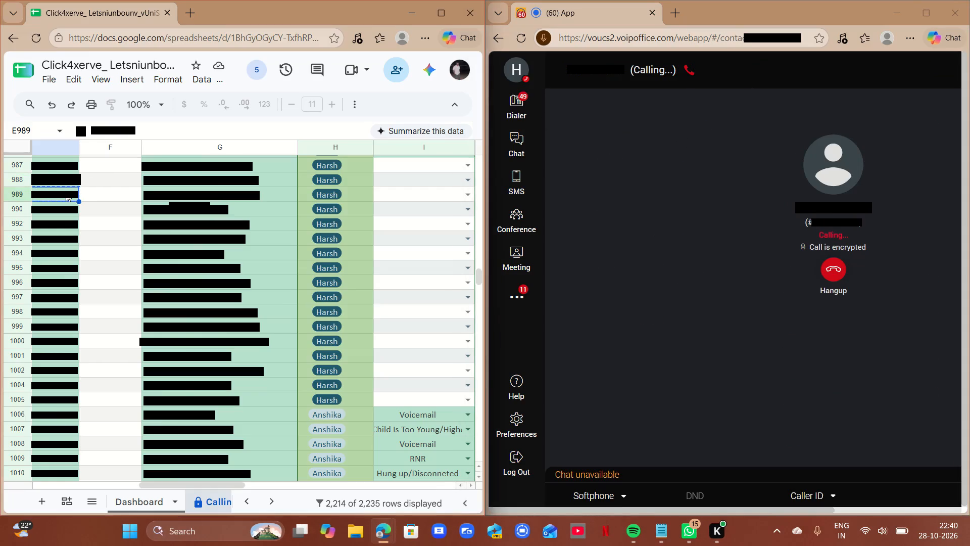
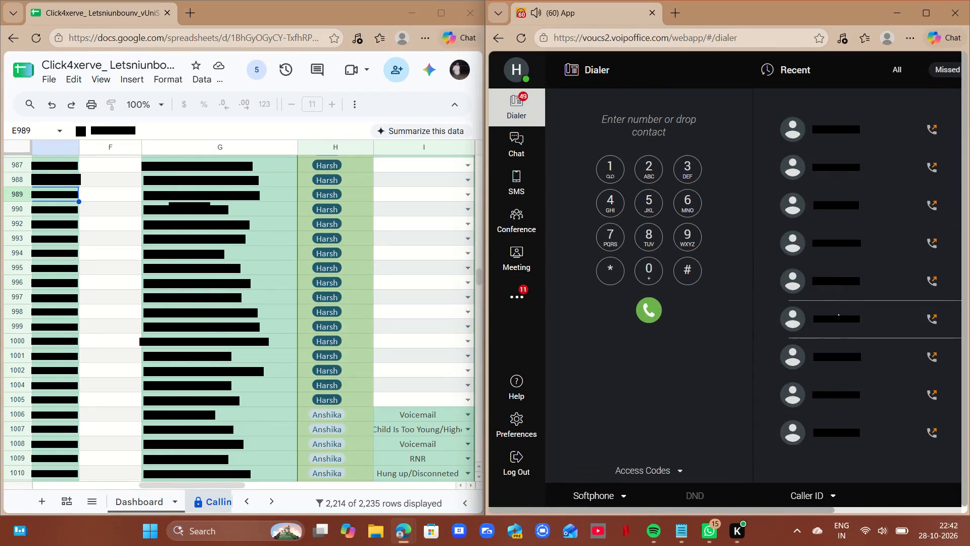
Call the phone number copied from cell E989.
click(677, 121)
key(ctrl+backslash)
key(ctrl+v)
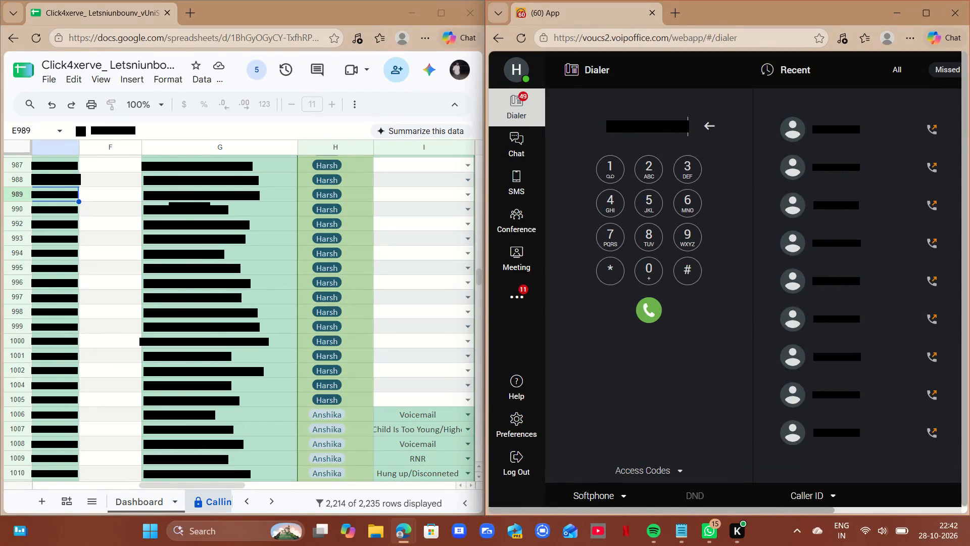
key(Return)
Record the call outcomes in column I: RNR for row 987 and Call Back (With in 7 Days) for row 988.
click(410, 165)
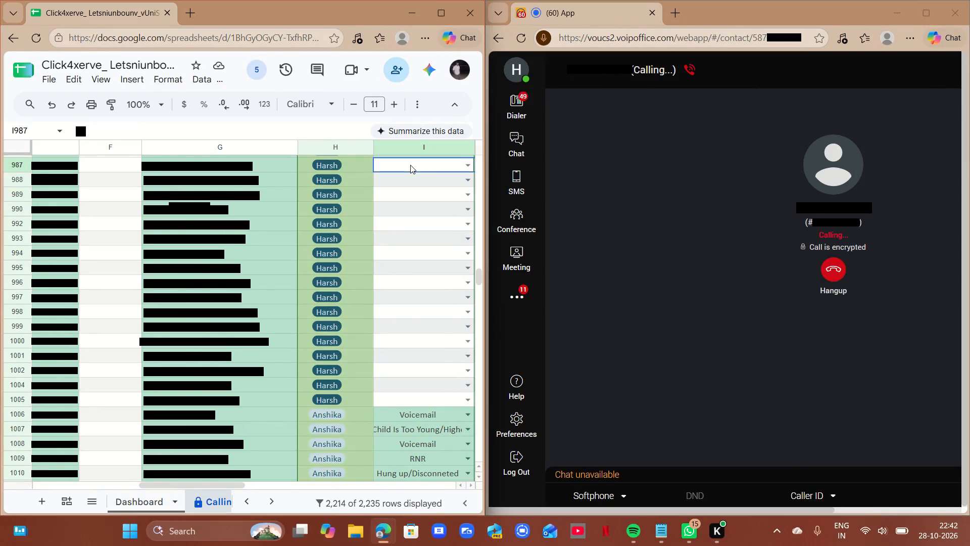
key(r)
key(Return)
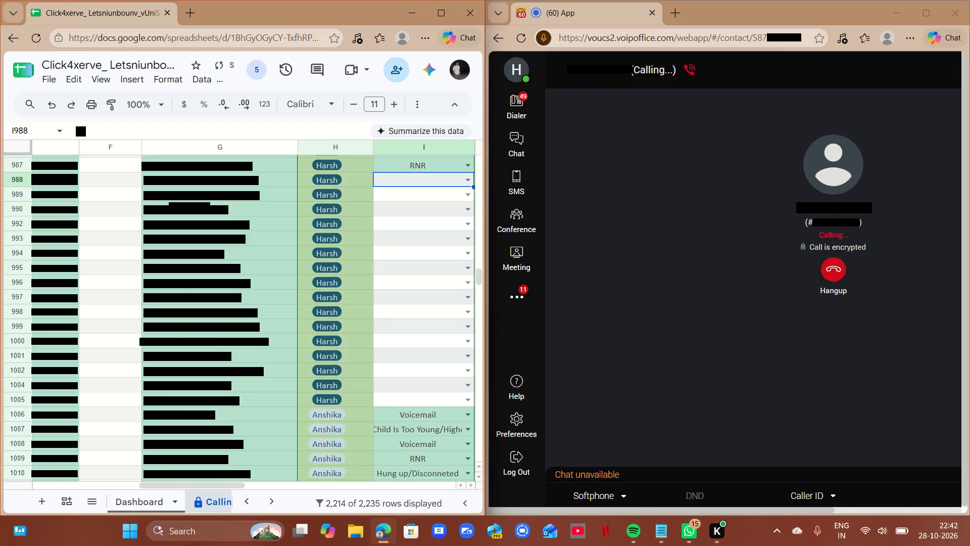
key(c)
key(Return)
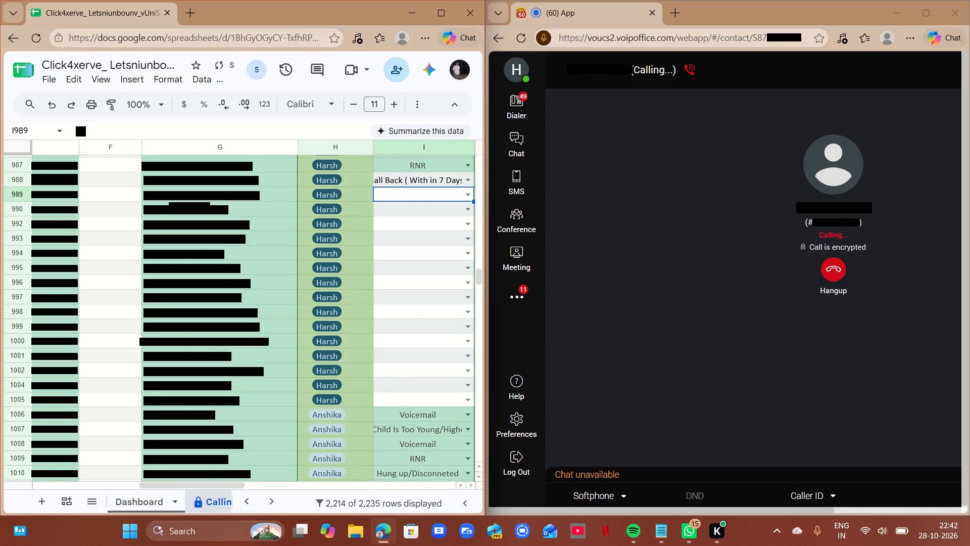
Copy the next lead's phone number from cell E990.
scroll(410, 165, down, 1)
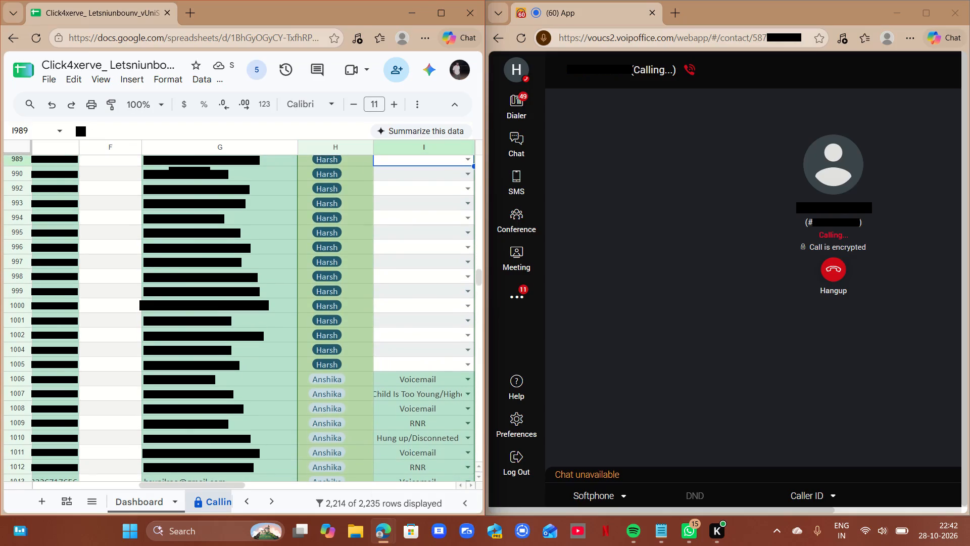
click(44, 176)
key(ctrl+c)
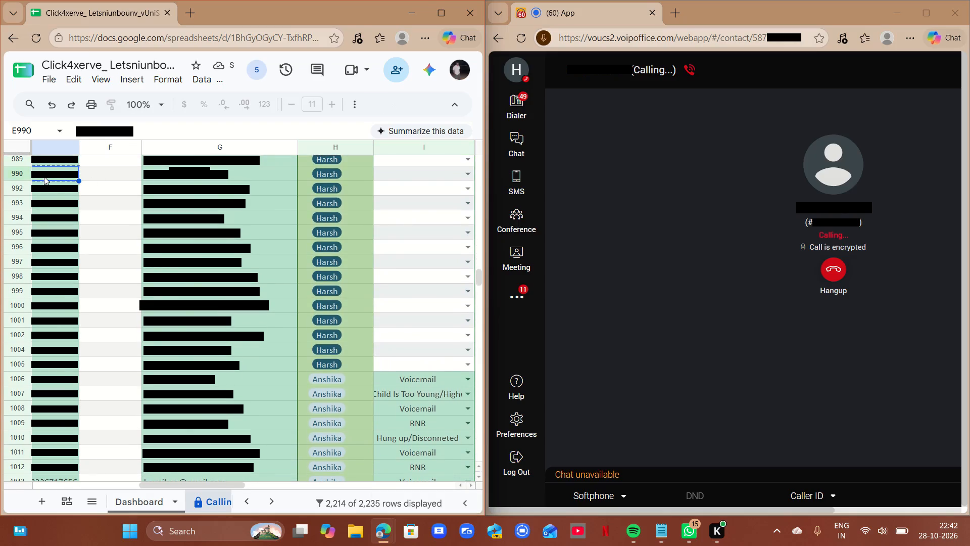
Open the Dashboard sheet to check the team's lead and call totals.
click(143, 508)
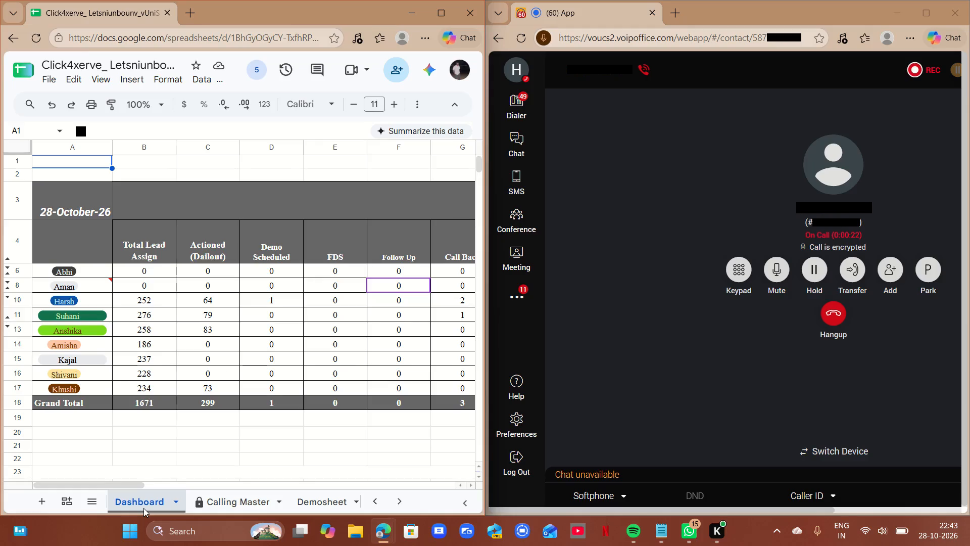
End the current call to the lead in row 989.
click(832, 307)
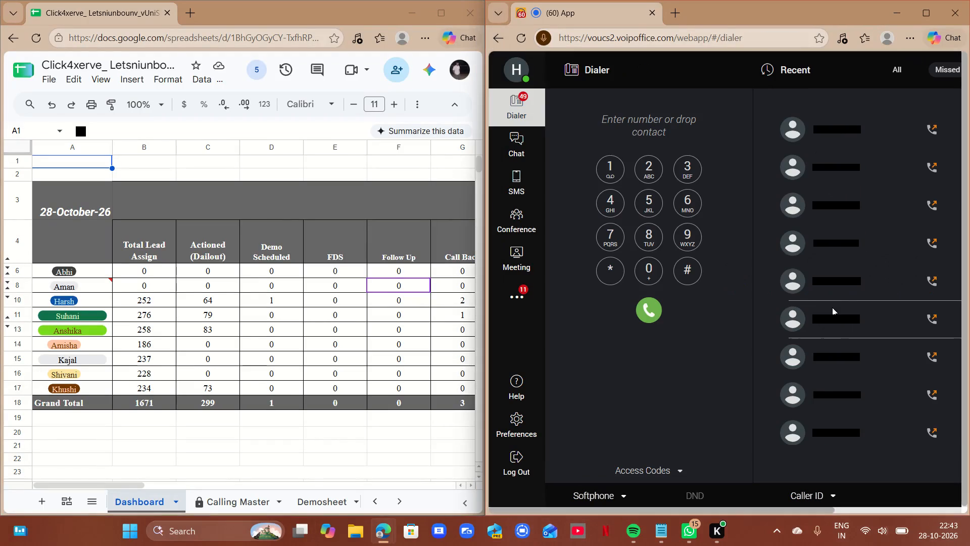
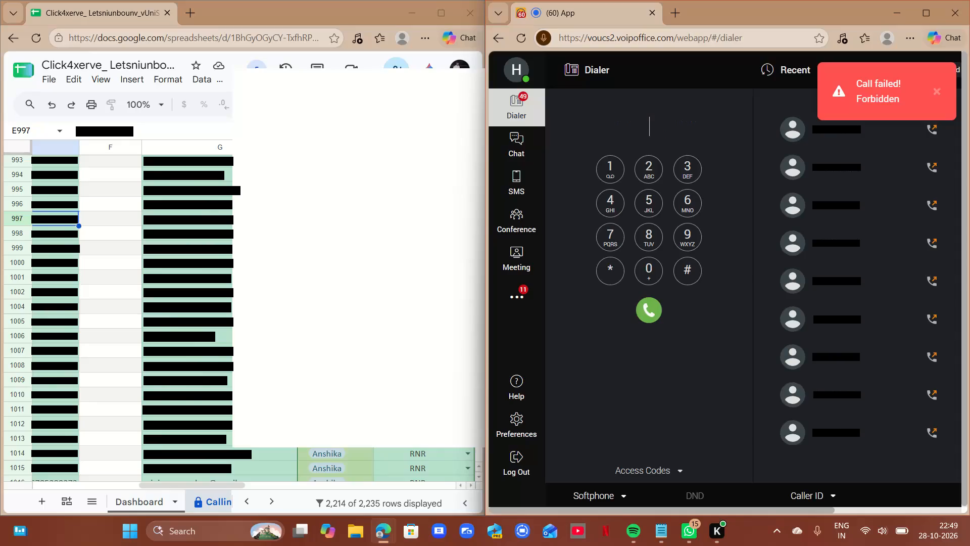
Call the lead in row 997 by pasting the copied phone number into the dialer.
key(ctrl+v)
key(Return)
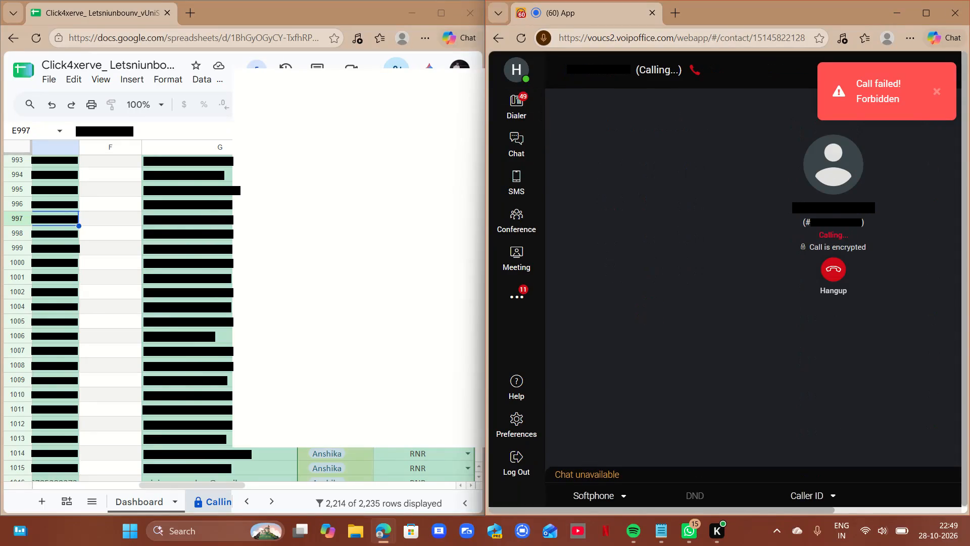
Copy the phone number from cell E998, end the current call, and call the row 998 lead from the dialer.
click(63, 235)
key(ctrl+c)
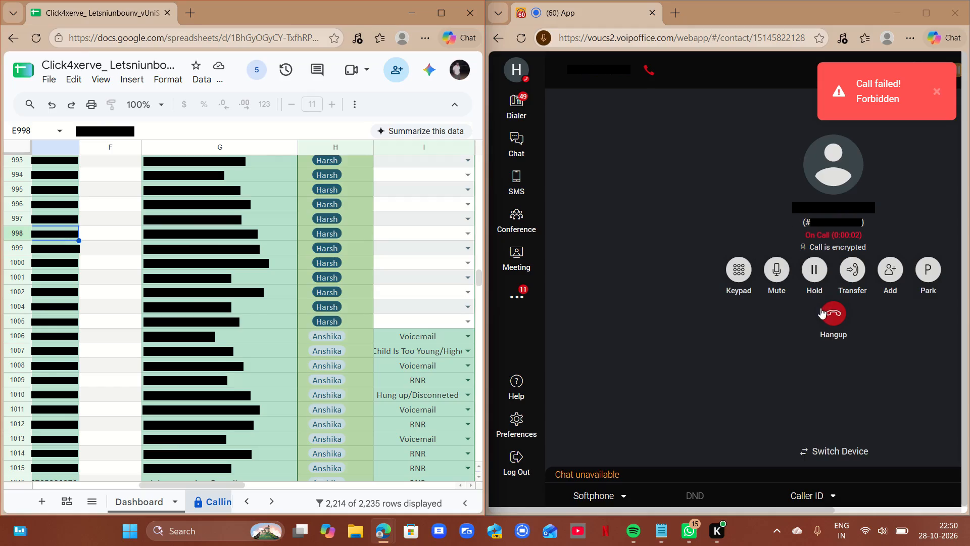
click(835, 312)
click(651, 133)
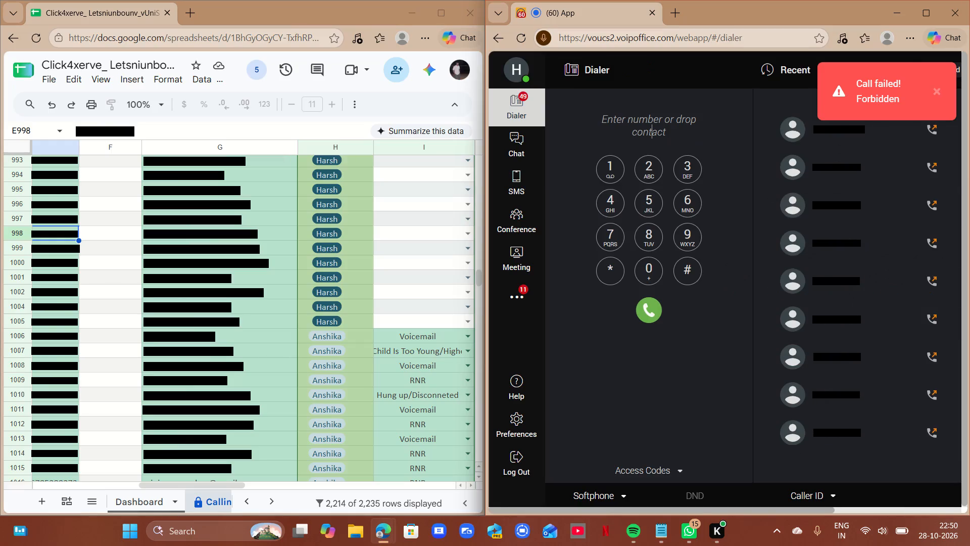
key(ctrl+v)
key(Return)
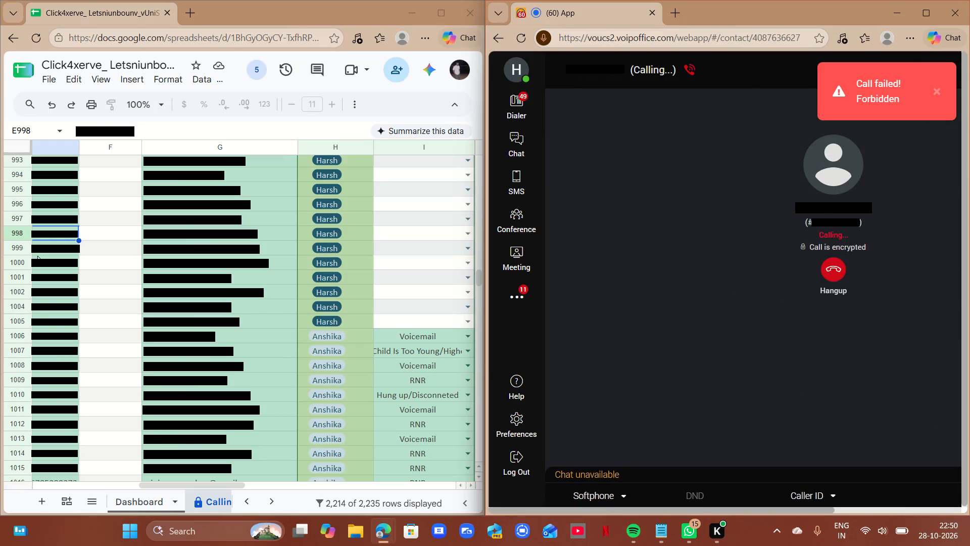
Copy the next lead's phone number from cell E999.
click(73, 250)
key(ctrl+c)
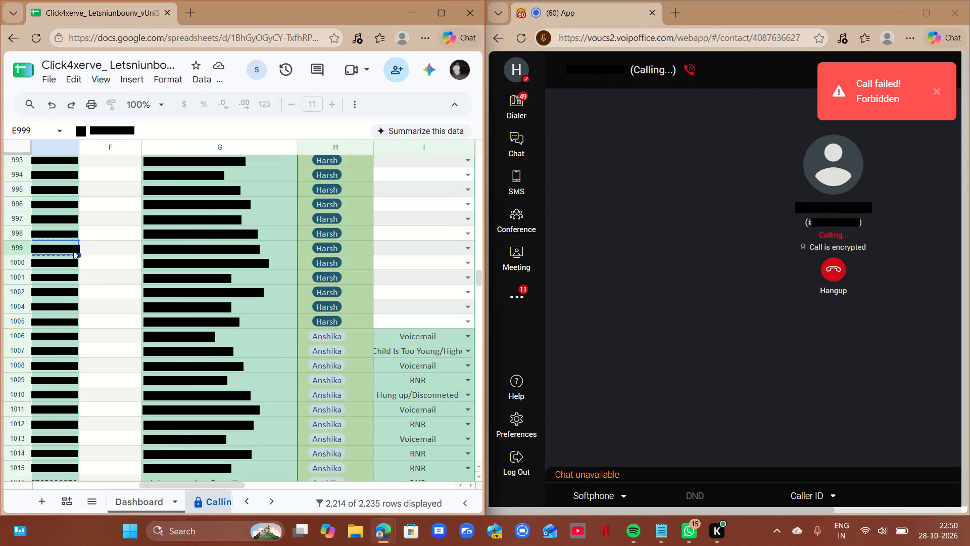
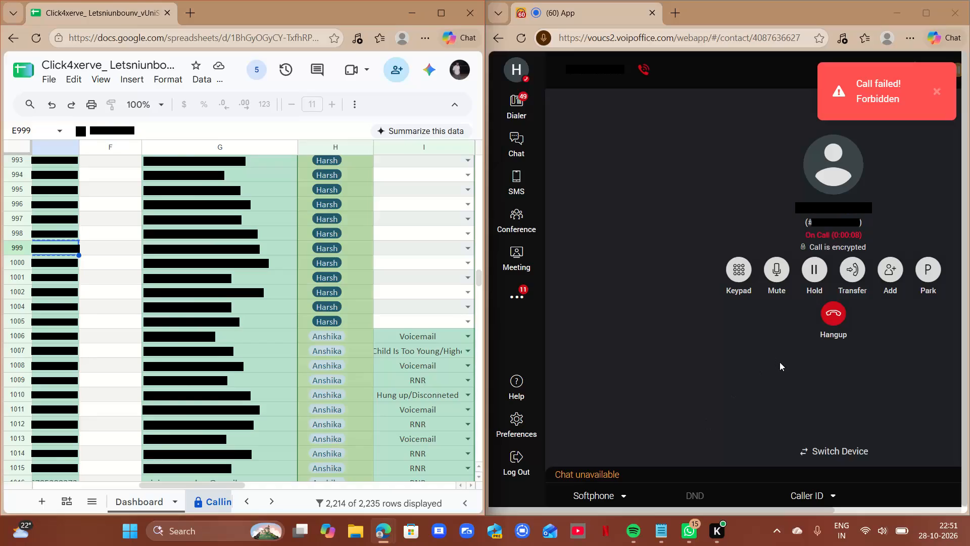
End the current call and call the row 999 lead by pasting the copied phone number into the dialer.
click(833, 312)
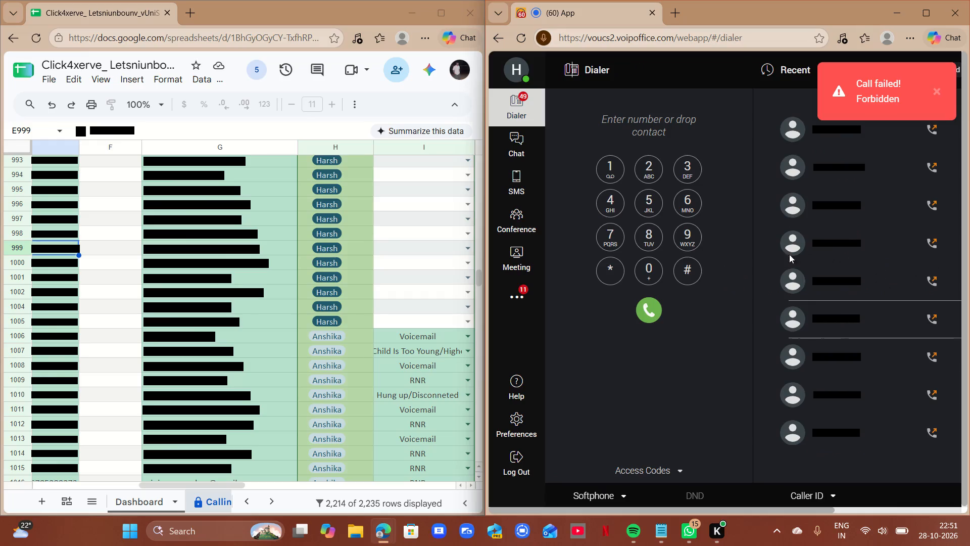
click(660, 129)
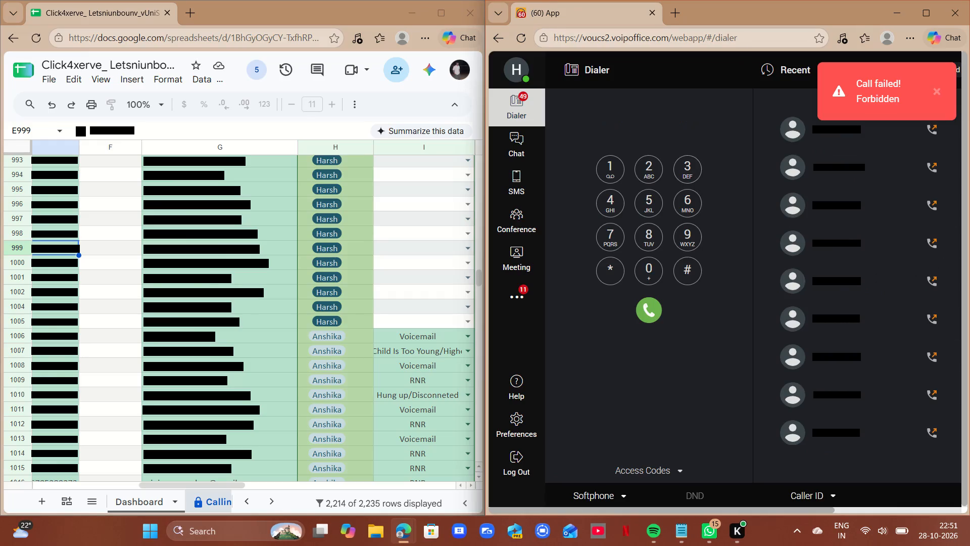
key(ctrl+v)
key(Return)
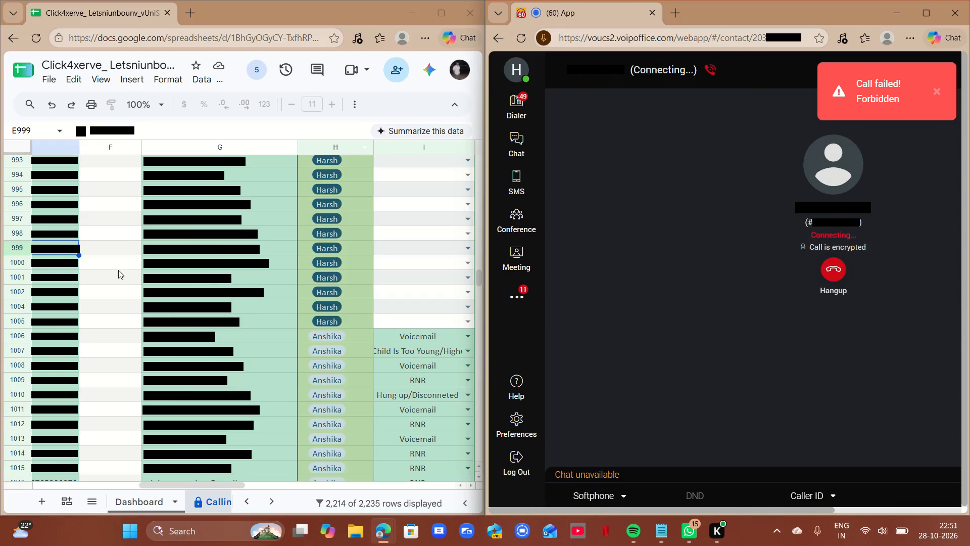
Copy the next lead's phone number from cell E1000 and dismiss the failed-call notification in the dialer.
click(66, 270)
key(ctrl+c)
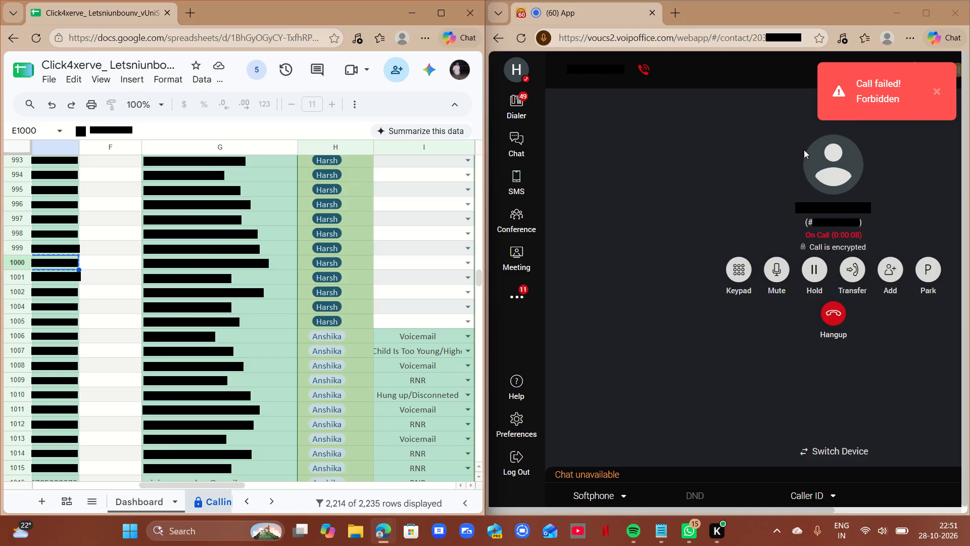
click(937, 87)
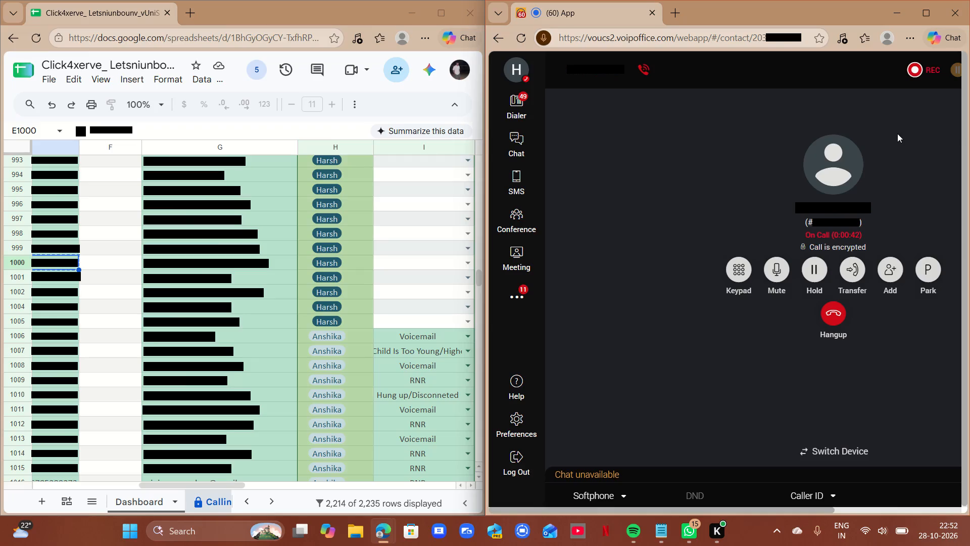
End the current call and call the row 1000 lead by pasting the copied phone number into the dialer.
click(835, 314)
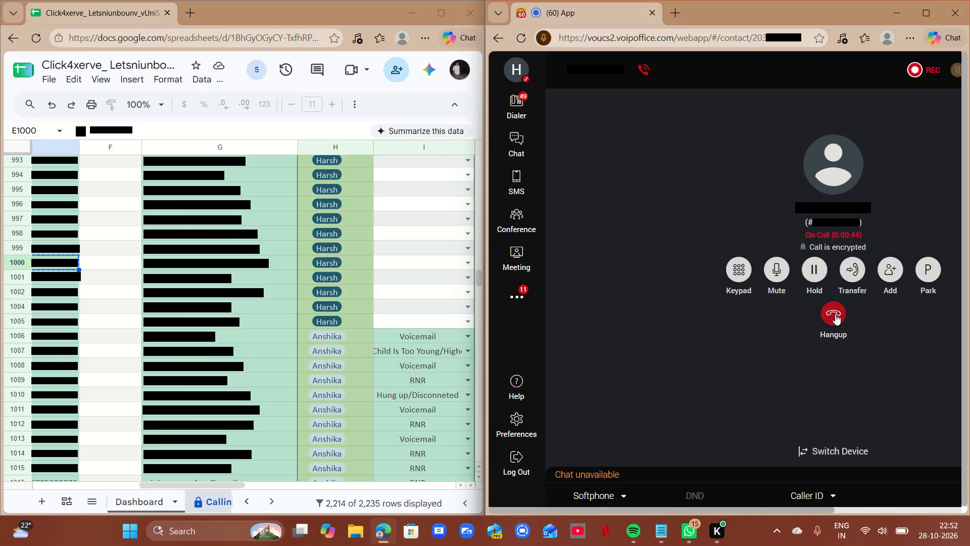
click(615, 131)
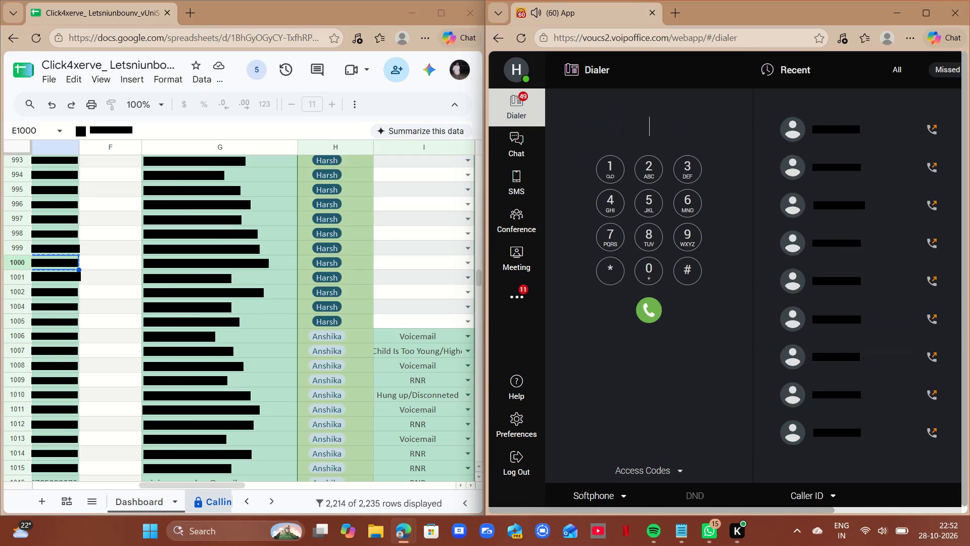
key(ctrl+v)
key(Return)
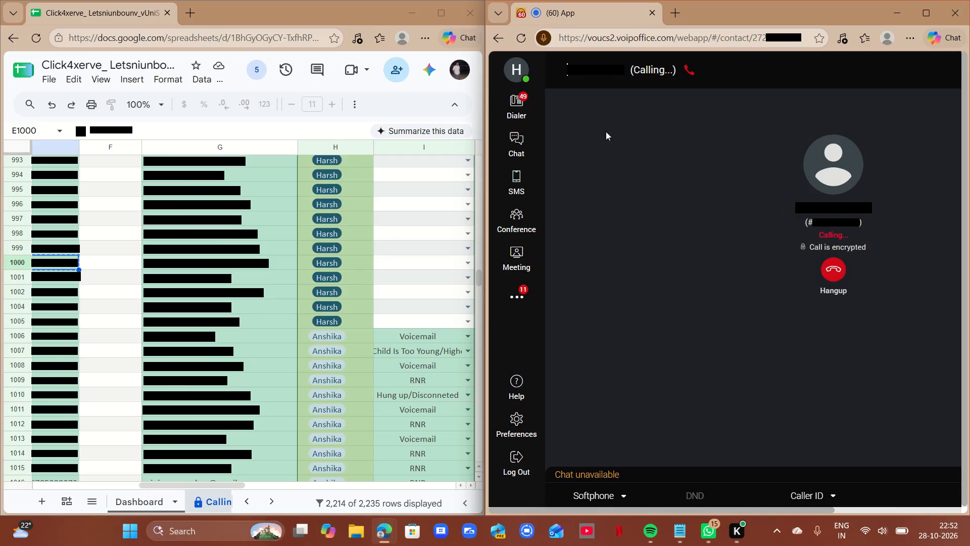
Copy the next lead's phone number from cell E1001.
click(62, 280)
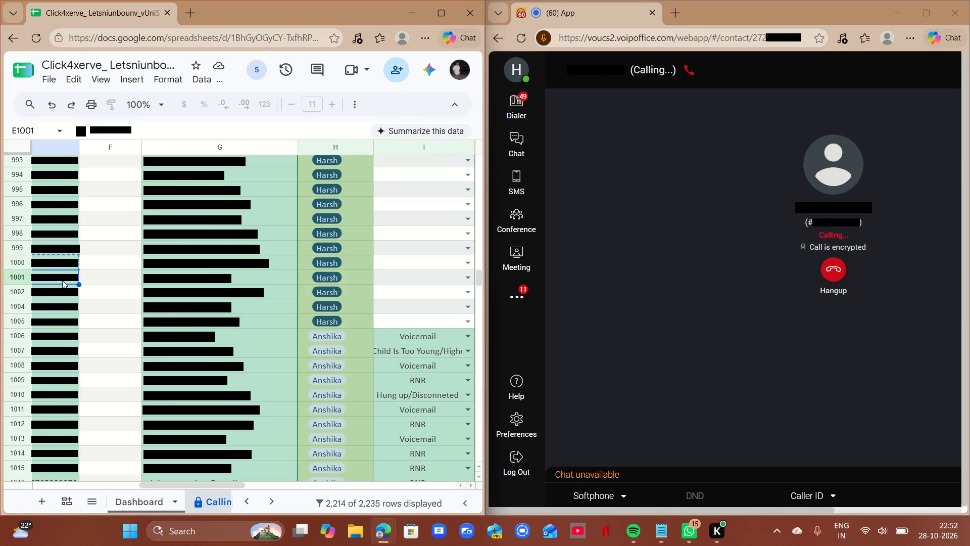
key(ctrl+c)
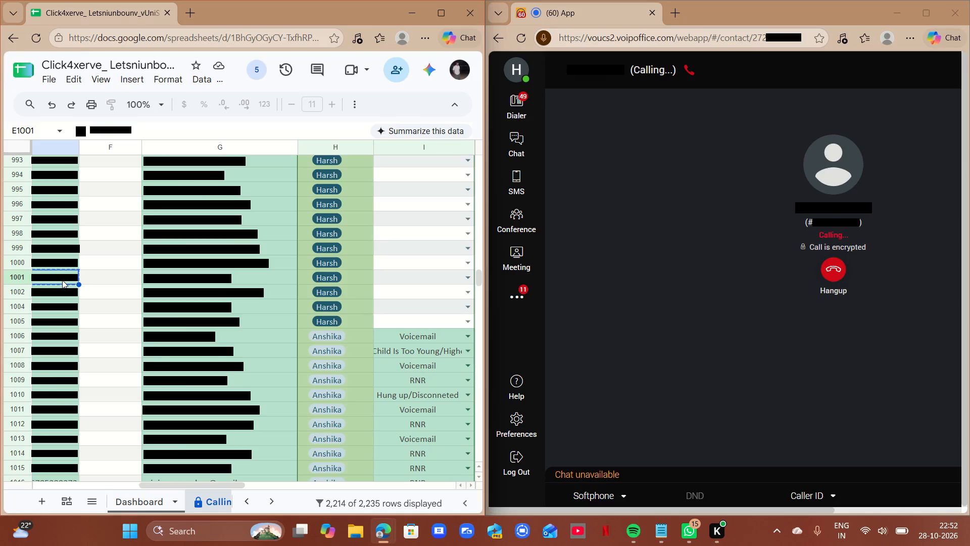
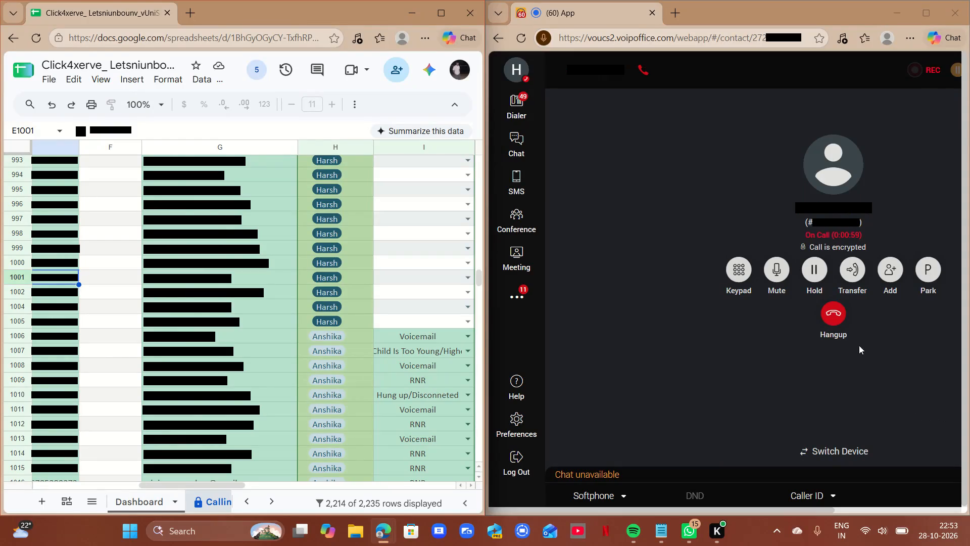
End the current call and call the row 1001 lead by pasting the copied phone number into the dialer.
click(832, 320)
click(622, 115)
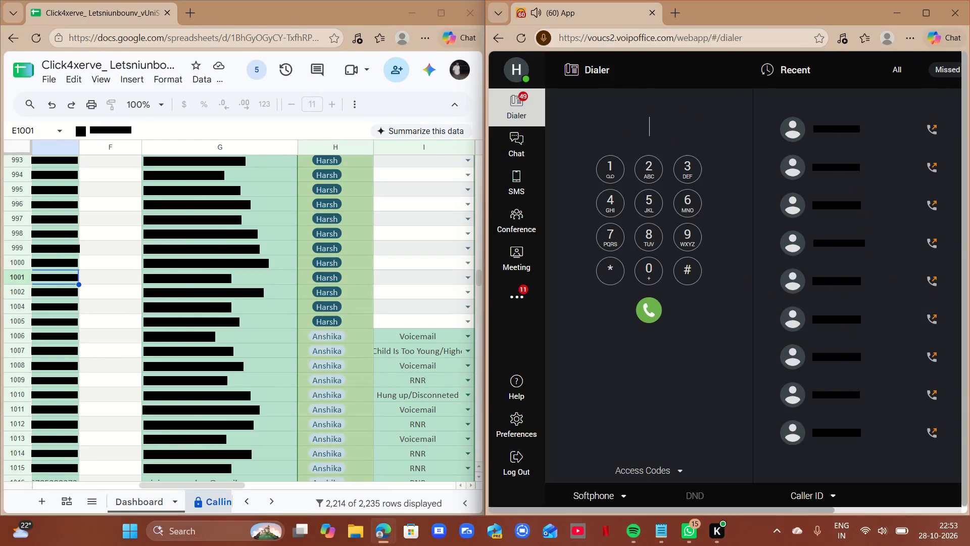
key(ctrl+v)
key(Return)
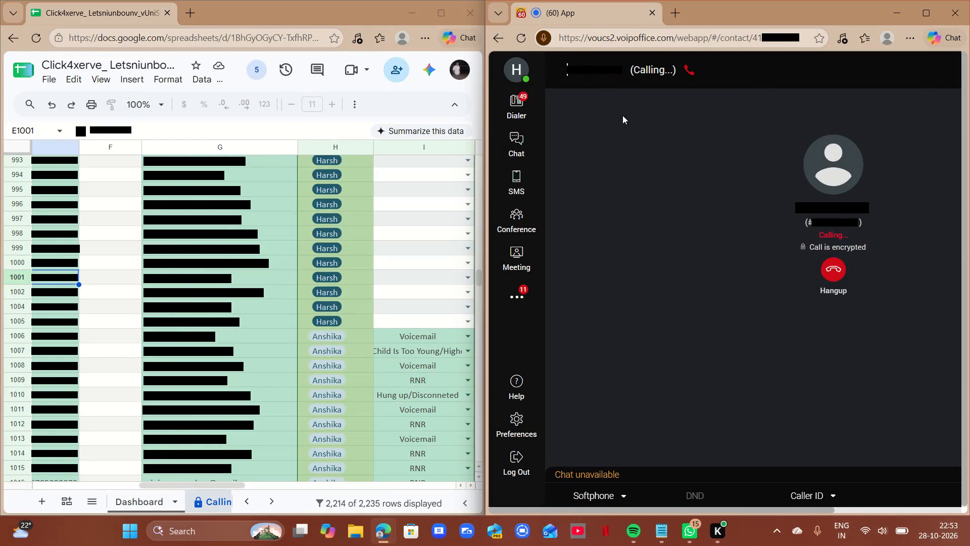
Copy the next lead's phone number from cell E1002.
click(19, 280)
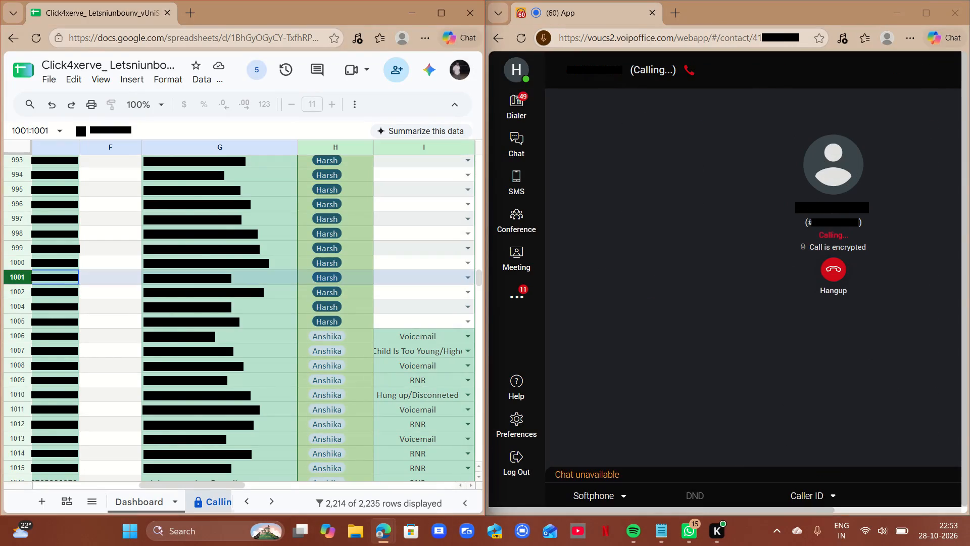
click(52, 290)
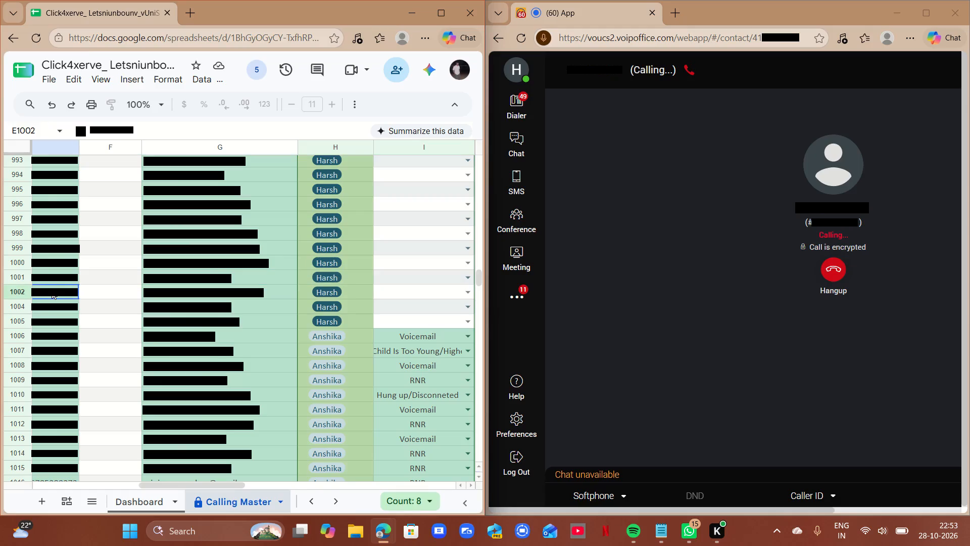
key(ctrl+c)
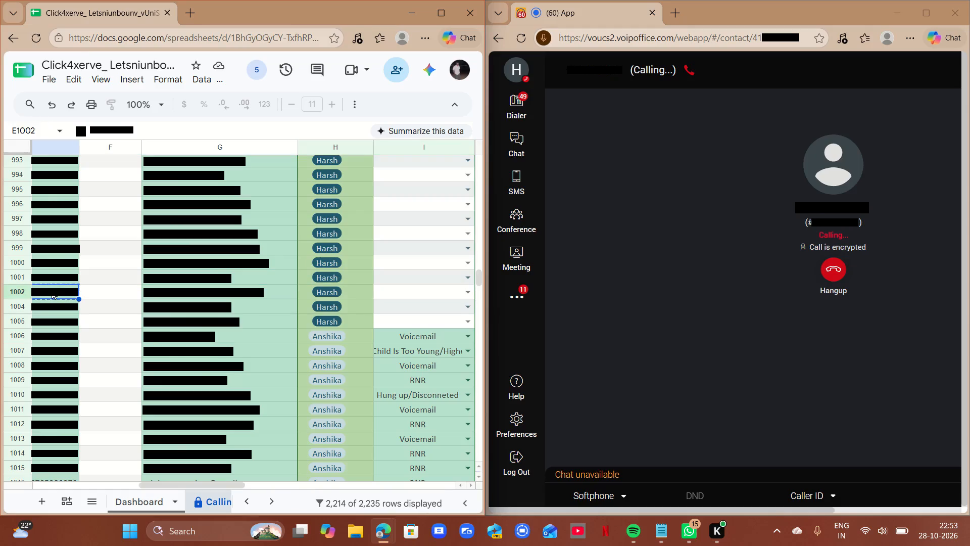
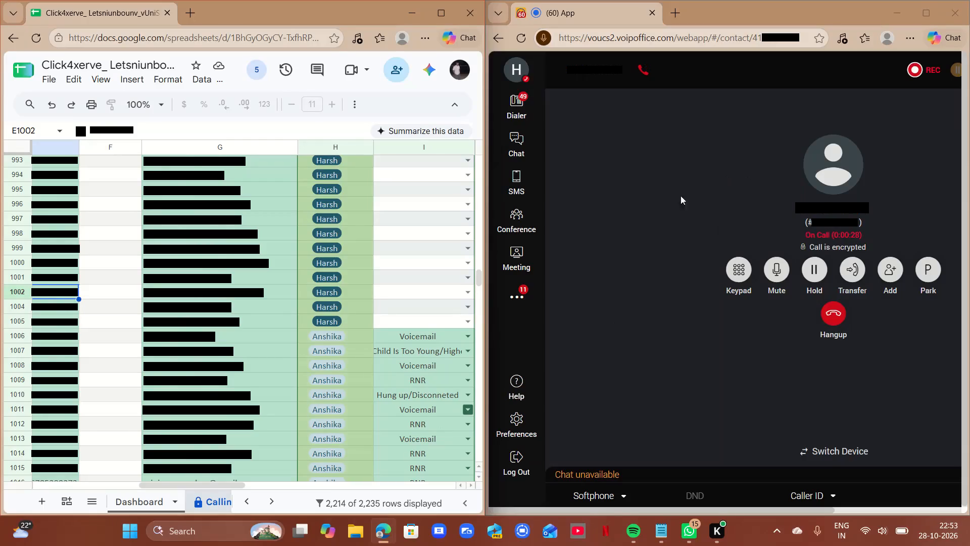
End the current call and call the row 1002 lead by pasting the copied phone number into the dialer.
click(818, 309)
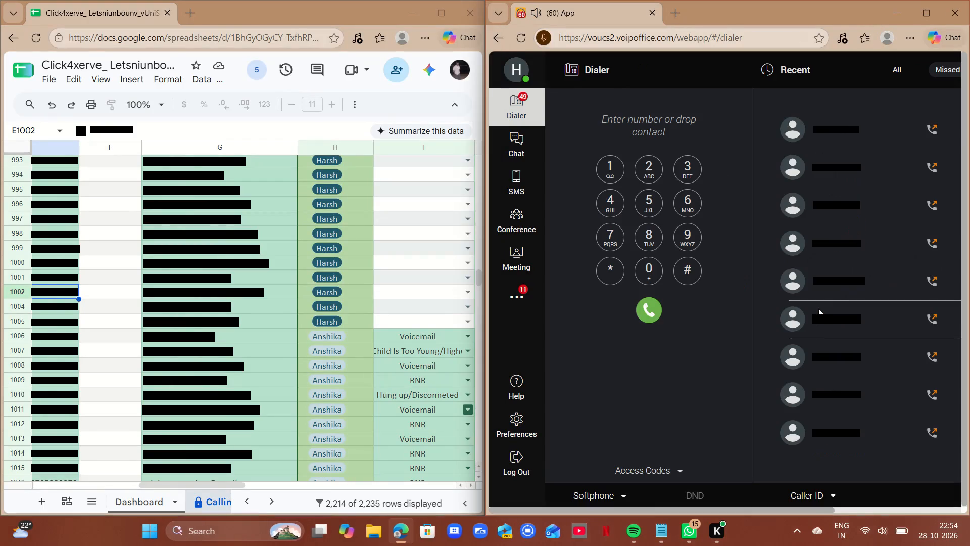
click(650, 116)
key(ctrl+v)
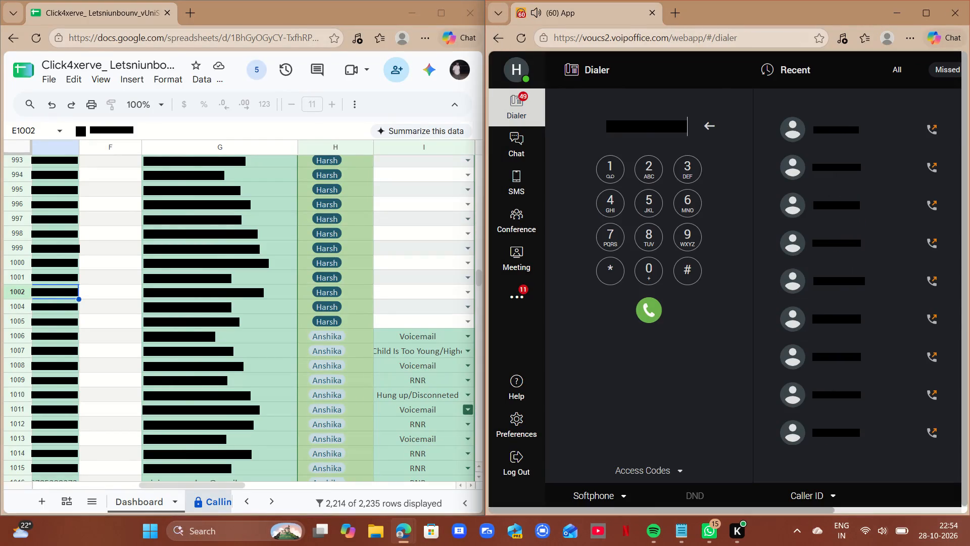
key(Return)
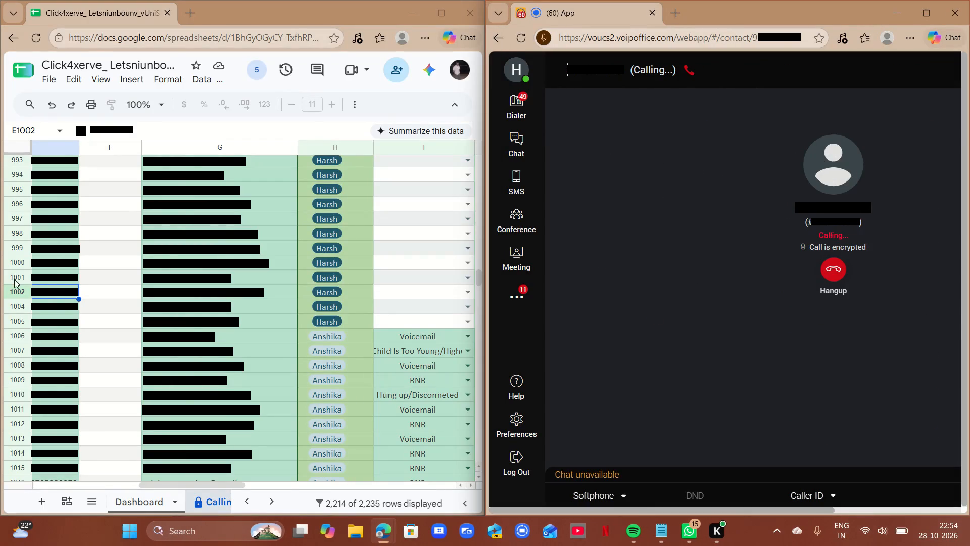
Record the call outcome for the row 1001 lead as DNC in column I.
click(14, 279)
click(394, 280)
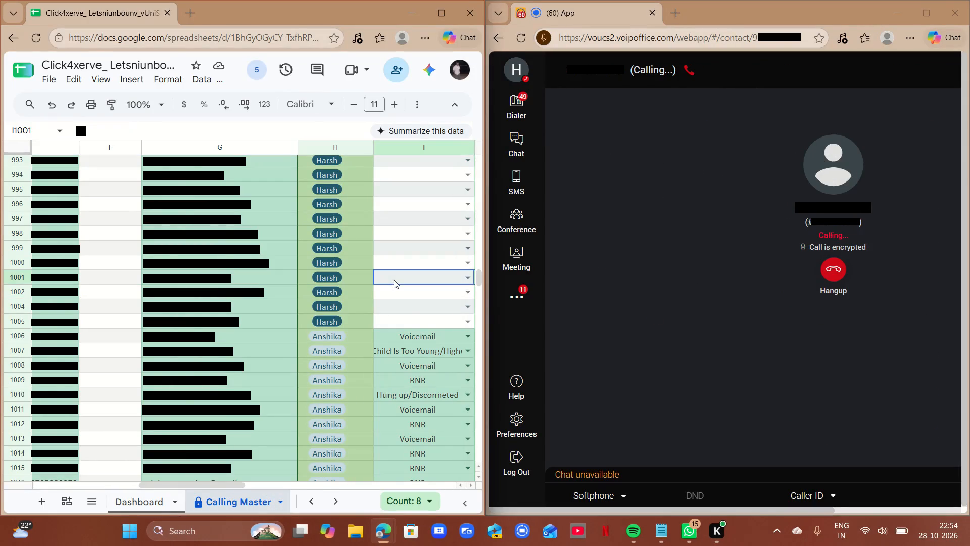
text(dn)
key(Return)
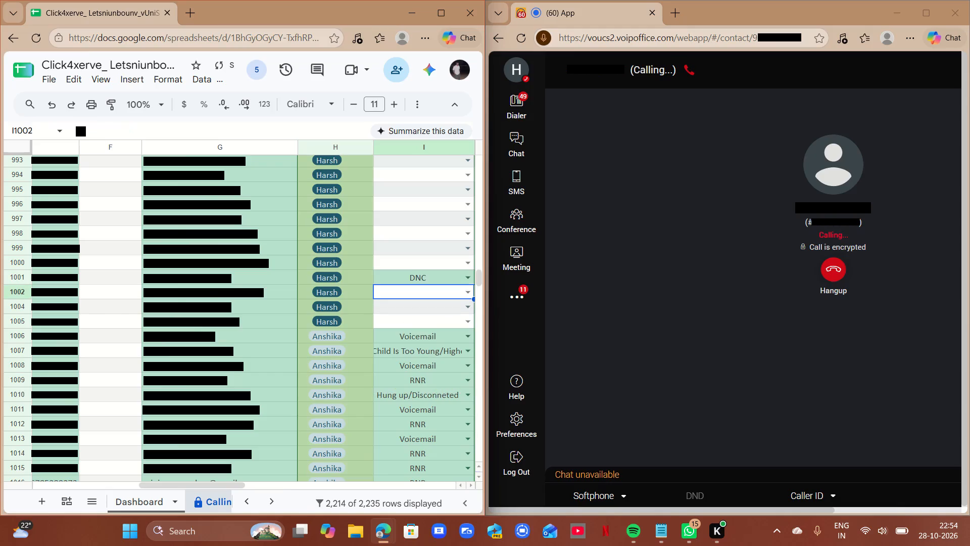
Copy the next lead's phone number from cell E1004.
click(71, 306)
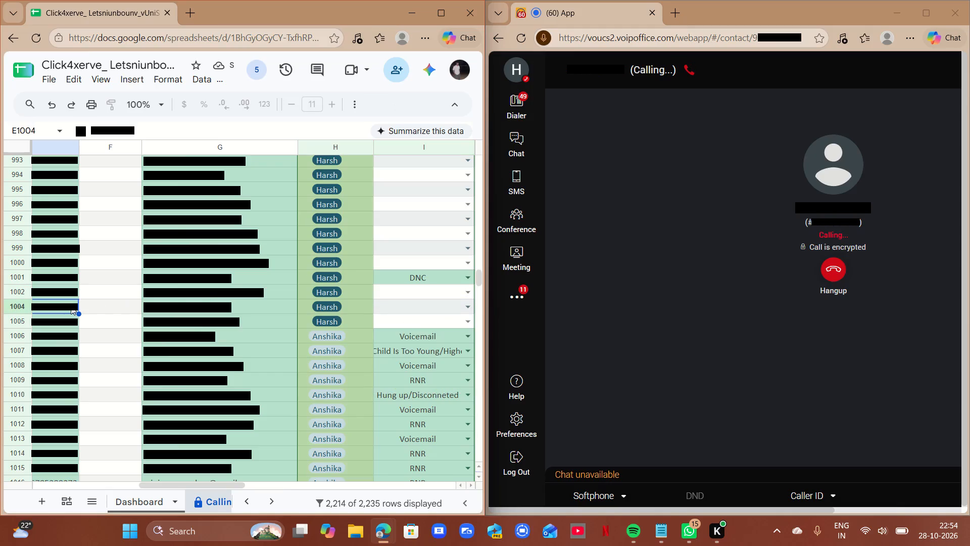
key(ctrl+c)
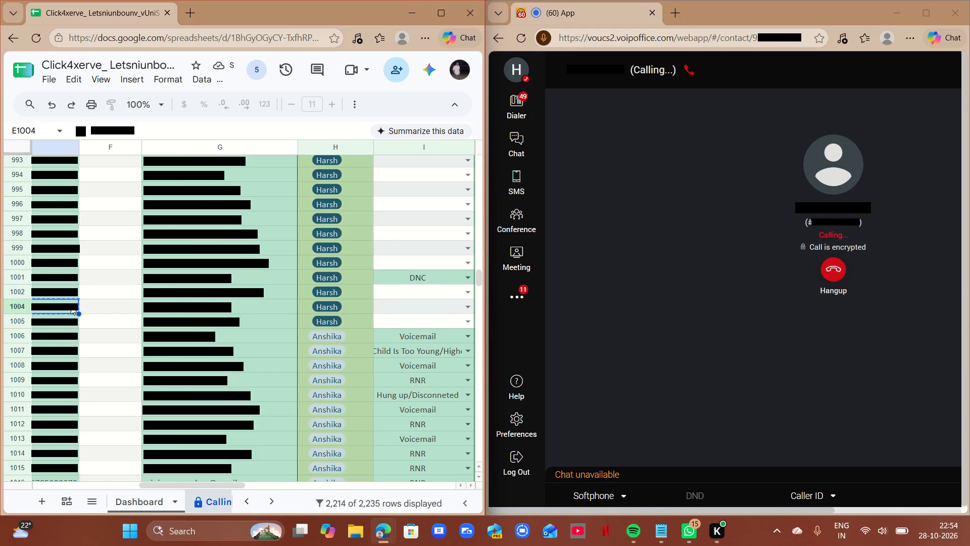
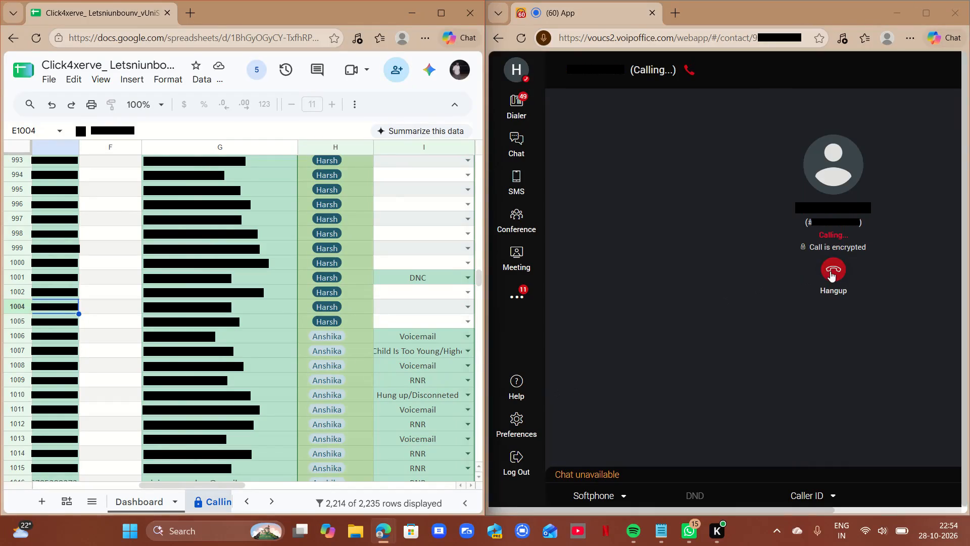
End the current call and call the row 1004 lead by pasting the copied phone number into the dialer.
click(830, 271)
click(663, 123)
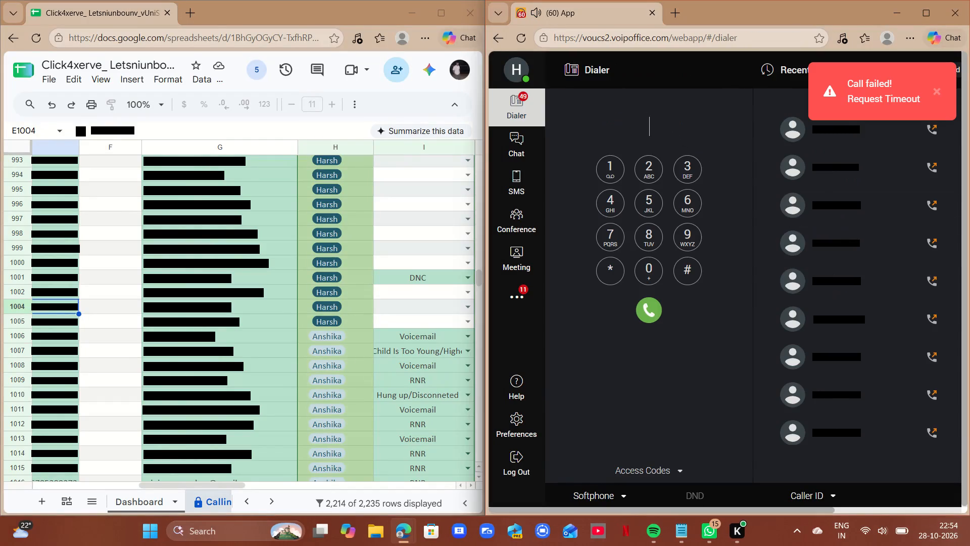
key(ctrl+v)
key(Return)
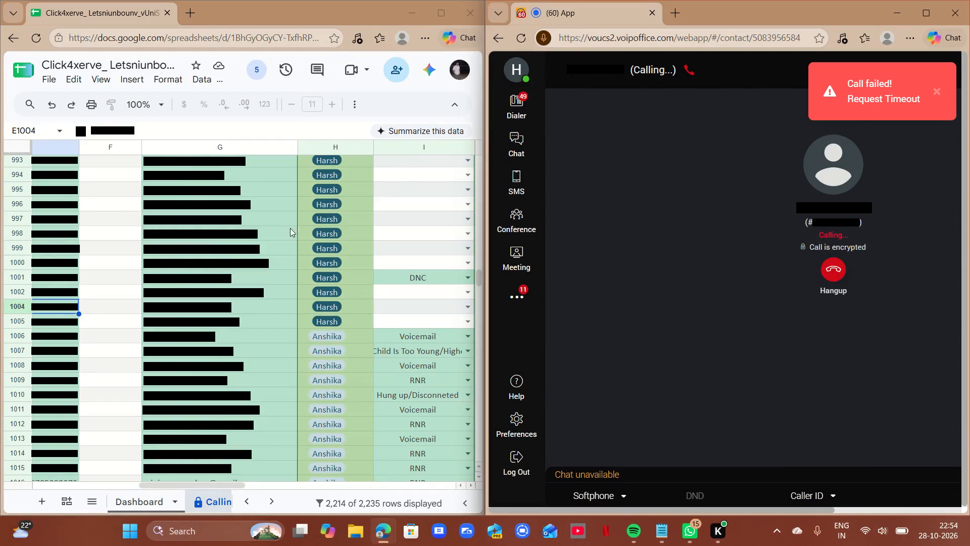
Copy the next lead's phone number from cell E1005.
click(19, 309)
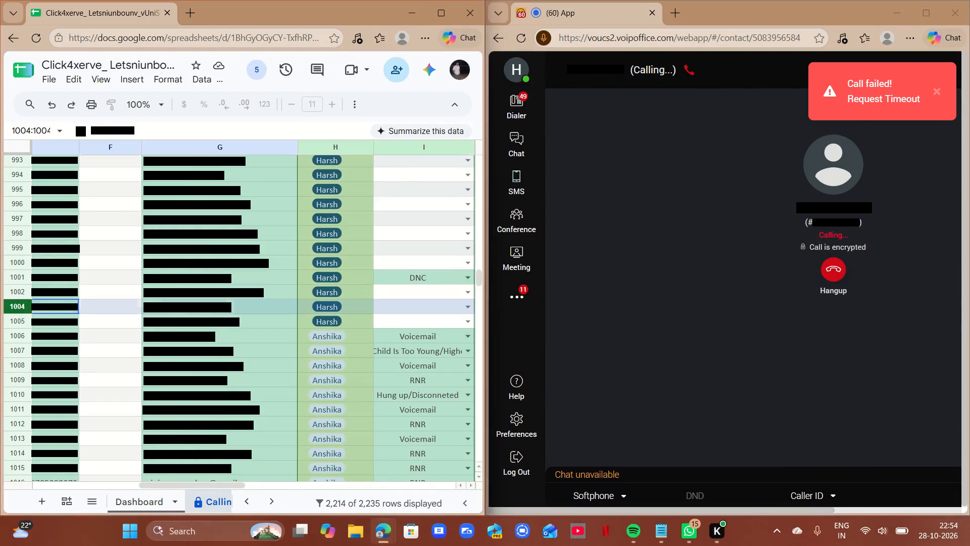
click(61, 324)
key(ctrl+c)
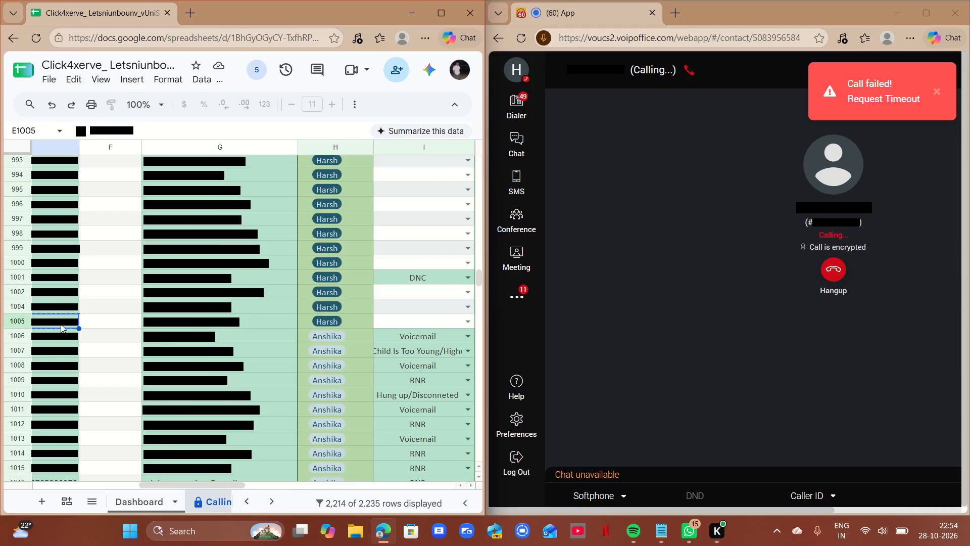
Record Voicemail as the row 1005 status in column I and fill it upward through row 1002.
click(12, 321)
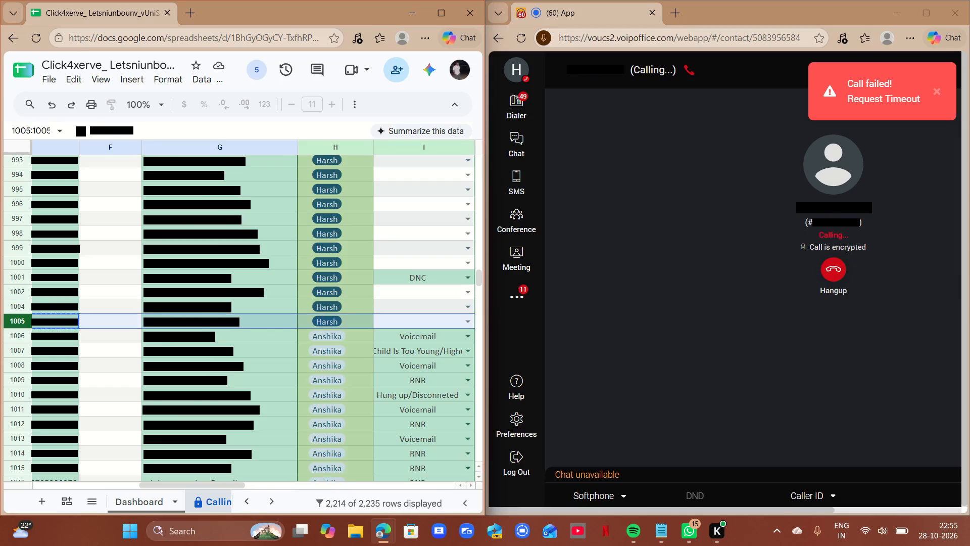
click(396, 318)
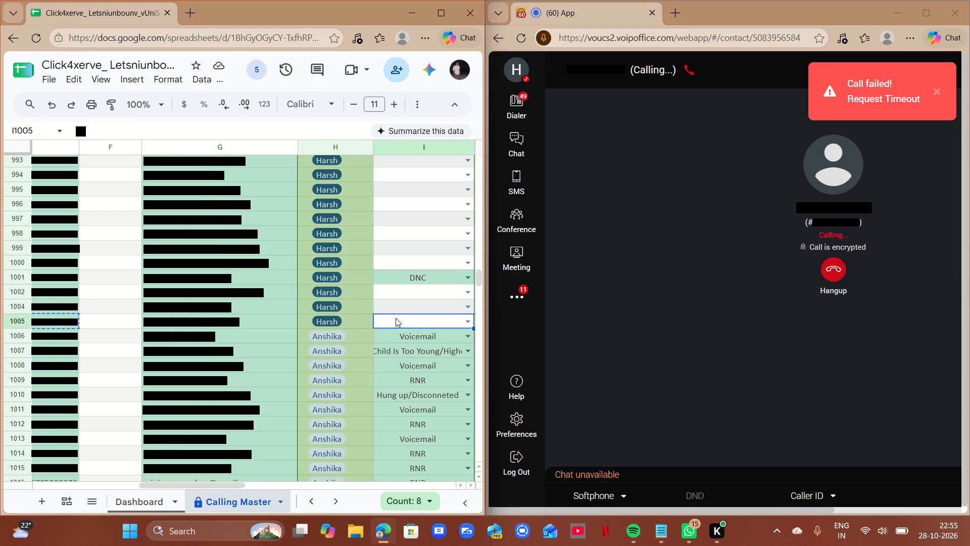
key(v)
key(Up)
key(Return)
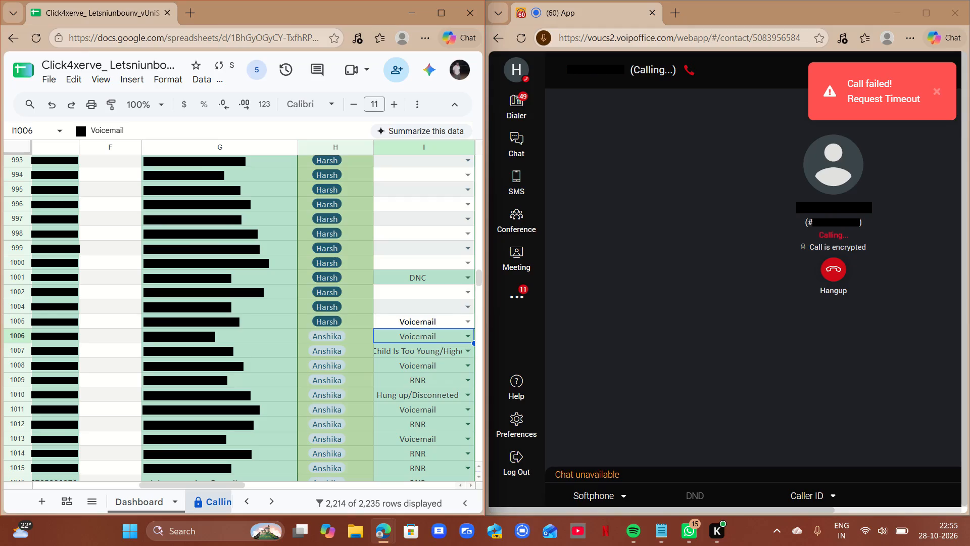
click(421, 317)
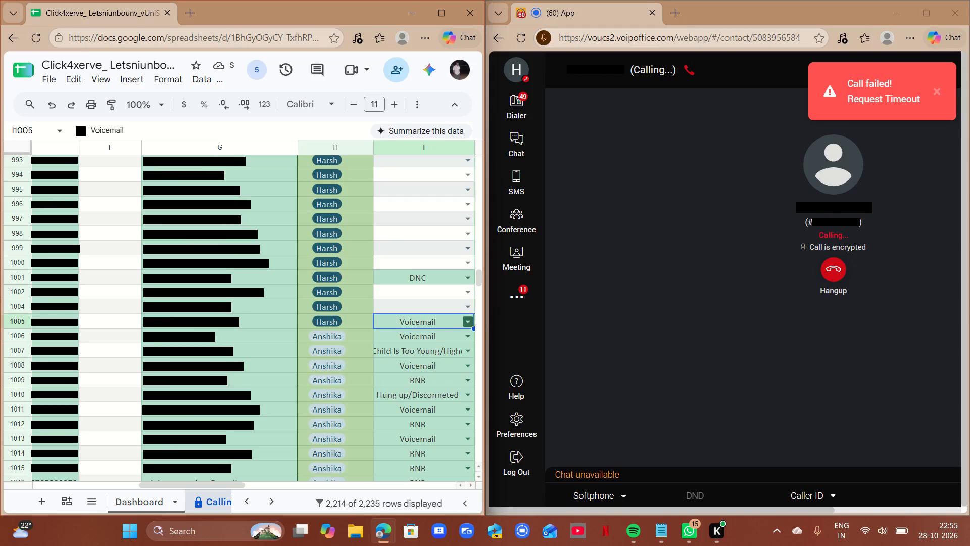
drag(472, 329, 464, 291)
Record Voicemail as the row 1000 status in column I and fill it upward through row 993.
click(444, 264)
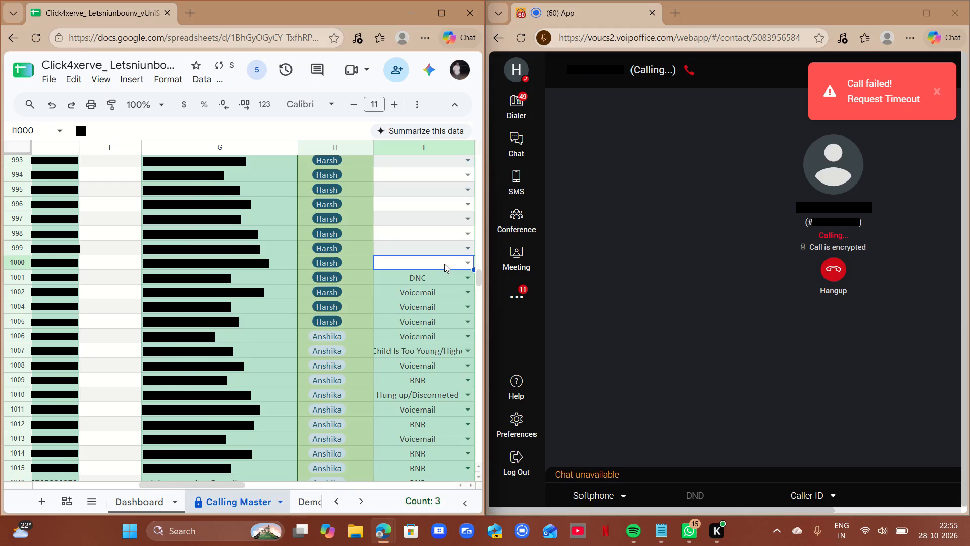
key(v)
key(Up)
key(Return)
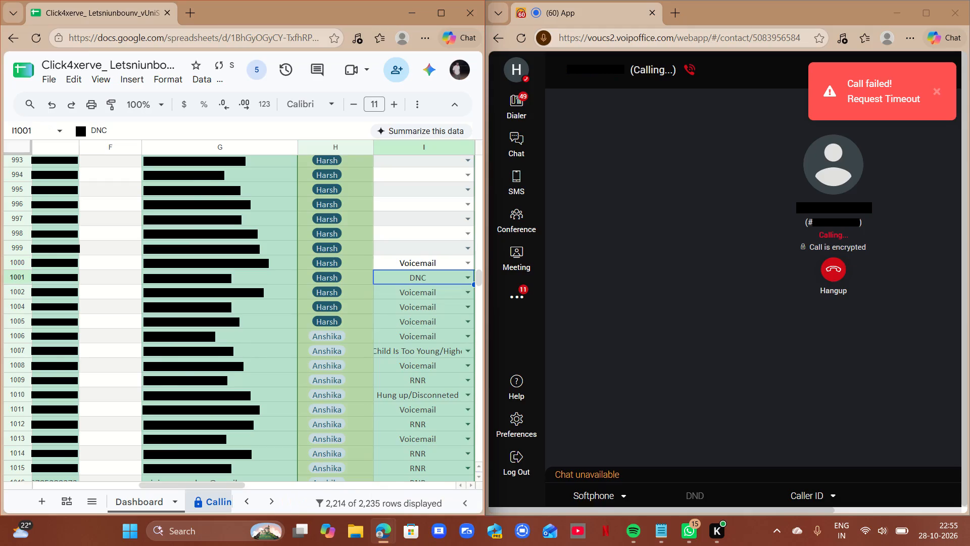
click(423, 265)
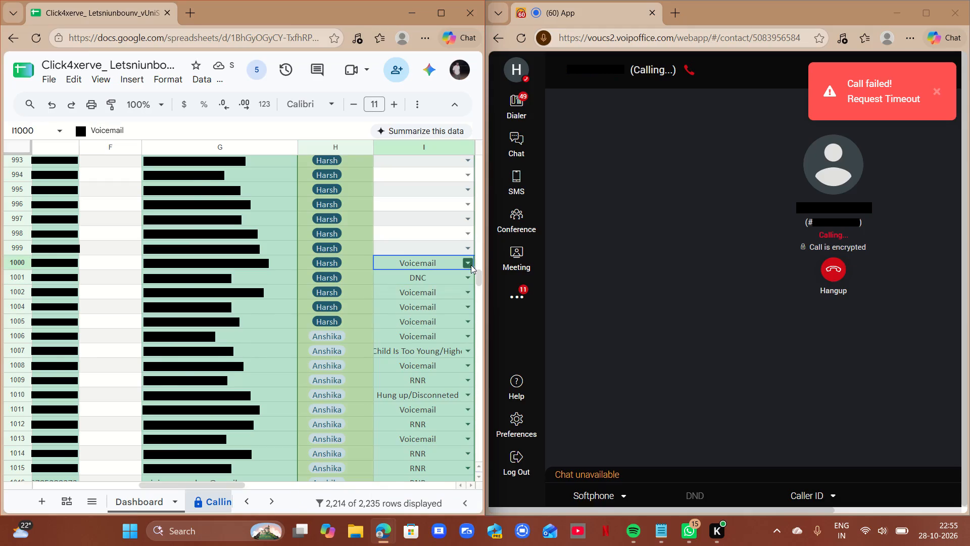
drag(472, 267, 429, 167)
End the current call and call the row 1005 lead by pasting the copied phone number into the dialer.
scroll(429, 167, down, 4)
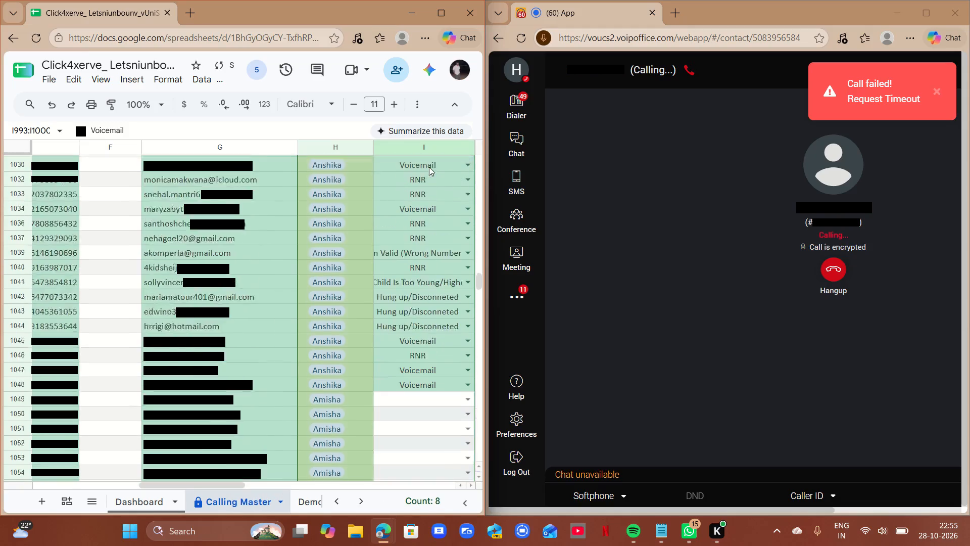
scroll(429, 167, down, 10)
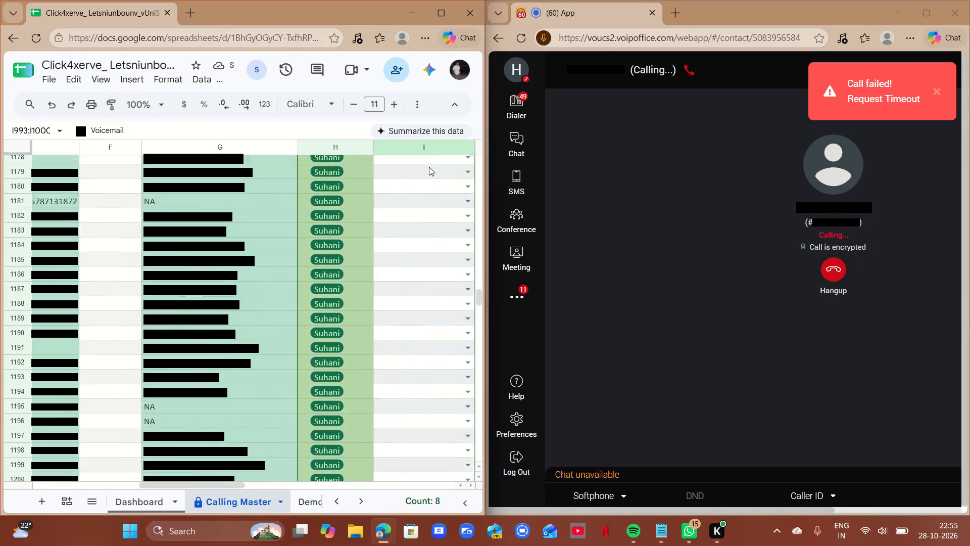
scroll(429, 167, down, 3)
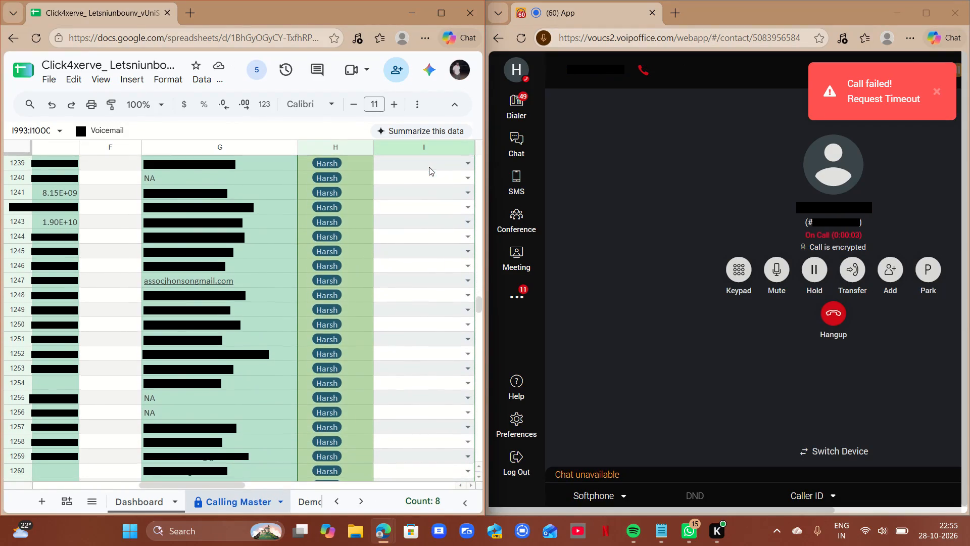
click(839, 312)
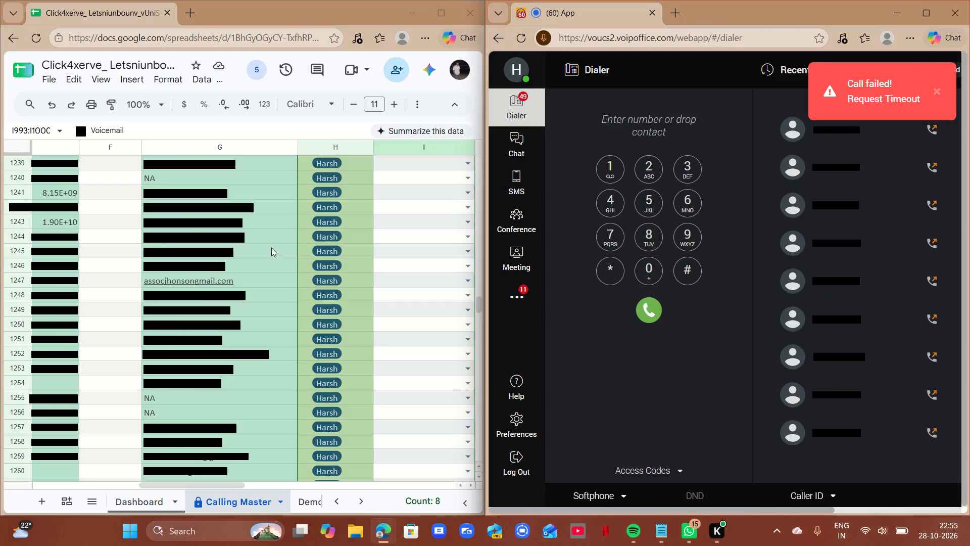
click(59, 164)
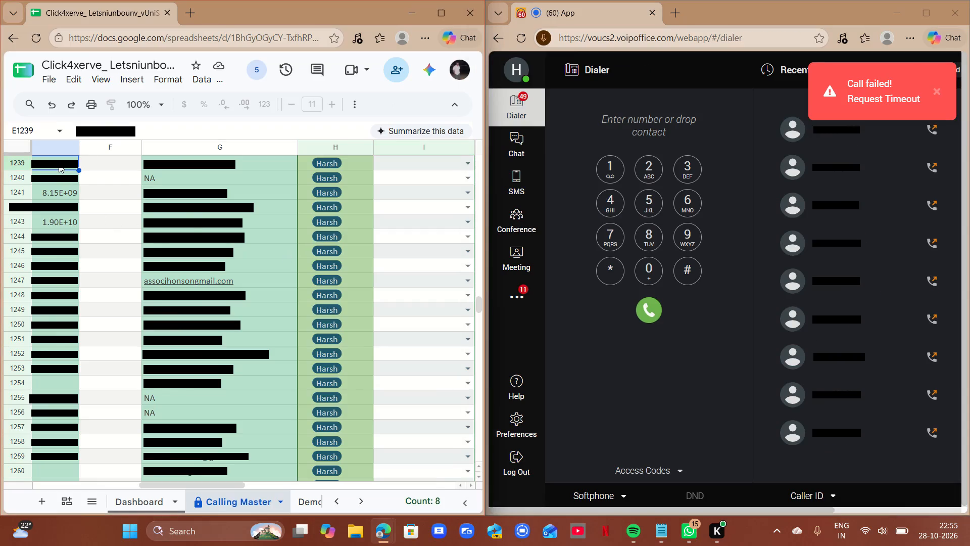
click(668, 130)
key(ctrl+v)
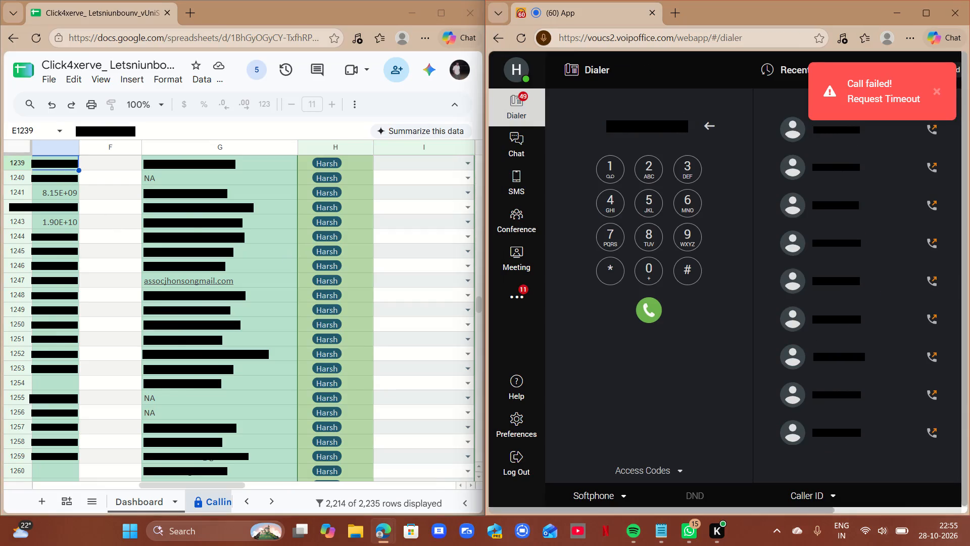
key(Return)
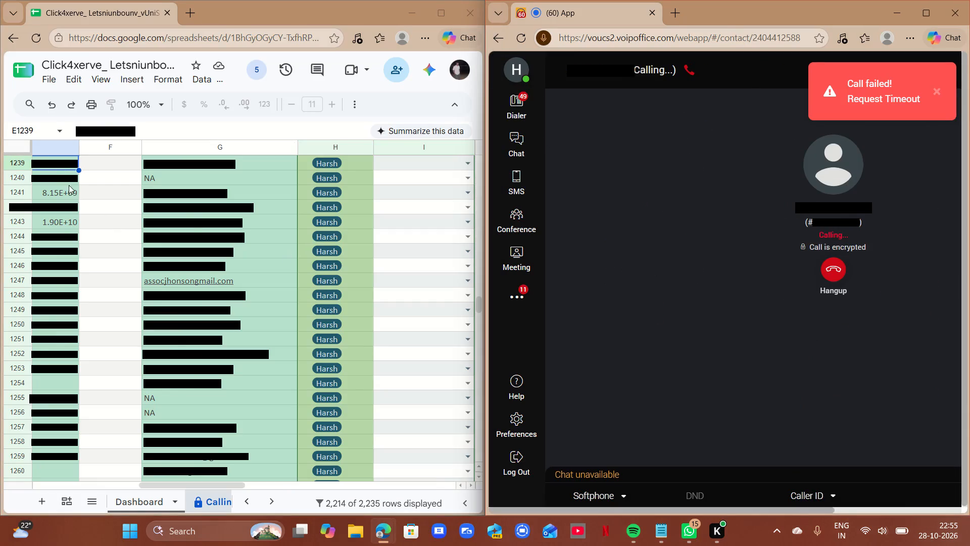
Copy the phone number from cell E1239, the first lead in Harsh's next block.
click(68, 161)
key(ctrl+c)
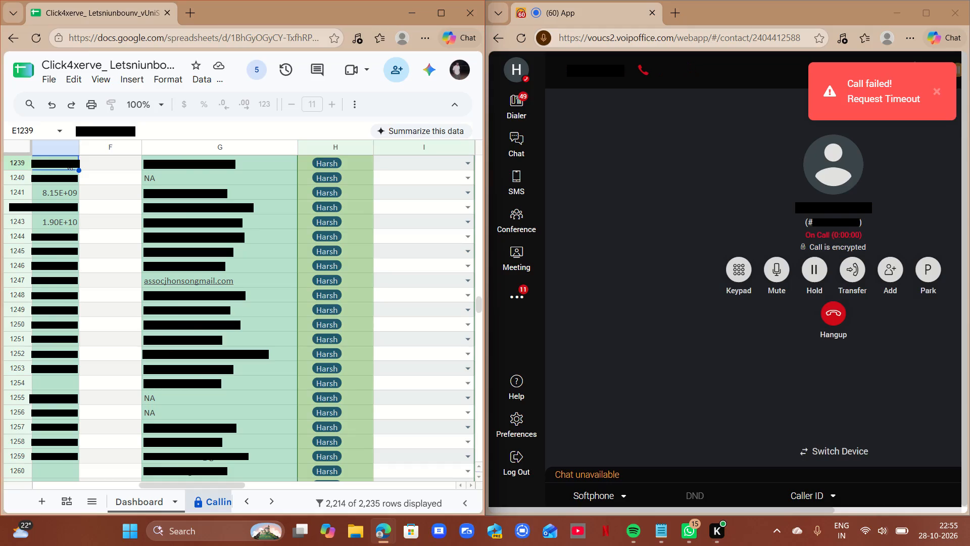
key(ctrl+c)
End the current call with the row 1005 lead.
click(837, 316)
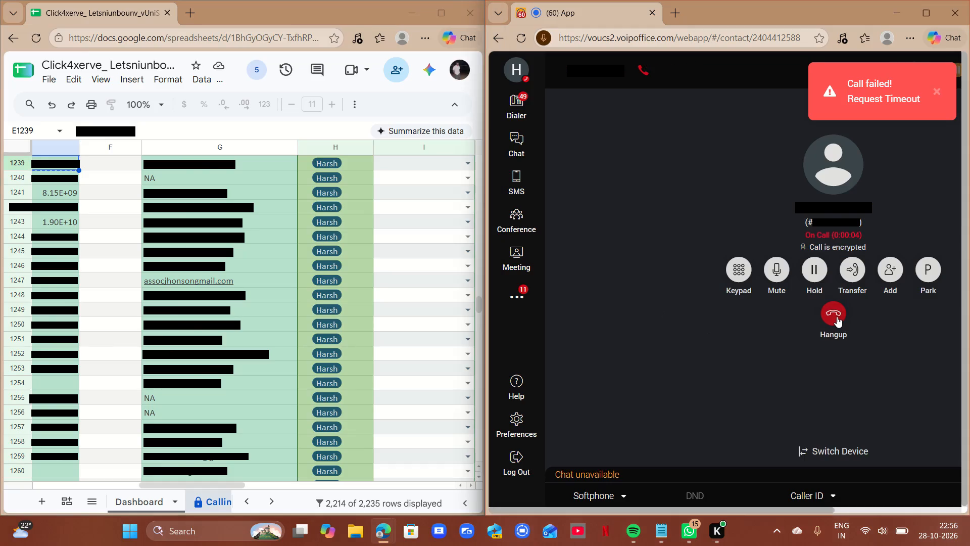
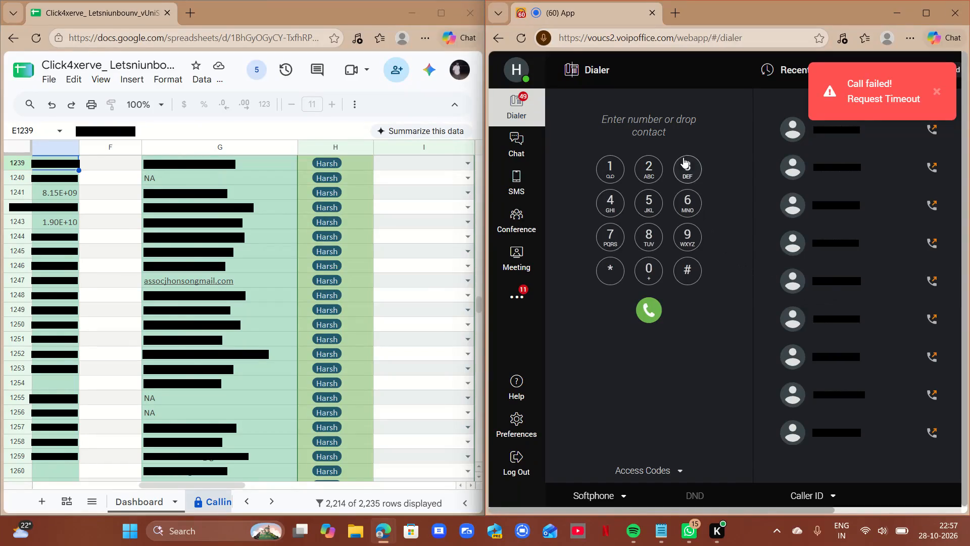
Call the row 1239 lead by pasting the copied phone number into the dialer.
click(661, 125)
key(ctrl+v)
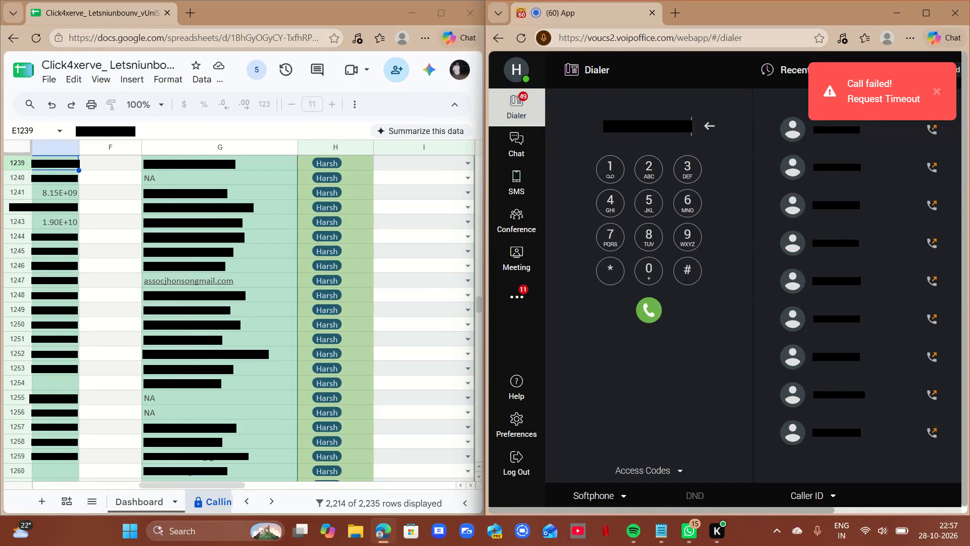
key(Return)
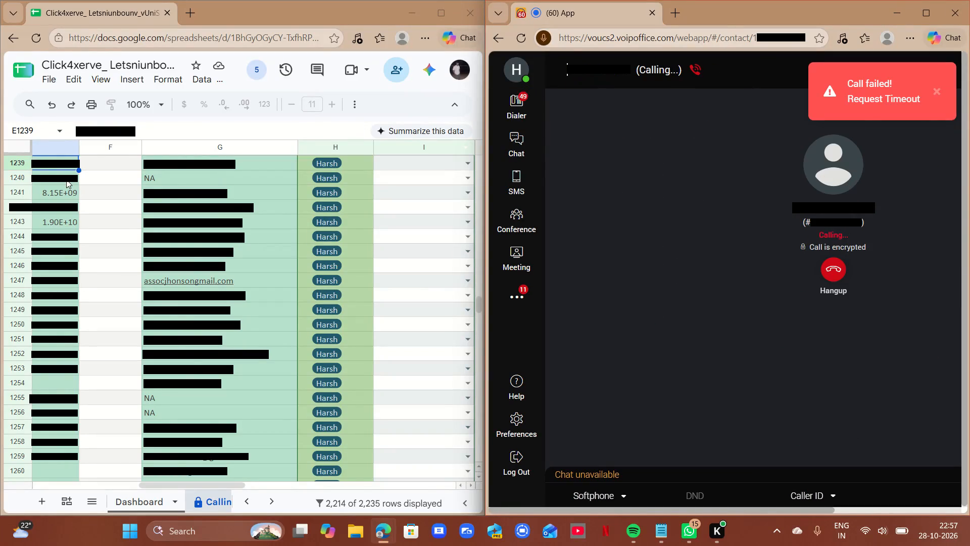
Copy the phone number of the row 1240 lead from cell E1240.
click(66, 179)
key(ctrl+c)
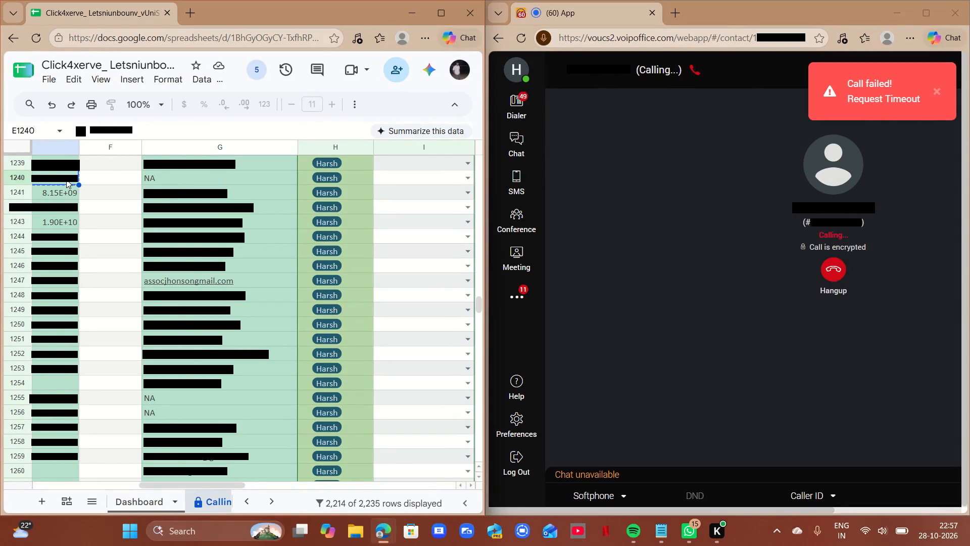
Check the lead and call figures on the Dashboard sheet, and return to the Calling Master sheet.
click(151, 507)
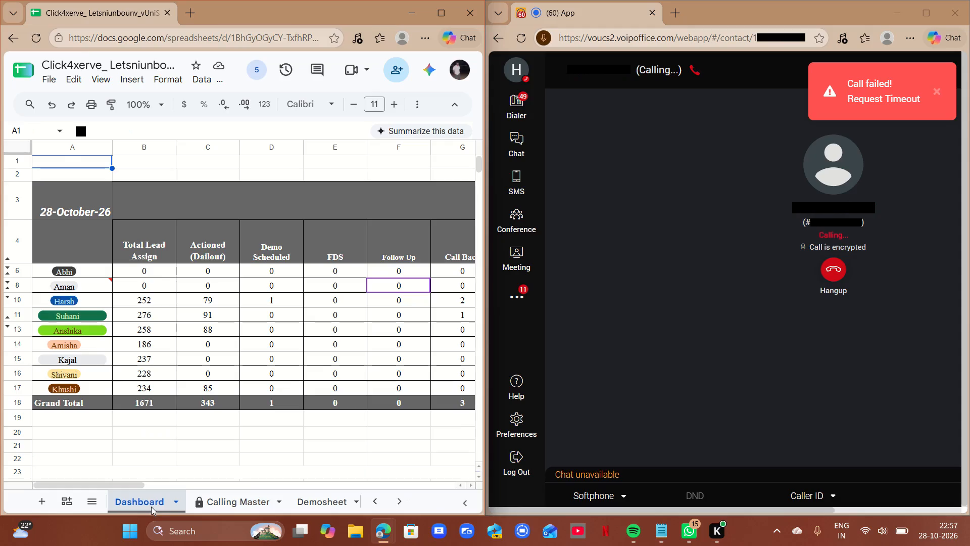
click(216, 504)
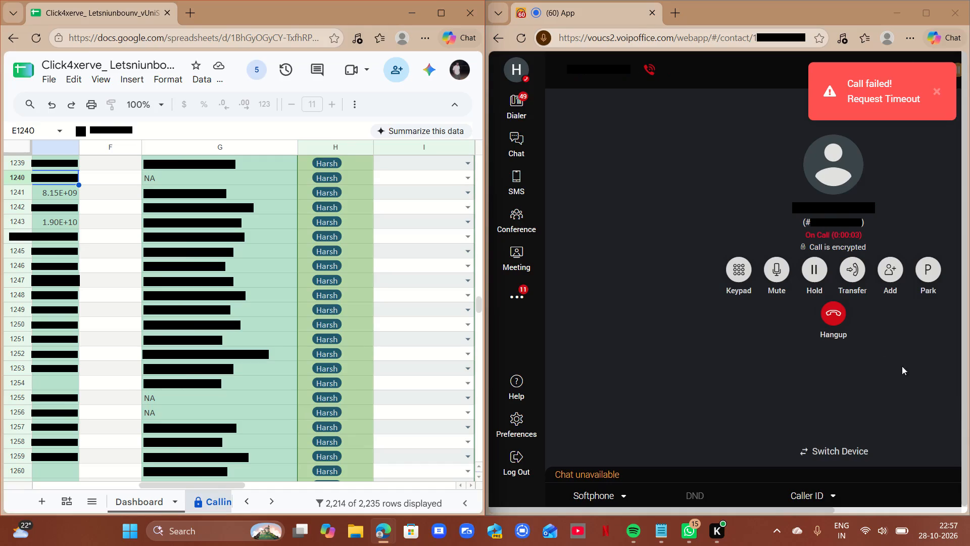
End the current call and call the row 1240 lead by pasting the copied phone number into the dialer.
click(839, 315)
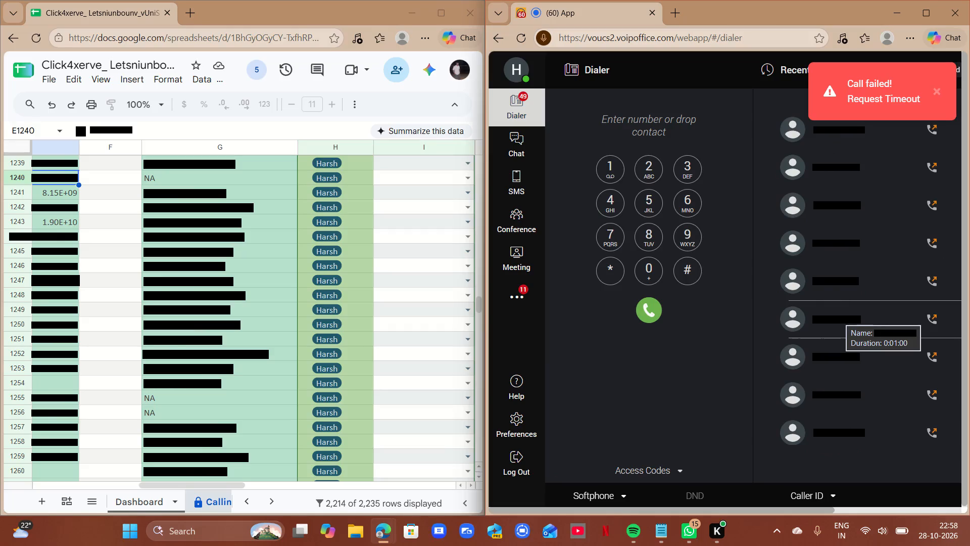
click(647, 125)
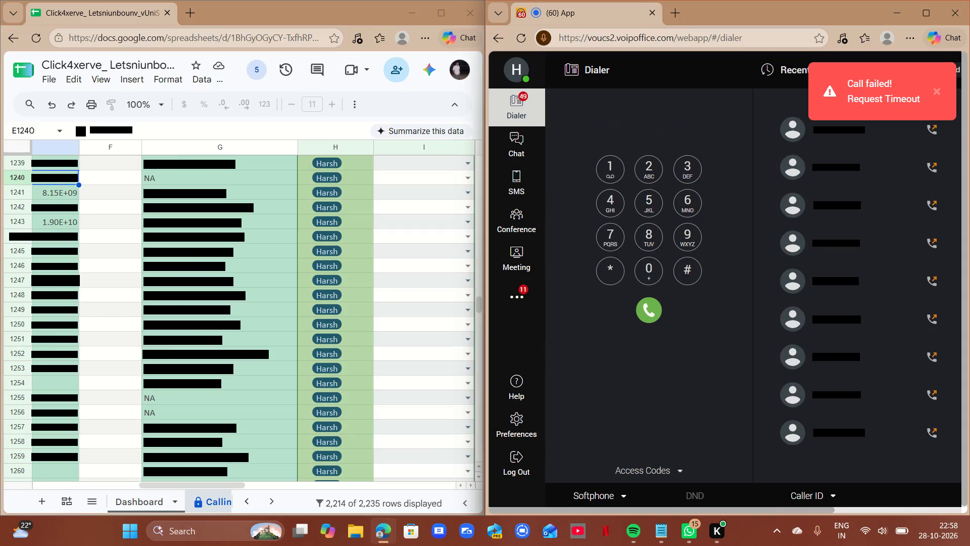
key(ctrl+v)
key(Return)
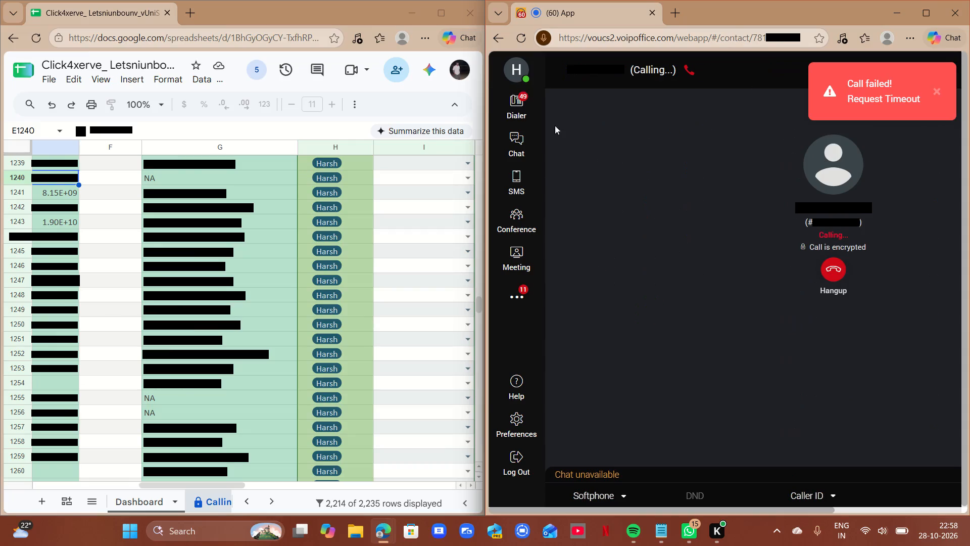
Record RNR as the row 1239 status in column I.
click(391, 165)
key(r)
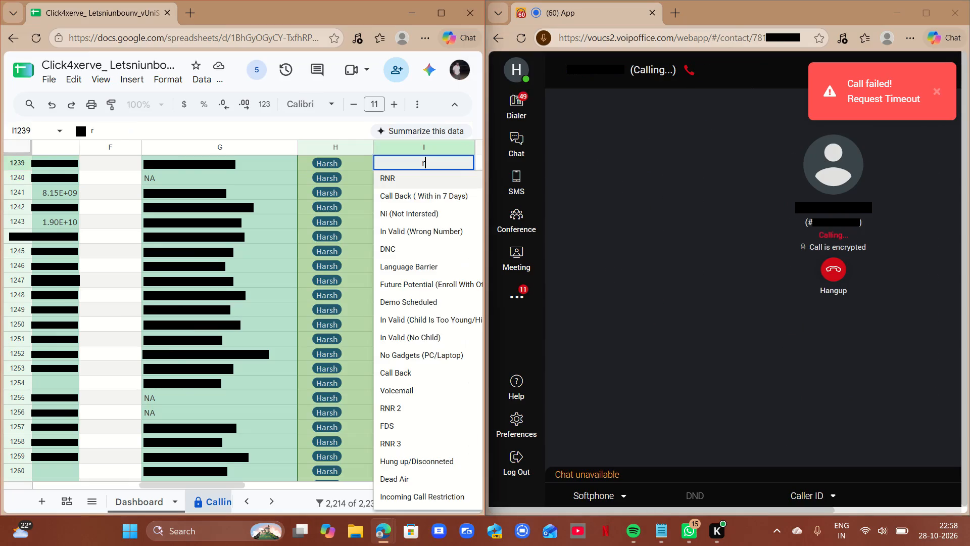
key(Return)
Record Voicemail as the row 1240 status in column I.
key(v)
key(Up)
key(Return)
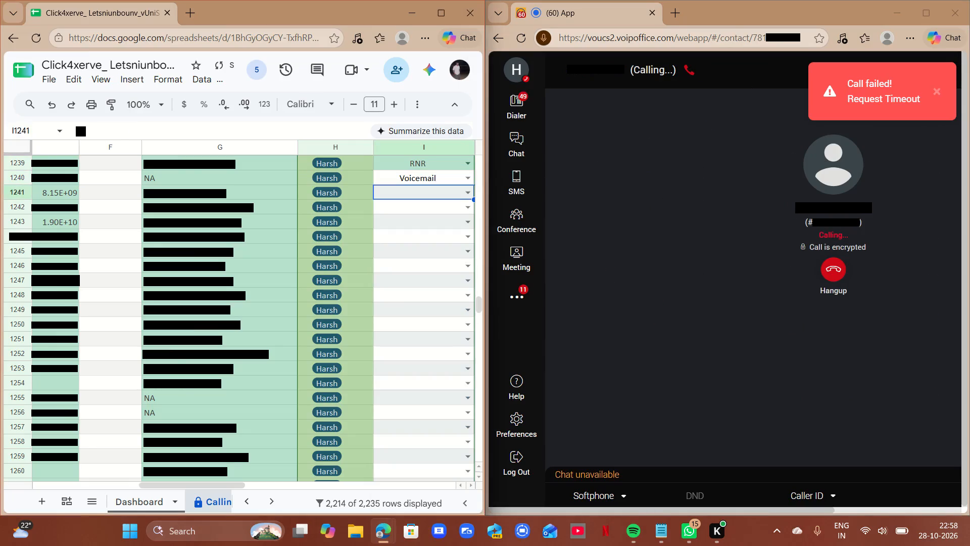
Record In Valid (Wrong Number) as the row 1241 status in column I.
text(wr)
key(Return)
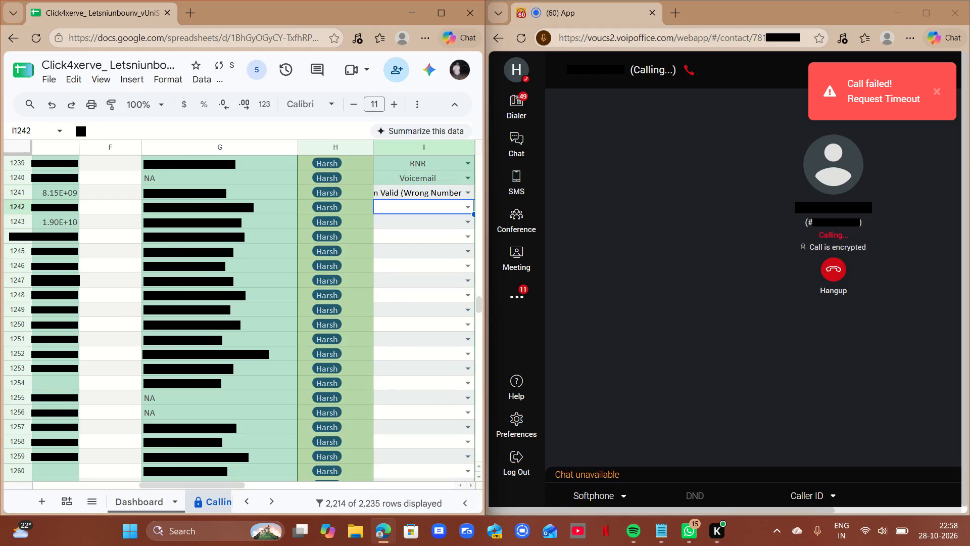
Copy the phone number of the row 1242 lead from cell E1242.
scroll(391, 165, down, 1)
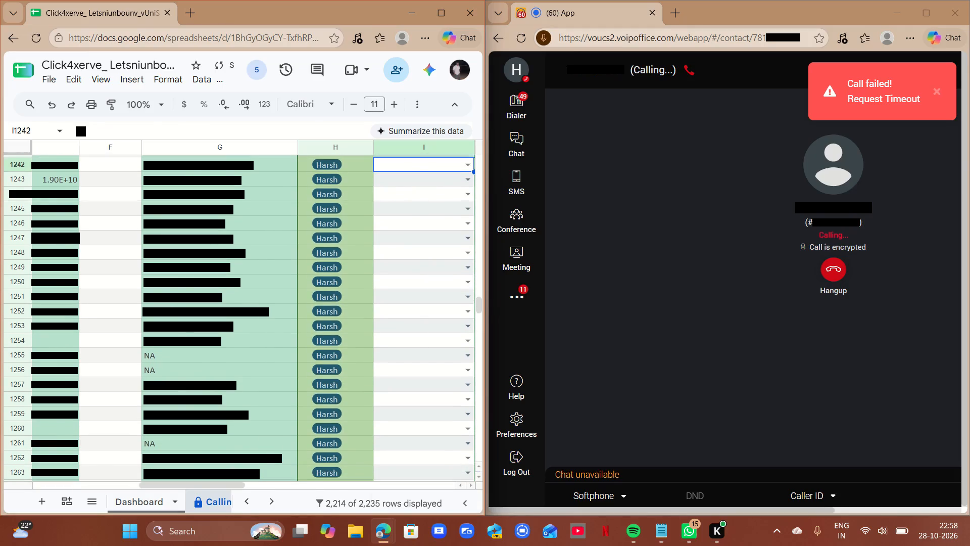
scroll(391, 165, down, 1)
click(69, 165)
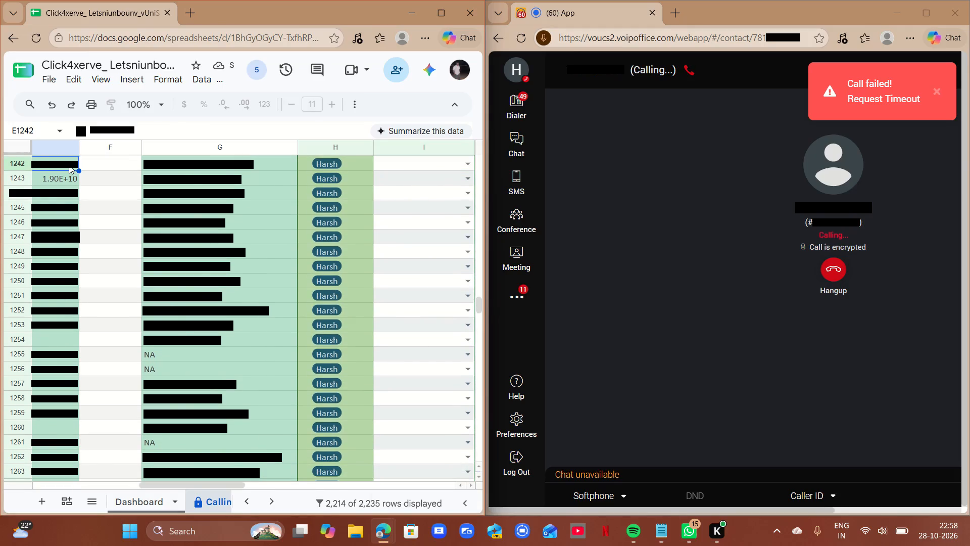
key(ctrl+c)
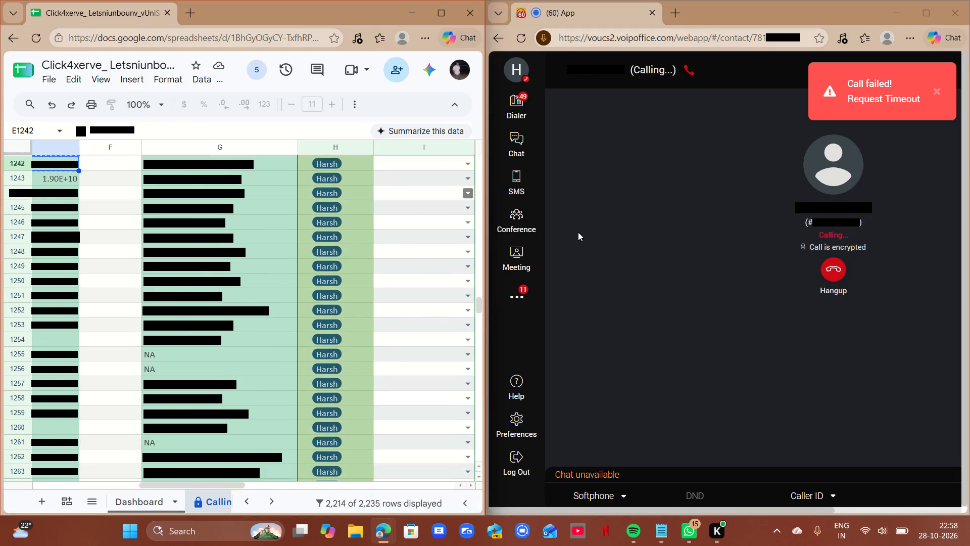
Dismiss the call-failed notification in the dialer.
click(938, 90)
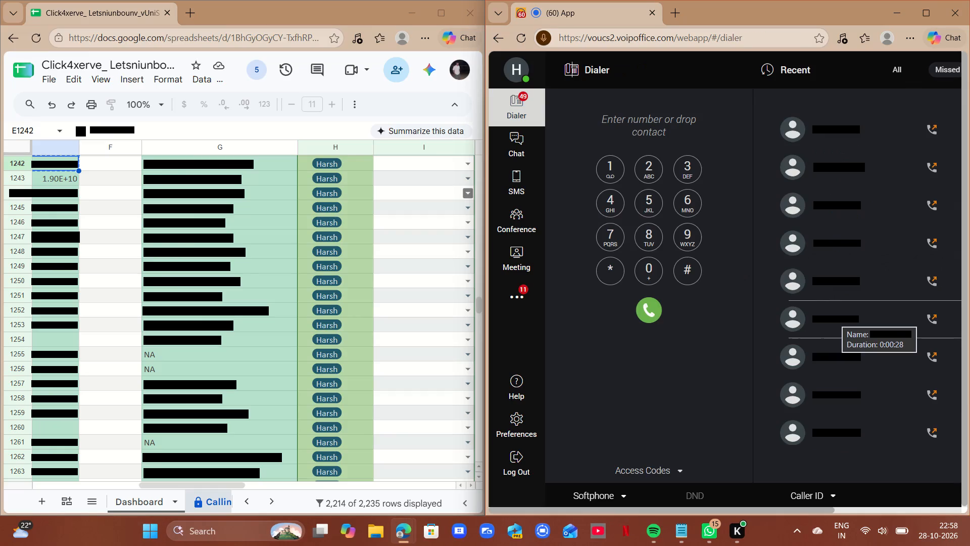
Call the row 1242 lead by pasting the copied phone number into the dialer.
click(676, 144)
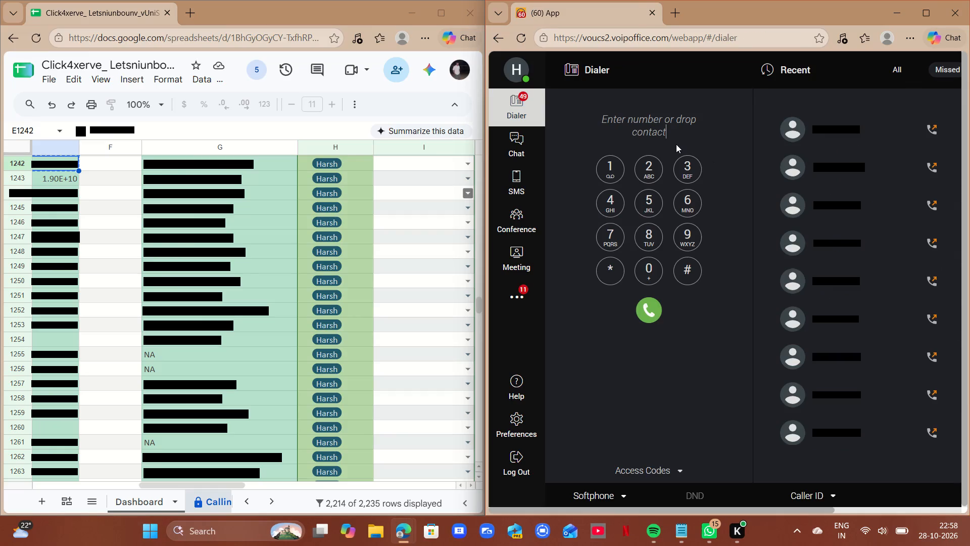
key(ctrl+v)
key(Return)
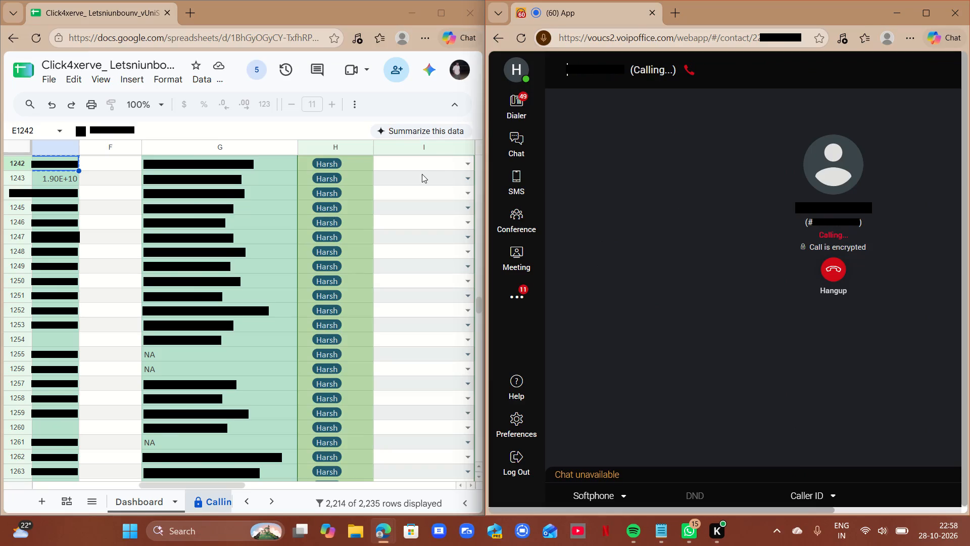
Change the row 1240 status in column I to Hung up/Disconneted.
scroll(422, 174, up, 2)
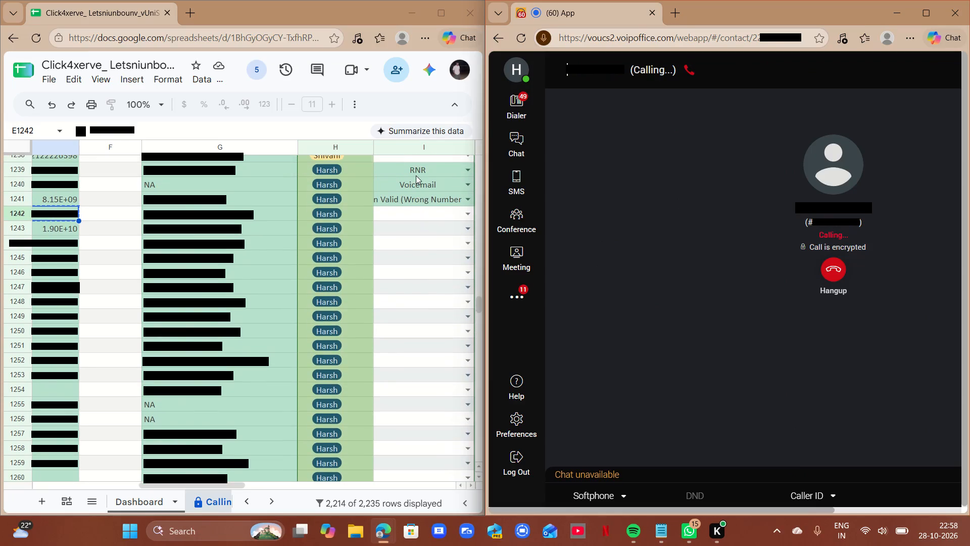
click(405, 186)
key(h)
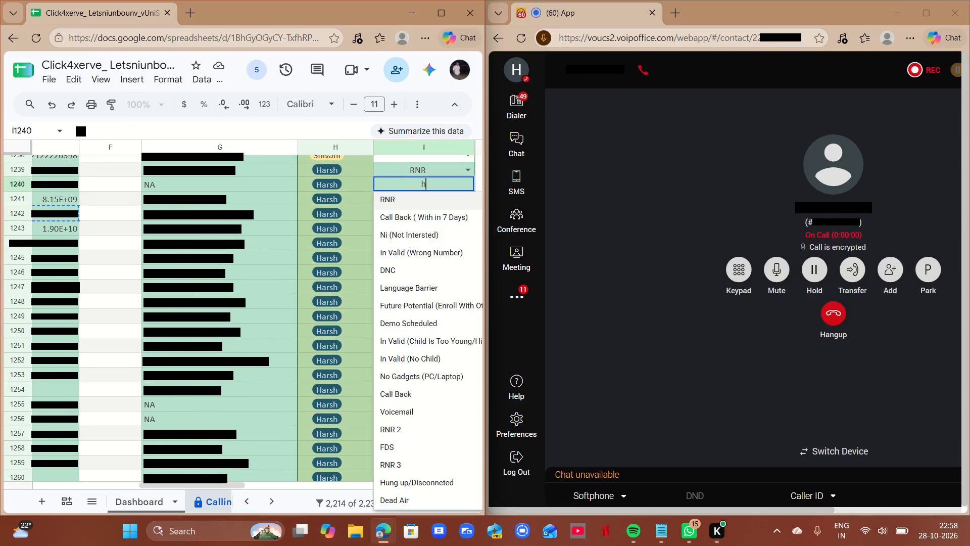
key(Up)
key(Return)
Copy the phone number of the row 1244 lead from cell E1244.
scroll(405, 186, down, 1)
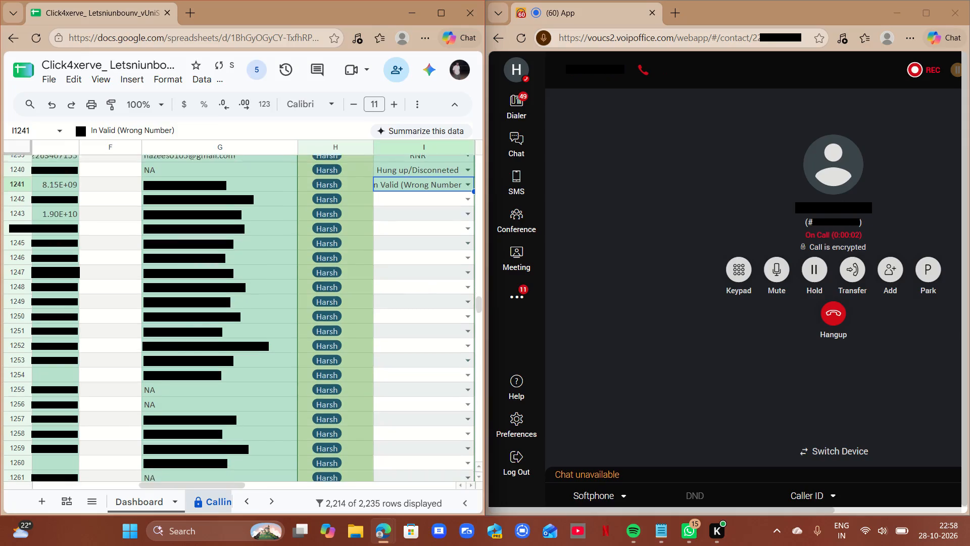
scroll(405, 186, down, 1)
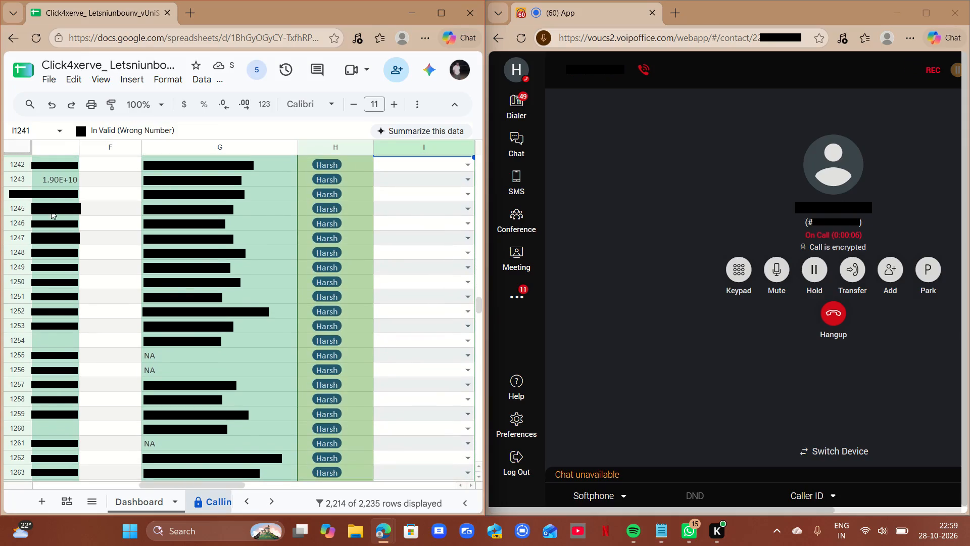
click(58, 197)
key(ctrl+c)
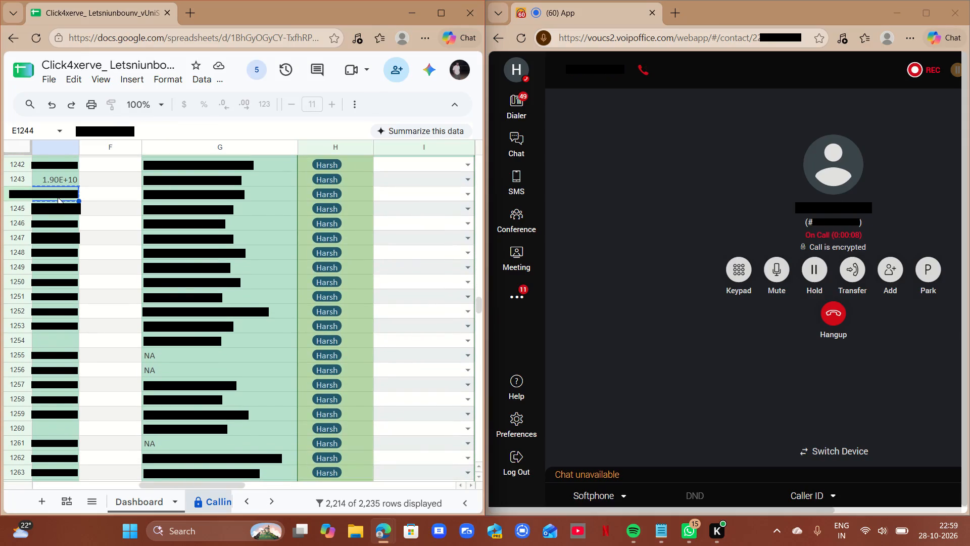
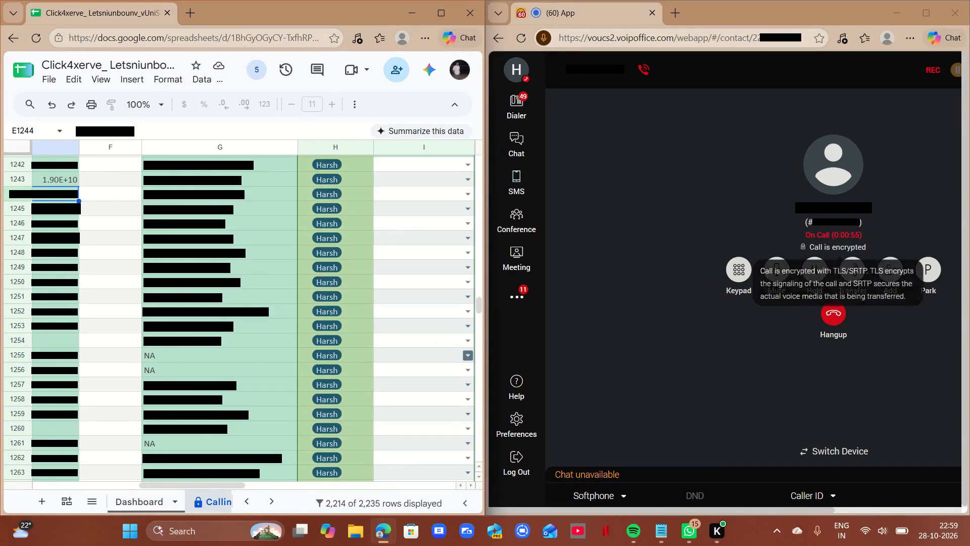
Hang up the ongoing call in the dialer.
click(835, 312)
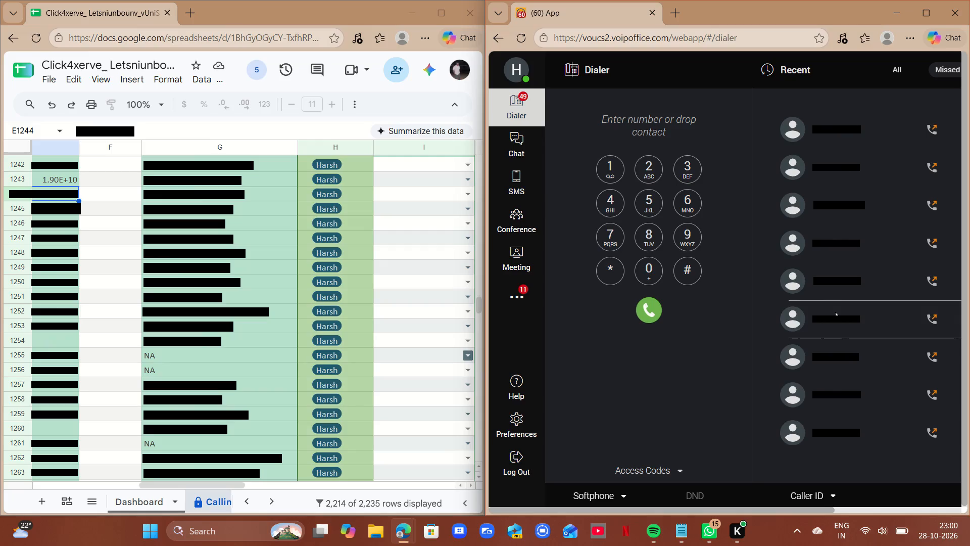
Call the row 1244 lead by pasting the copied phone number into the dialer.
click(661, 124)
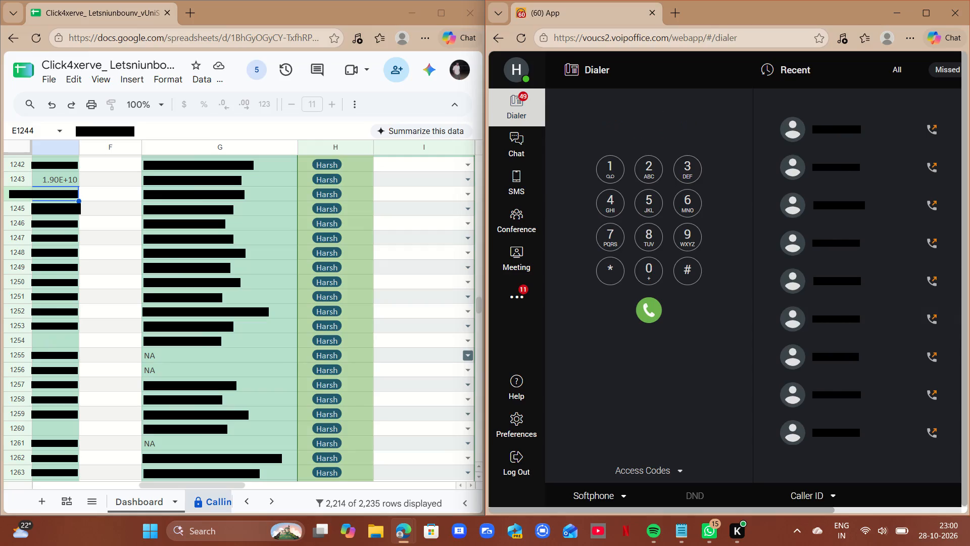
key(ctrl+v)
key(Return)
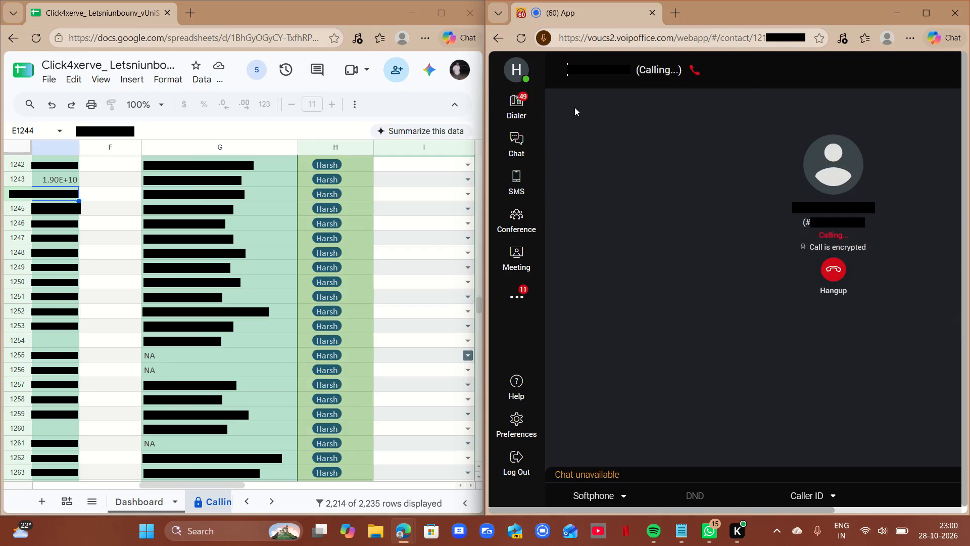
Copy the phone number of the row 1245 lead from cell E1245.
click(61, 207)
key(ctrl+c)
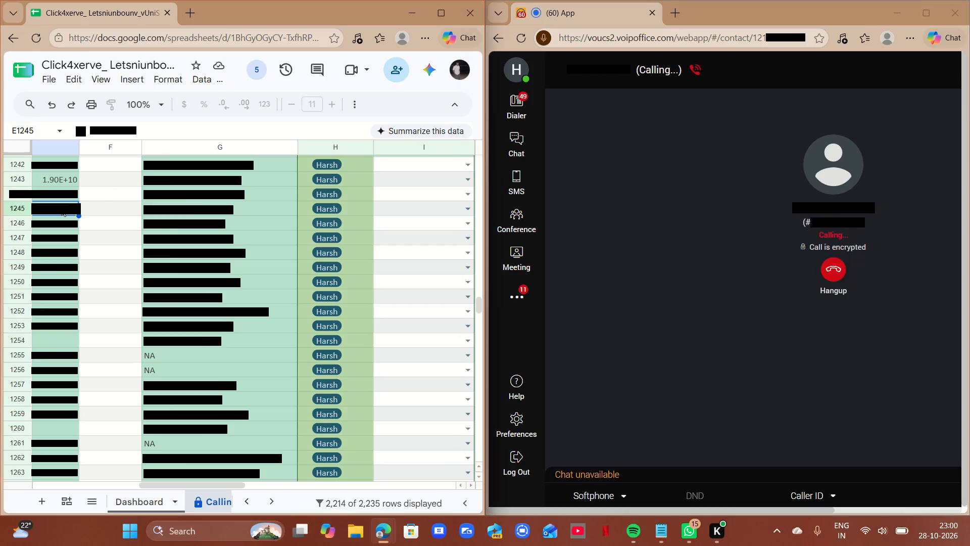
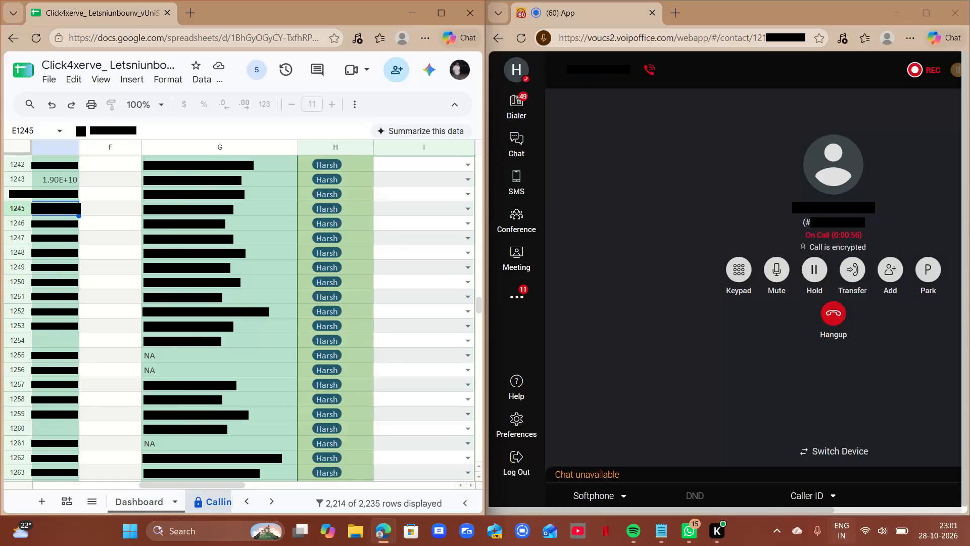
Raise the system sound volume and allow it to go past the hearing-safety limit.
click(885, 536)
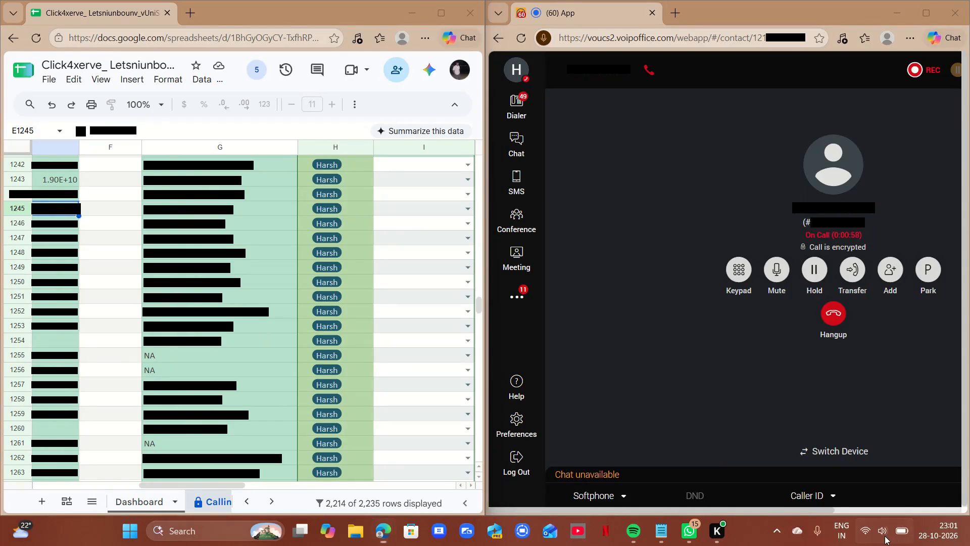
click(850, 457)
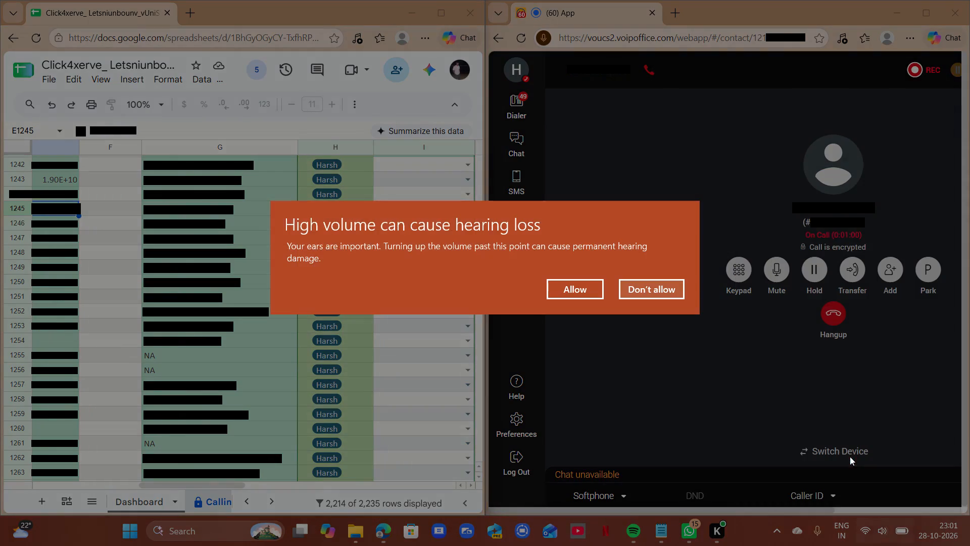
click(581, 294)
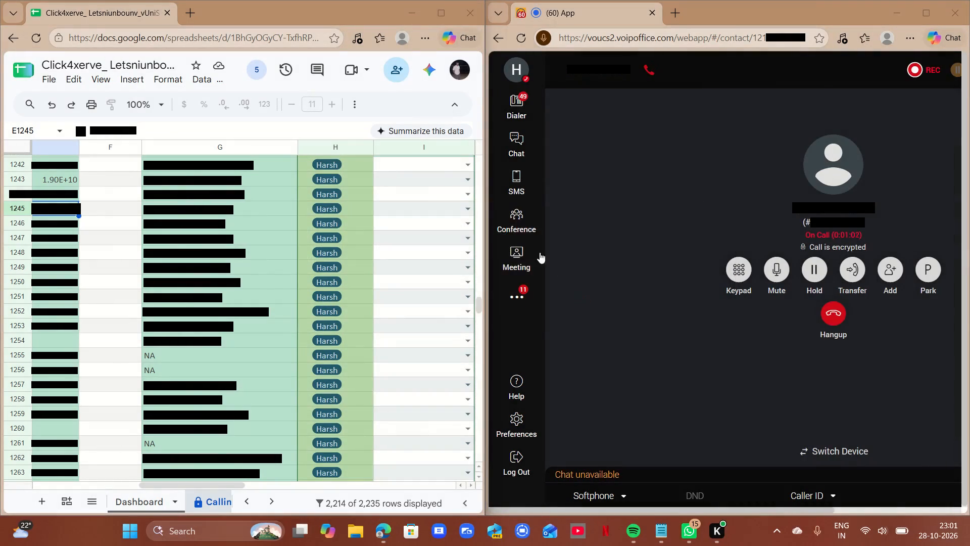
Set the call status of the row 1242 lead to RNR in column I.
click(429, 168)
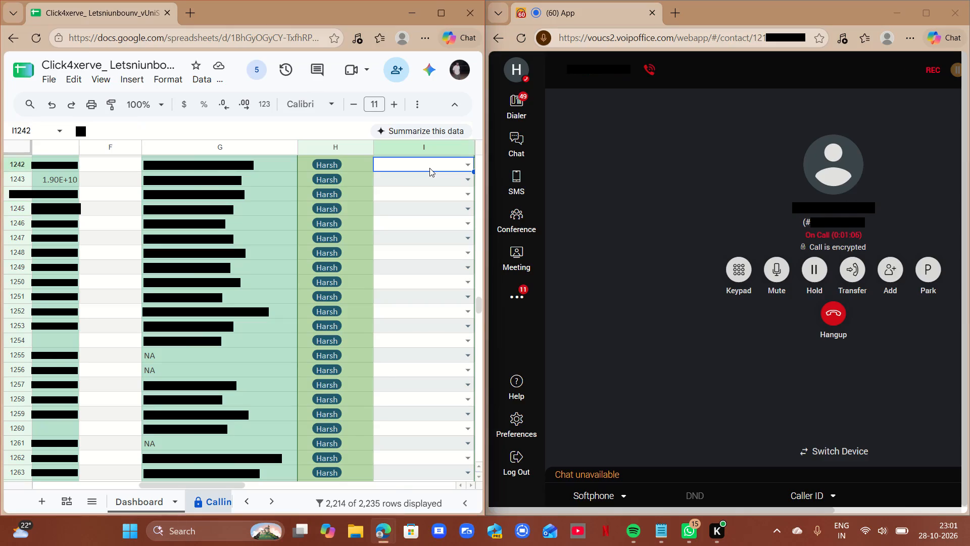
key(r)
key(Return)
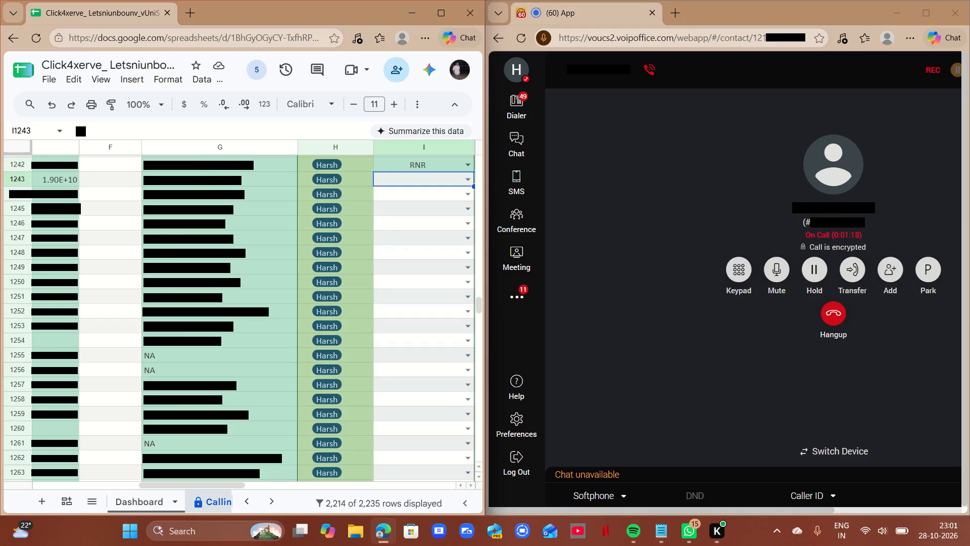
Hang up the ongoing call in the dialer.
click(840, 312)
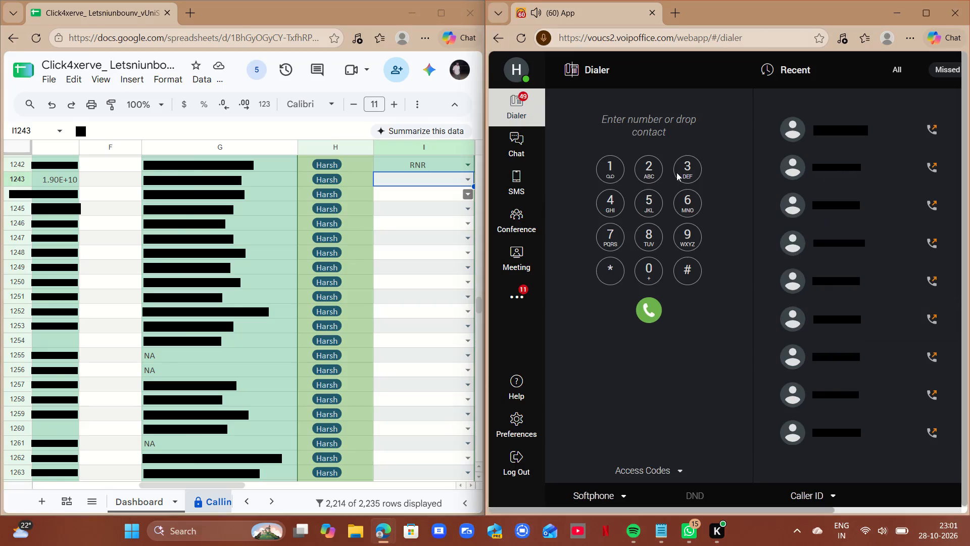
Set the column I status to In Valid (Wrong Number) for row 1243 and Call Back ( With in 7 Days) for row 1244.
click(388, 175)
text(wr)
key(Return)
key(c)
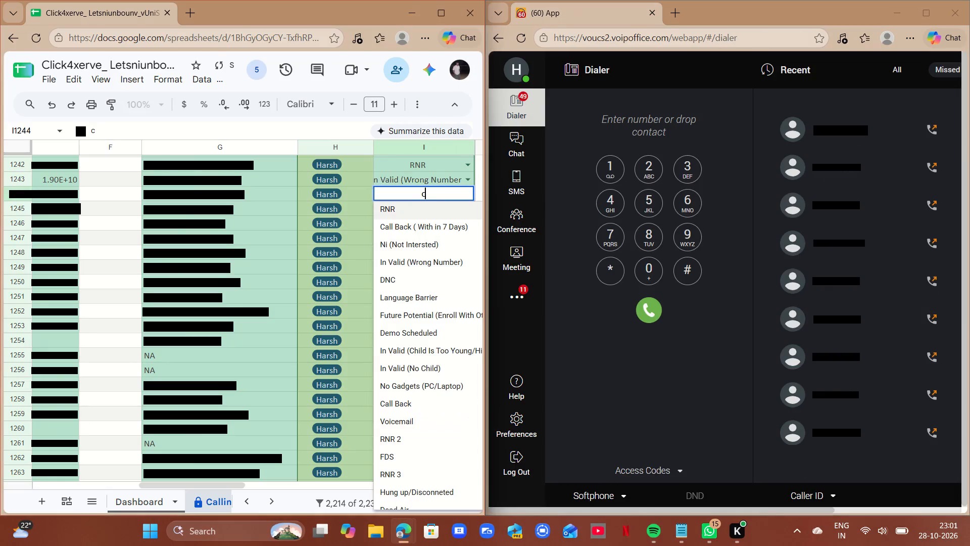
key(Return)
Copy the phone number from cell E1245 into the dialer and call the row 1245 lead.
scroll(388, 175, down, 1)
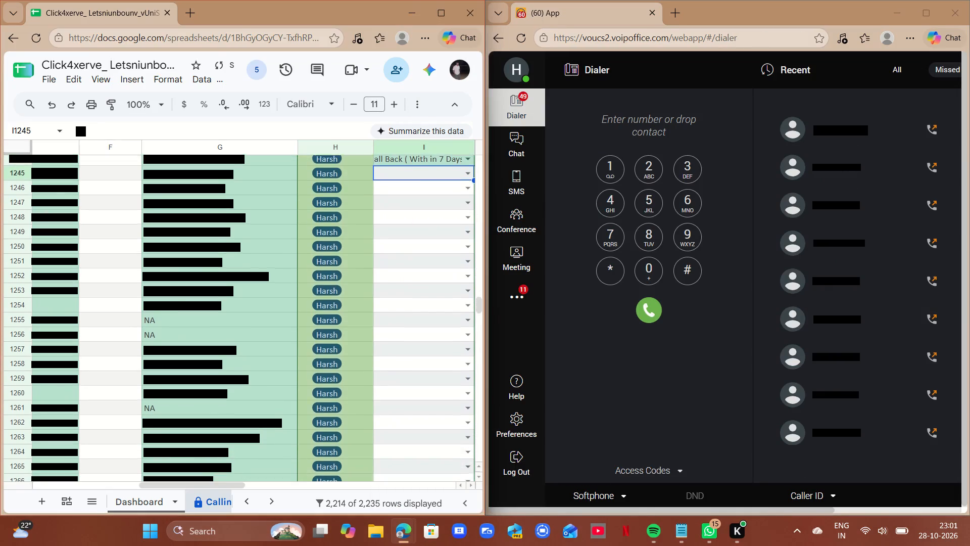
scroll(388, 175, down, 1)
click(65, 169)
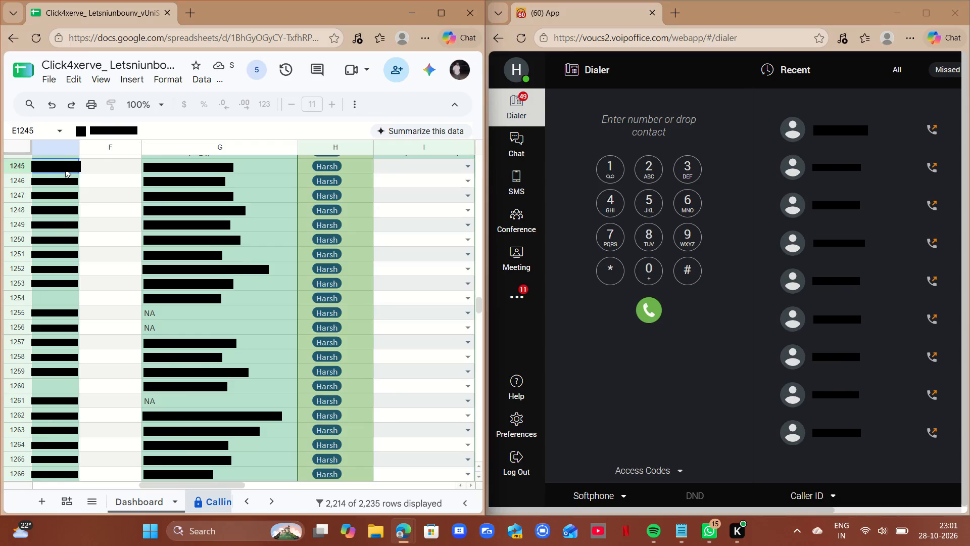
key(ctrl+c)
click(650, 124)
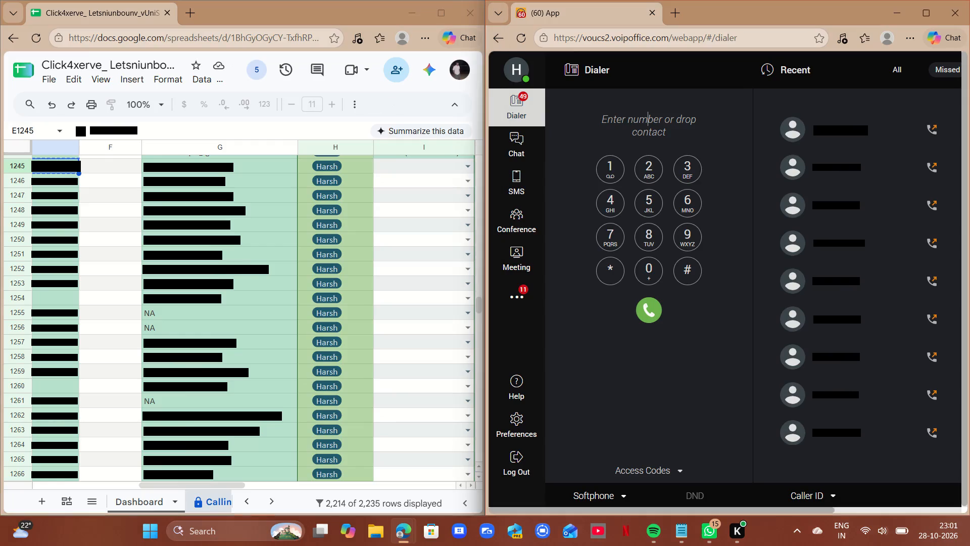
key(ctrl+v)
key(Return)
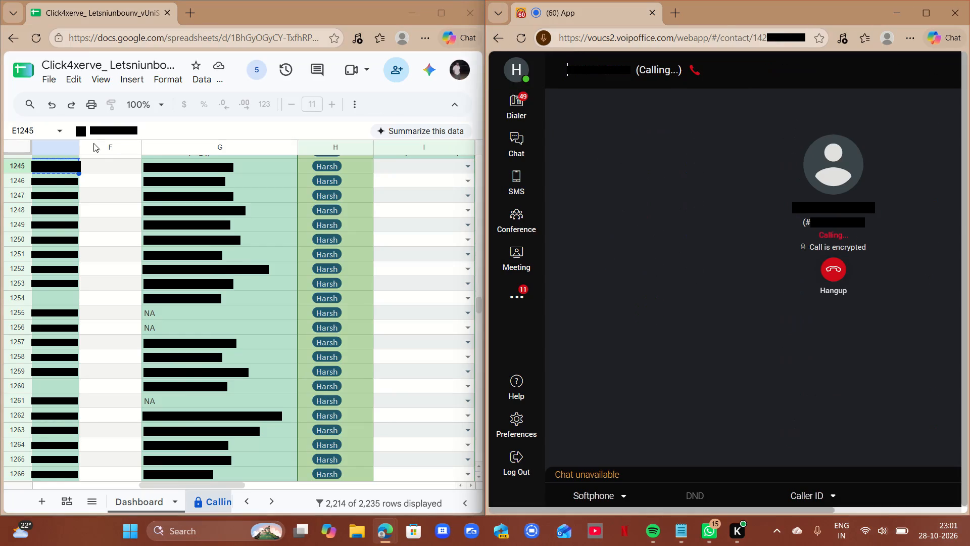
Copy the phone number of the row 1246 lead from cell E1246.
click(50, 181)
key(ctrl+c)
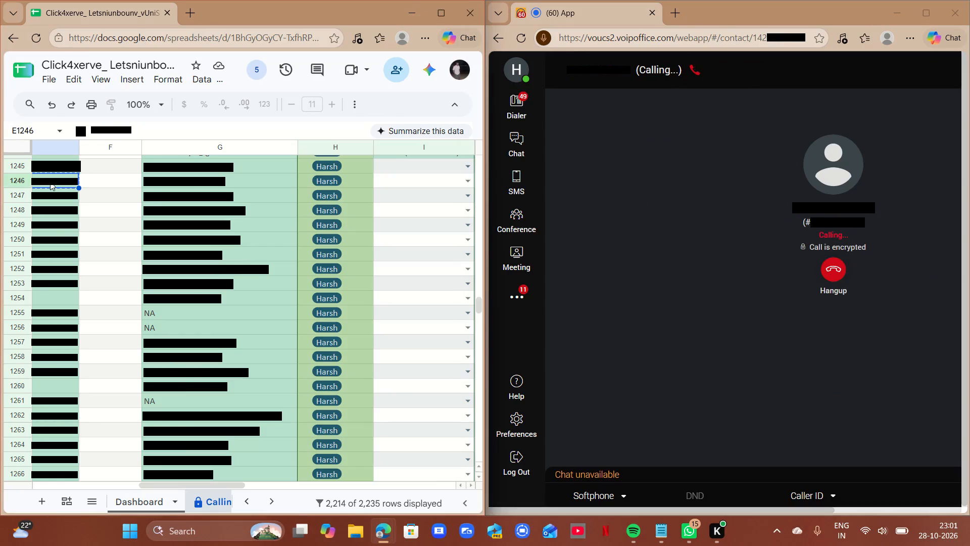
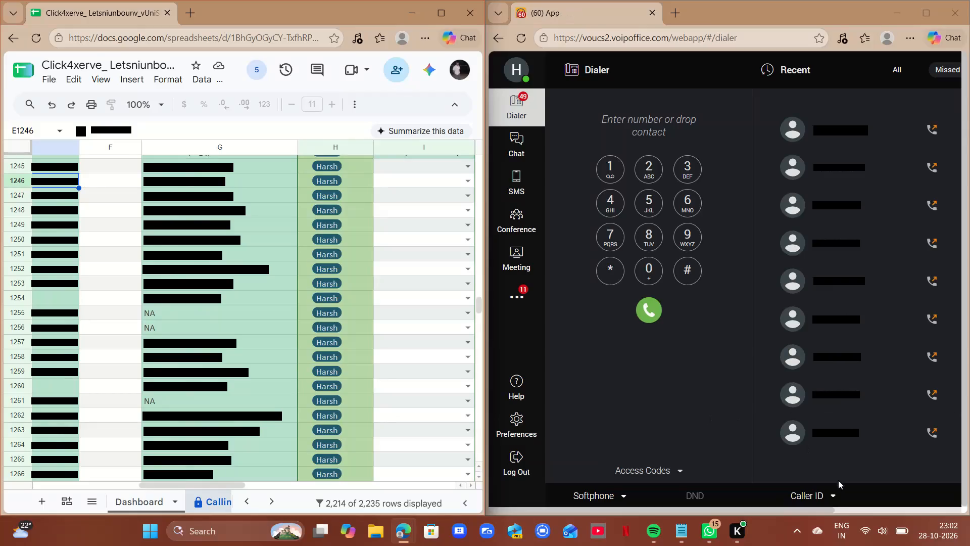
Paste the copied row 1246 phone number into the dialer and call the lead.
click(866, 532)
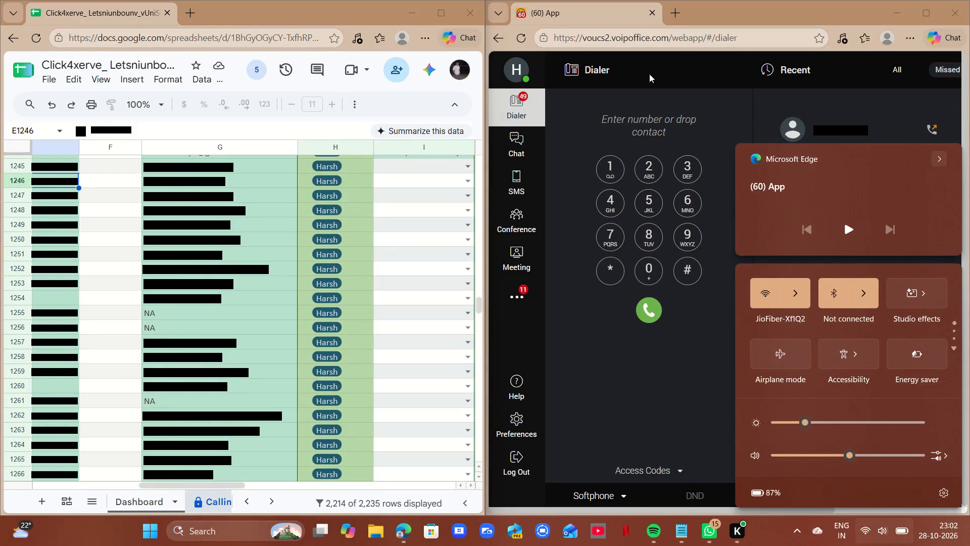
click(619, 139)
key(ctrl+v)
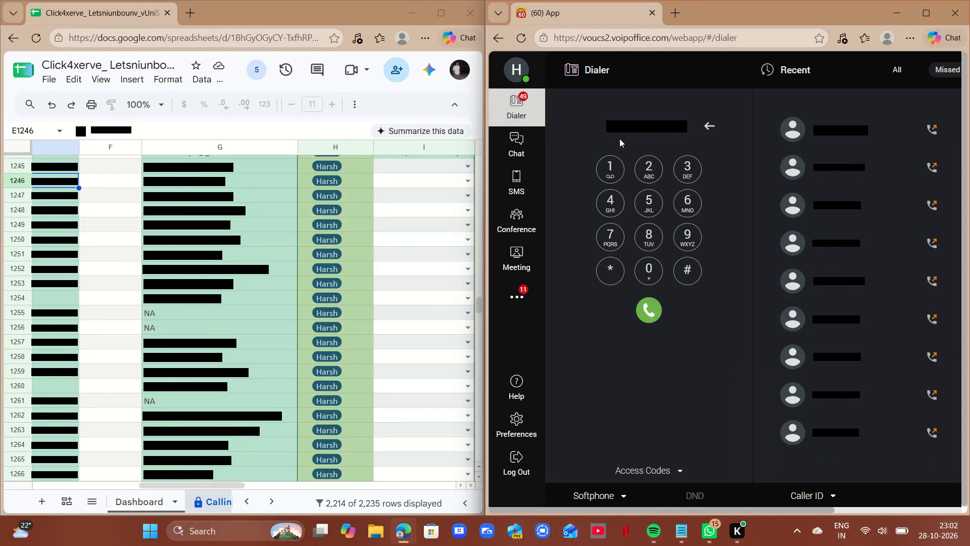
key(Return)
Set the column I status of row 1245 to Hungup/Disconneted.
click(398, 165)
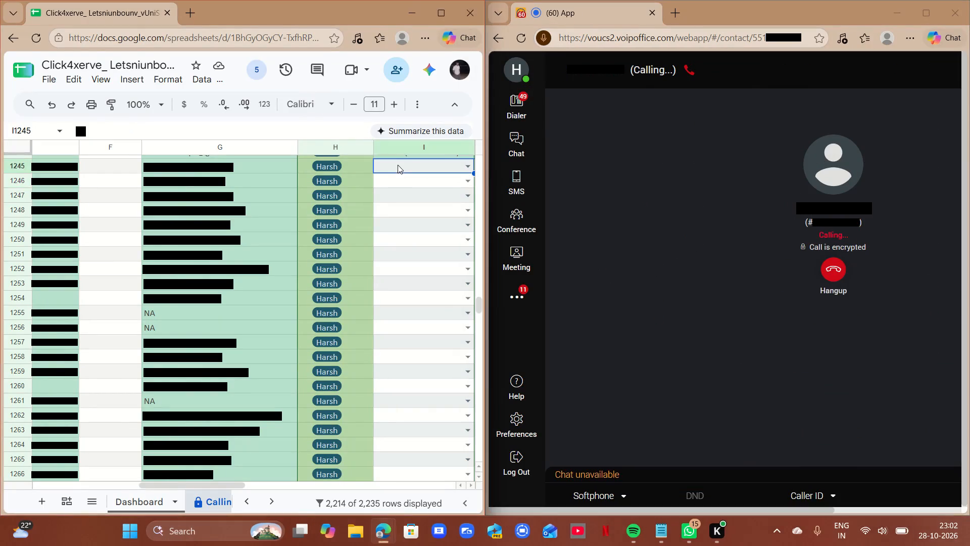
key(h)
key(Up)
key(Return)
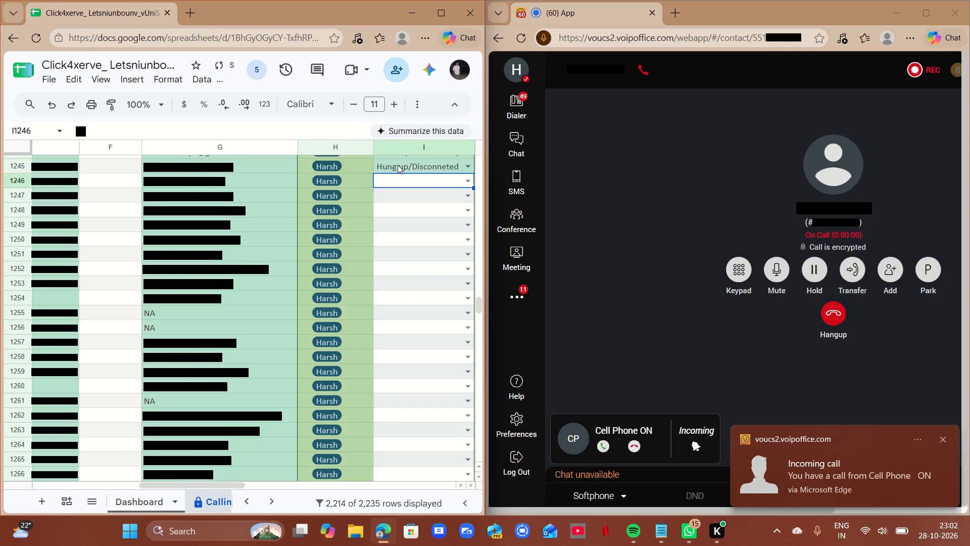
scroll(398, 165, down, 1)
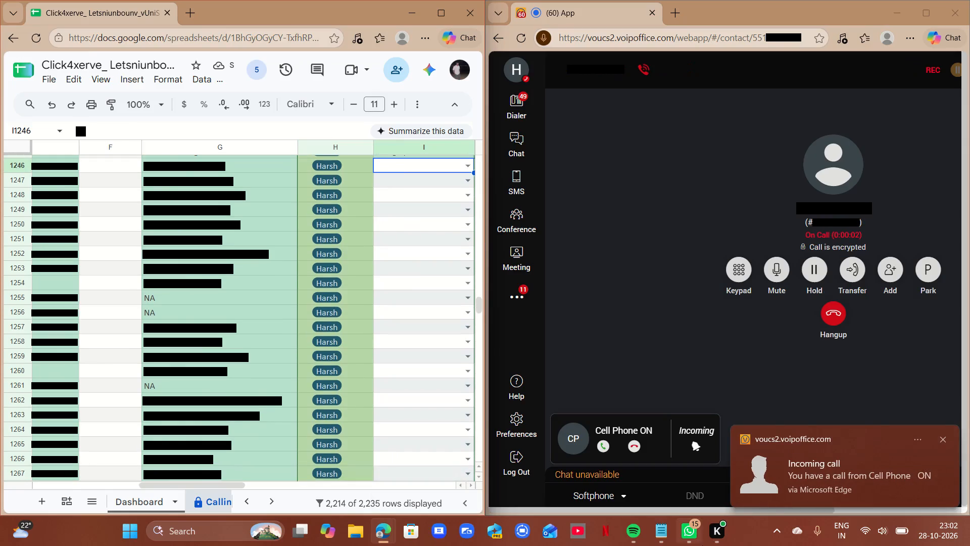
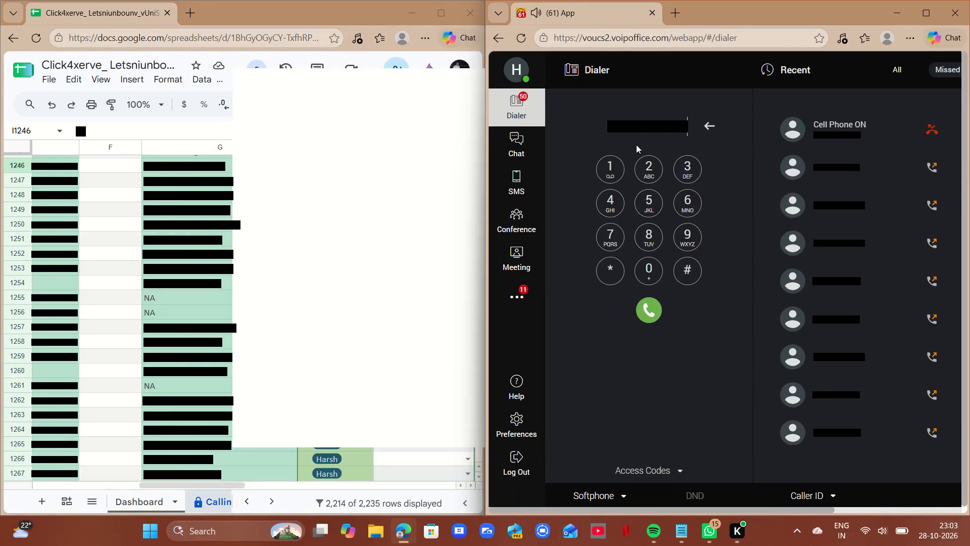
Call the row 1246 lead using the number already entered in the dialer.
key(Return)
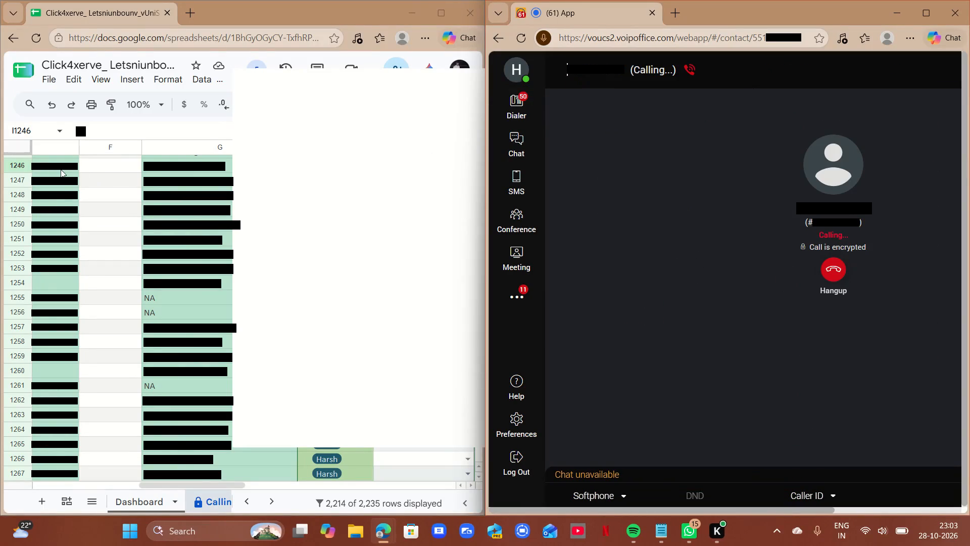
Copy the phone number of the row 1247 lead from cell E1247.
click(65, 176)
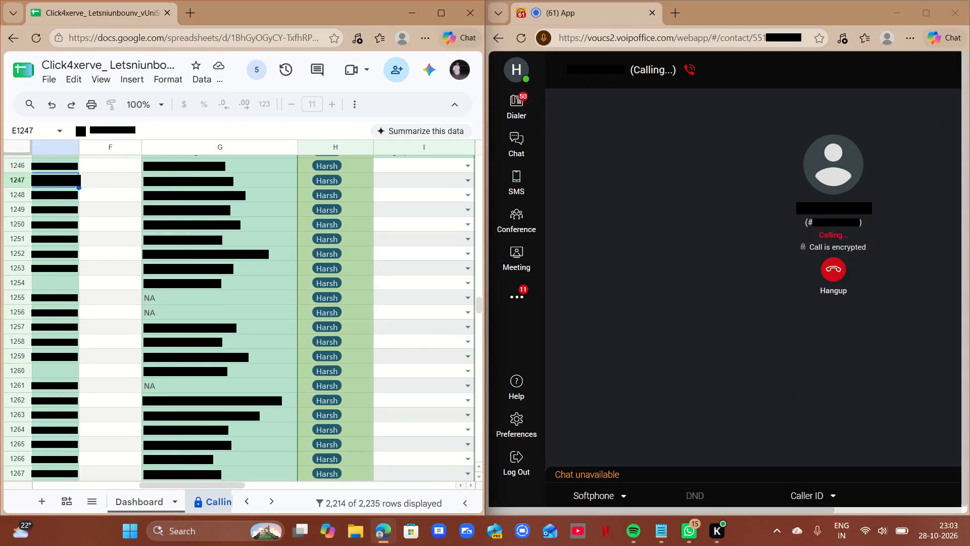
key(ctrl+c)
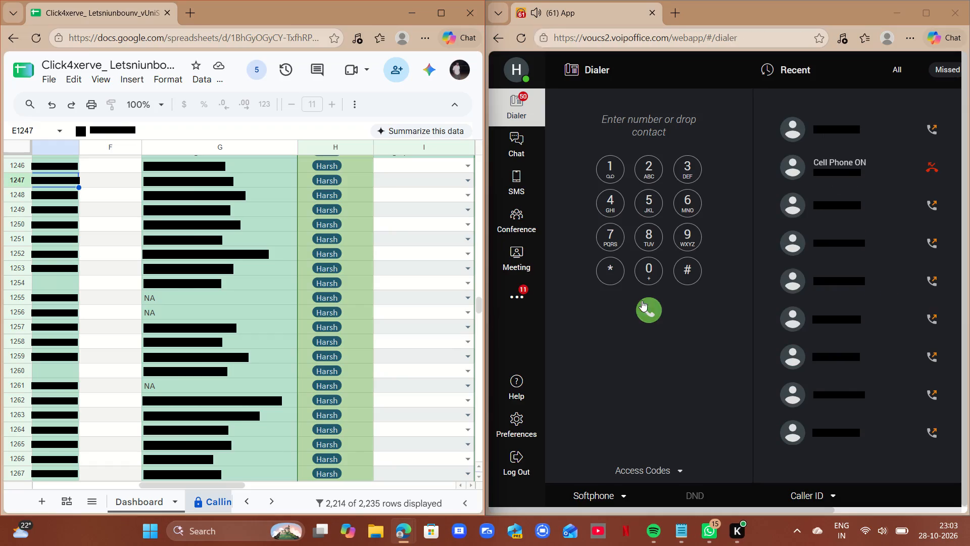
Copy the number of the missed Cell Phone ON call from the recent calls and search the lead spreadsheet for it.
double_click(843, 174)
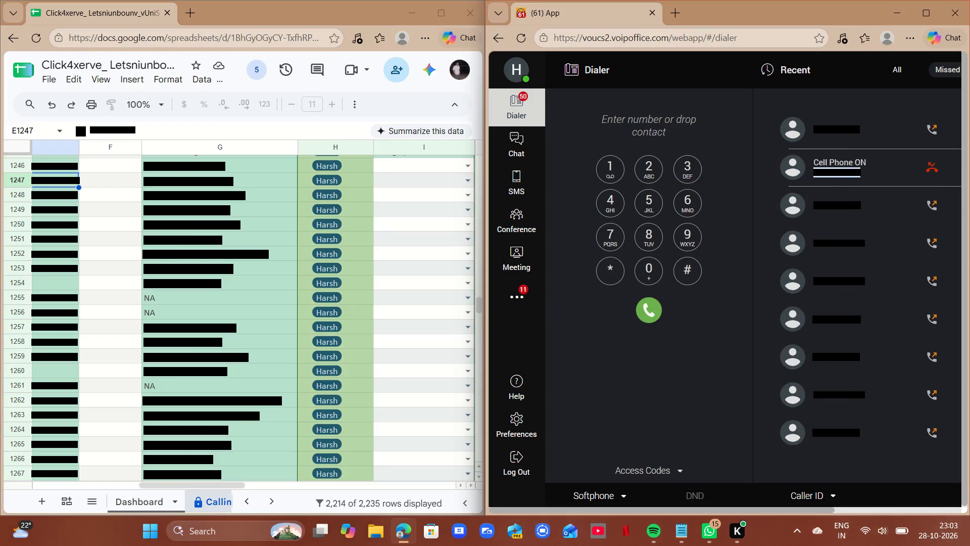
key(ctrl+c)
click(278, 216)
key(ctrl+f)
key(ctrl+v)
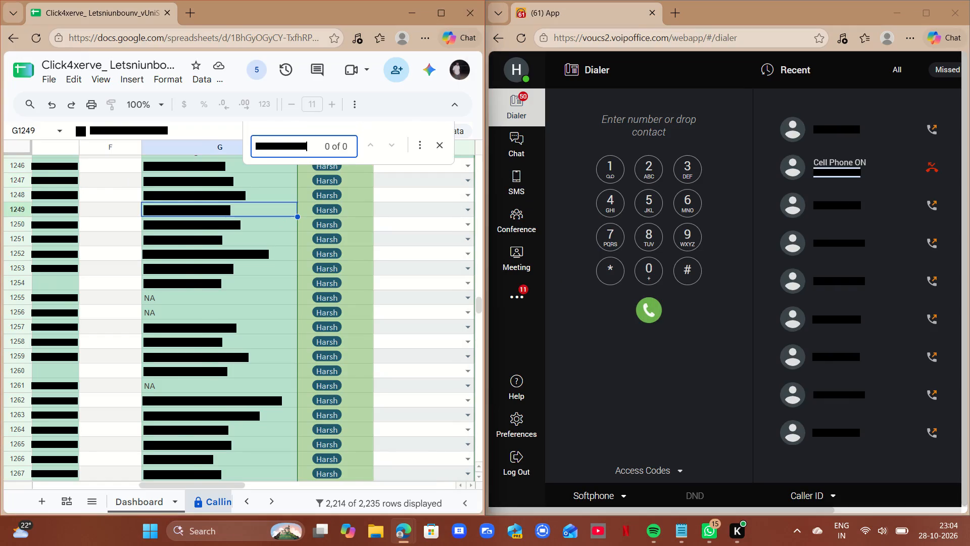
scroll(317, 224, up, 1)
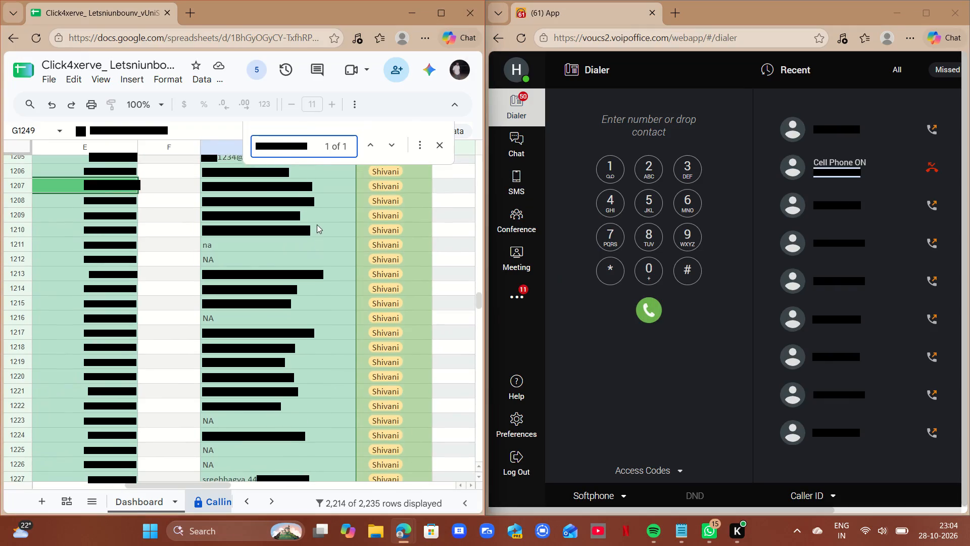
scroll(317, 224, up, 2)
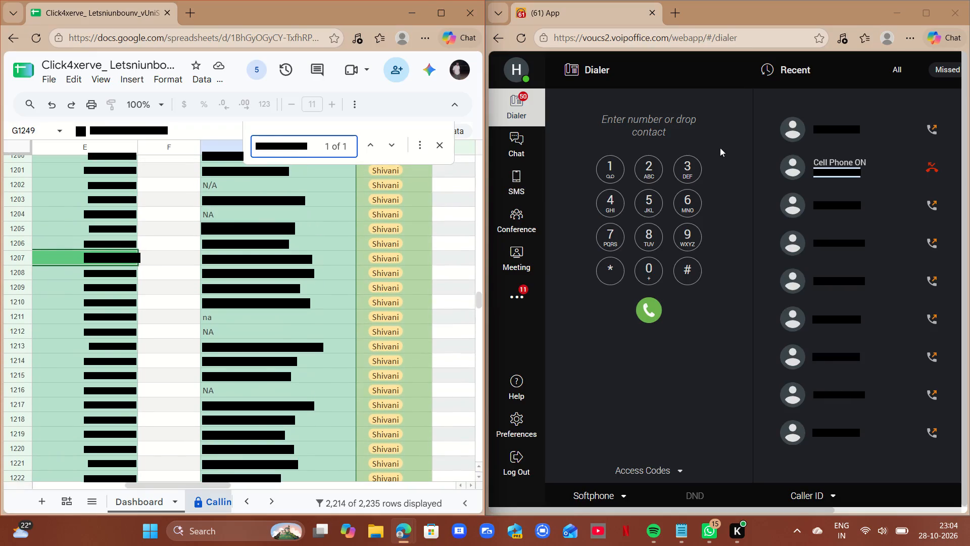
Call back the missed Cell Phone ON caller by entering the copied number in the dialer.
click(660, 132)
key(ctrl+v)
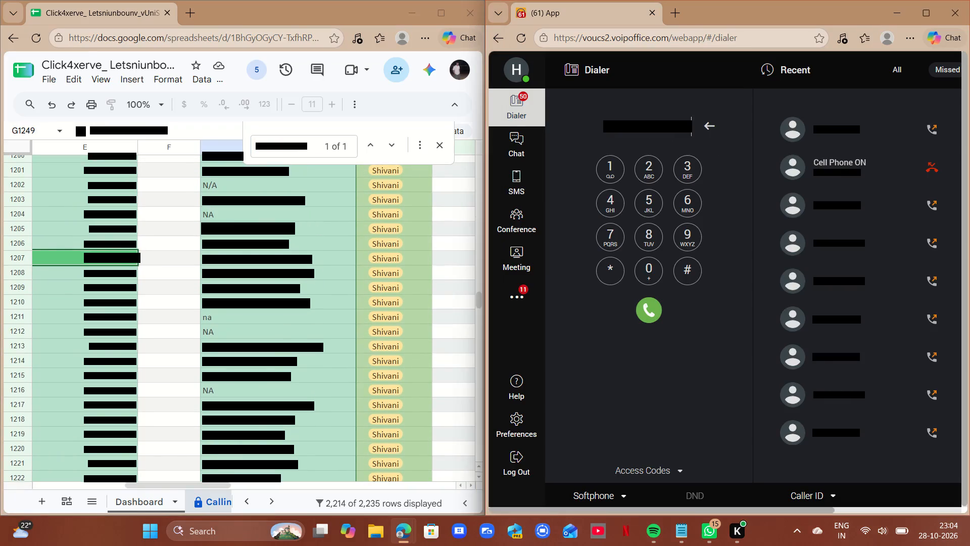
key(Return)
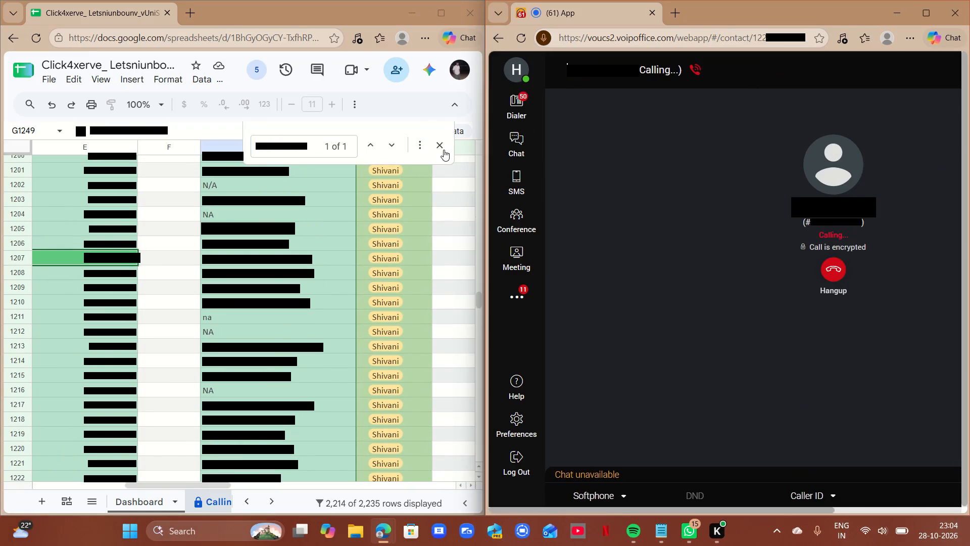
Close the search and look through the assignees and call statuses of the other agents' leads, returning to Harsh's rows from 1246.
click(444, 150)
scroll(307, 317, up, 2)
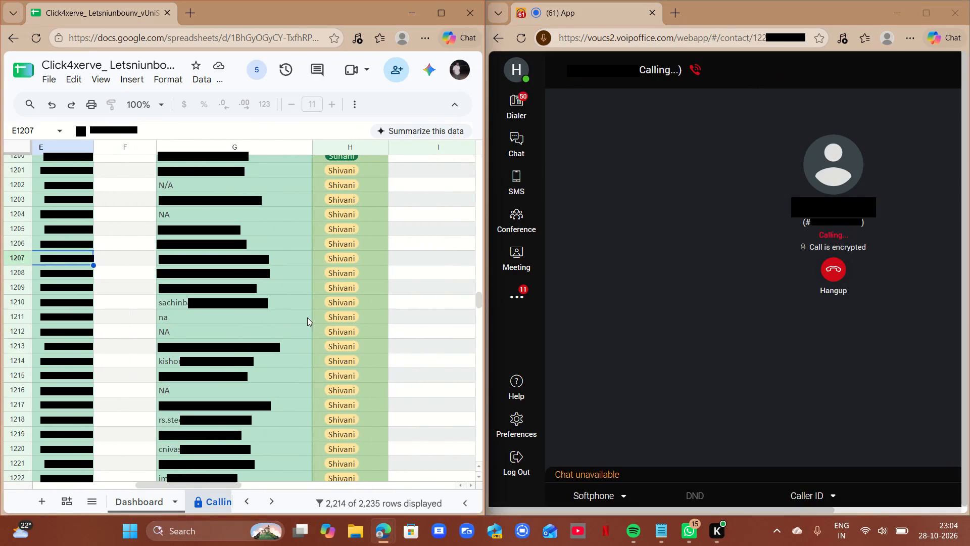
scroll(307, 317, up, 4)
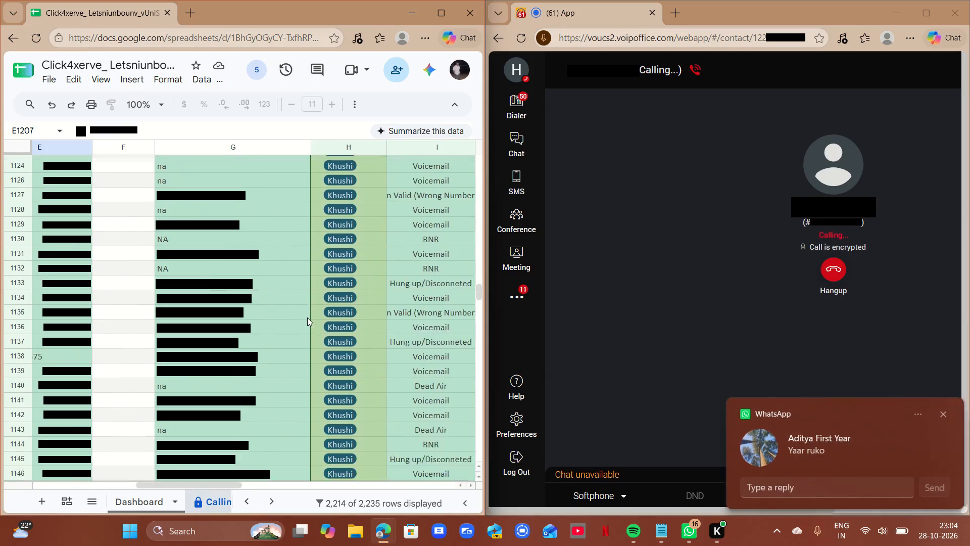
scroll(307, 317, up, 1)
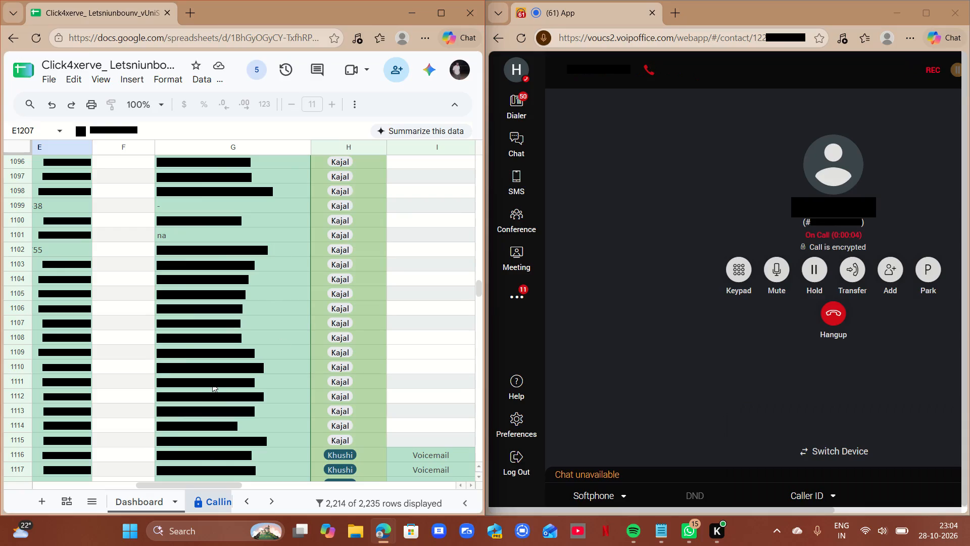
scroll(358, 271, down, 4)
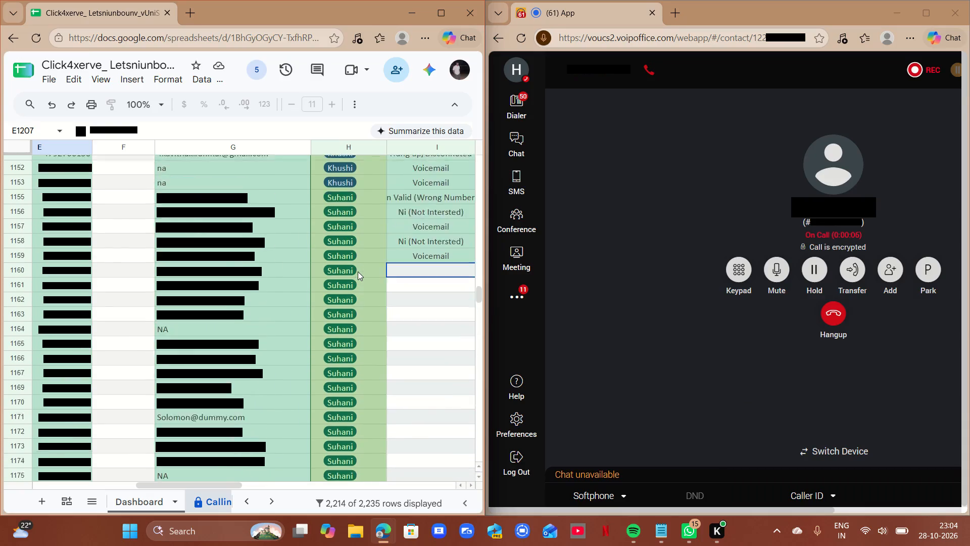
scroll(358, 271, down, 4)
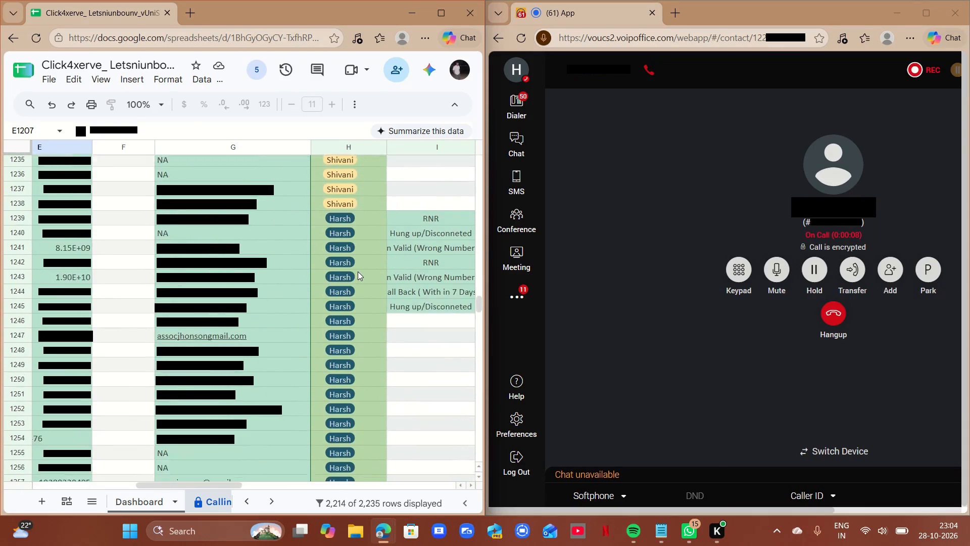
scroll(358, 271, down, 1)
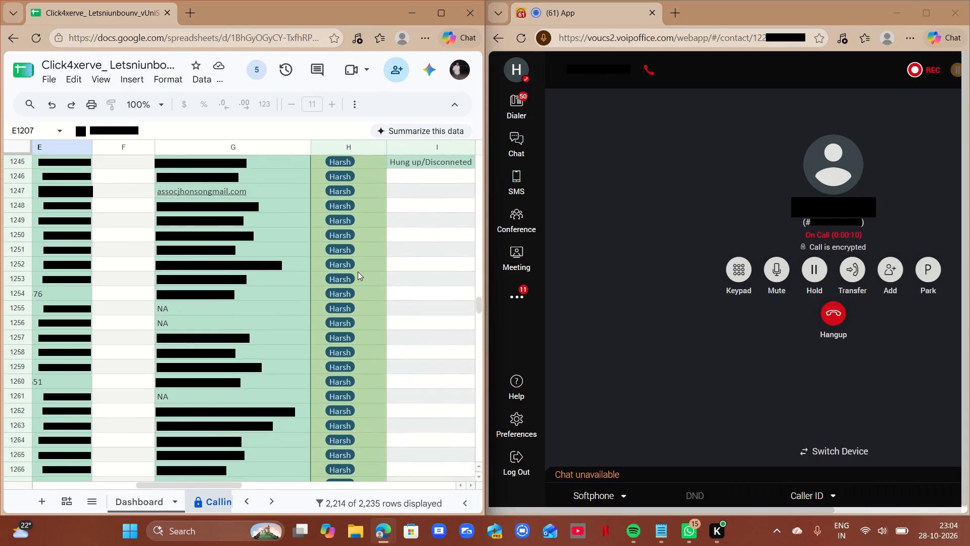
scroll(358, 271, down, 1)
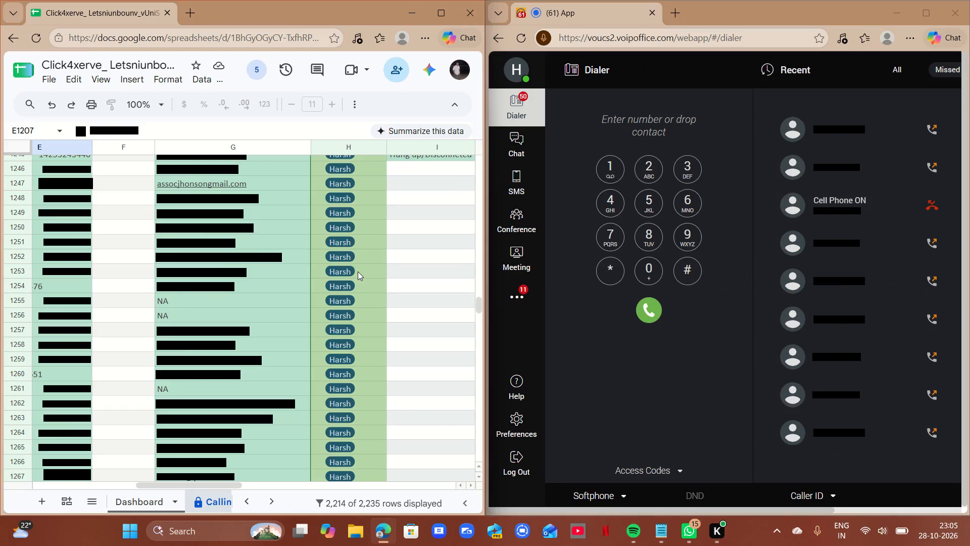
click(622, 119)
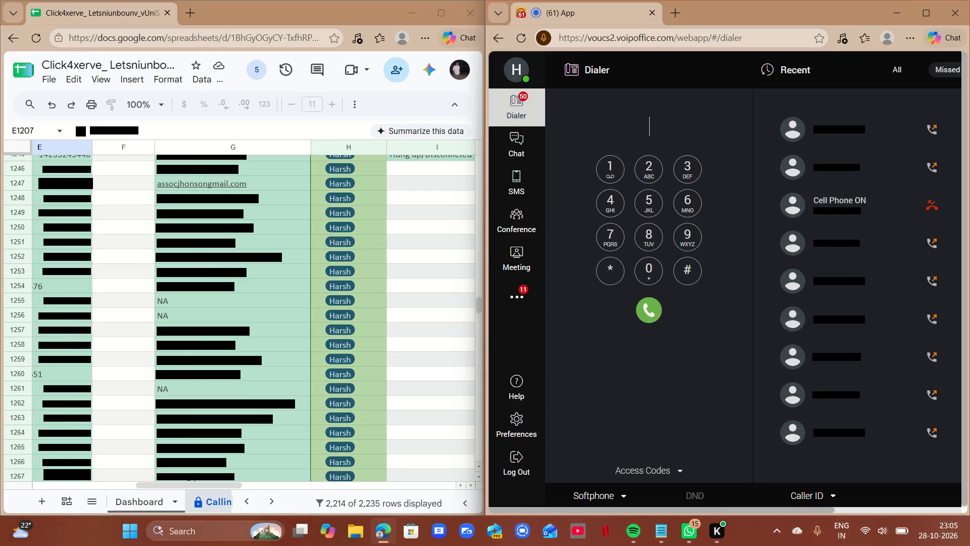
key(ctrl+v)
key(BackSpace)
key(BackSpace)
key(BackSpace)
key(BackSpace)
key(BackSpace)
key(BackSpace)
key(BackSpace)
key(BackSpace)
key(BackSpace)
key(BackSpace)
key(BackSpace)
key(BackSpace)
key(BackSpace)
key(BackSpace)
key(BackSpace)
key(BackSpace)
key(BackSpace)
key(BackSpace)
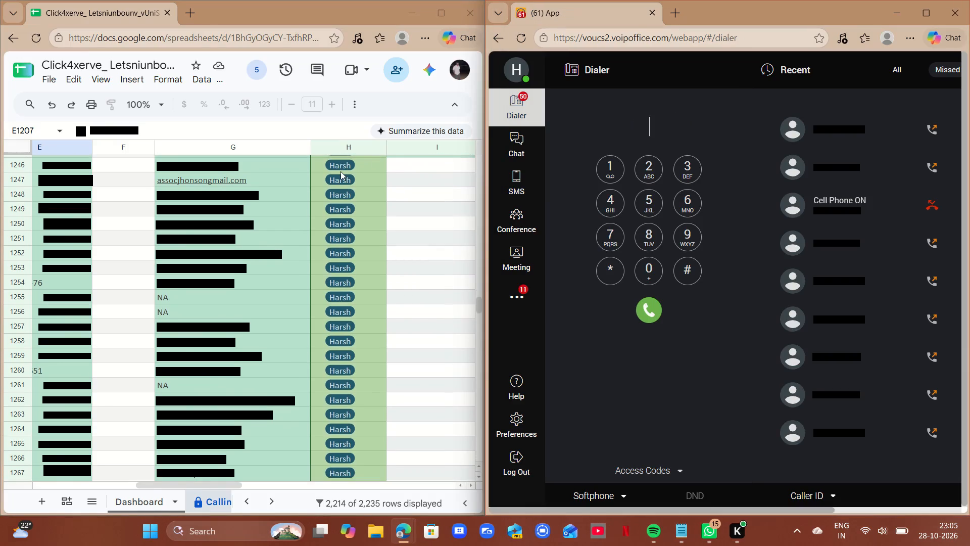
Copy the row 1247 lead's phone number from cell E1247 into the dialer.
click(78, 179)
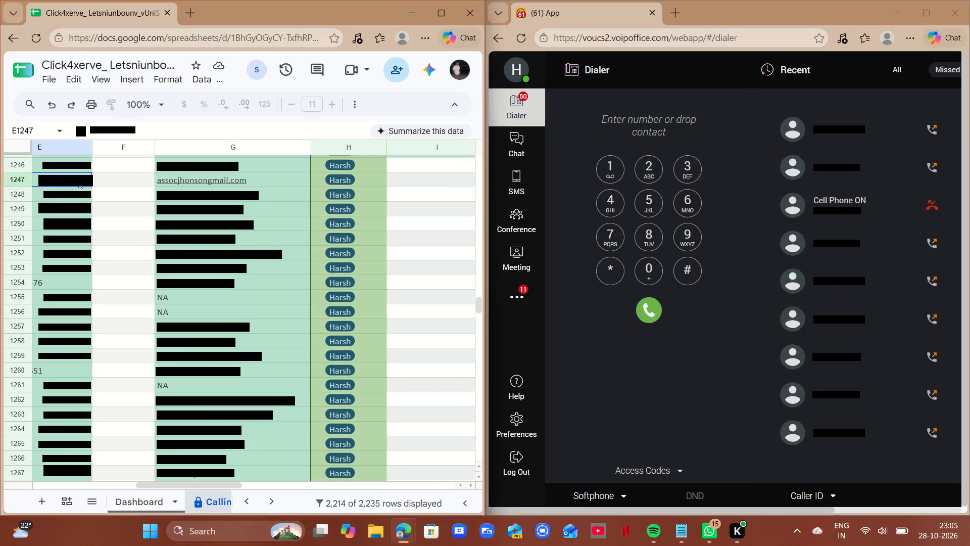
key(ctrl+c)
click(656, 116)
key(ctrl+v)
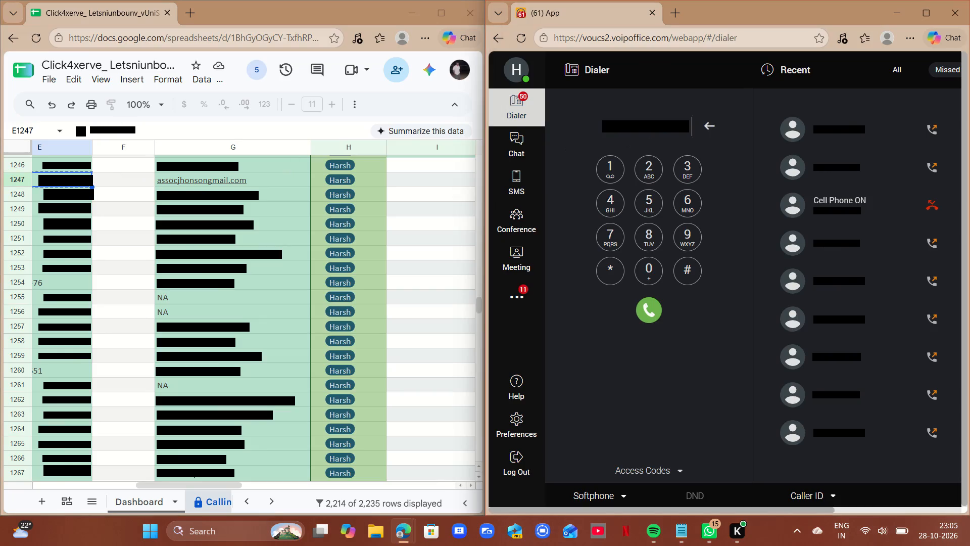
Place the call to the row 1247 lead's number entered in the dialer.
key(Return)
Copy the next lead's phone number from cell E1248 while the row 1247 call is ringing.
click(81, 192)
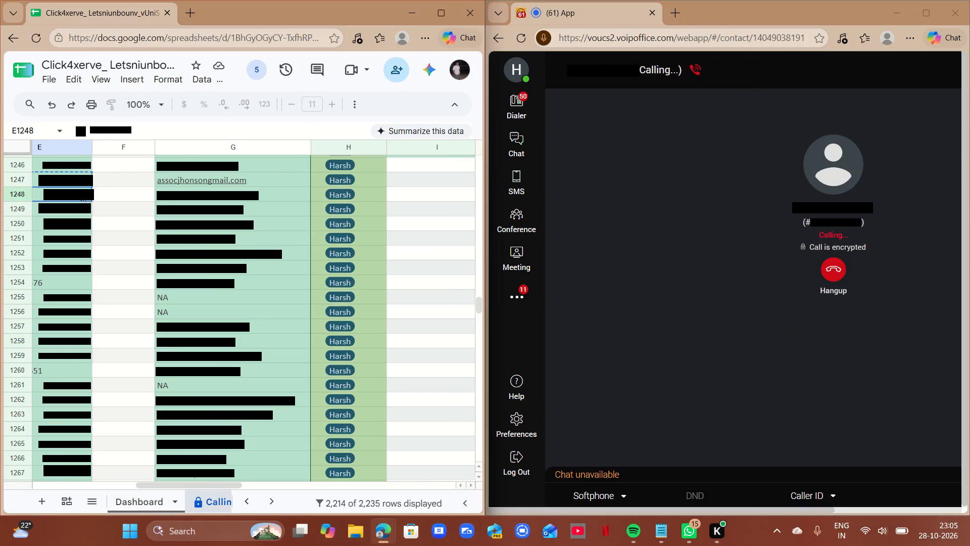
key(ctrl+c)
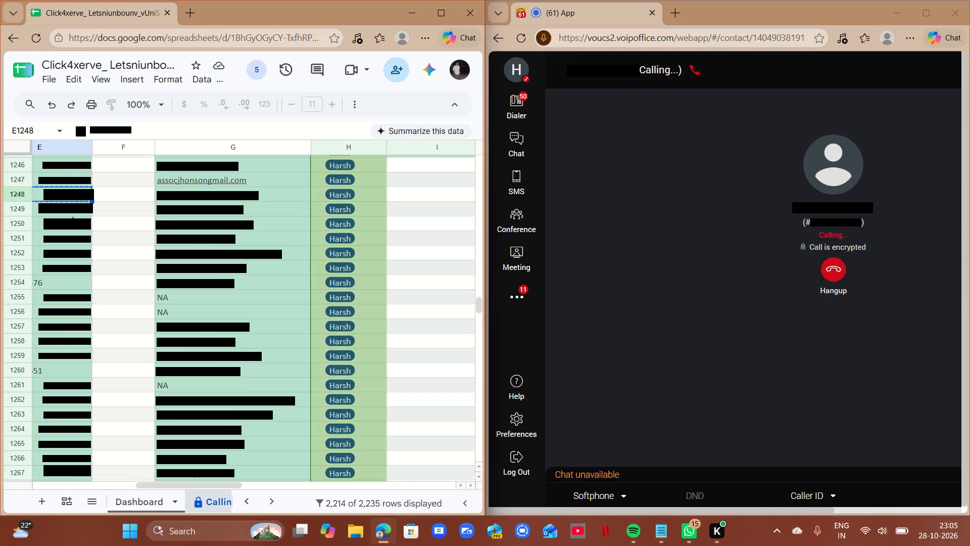
click(77, 211)
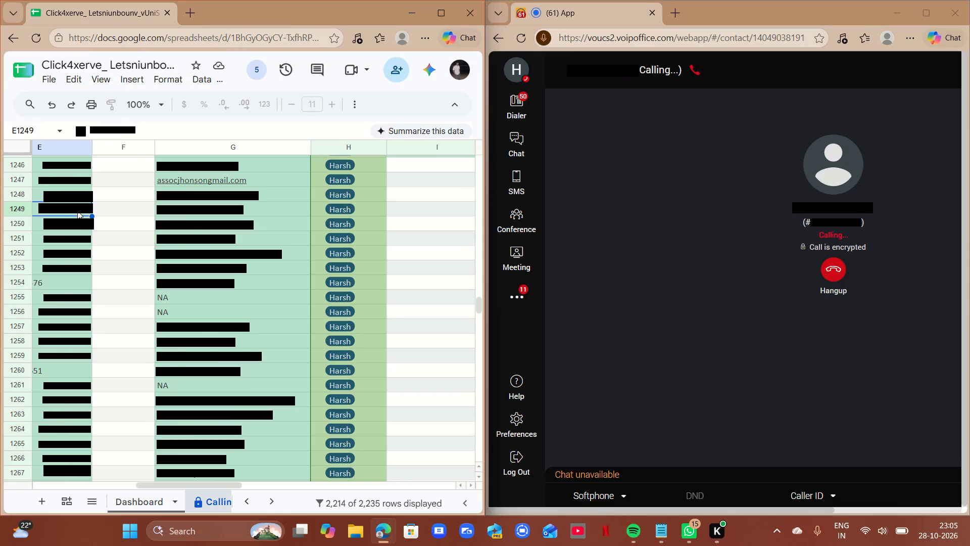
key(ctrl+c)
click(85, 197)
key(ctrl+c)
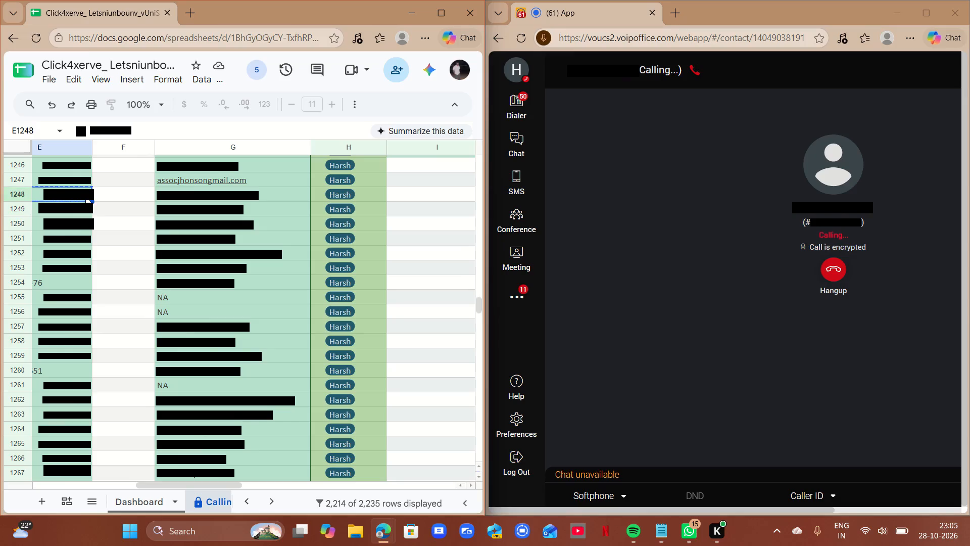
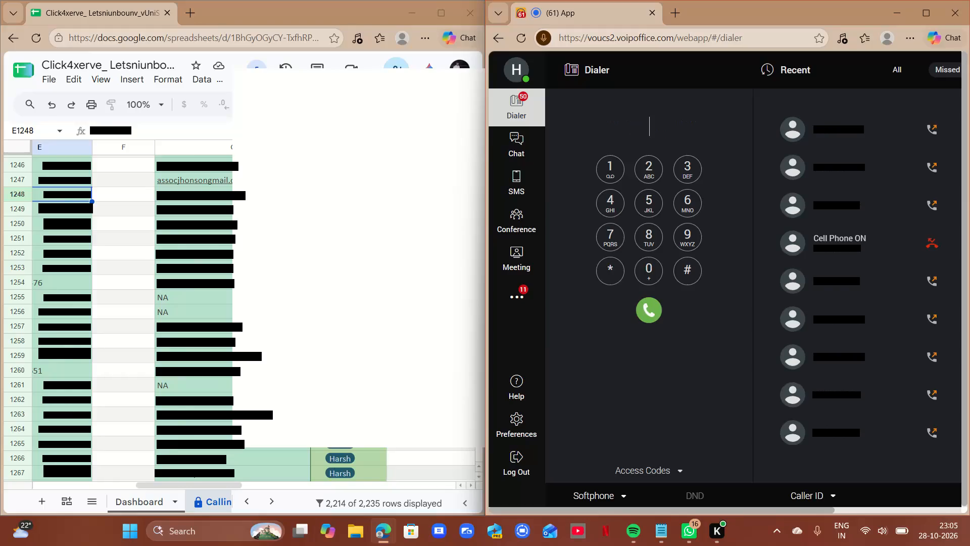
Call the row 1248 lead by entering the phone number copied from cell E1248 in the dialer.
key(ctrl+v)
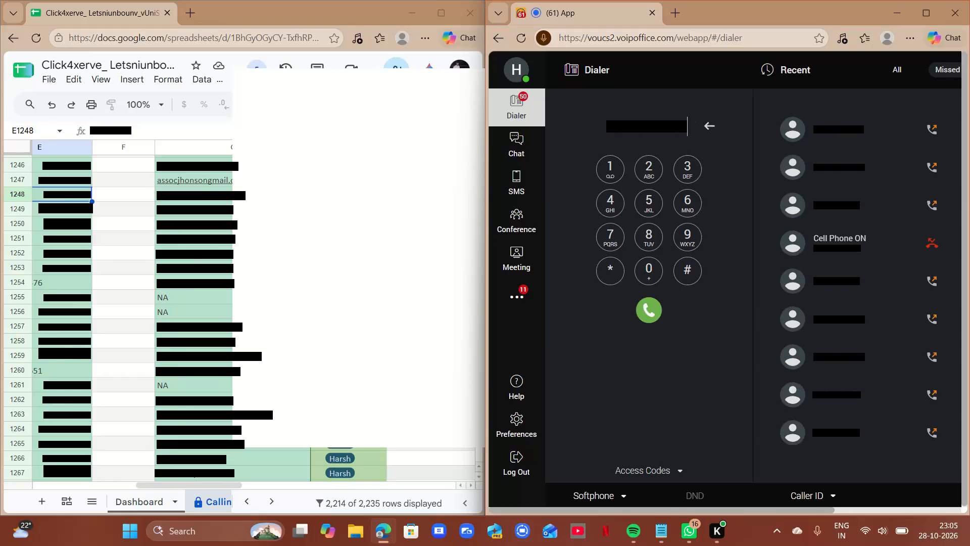
key(Return)
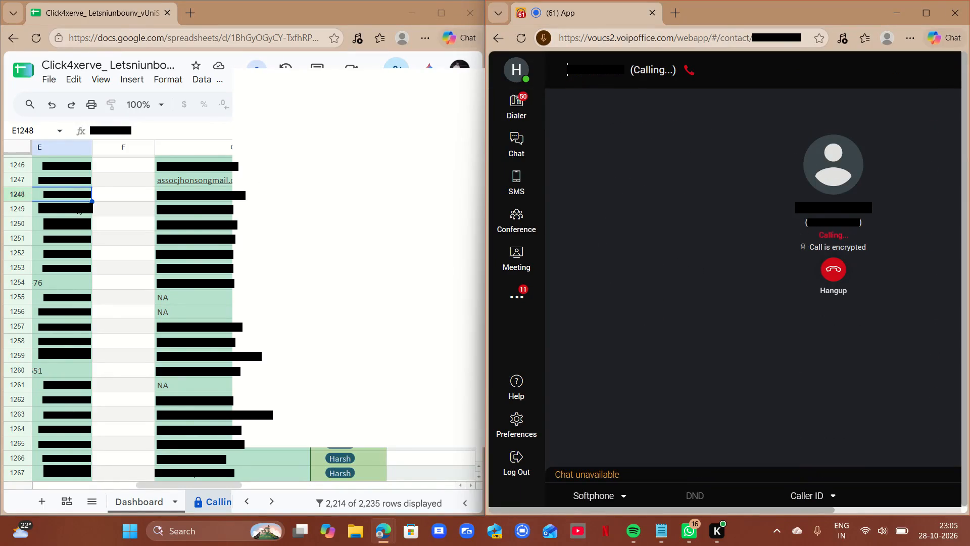
Copy the row 1249 lead's phone number from cell E1249 of the spreadsheet.
click(75, 206)
key(ctrl+c)
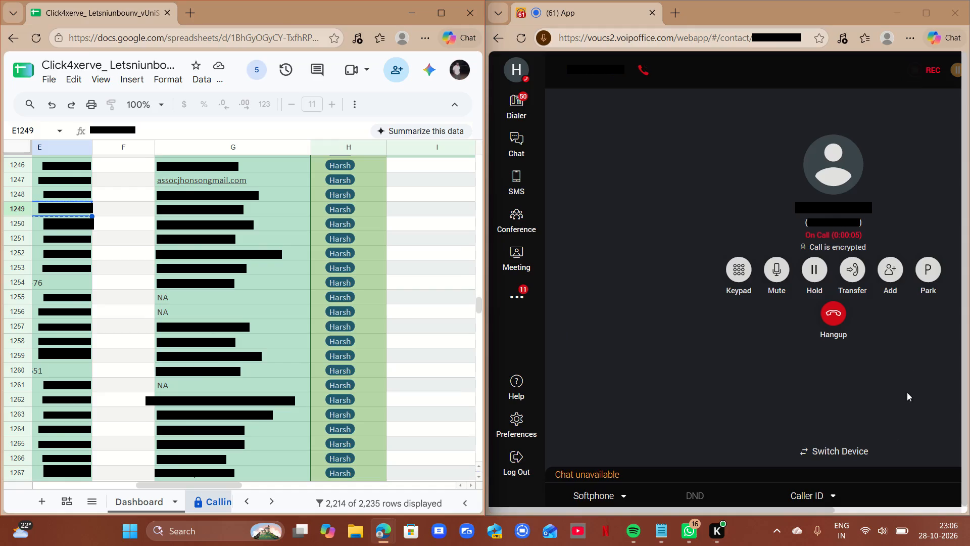
End the ongoing call and call the row 1249 lead using the phone number copied from cell E1249.
click(829, 305)
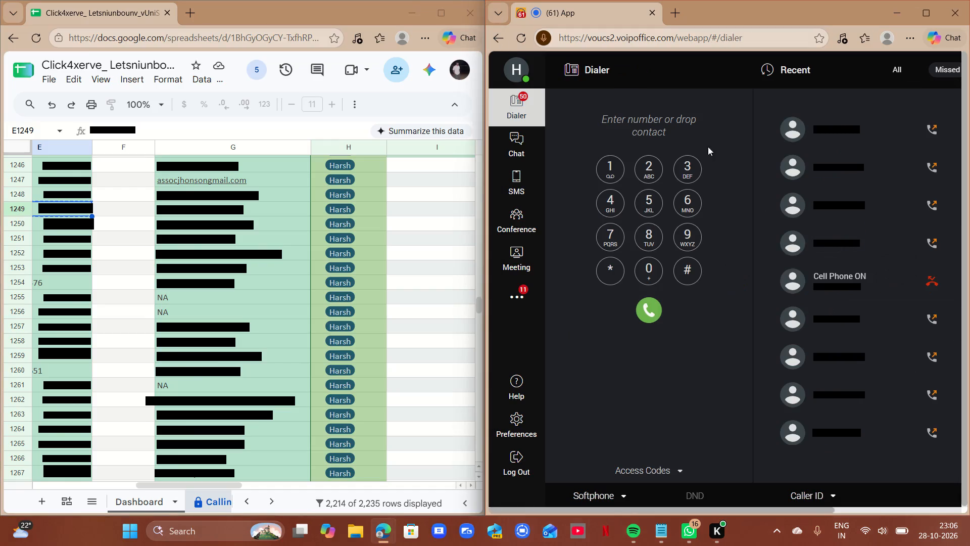
click(641, 115)
key(ctrl+v)
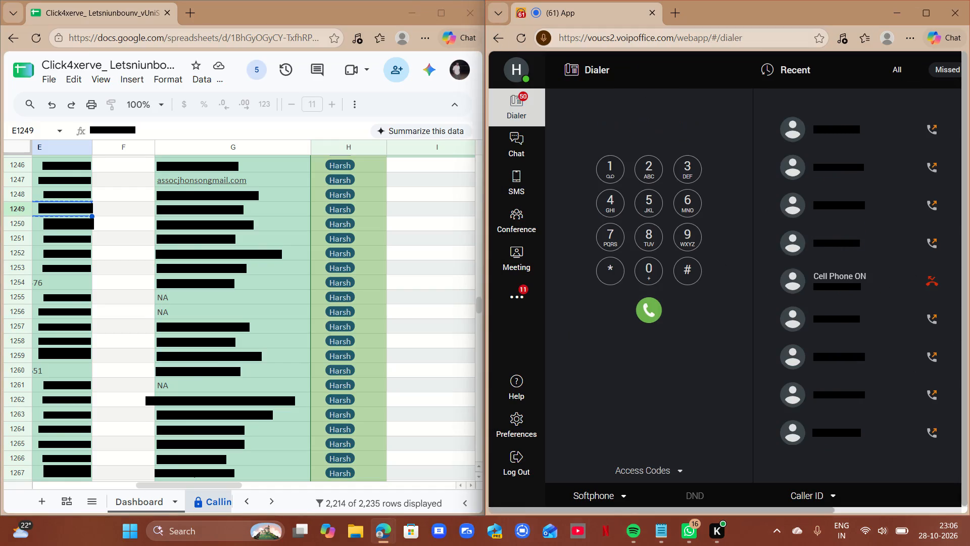
key(Return)
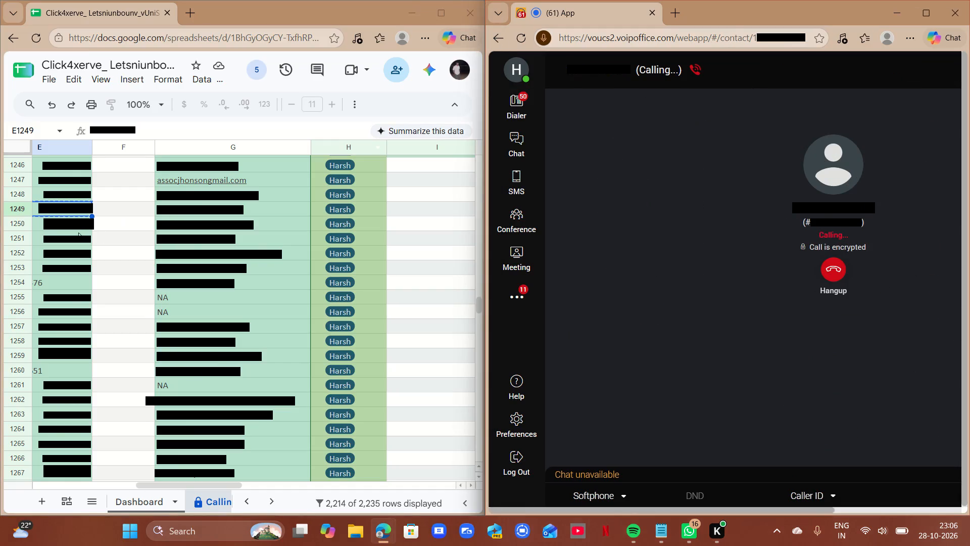
Copy the phone number in cell E1250, and replace the row 1249 call with a call to the row 1250 lead.
click(77, 228)
key(ctrl+c)
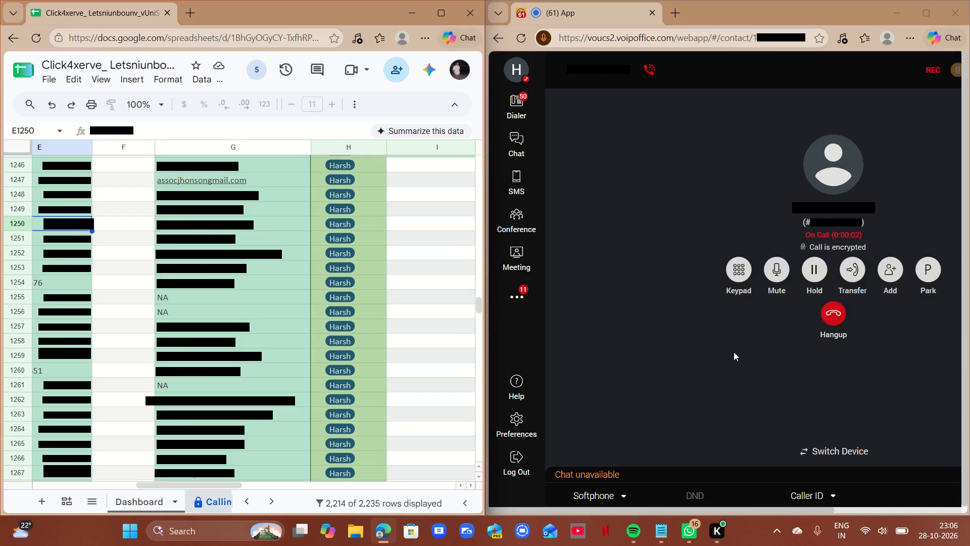
click(833, 312)
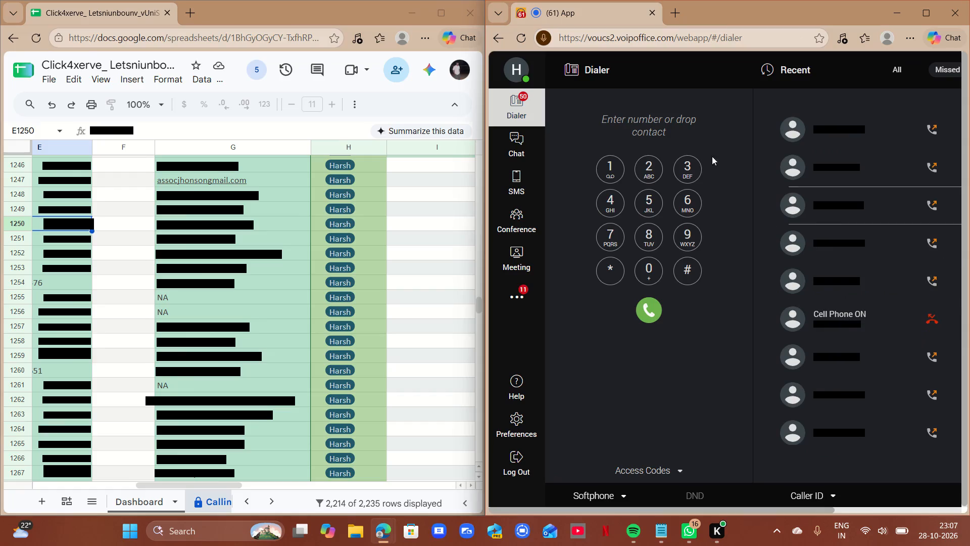
click(670, 127)
key(ctrl+v)
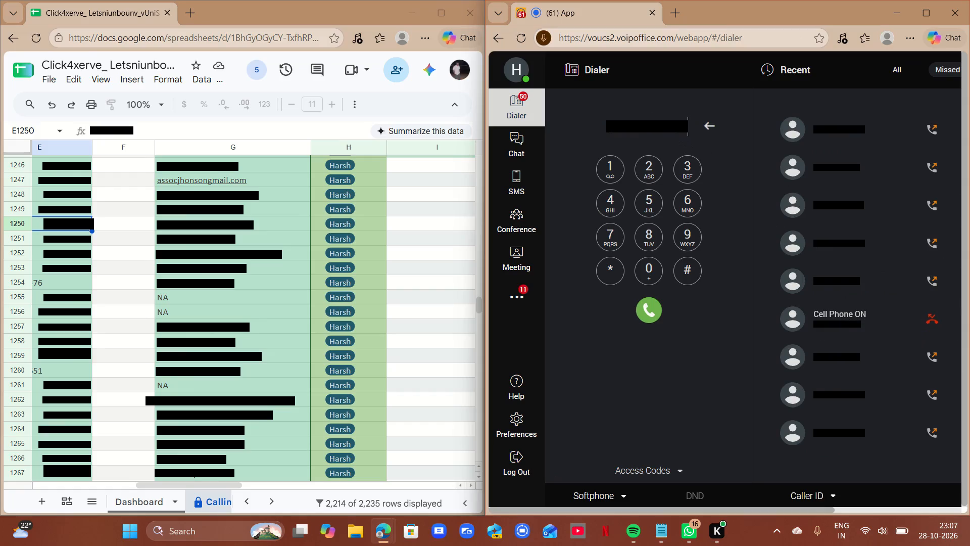
key(Return)
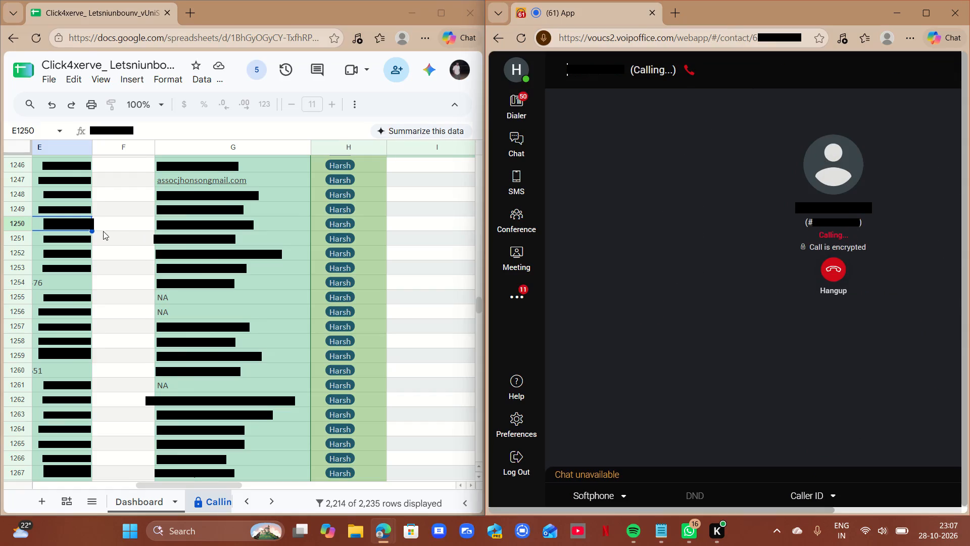
Copy the row 1251 lead's phone number from cell E1251 for the next call.
click(79, 242)
key(ctrl+c)
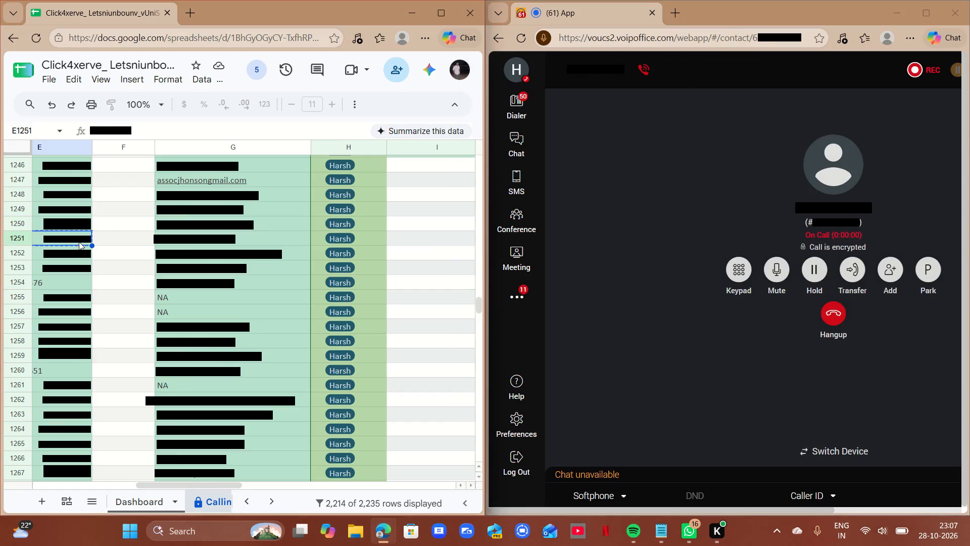
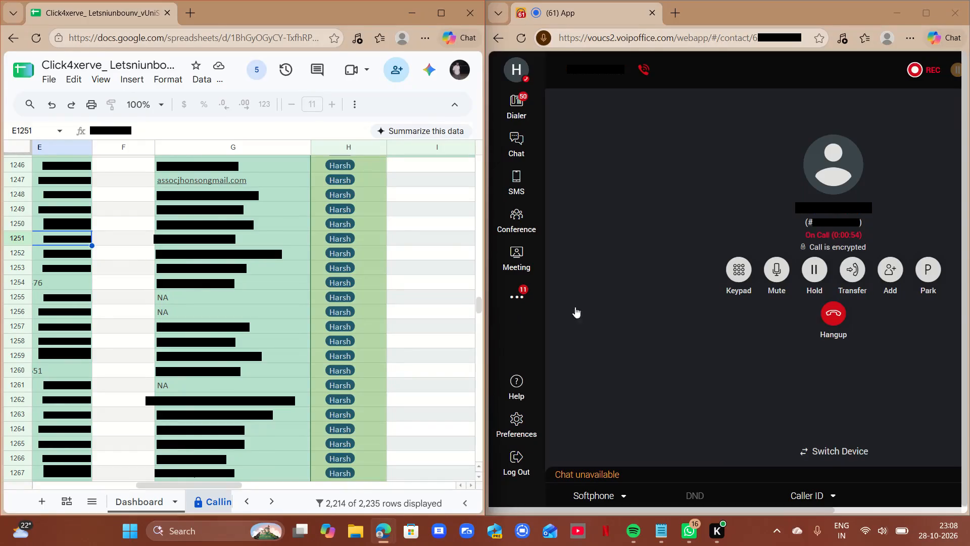
End the ongoing call with the row 1250 lead.
click(823, 321)
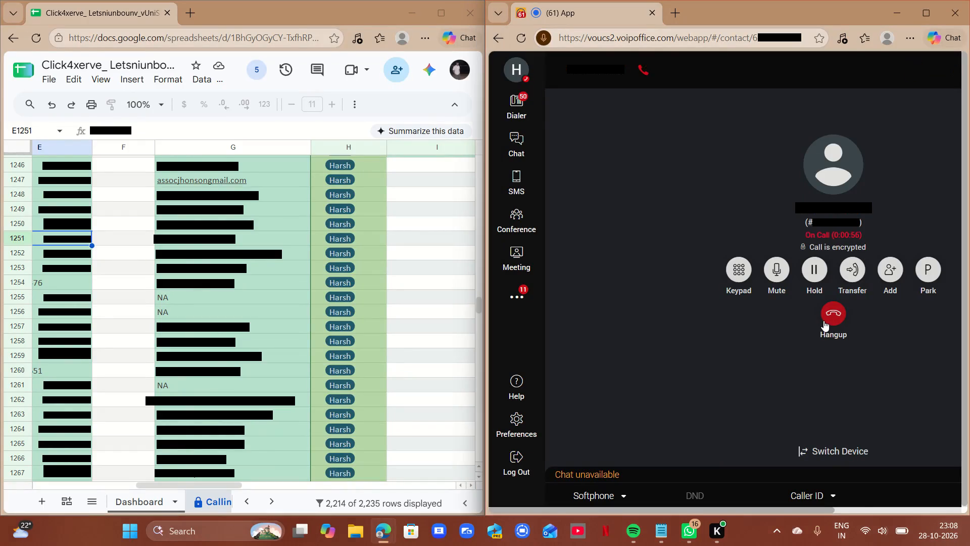
Set the system sound volume to 40.
click(861, 535)
click(834, 457)
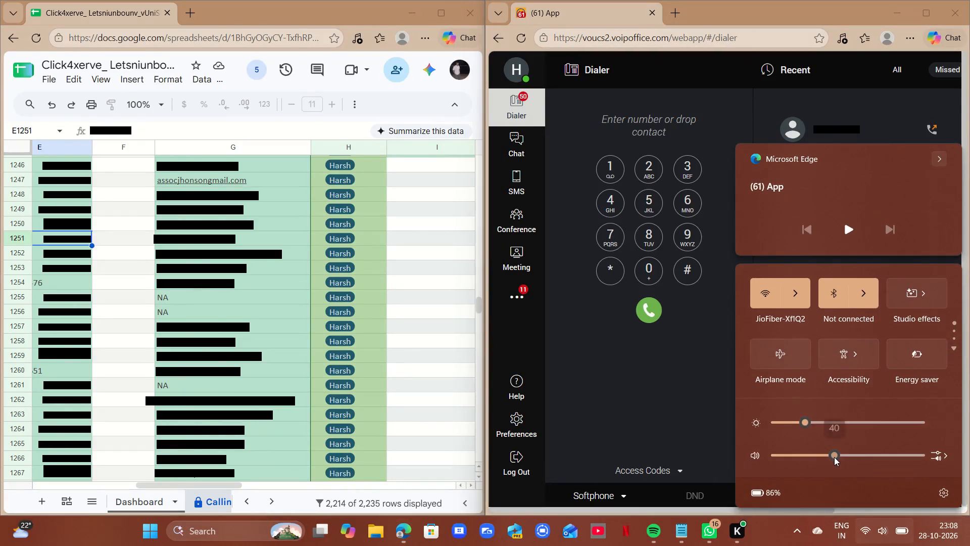
Call the row 1251 lead using the phone number copied from cell E1251.
click(662, 104)
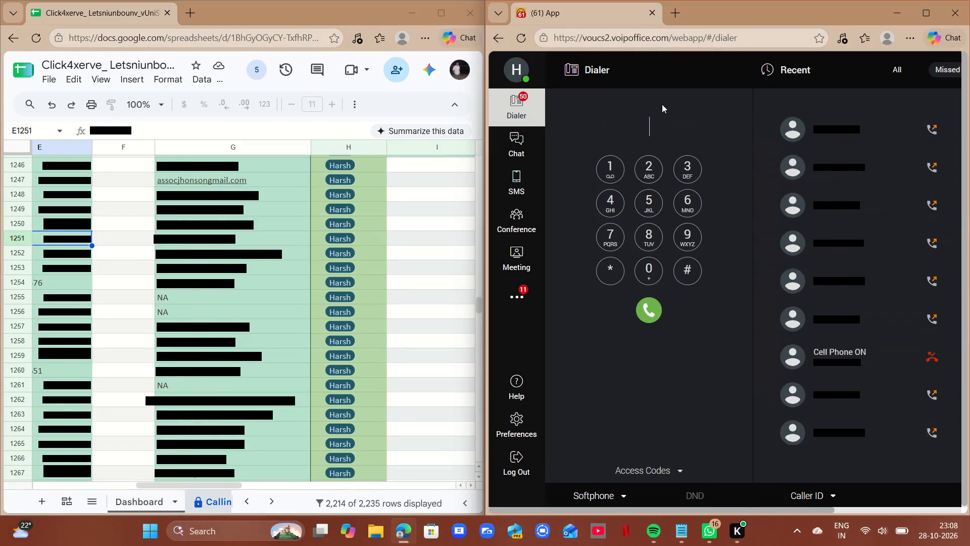
key(ctrl+v)
key(Return)
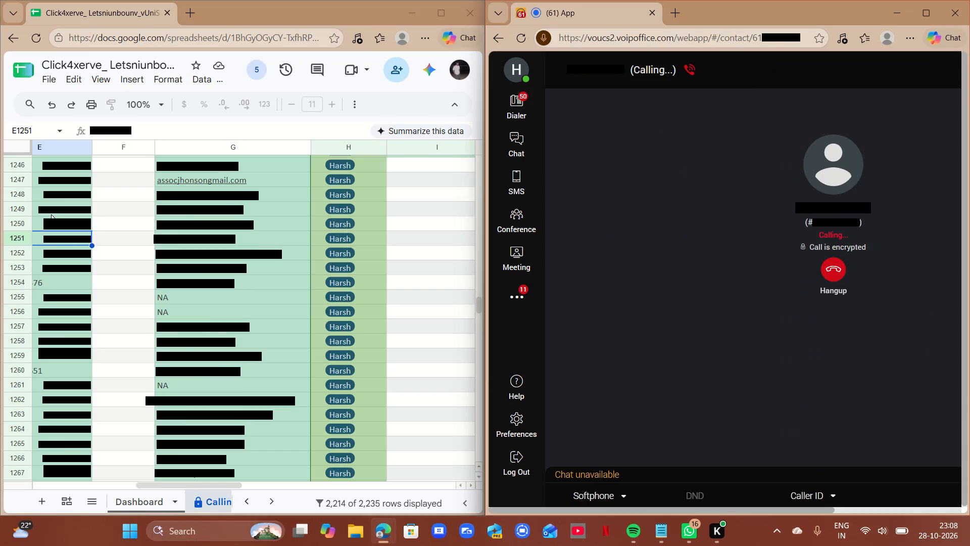
Set the row 1250 lead's call status in cell I1250 to DNC.
click(14, 226)
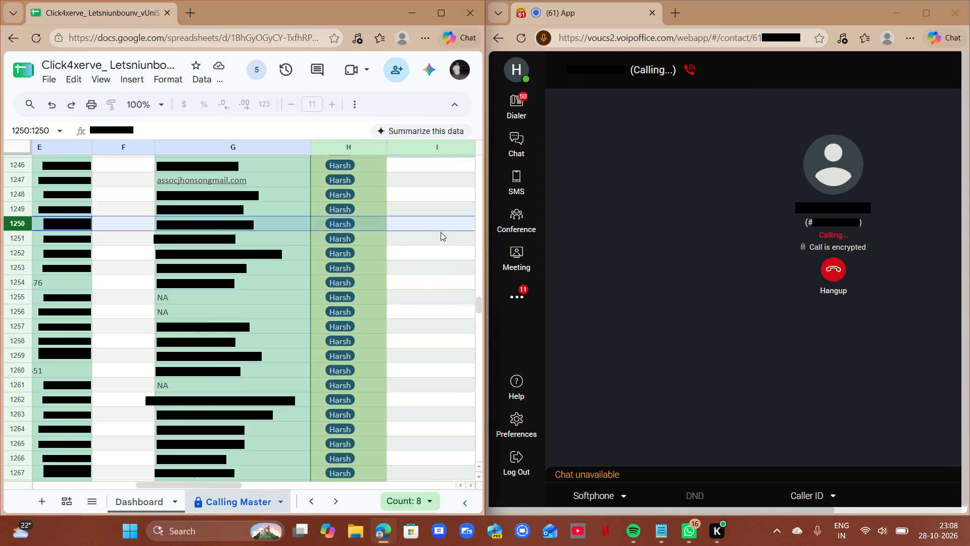
click(407, 220)
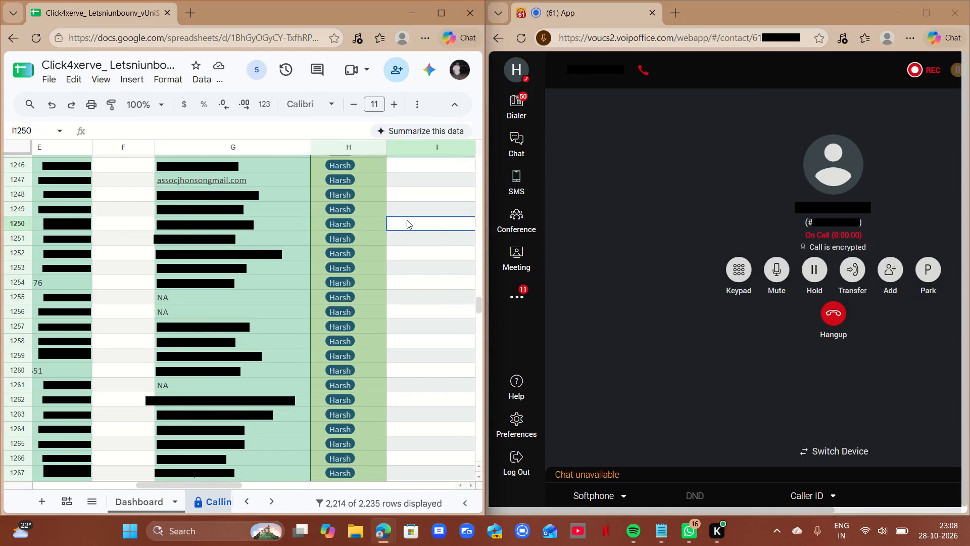
key(n)
key(BackSpace)
key(d)
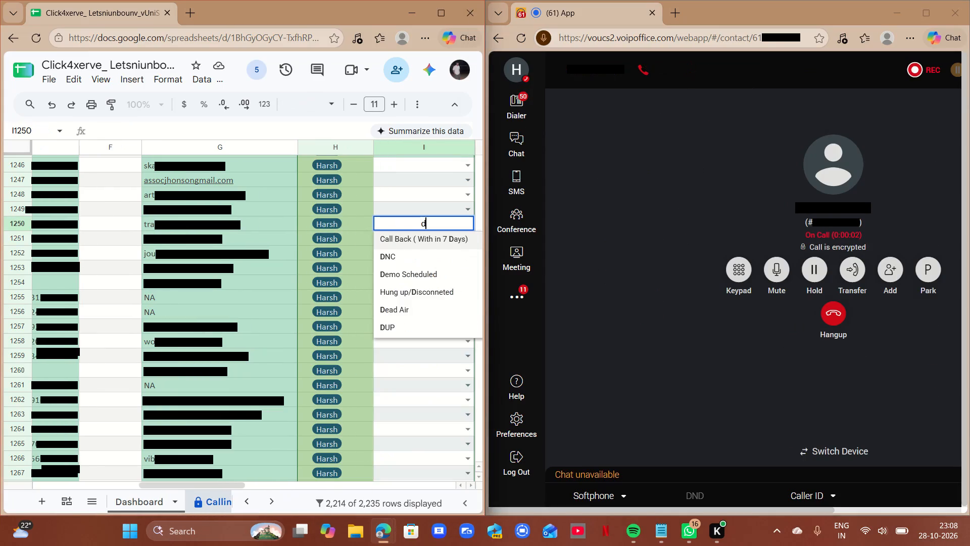
key(n)
key(Return)
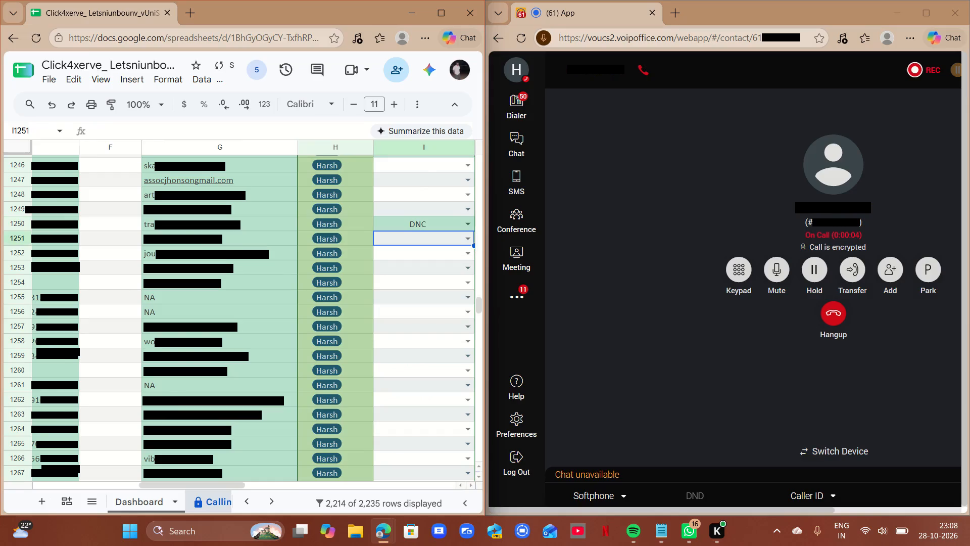
Set the call status in cell I1246 to Voicemail and fill it down through cell I1249.
click(419, 165)
key(v)
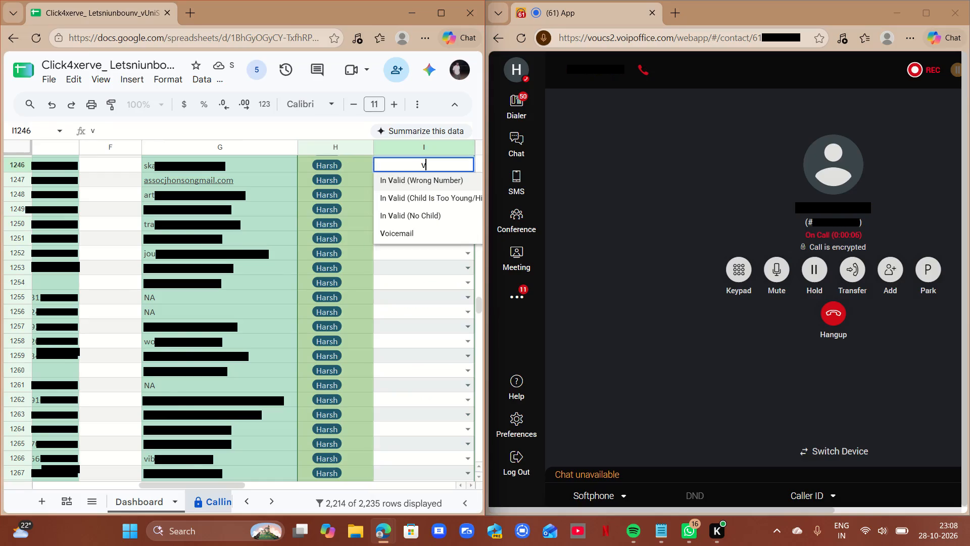
key(Up)
key(Return)
click(431, 165)
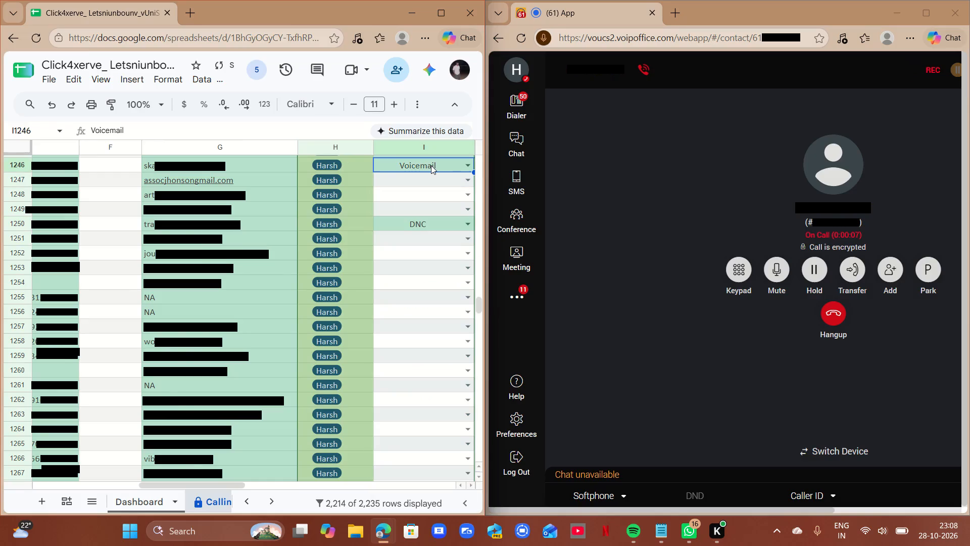
drag(473, 169, 445, 210)
Copy the phone number in cell E1252, and replace the row 1251 call with a call to the row 1252 lead.
scroll(445, 210, down, 1)
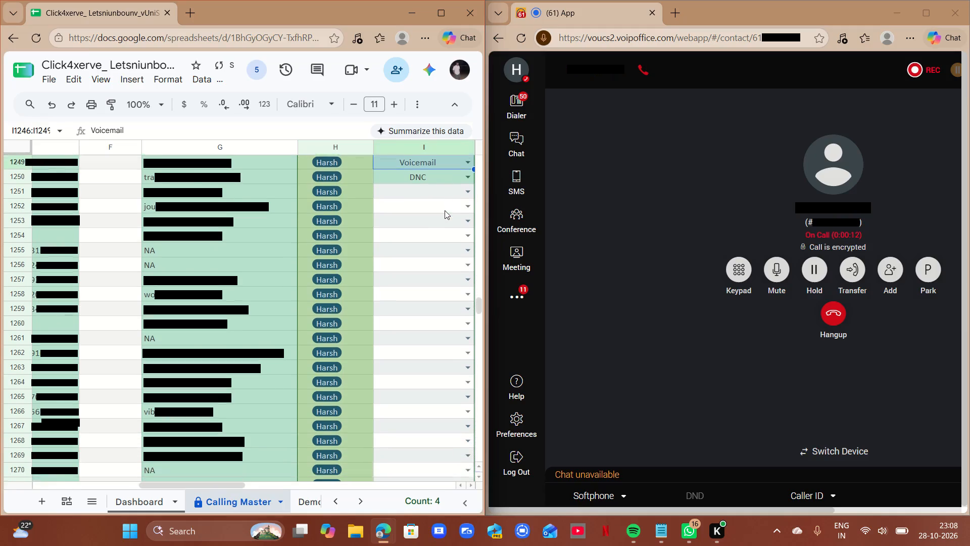
scroll(445, 210, down, 1)
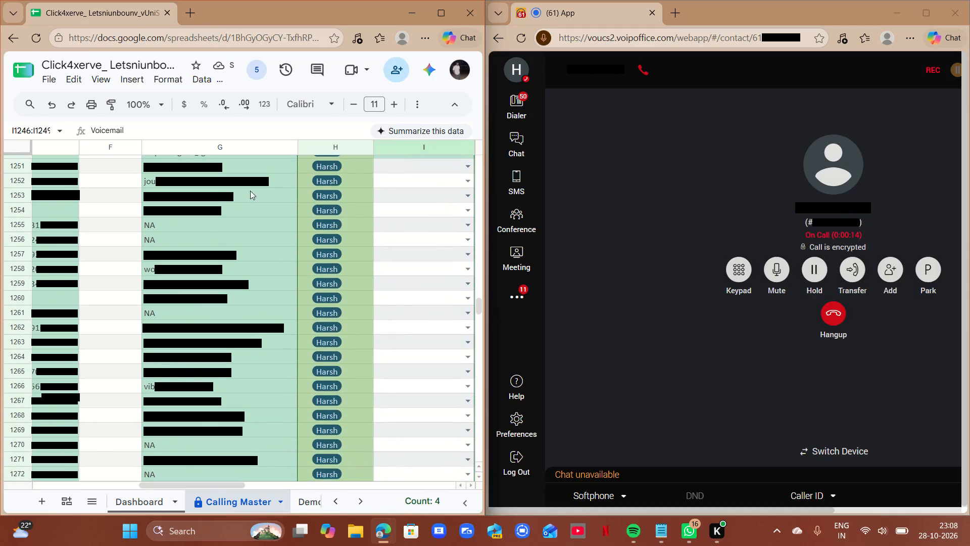
click(69, 178)
key(ctrl+c)
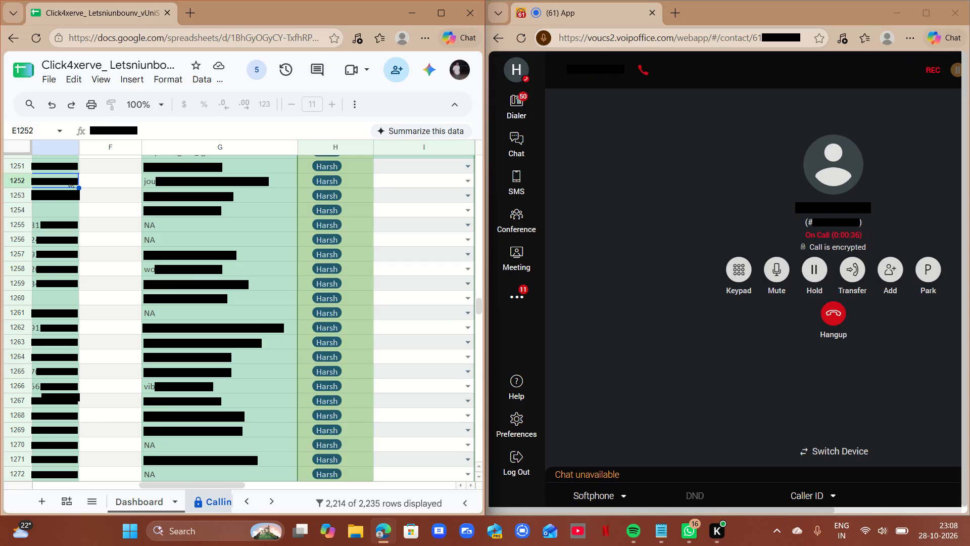
click(833, 326)
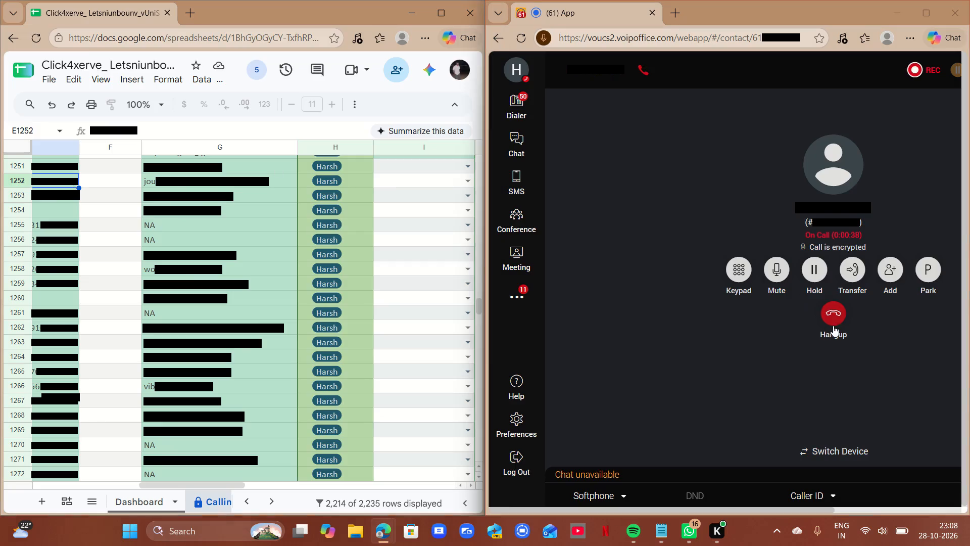
click(639, 108)
key(ctrl+v)
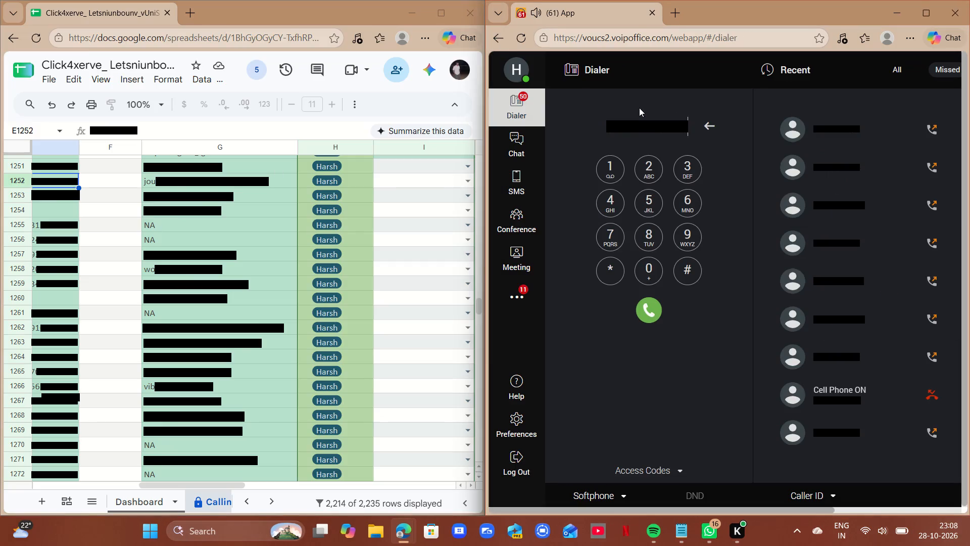
key(Return)
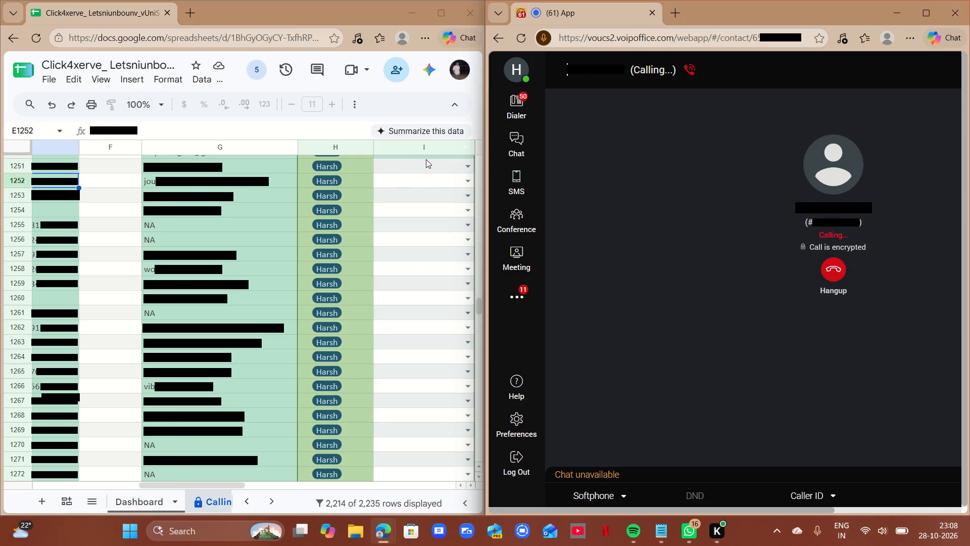
Set the row 1251 lead's call status in cell I1251 to Call Back ( With in 7 Days).
click(414, 165)
key(c)
key(Return)
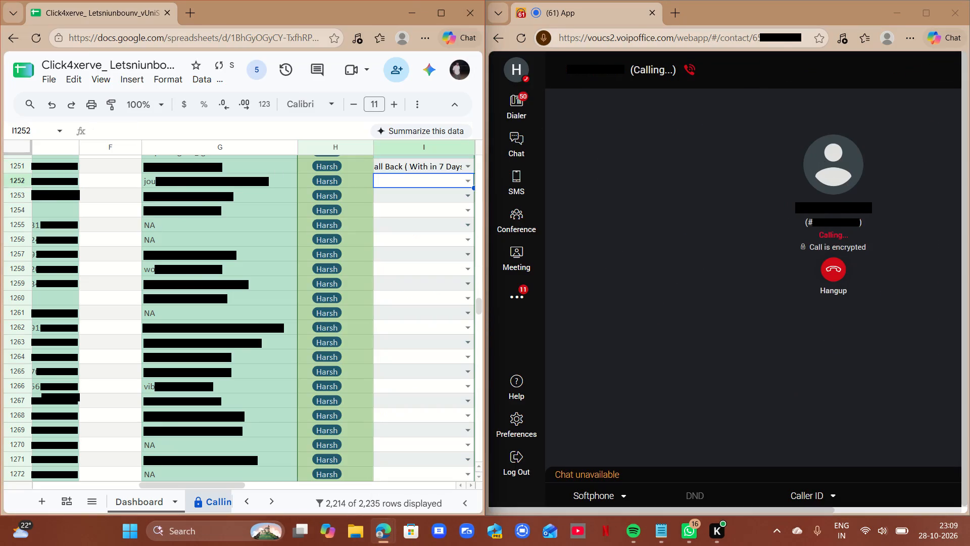
Copy the phone number in cell E1253 and call the row 1253 lead once the row 1252 call is over.
scroll(414, 165, down, 1)
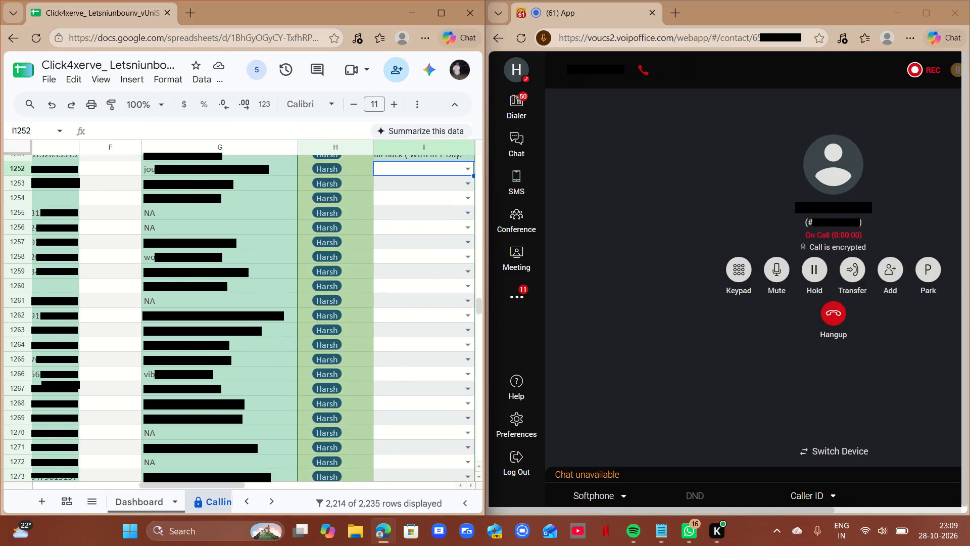
click(64, 177)
key(ctrl+c)
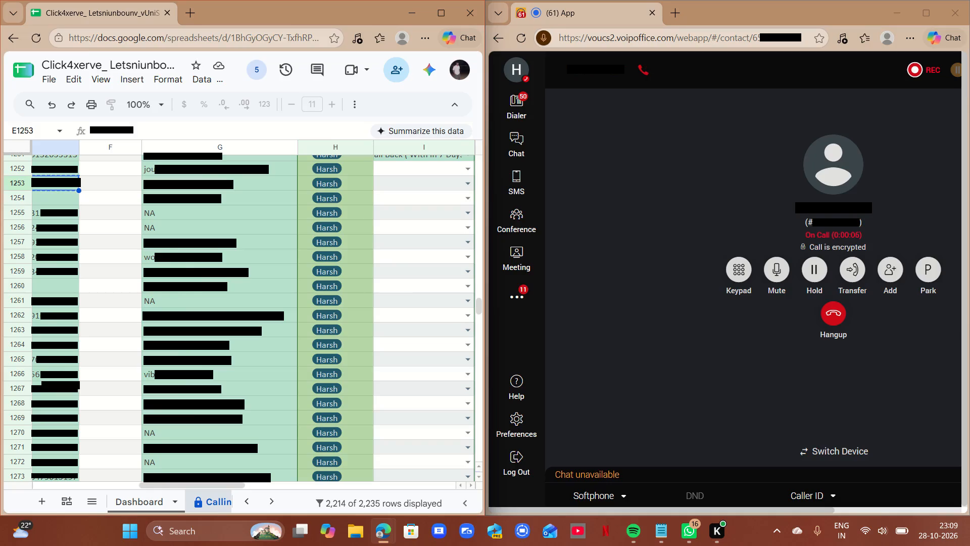
scroll(64, 177, left, 1)
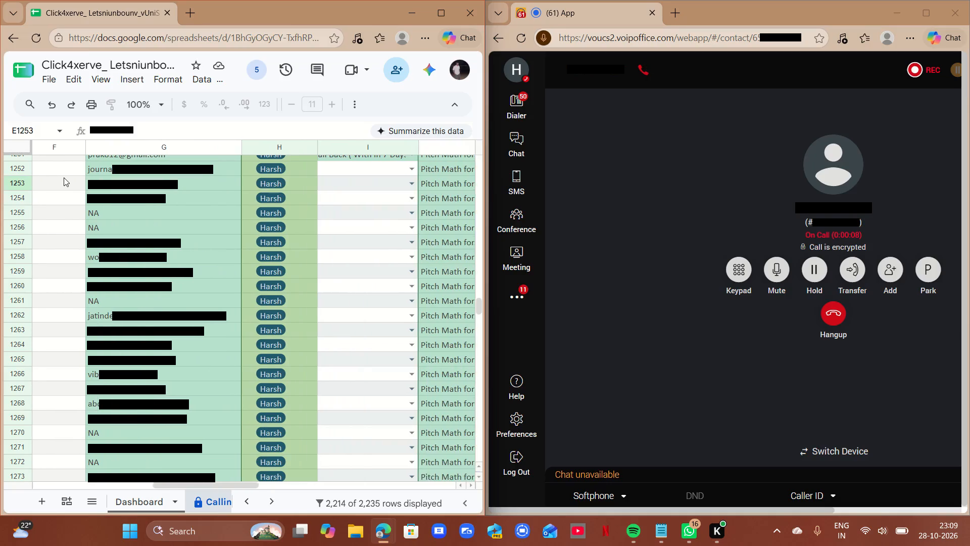
scroll(64, 177, left, 1)
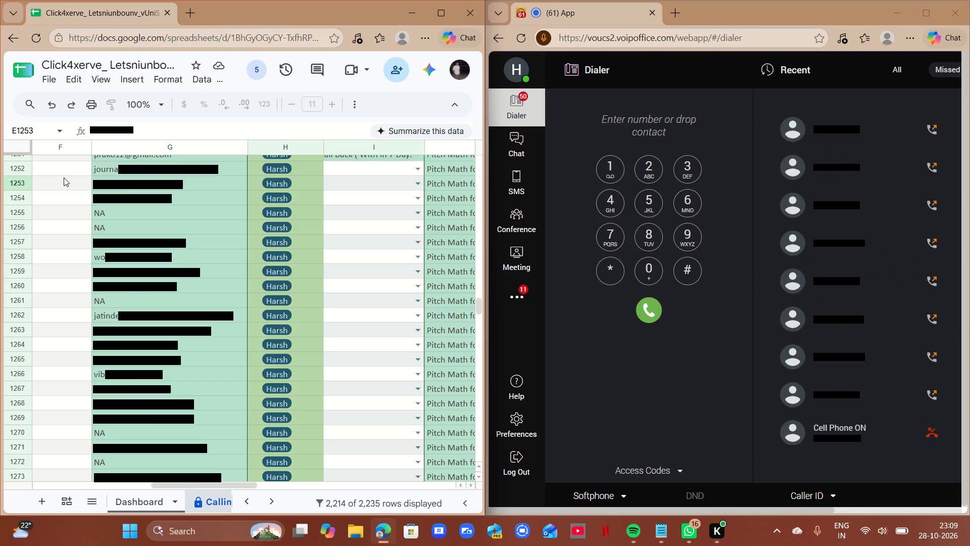
click(703, 107)
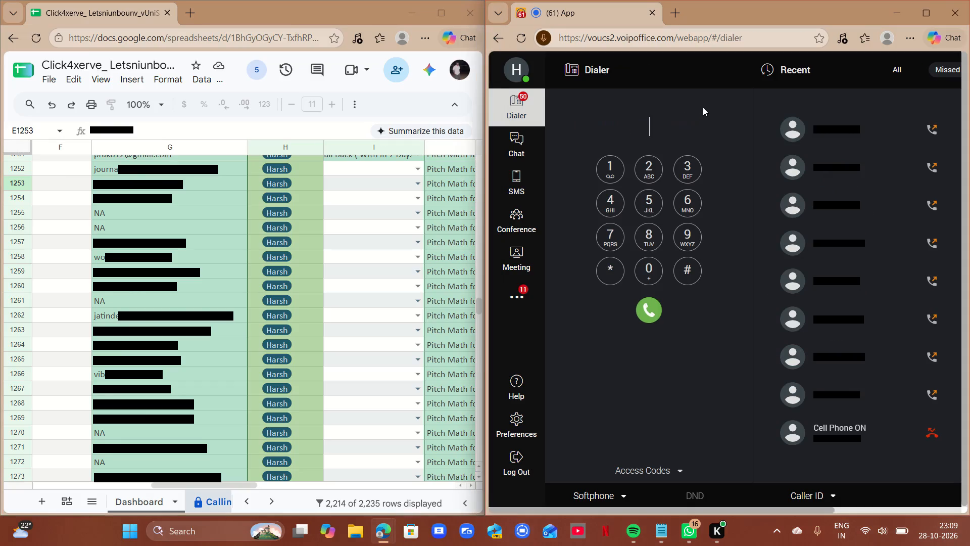
key(ctrl+v)
key(Return)
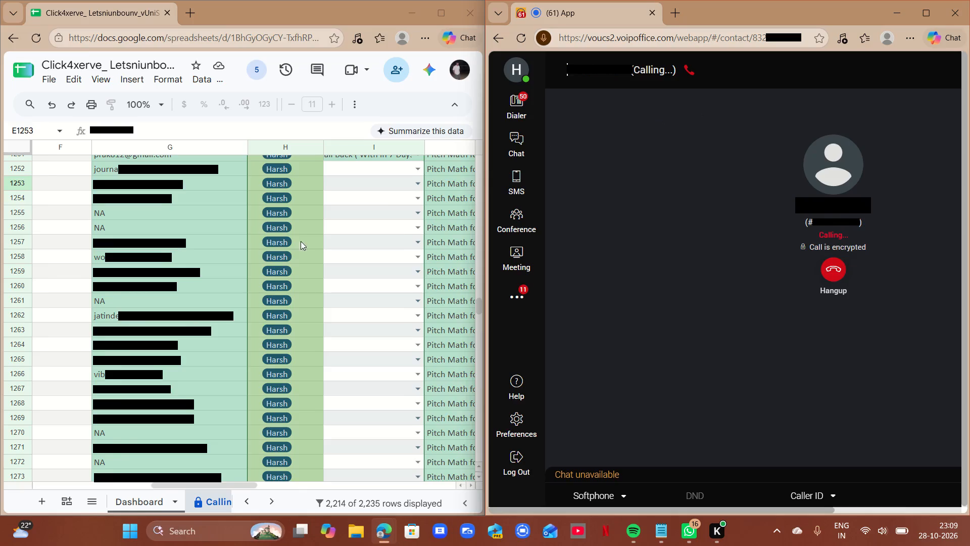
Record the row 1252 call's outcome in cell I1252 with the first status option matching "n".
scroll(295, 245, right, 1)
scroll(295, 245, down, 1)
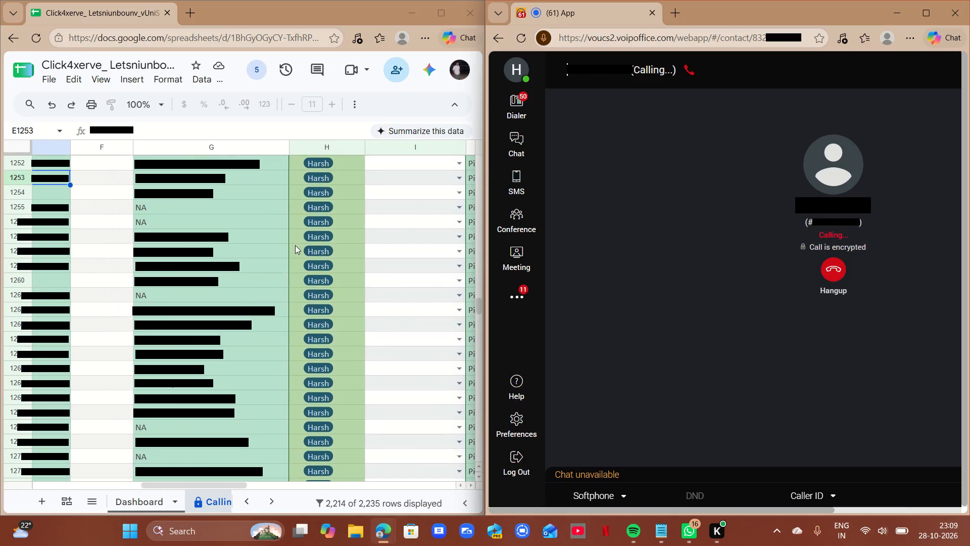
click(418, 167)
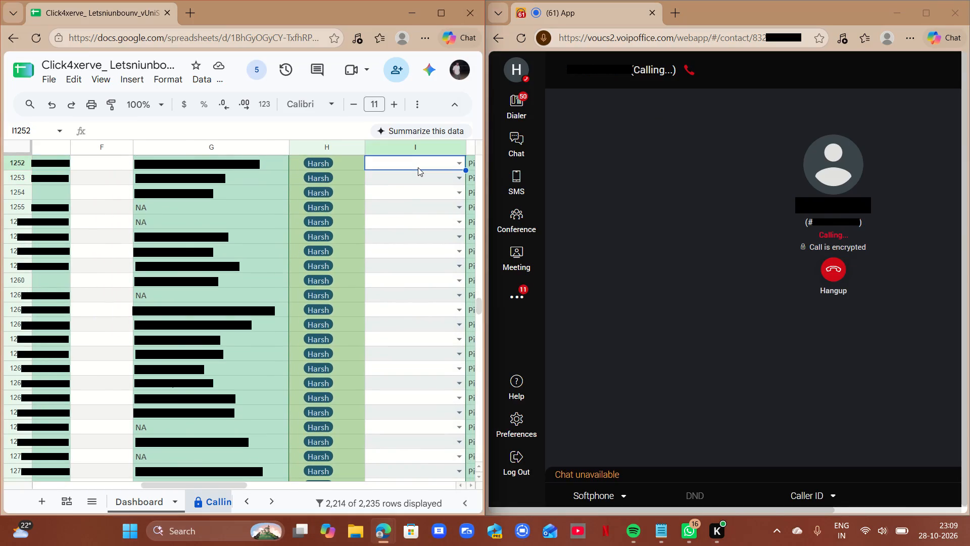
key(n)
key(Return)
Copy the row 1254 lead's phone number from cell E1254 for the next call.
scroll(418, 167, down, 1)
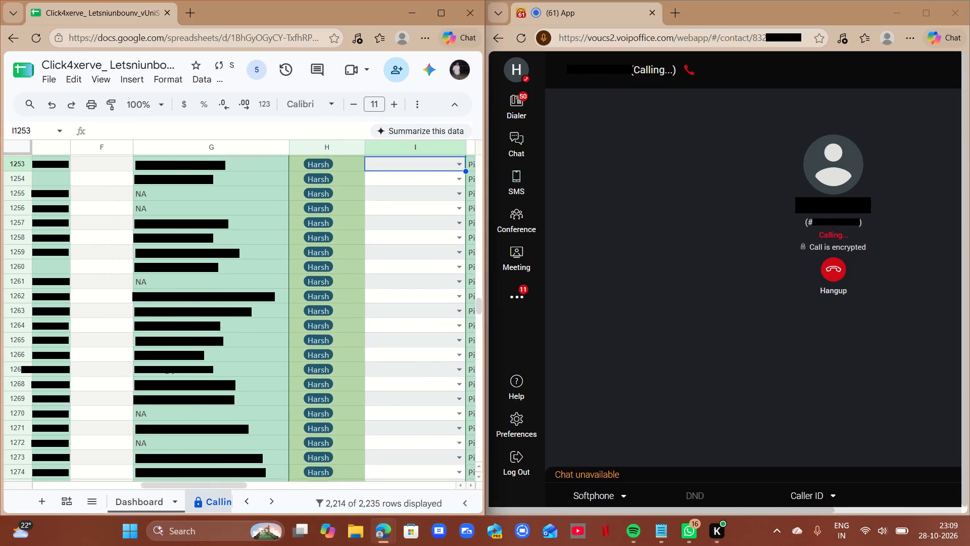
click(62, 186)
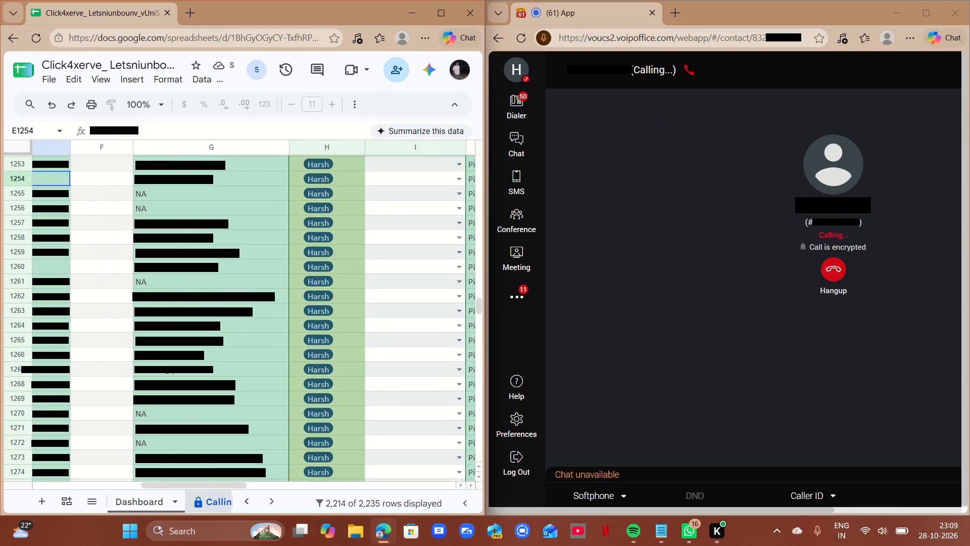
scroll(62, 186, right, 1)
key(ctrl+c)
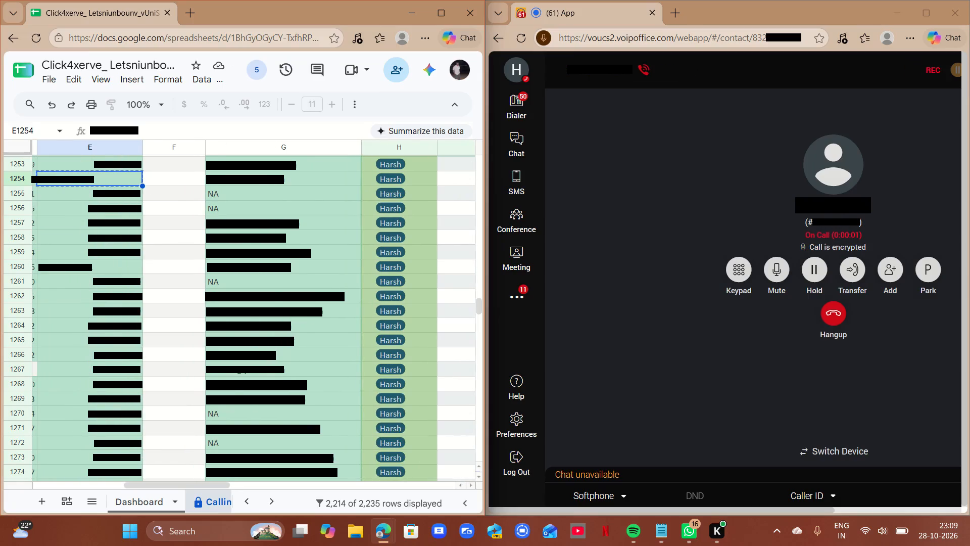
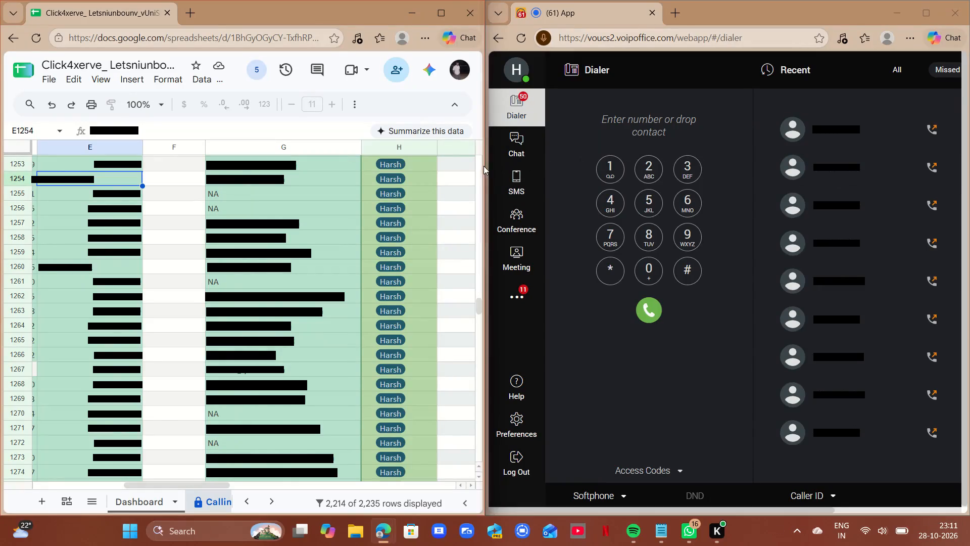
Set the row 1253 lead's call status in cell I1253 to Ni (Not Intersted).
click(460, 159)
key(n)
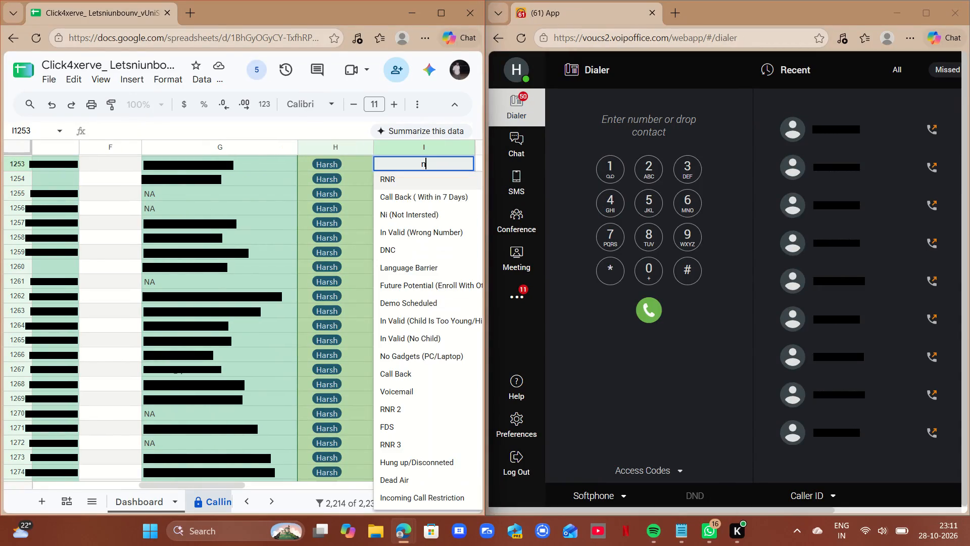
key(Return)
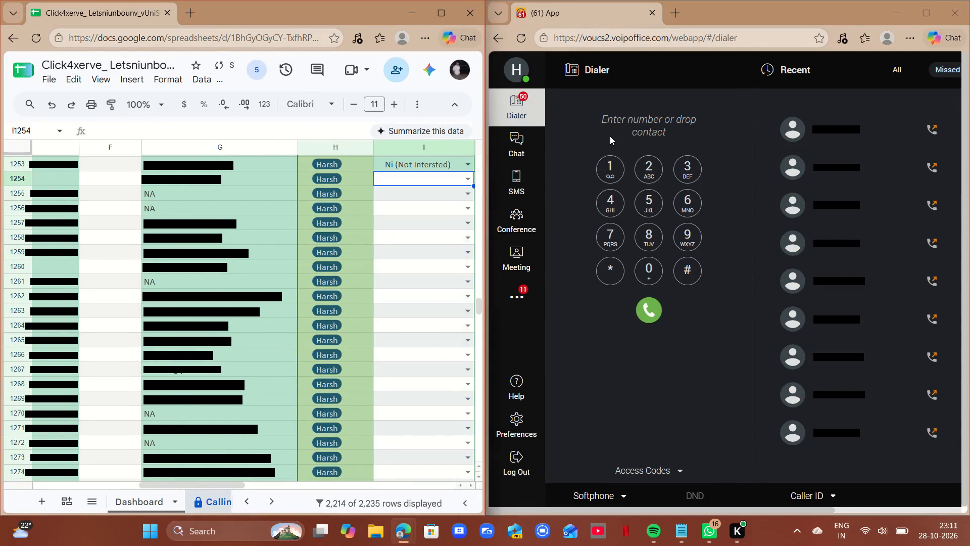
Call the row 1254 lead in the web dialer using the copied phone number.
click(610, 136)
key(ctrl+v)
key(Return)
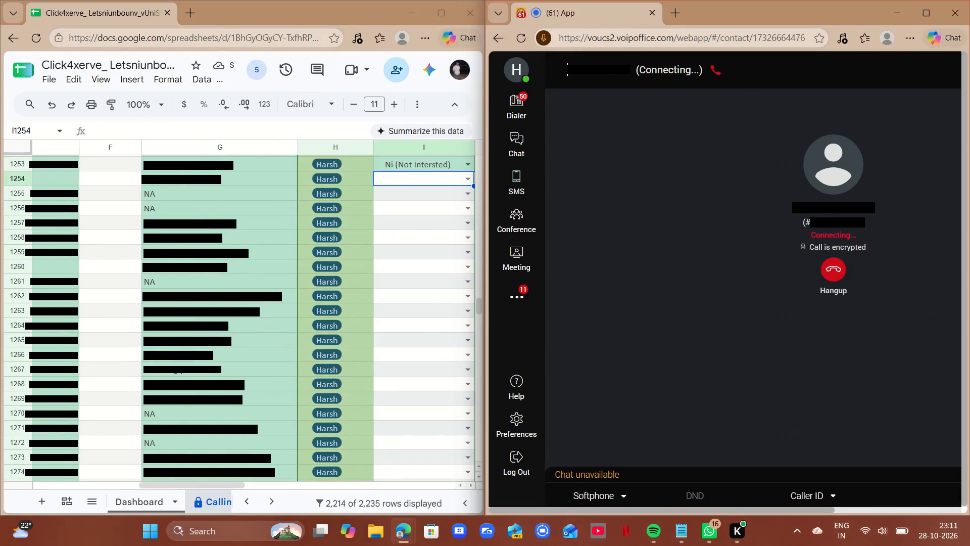
Copy the row 1255 lead's phone number from cell E1255 for the next call.
scroll(284, 225, down, 1)
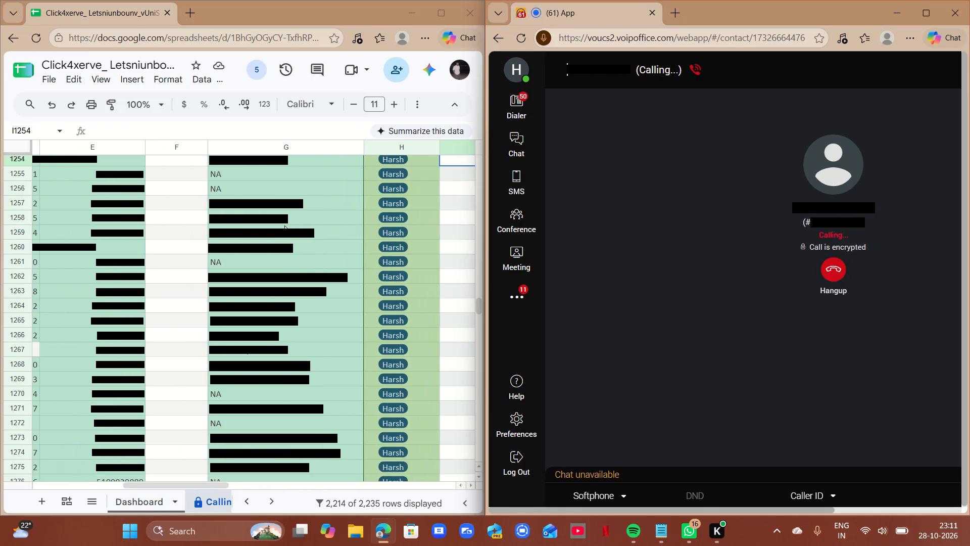
click(132, 175)
key(ctrl+c)
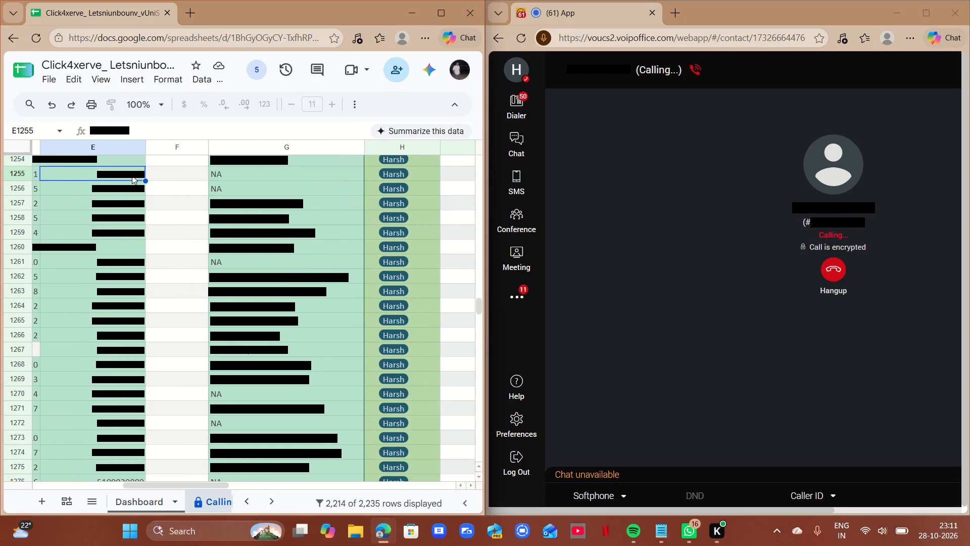
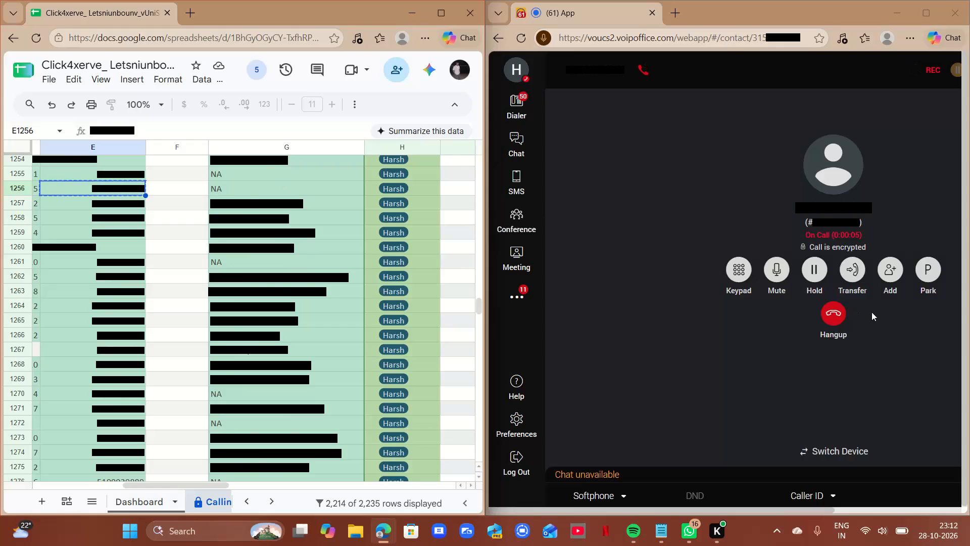
End the ongoing call and call the row 1256 lead in the web dialer using the copied phone number.
click(837, 316)
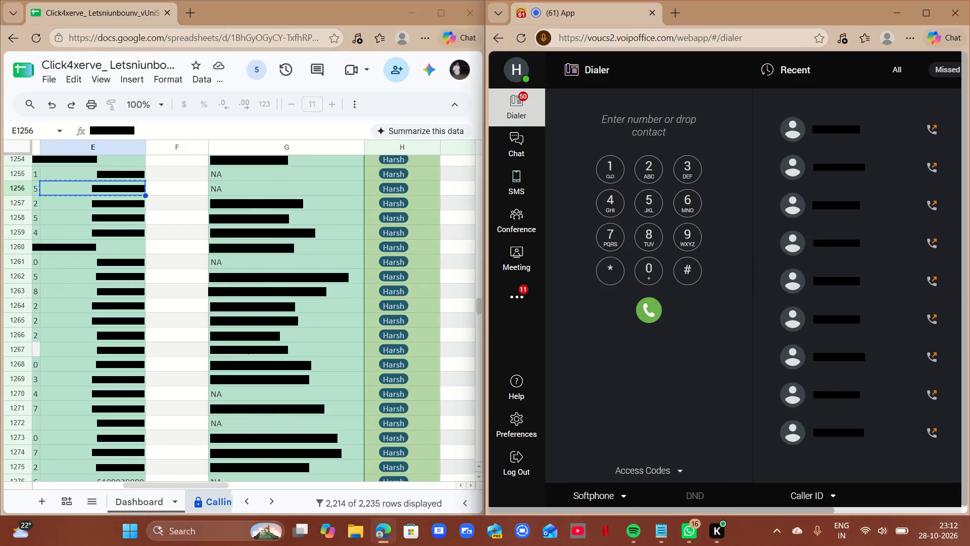
click(665, 133)
key(ctrl+v)
key(Return)
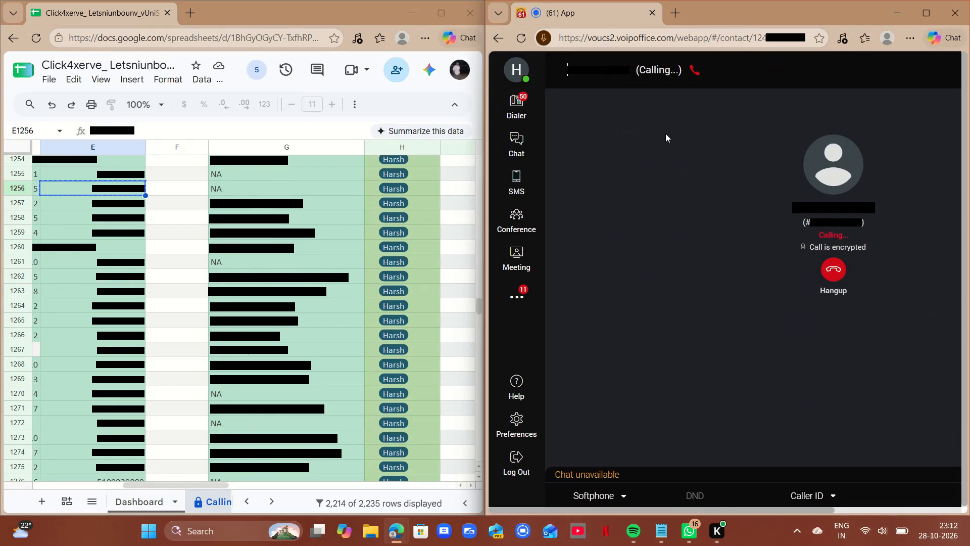
Copy the row 1257 lead's phone number from cell E1257 for the next call.
click(124, 210)
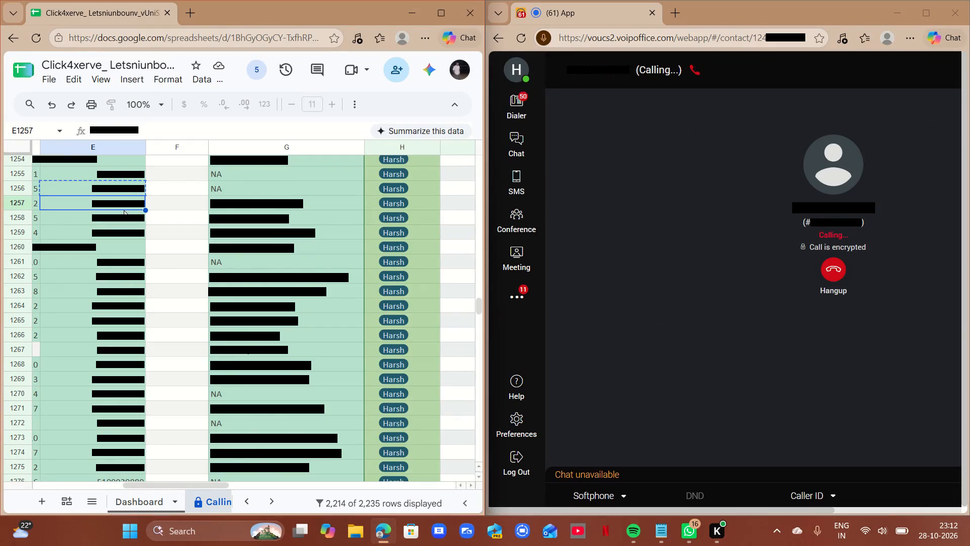
key(ctrl+c)
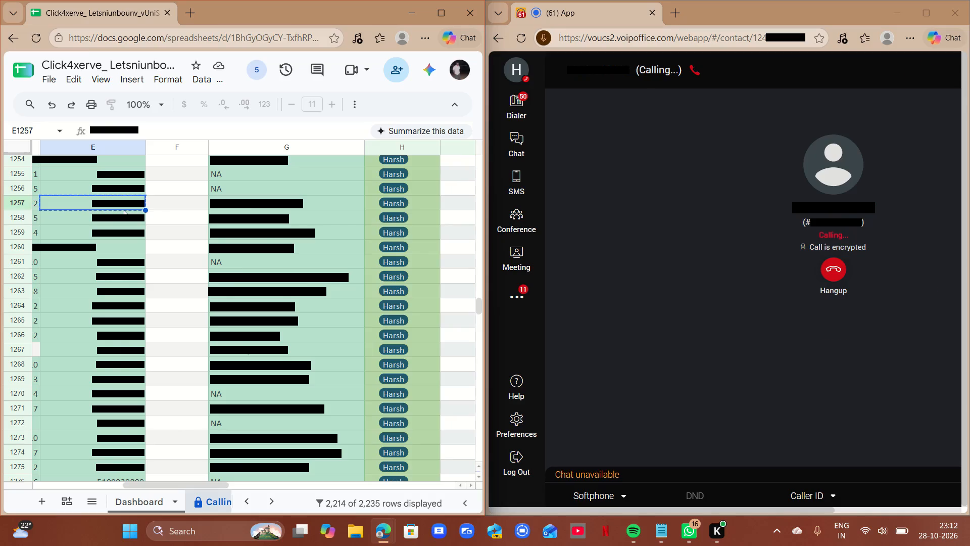
Check the team's calling counts on the Dashboard sheet and return to the Calling Master sheet.
click(148, 494)
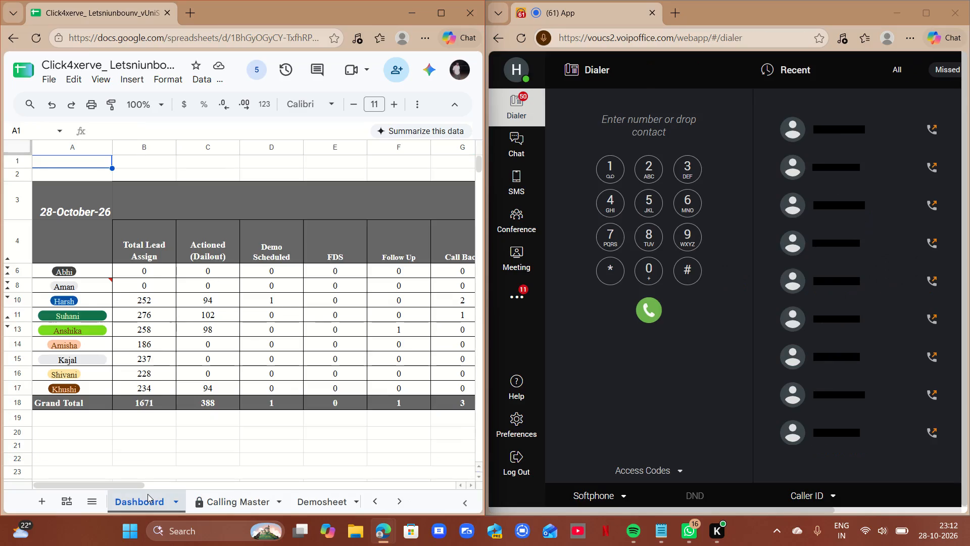
click(222, 504)
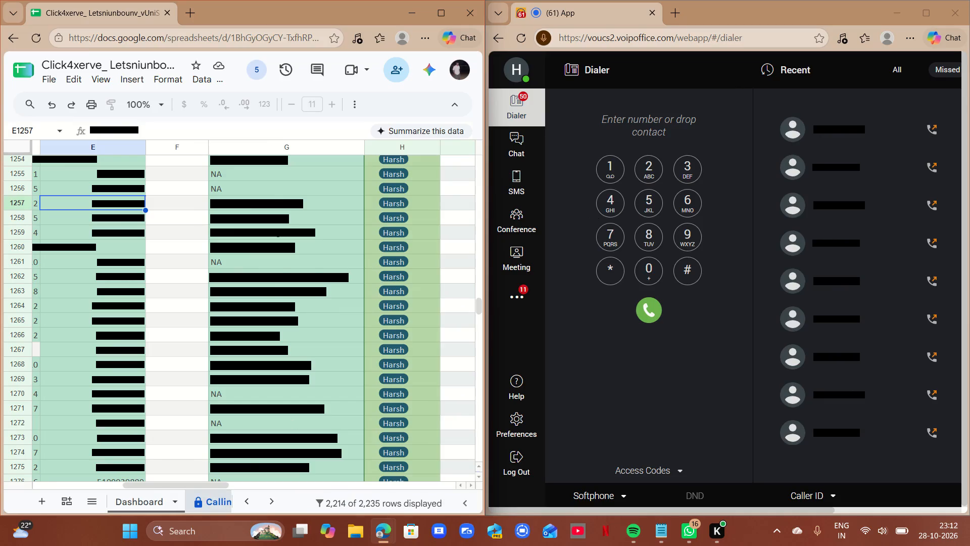
Call the row 1257 lead in the web dialer using the copied phone number.
click(658, 116)
key(ctrl+v)
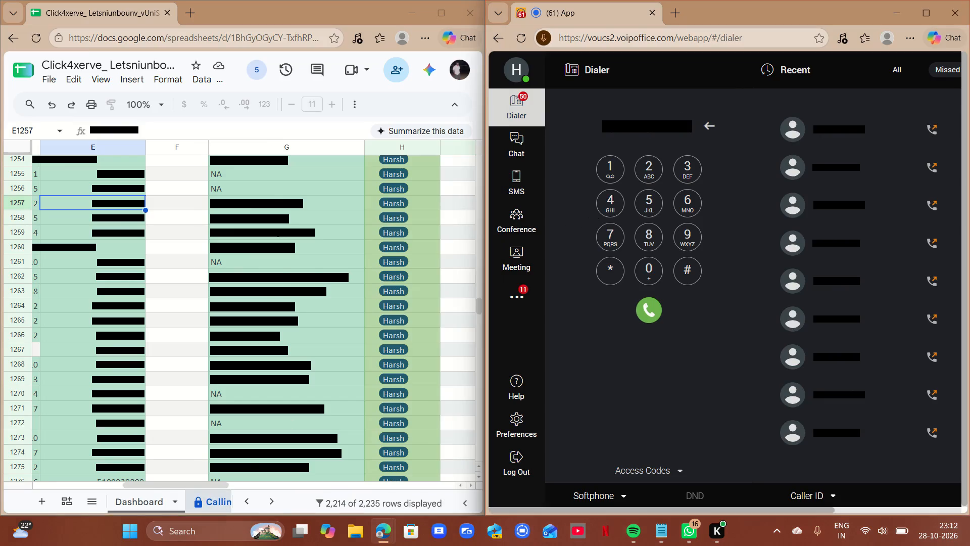
key(Return)
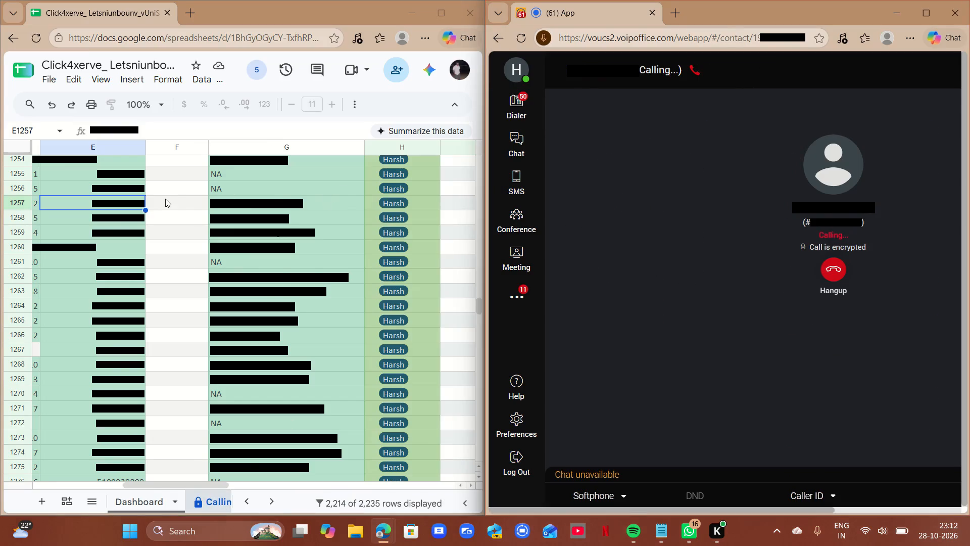
Copy the row 1258 lead's phone number from cell E1258, end the ongoing call and dial the copied number.
click(133, 213)
key(ctrl+c)
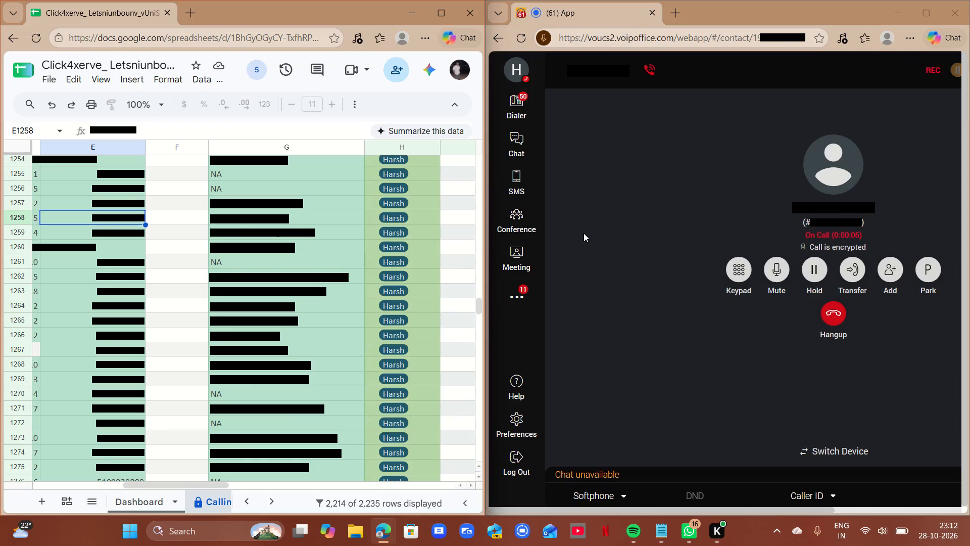
click(821, 316)
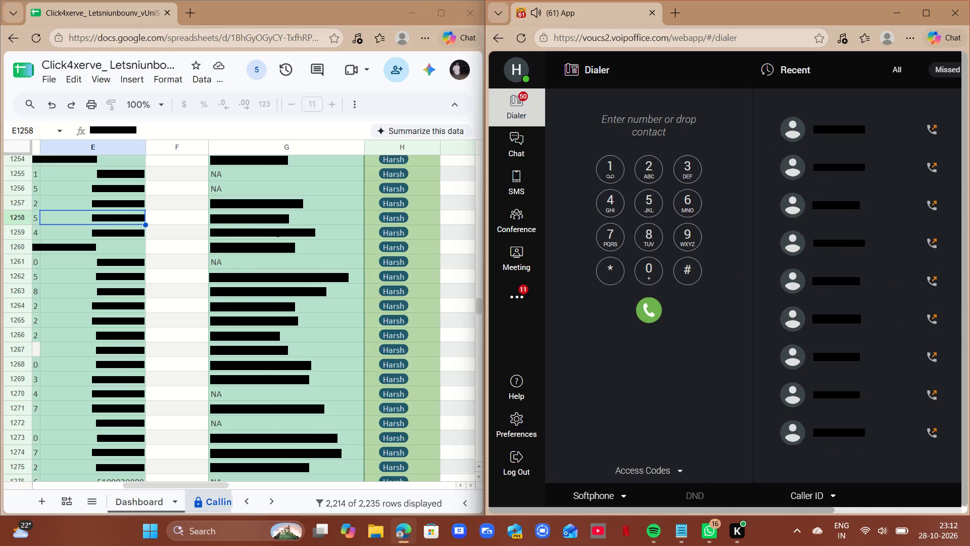
click(674, 122)
key(ctrl+v)
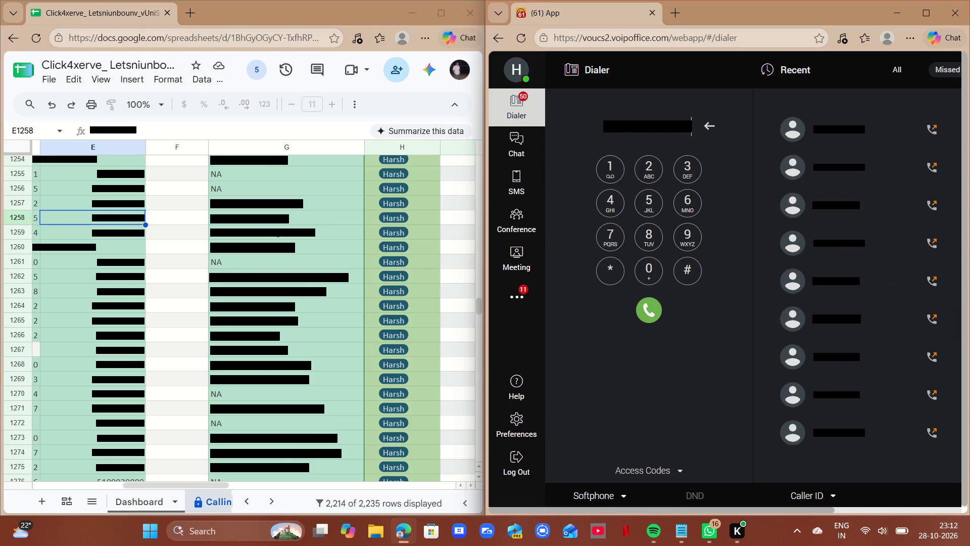
key(Return)
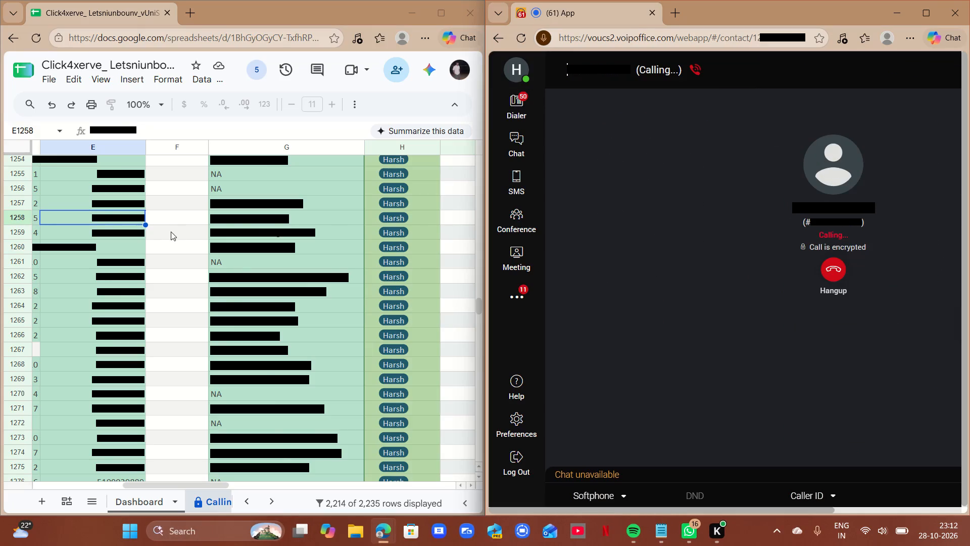
Copy the row 1259 lead's phone number from cell E1259, end the ongoing call and dial the copied number.
click(134, 232)
key(ctrl+c)
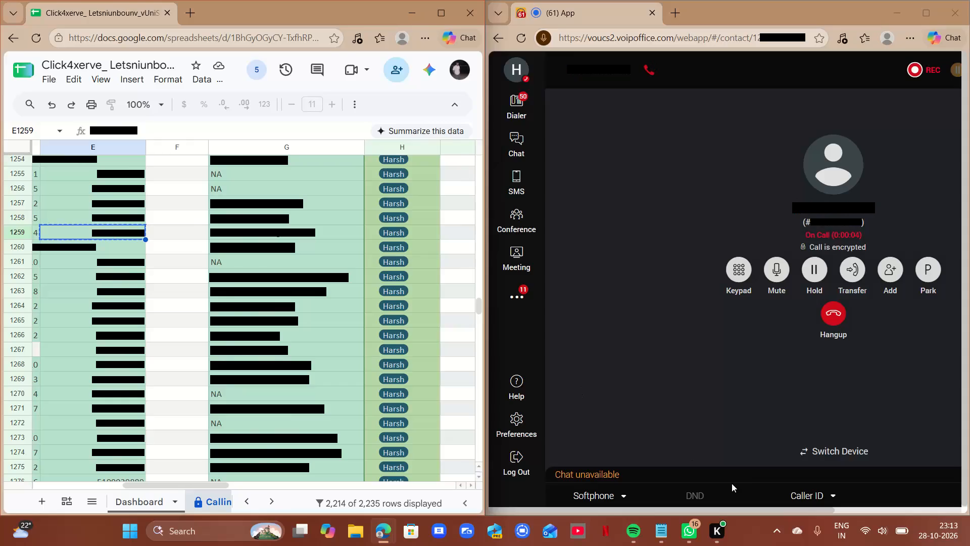
click(824, 311)
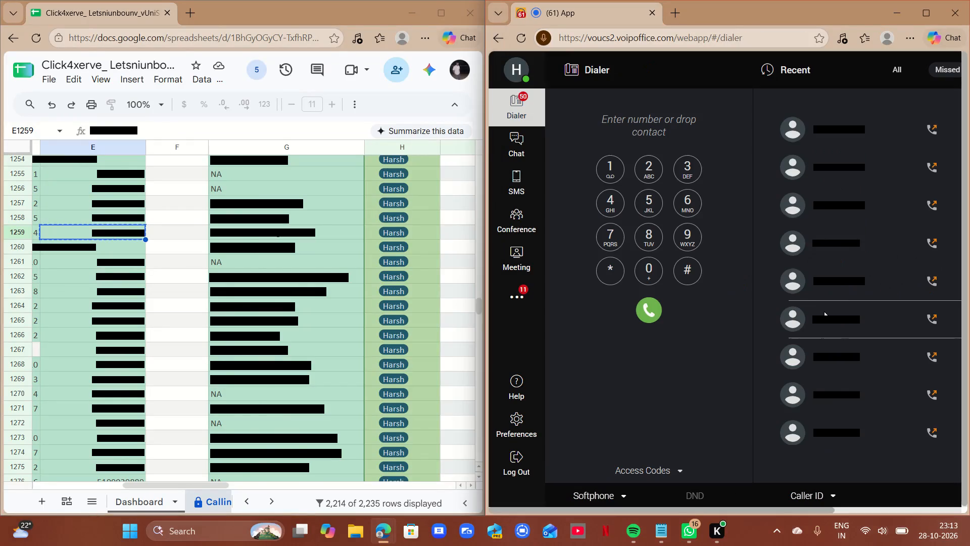
click(656, 143)
key(ctrl+v)
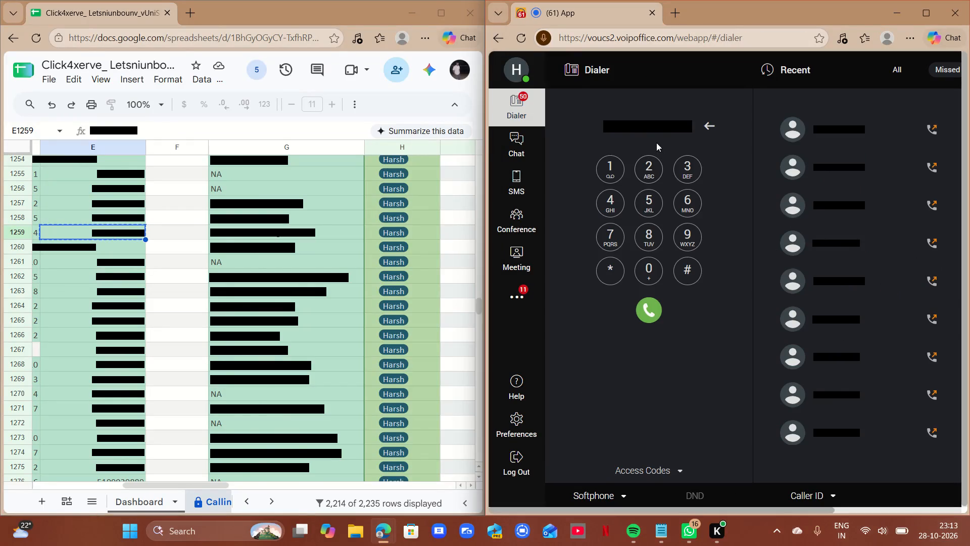
key(Return)
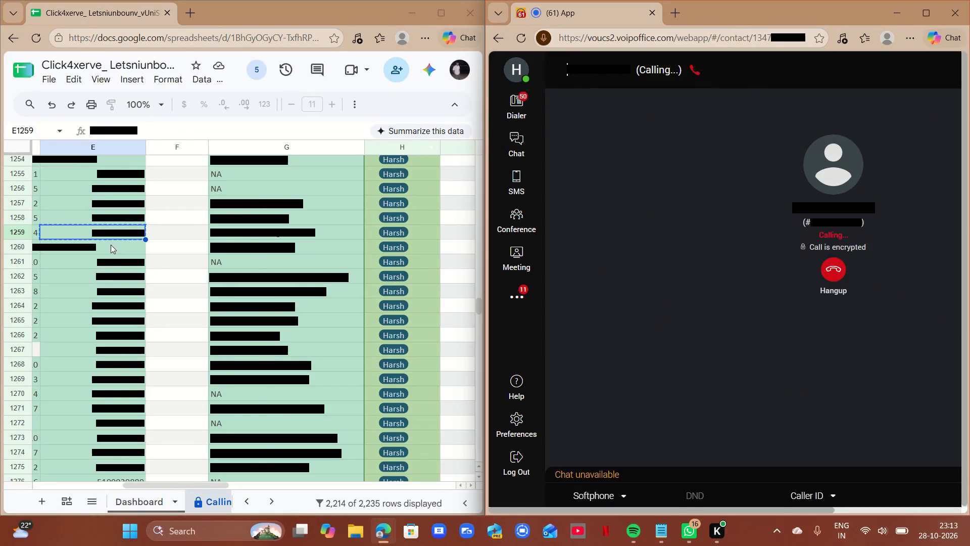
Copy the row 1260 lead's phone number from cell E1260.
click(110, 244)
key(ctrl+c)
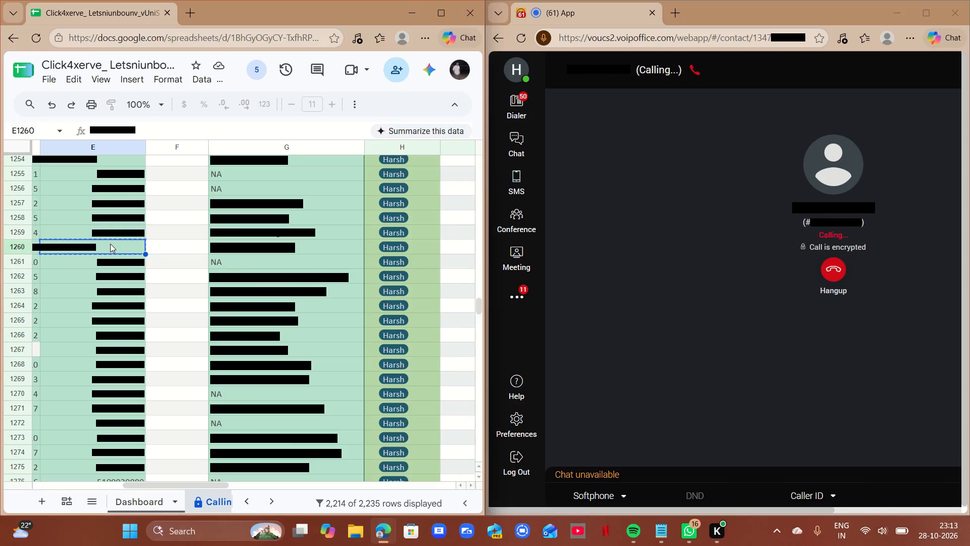
Set the row 1260 lead's call status in cell I1260 to Voicemail.
click(16, 245)
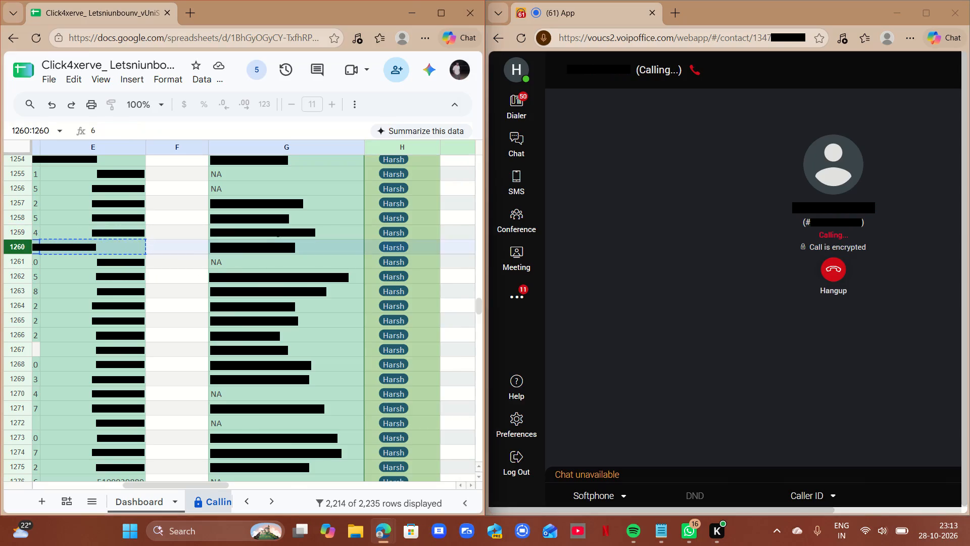
scroll(336, 245, left, 3)
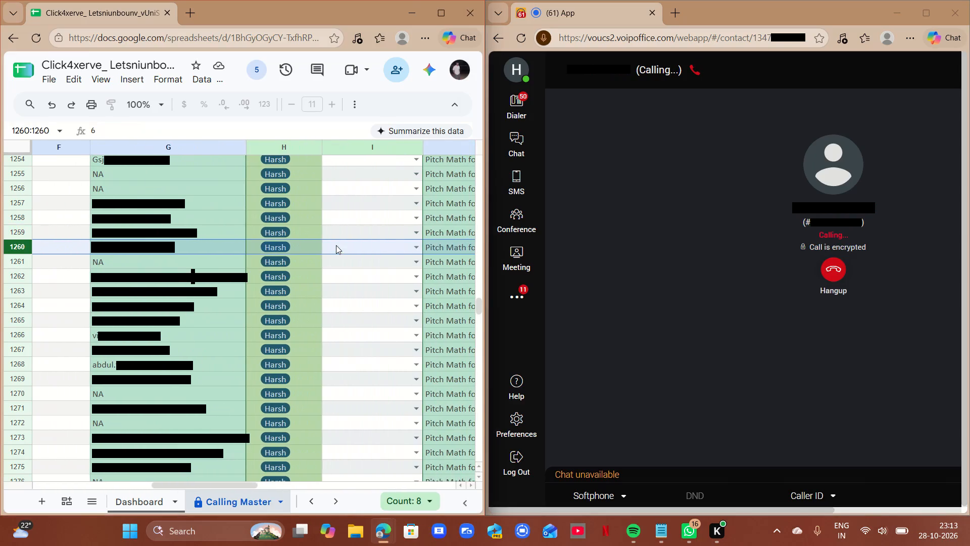
click(346, 244)
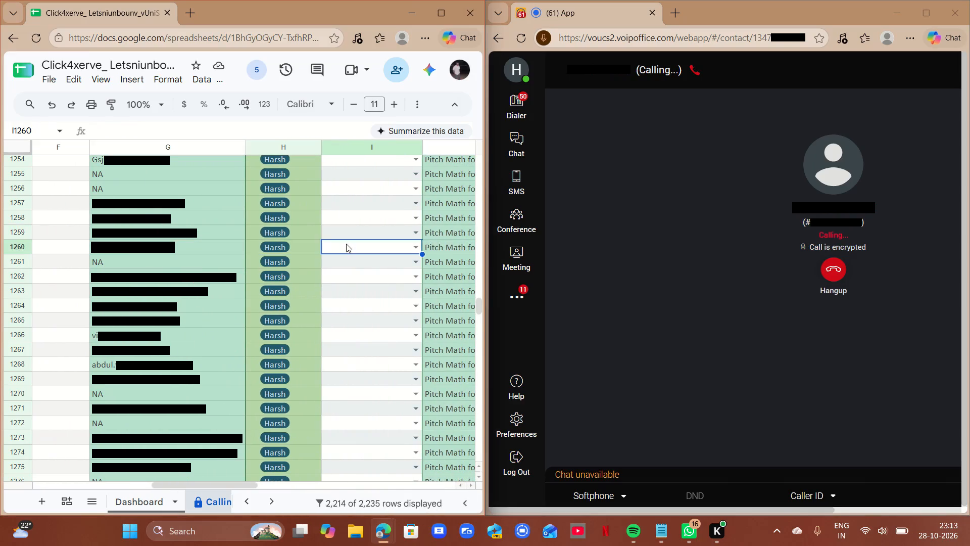
key(v)
key(Up)
key(Return)
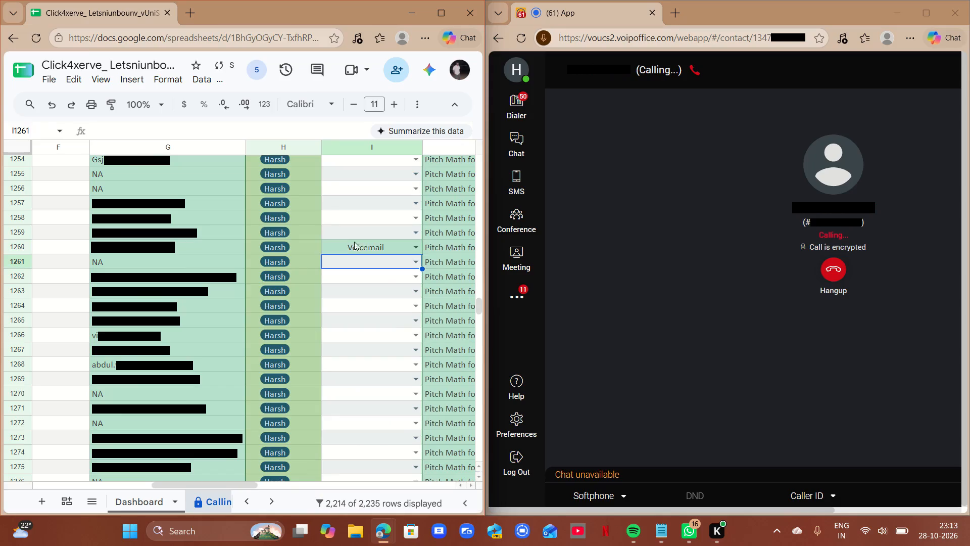
End the row 1259 lead's call and fill the Voicemail status from cell I1260 up through cell I1254.
click(359, 240)
click(360, 245)
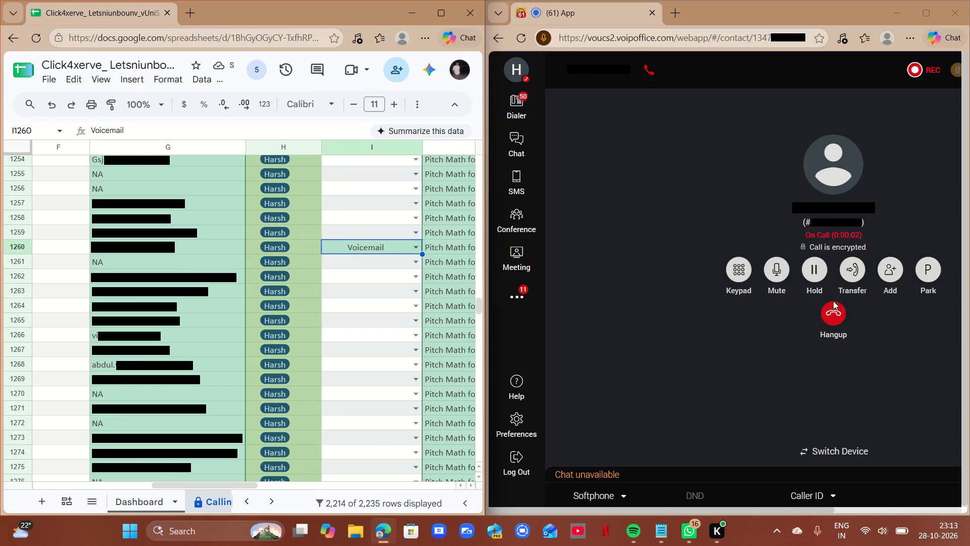
click(833, 314)
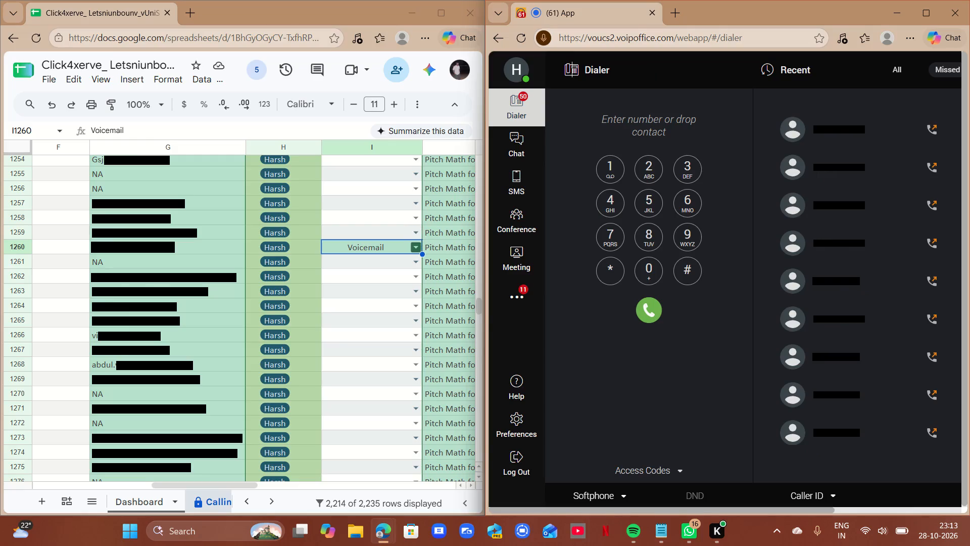
drag(421, 251, 398, 169)
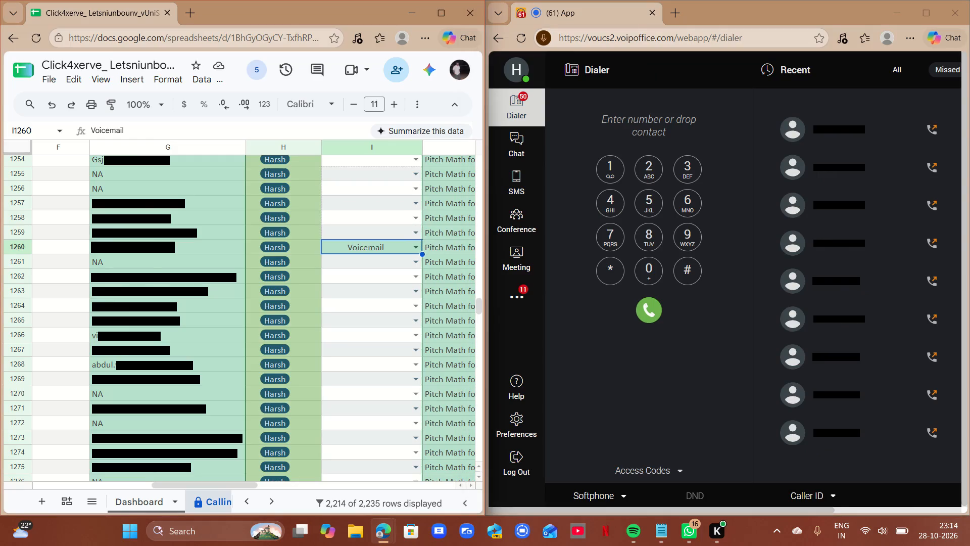
drag(398, 169, 398, 164)
Copy the row 1260 lead's phone number from cell E1260 and call it in the web dialer.
scroll(398, 164, down, 1)
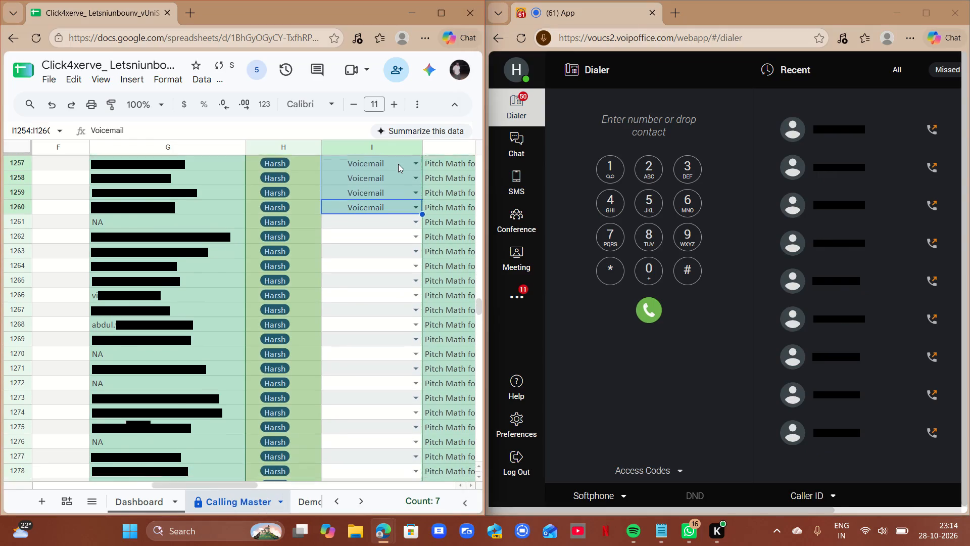
scroll(398, 164, down, 2)
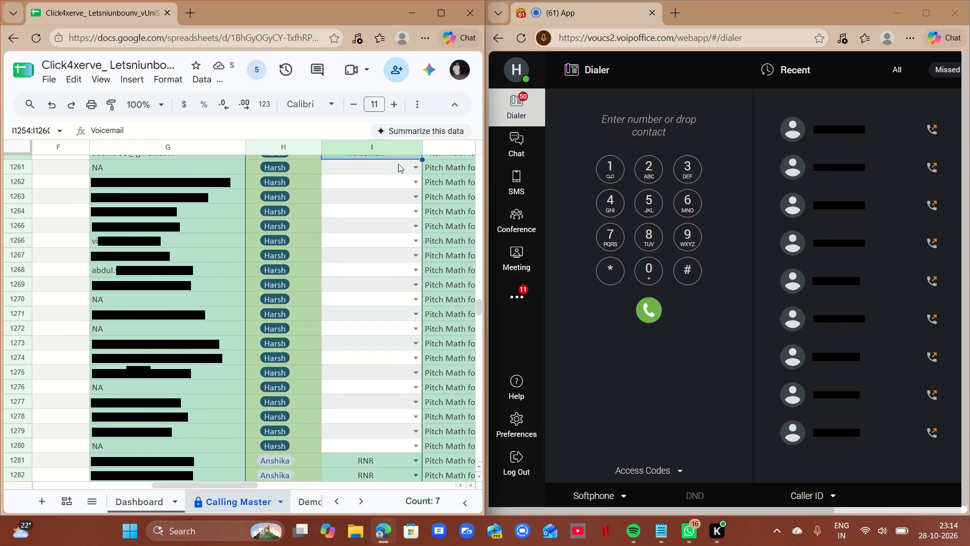
scroll(398, 164, up, 1)
scroll(398, 164, right, 1)
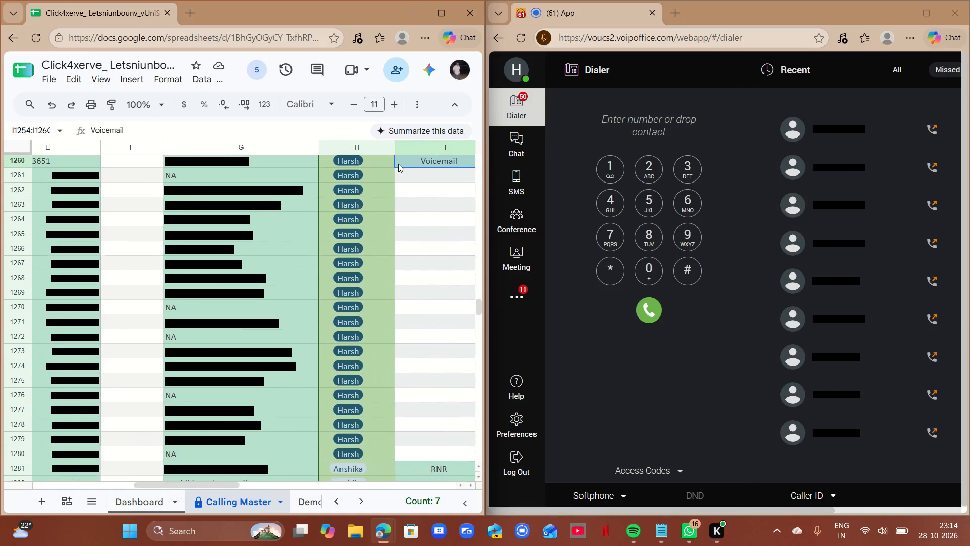
click(81, 163)
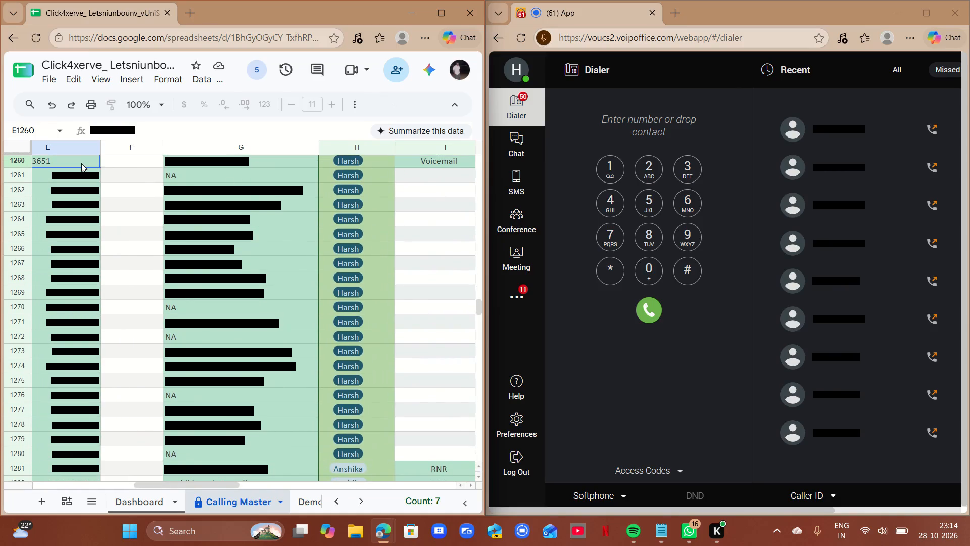
key(ctrl+c)
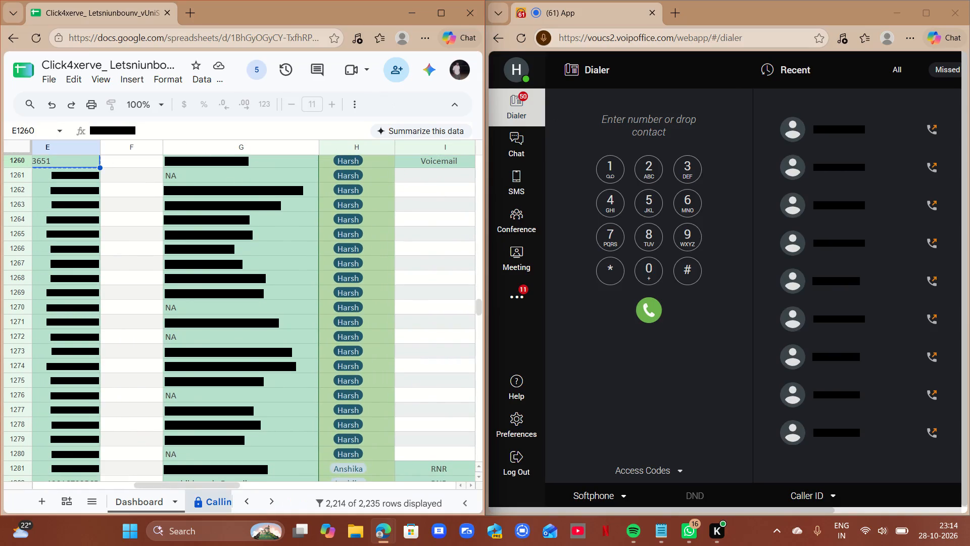
click(621, 112)
key(ctrl+v)
key(Return)
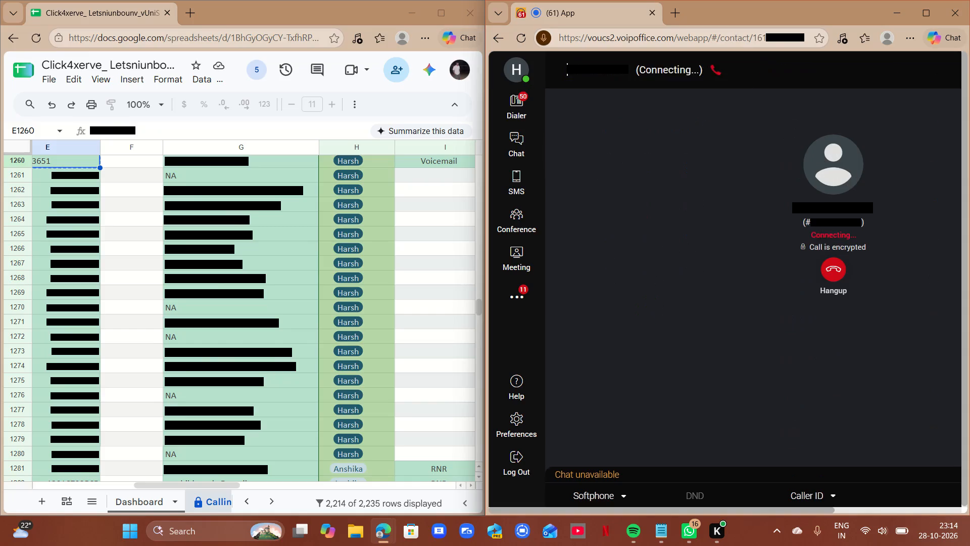
Copy the row 1261 lead's phone number from cell E1261 for the next call.
click(92, 175)
key(ctrl+c)
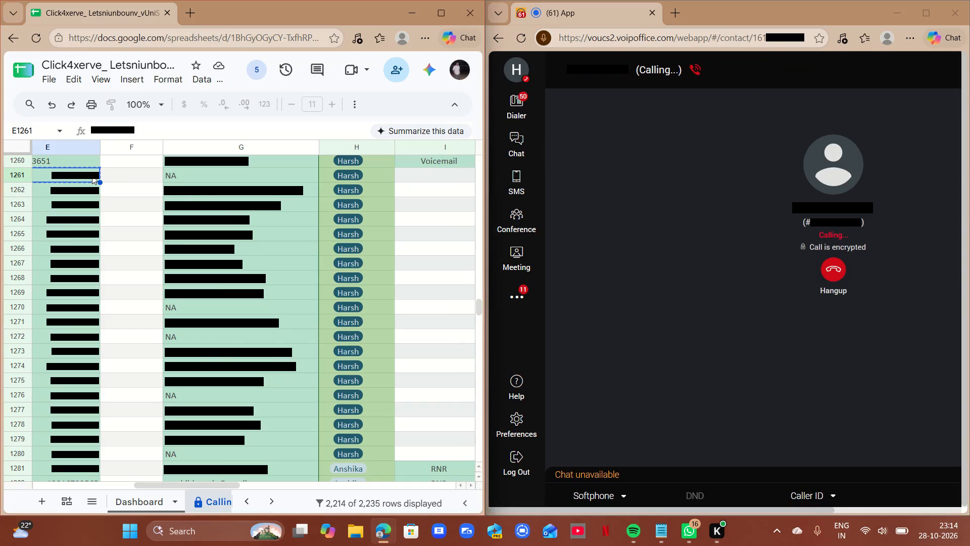
Check the team's updated calling counts on the Dashboard sheet and return to the Calling Master sheet.
click(143, 498)
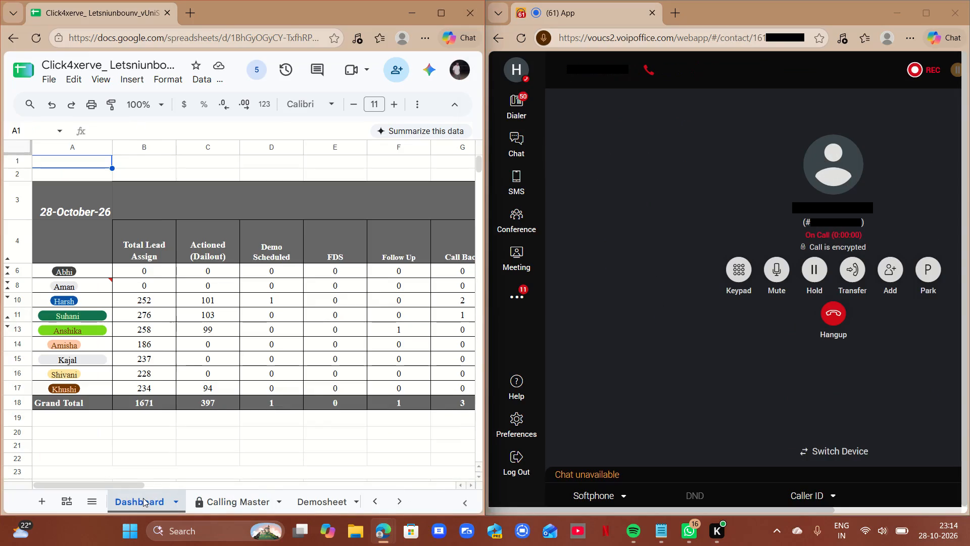
click(207, 503)
End the row 1260 lead's call and call the row 1261 lead in the web dialer using the copied number.
click(834, 317)
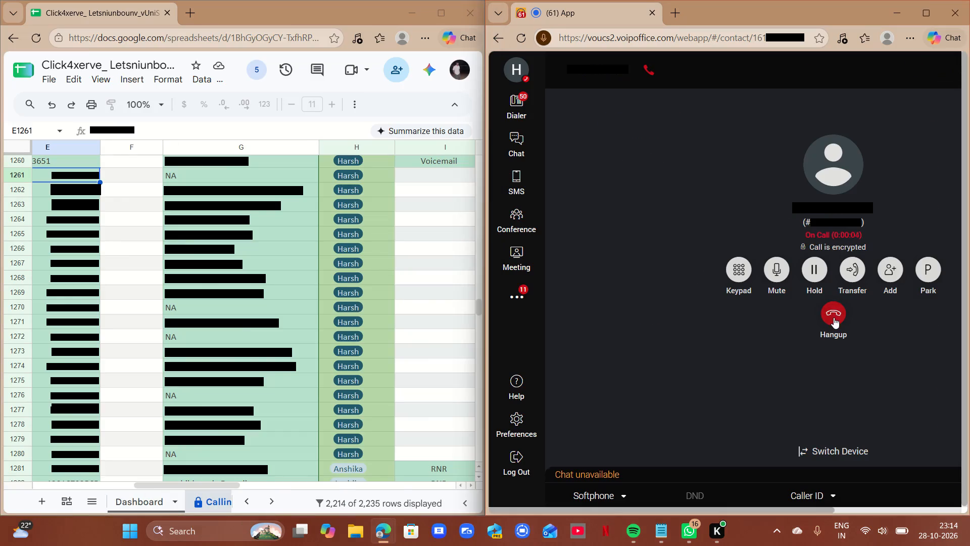
click(630, 126)
key(ctrl+v)
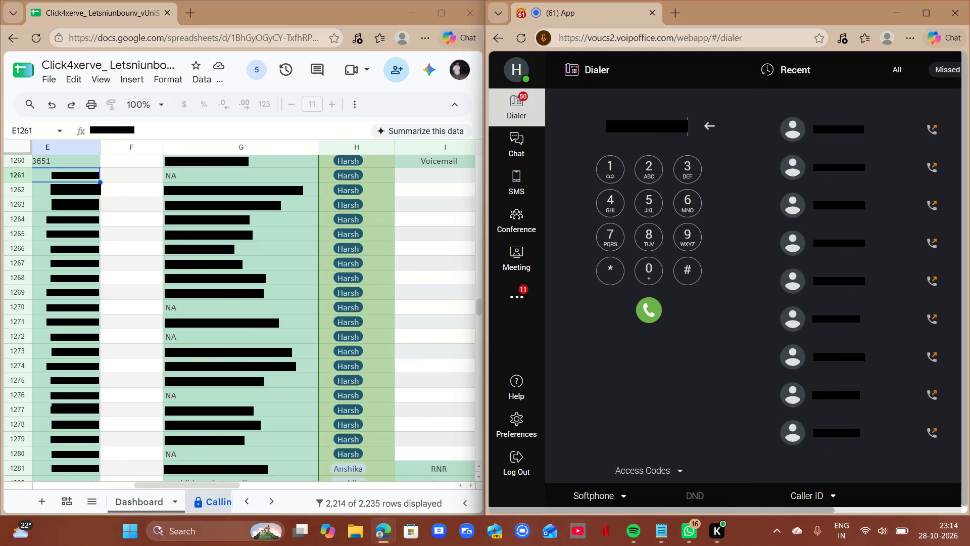
key(Return)
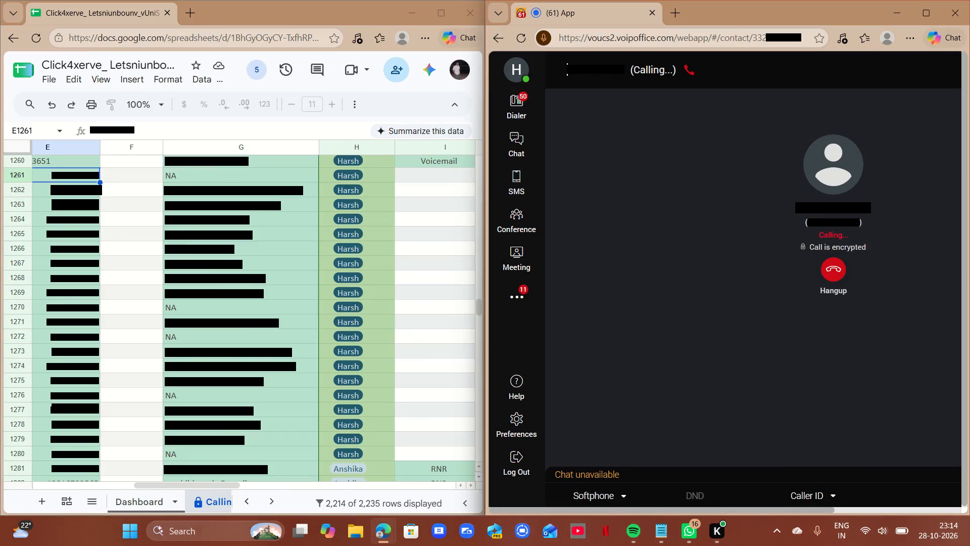
Copy the row 1262 lead's phone number from cell E1262, end the row 1261 lead's call and dial the copied number.
click(85, 185)
key(ctrl+c)
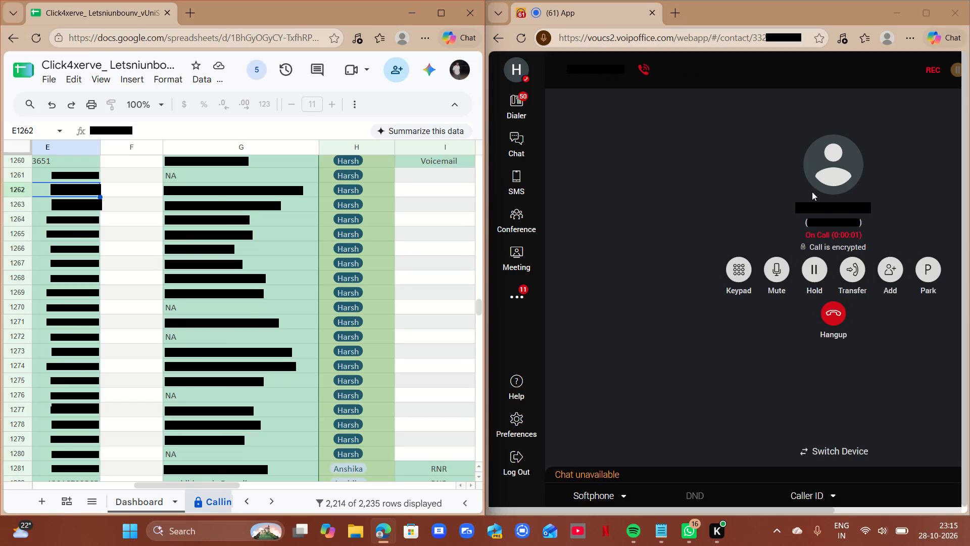
click(829, 317)
click(618, 116)
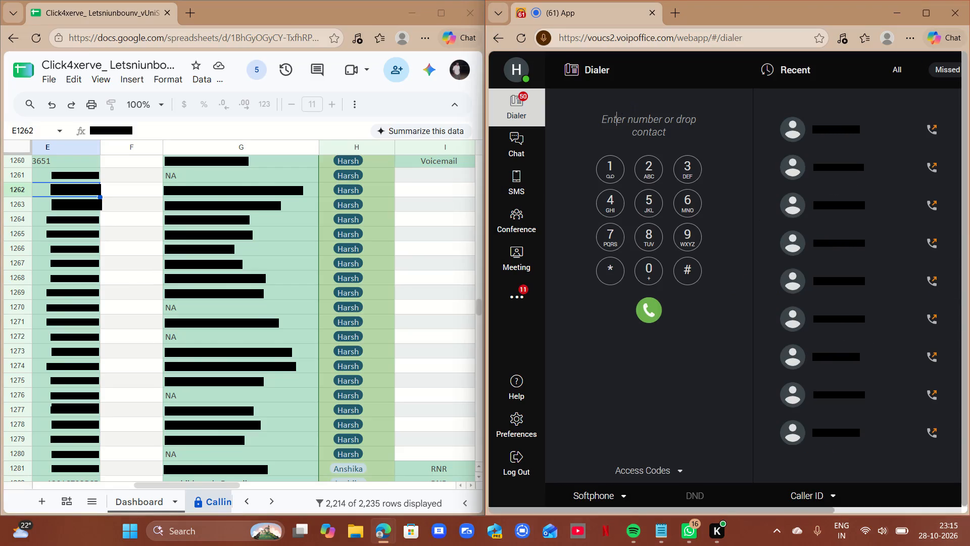
key(ctrl+v)
key(Return)
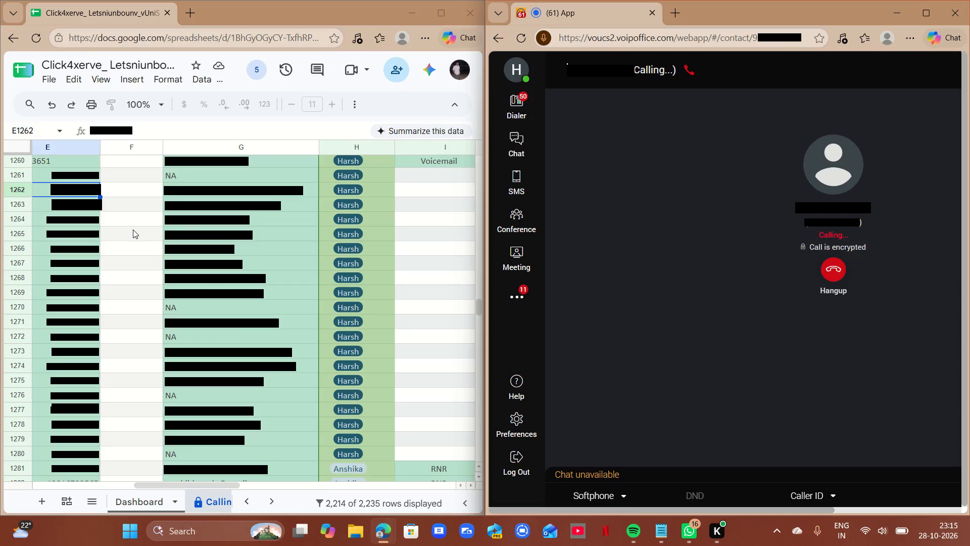
Copy the row 1263 lead's phone number from cell E1263, end the row 1262 lead's call and dial the copied number.
click(91, 206)
key(ctrl+c)
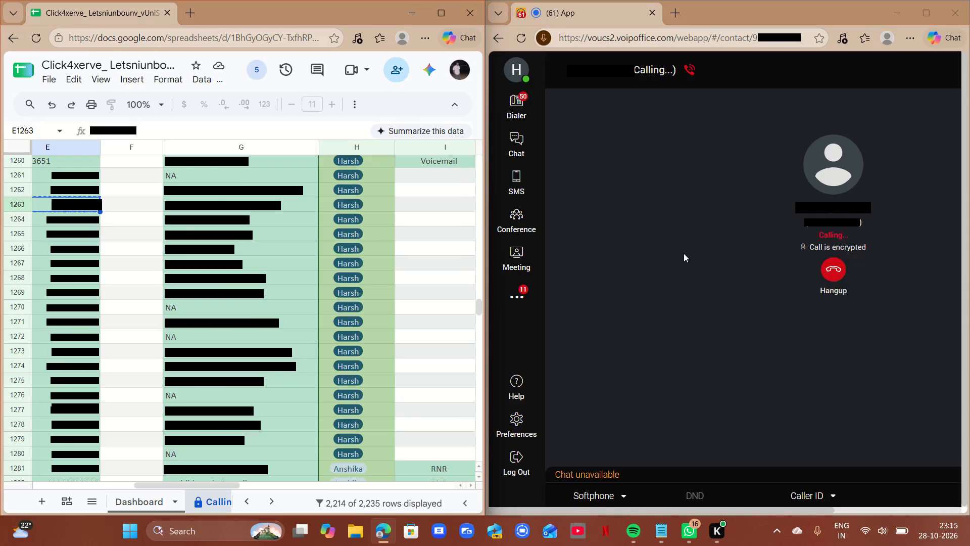
scroll(684, 253, up, 1)
scroll(684, 253, left, 3)
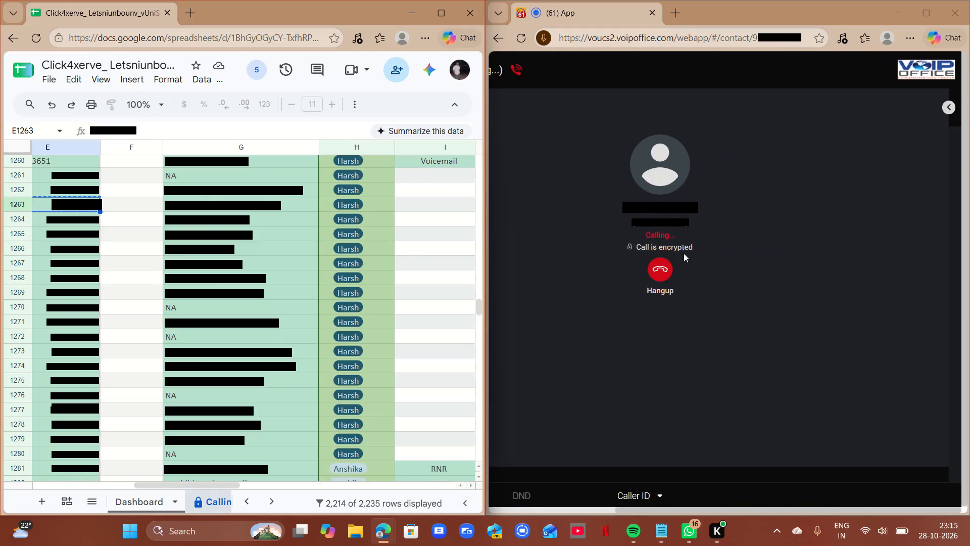
scroll(684, 253, right, 4)
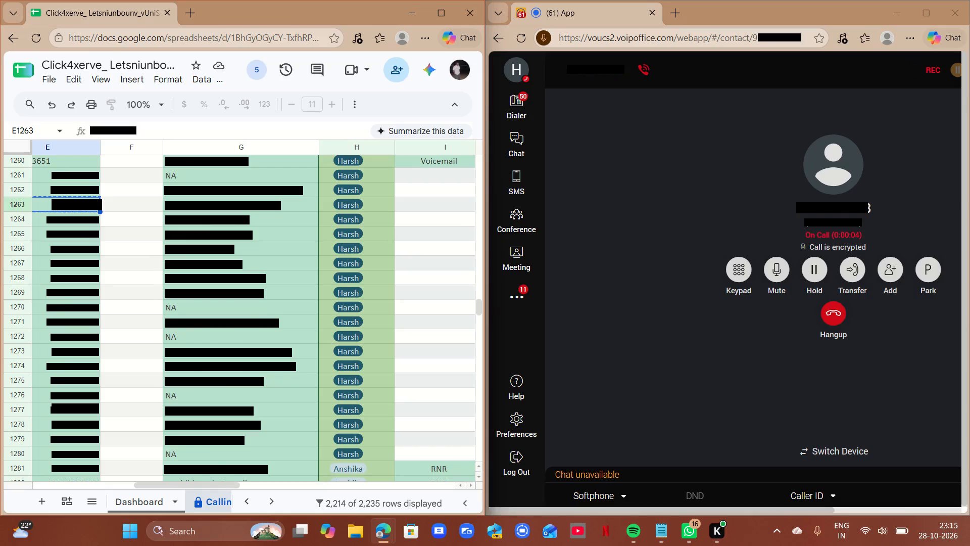
click(839, 317)
click(620, 112)
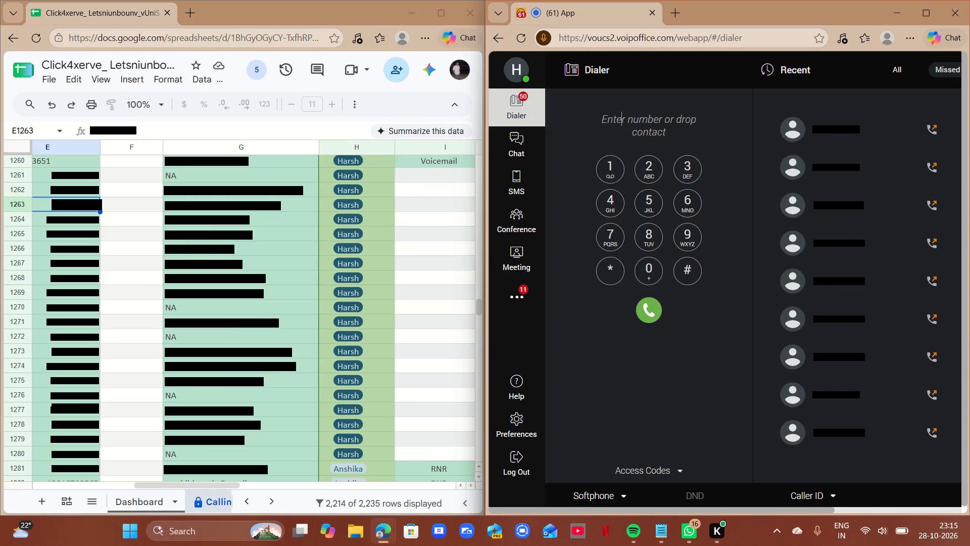
key(ctrl+v)
key(Return)
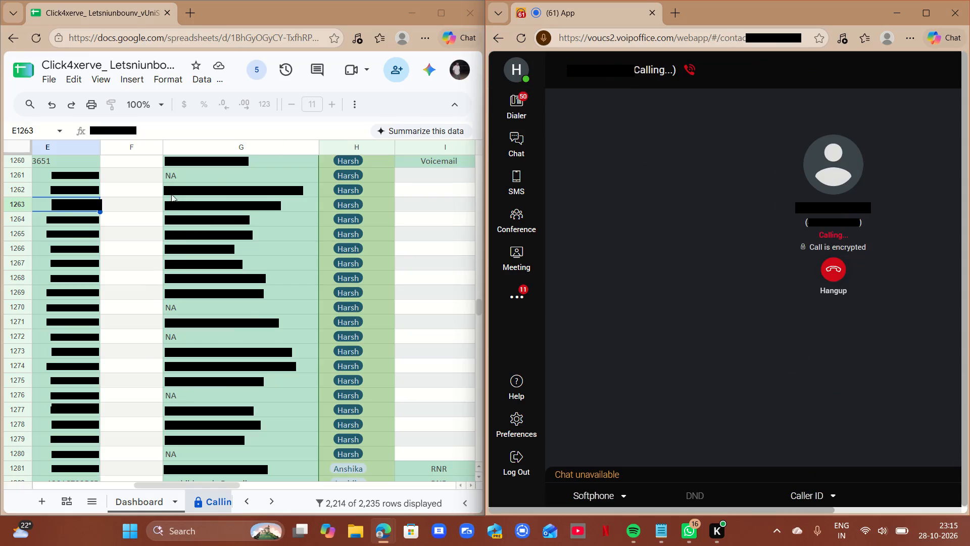
Copy the row 1264 lead's phone number from cell E1264, end the row 1263 lead's call and dial the copied number.
click(86, 217)
key(ctrl+c)
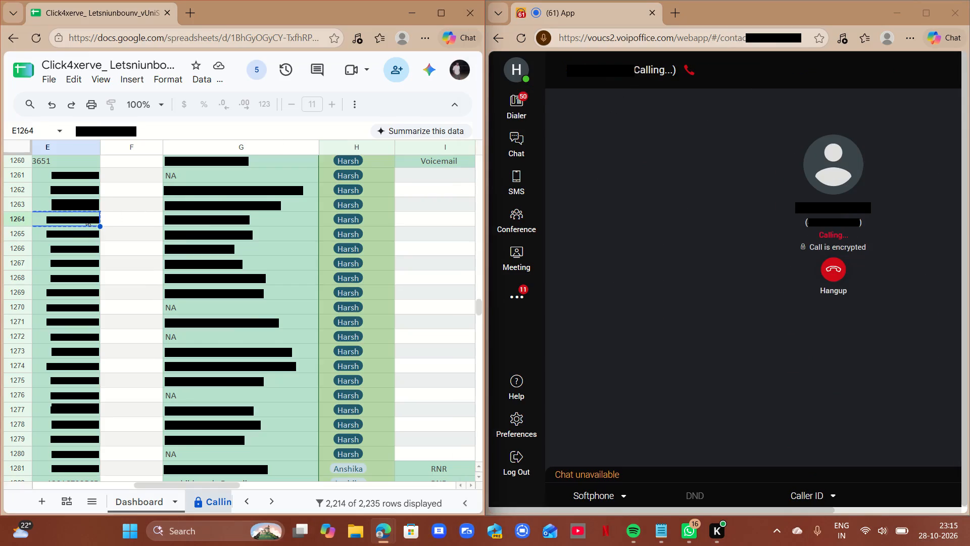
scroll(86, 217, down, 1)
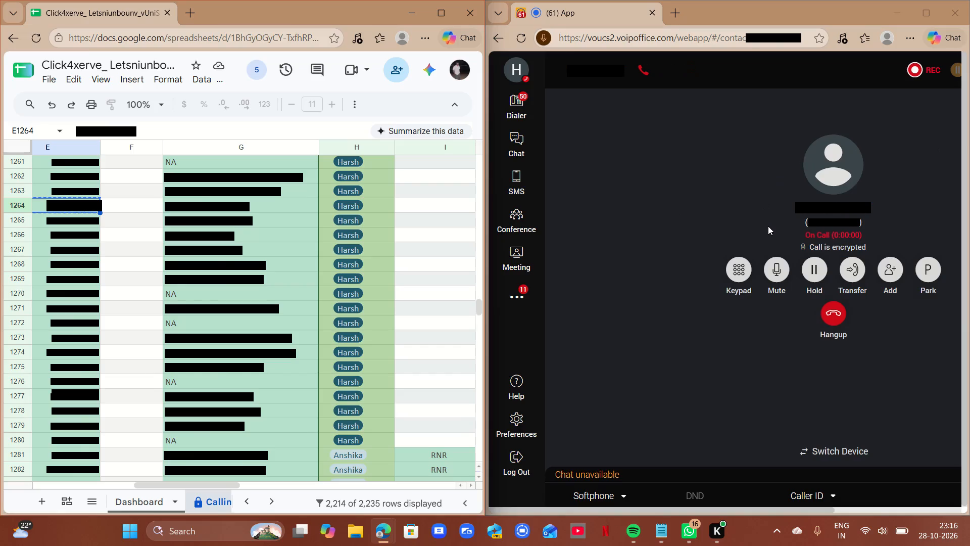
click(837, 320)
click(642, 131)
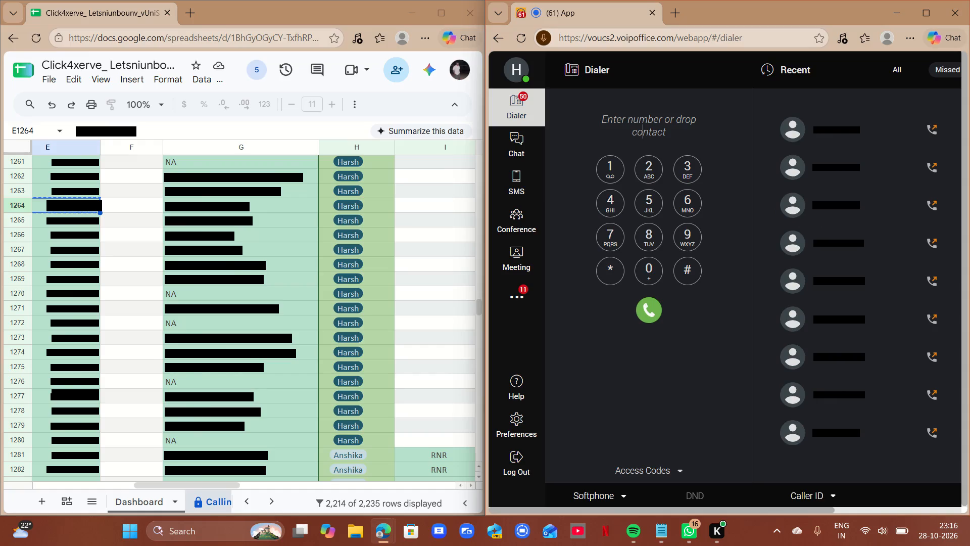
key(ctrl+v)
key(Return)
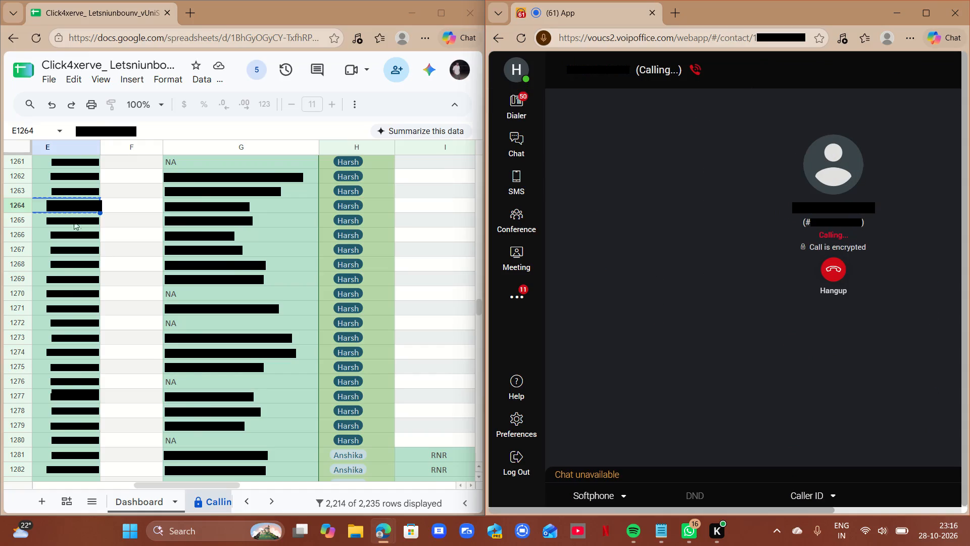
Copy the row 1265 lead's phone number from cell E1265, end the row 1264 lead's call and dial the copied number.
click(78, 224)
key(ctrl+c)
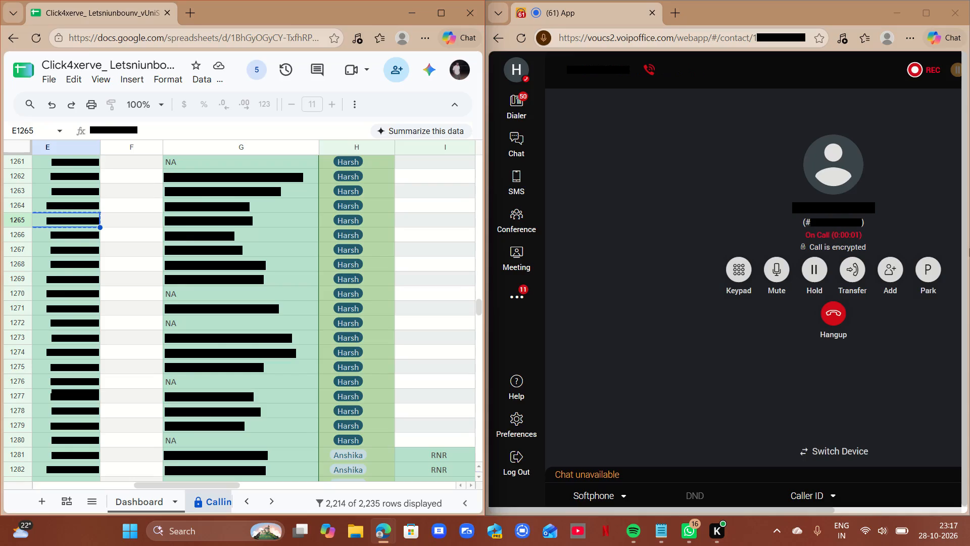
click(841, 311)
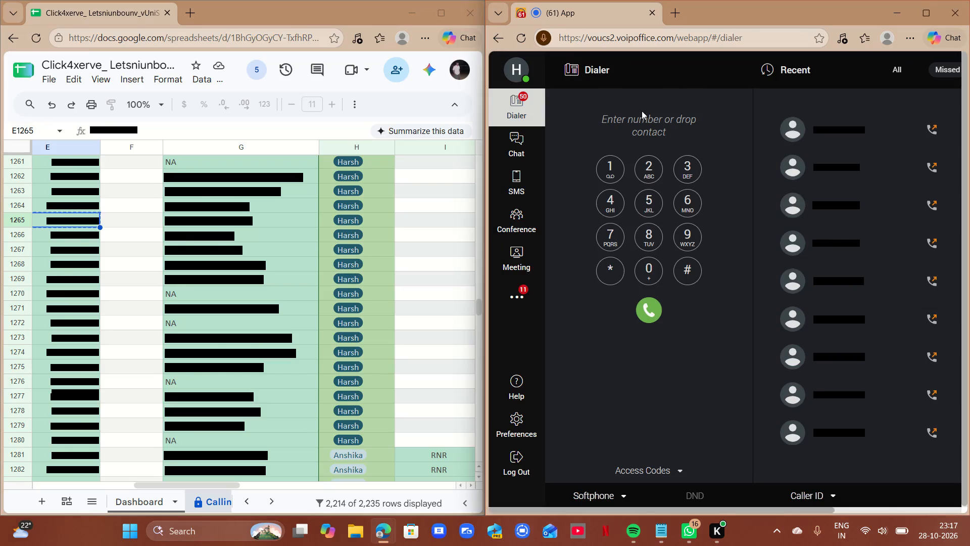
click(636, 121)
key(ctrl+v)
key(Return)
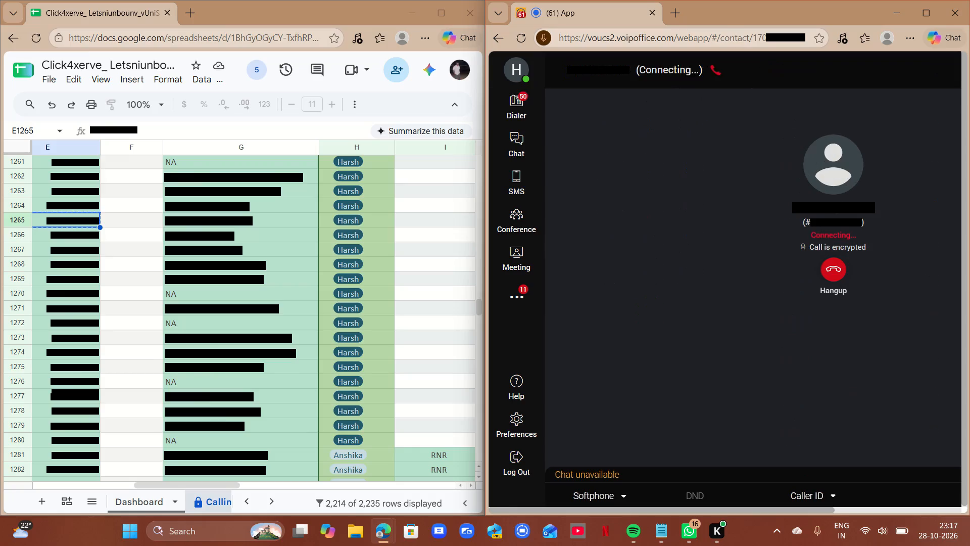
Copy the row 1266 lead's phone number from cell E1266 for the next call.
click(87, 237)
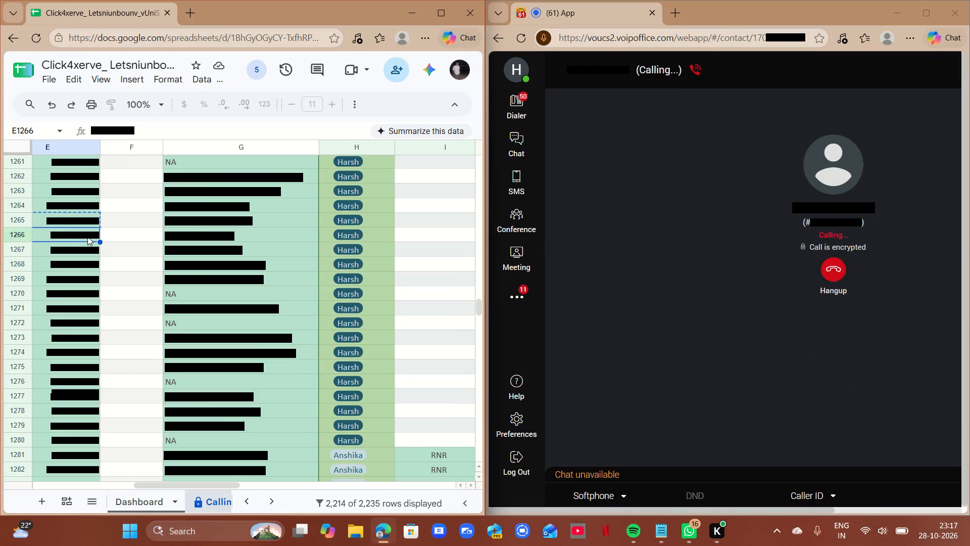
key(ctrl+c)
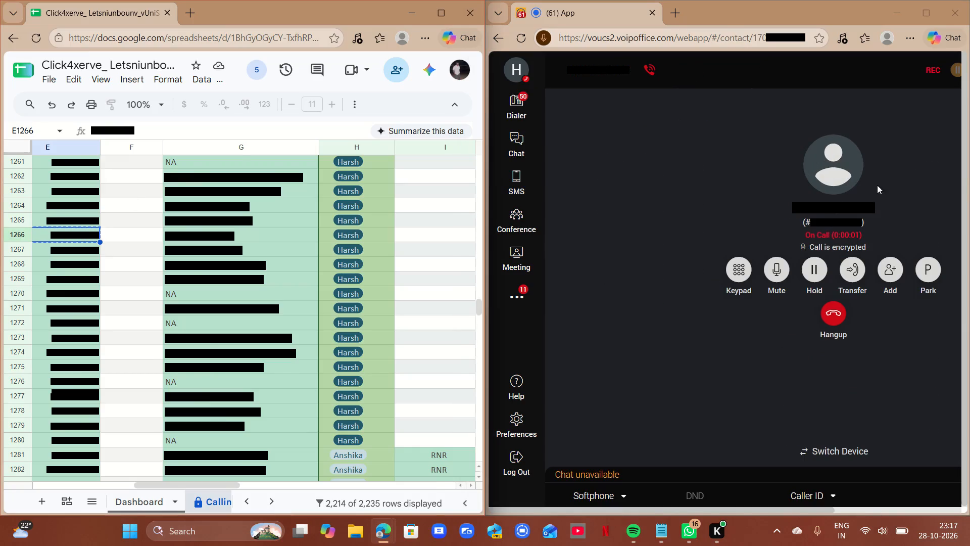
Mute the microphone during the ongoing call with the row 1265 lead.
click(780, 280)
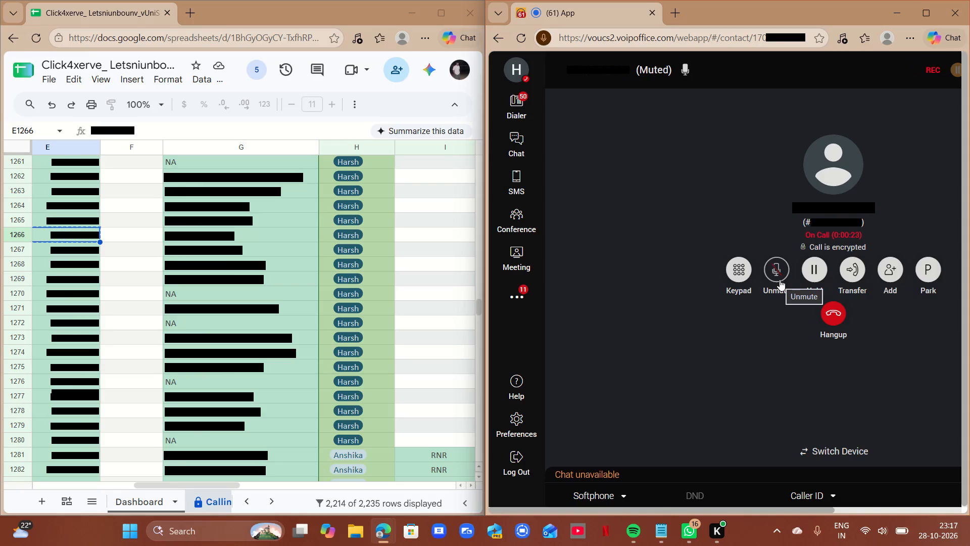
Unmute the microphone in the ongoing call with the row 1265 lead.
click(780, 280)
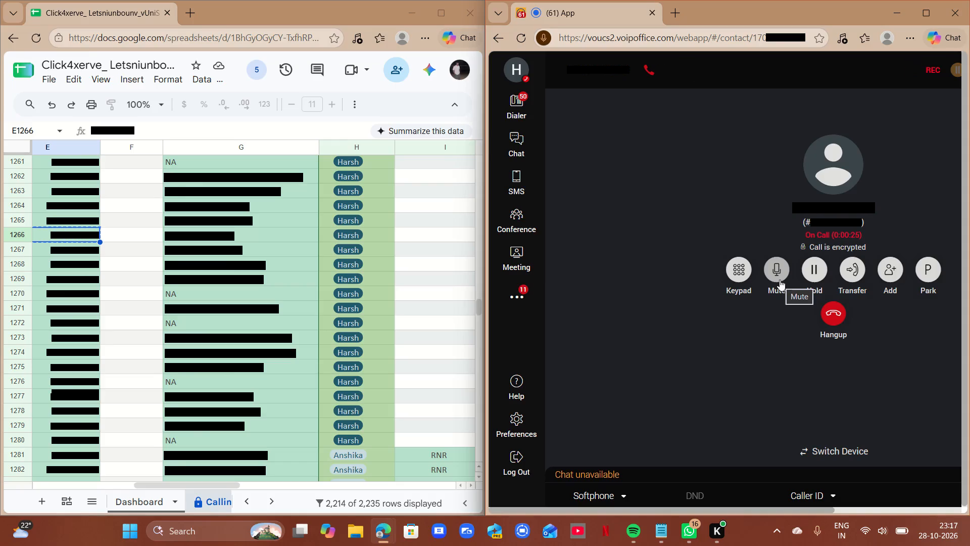
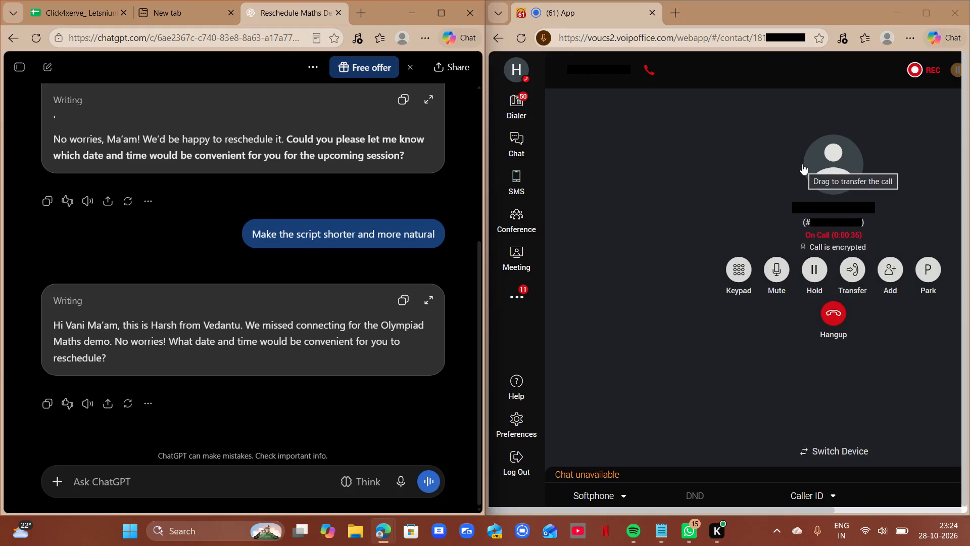
Close the ChatGPT conversation about rescheduling the maths demo and return to the Click4xerve leads spreadsheet.
click(337, 15)
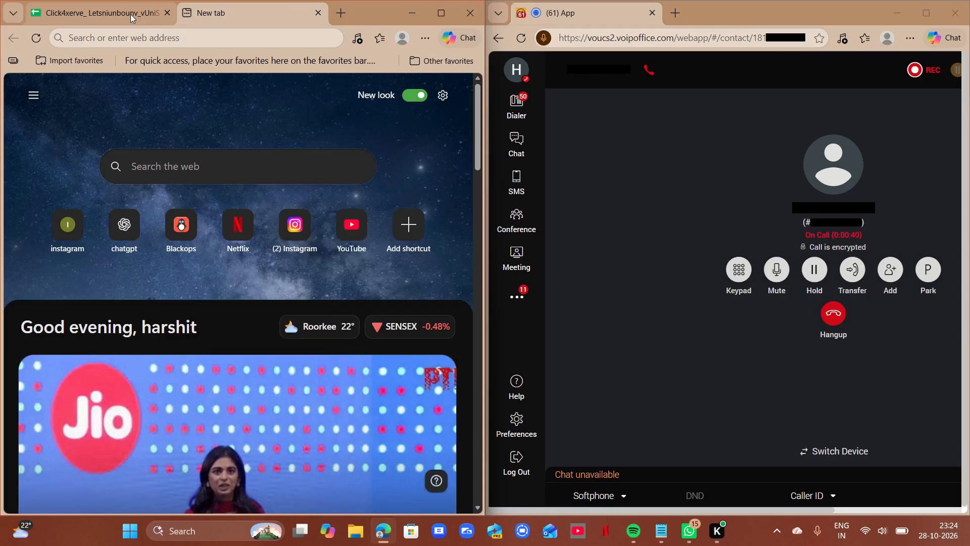
click(130, 14)
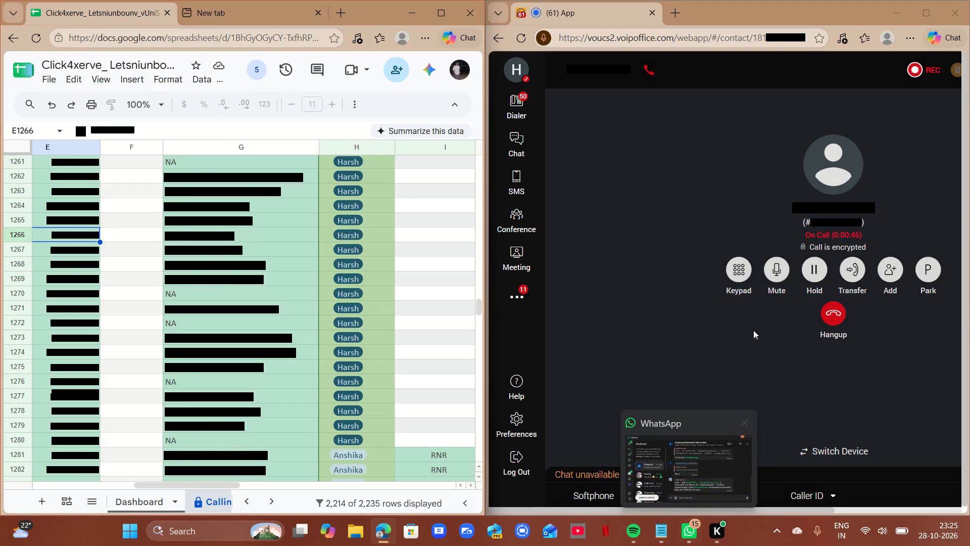
Hang up the ongoing call in the web dialer.
click(838, 315)
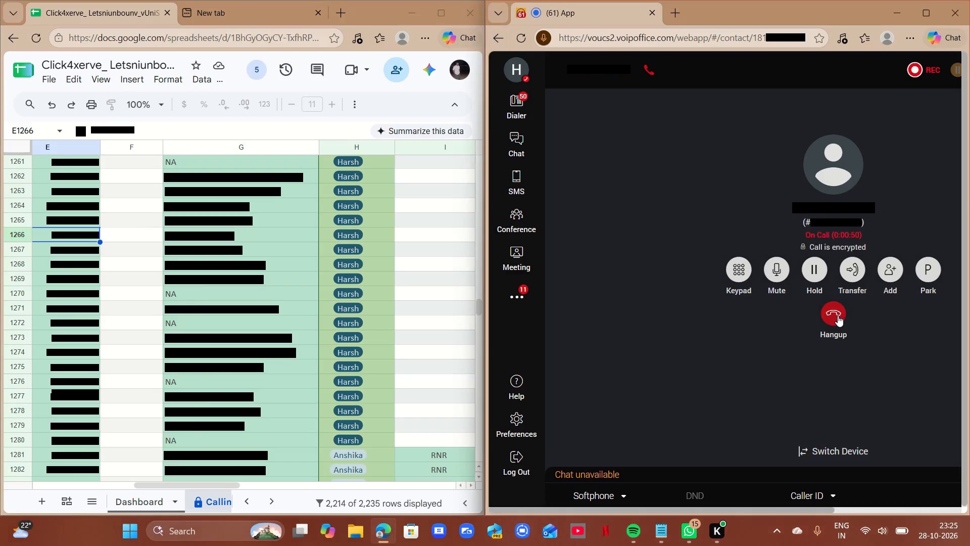
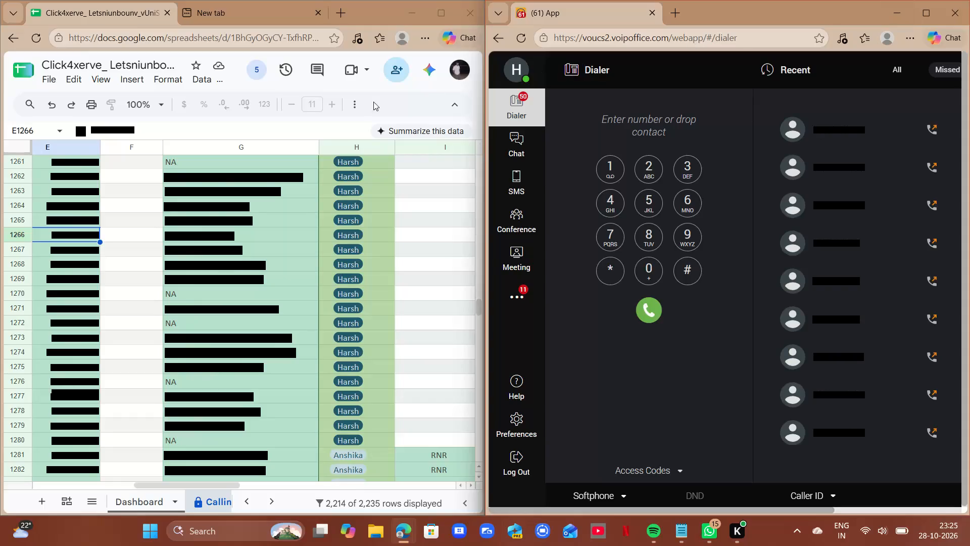
Call the lead in row 1266 by copying the phone number from column E into the web dialer.
click(665, 108)
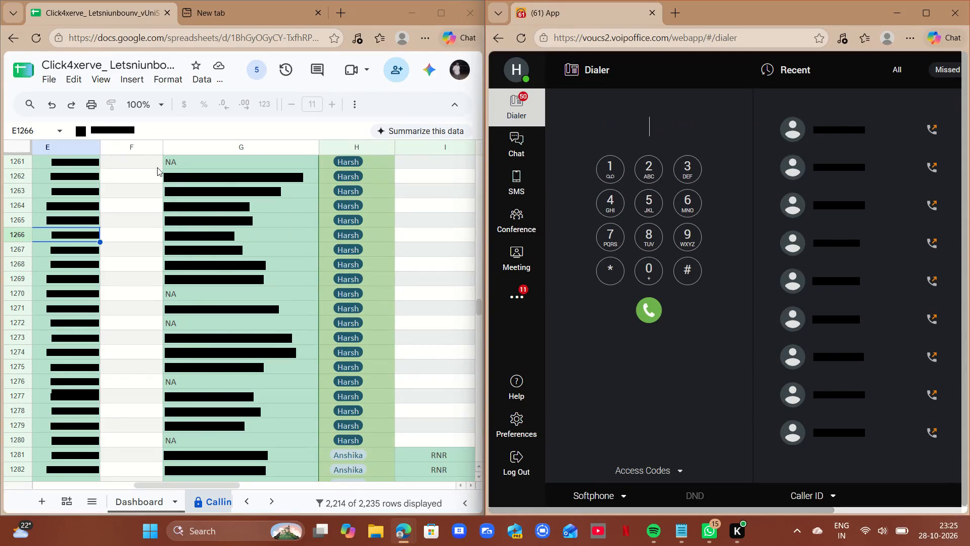
click(75, 231)
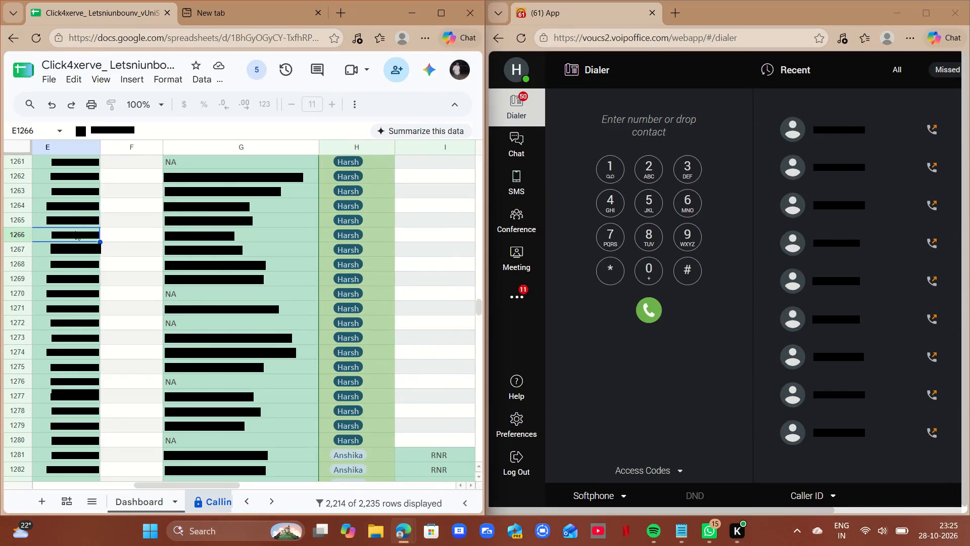
key(ctrl+c)
click(628, 130)
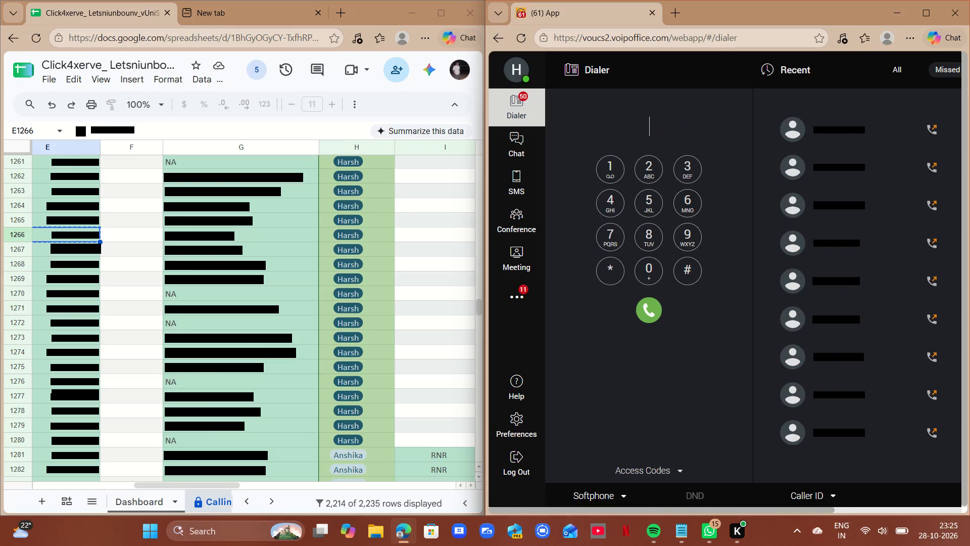
key(ctrl+v)
key(Return)
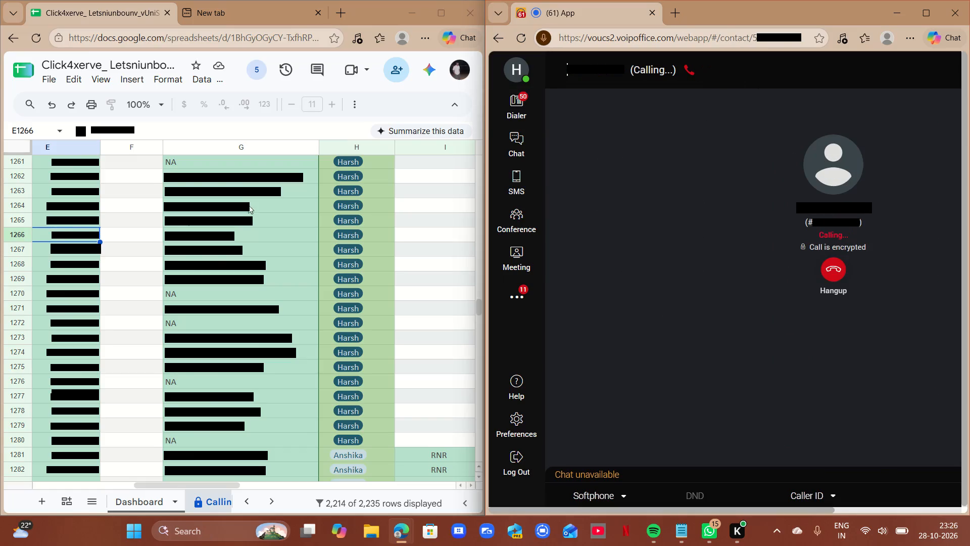
Copy the phone number of the lead in row 1267 from column E.
click(77, 251)
key(ctrl+c)
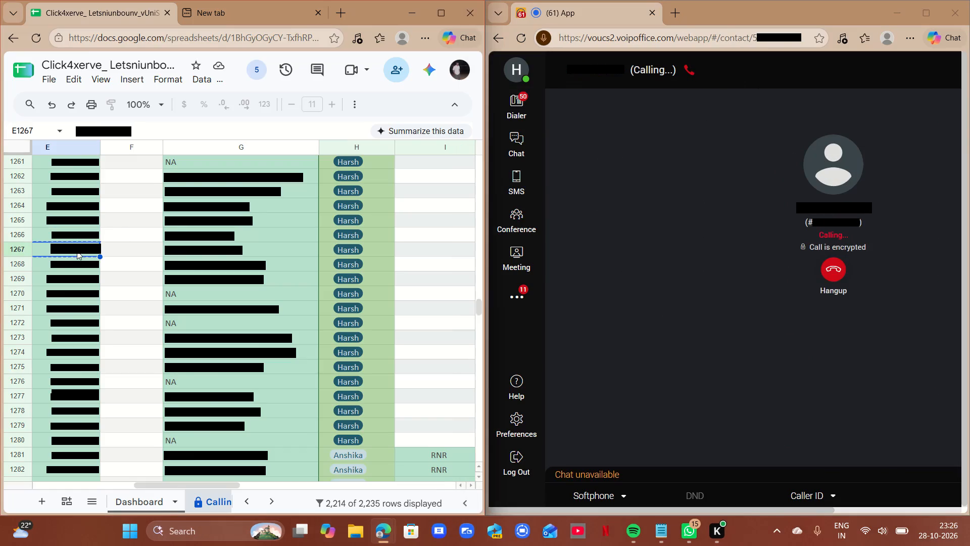
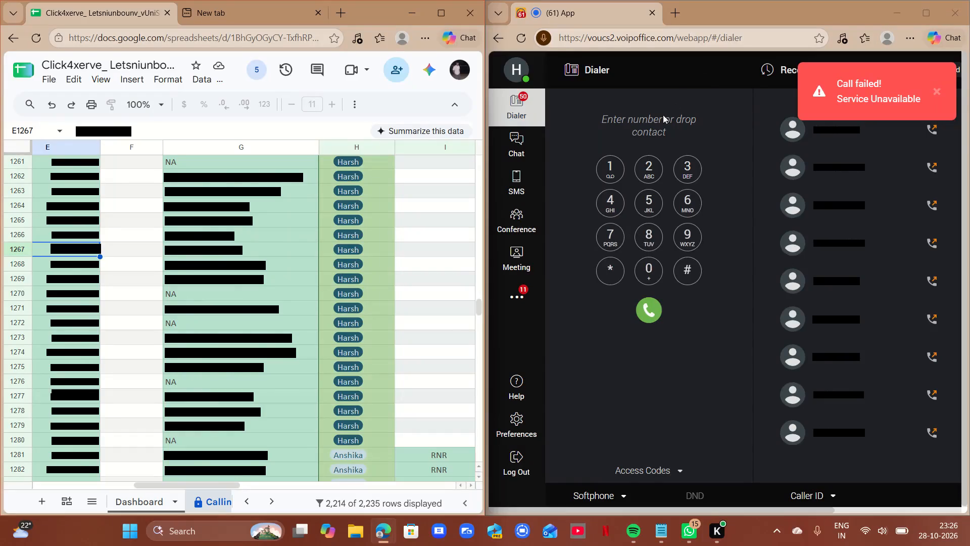
Call the lead in row 1267 with the copied phone number and dismiss the failed-call notification.
click(624, 142)
key(ctrl+v)
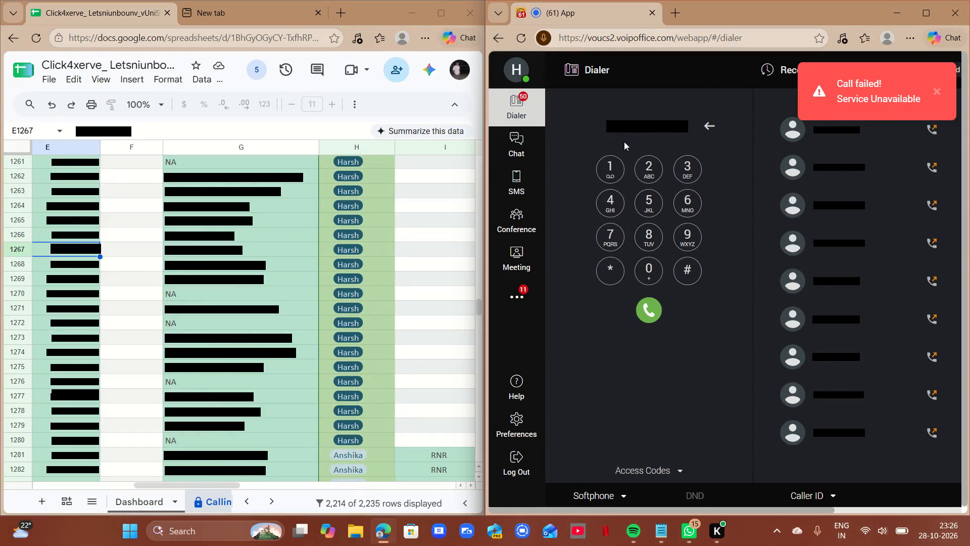
key(Return)
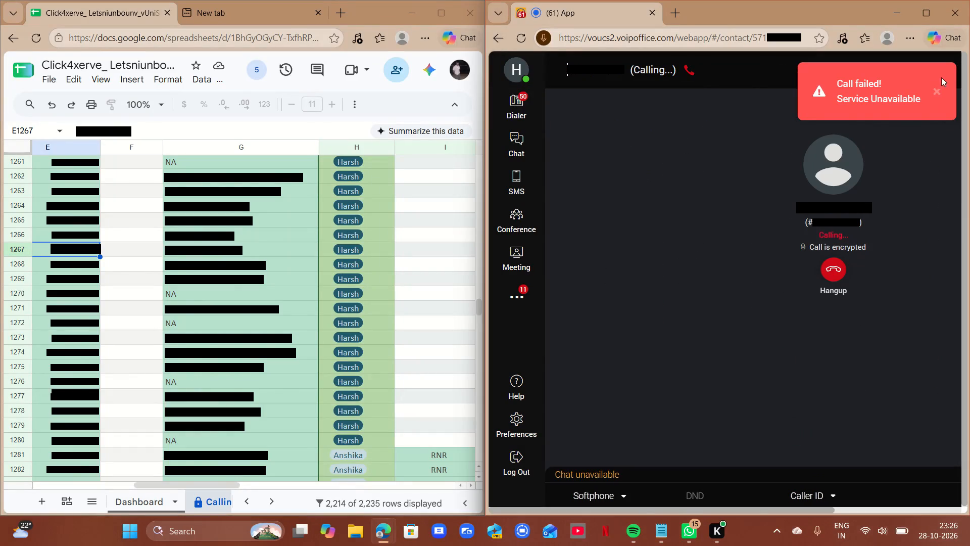
click(937, 94)
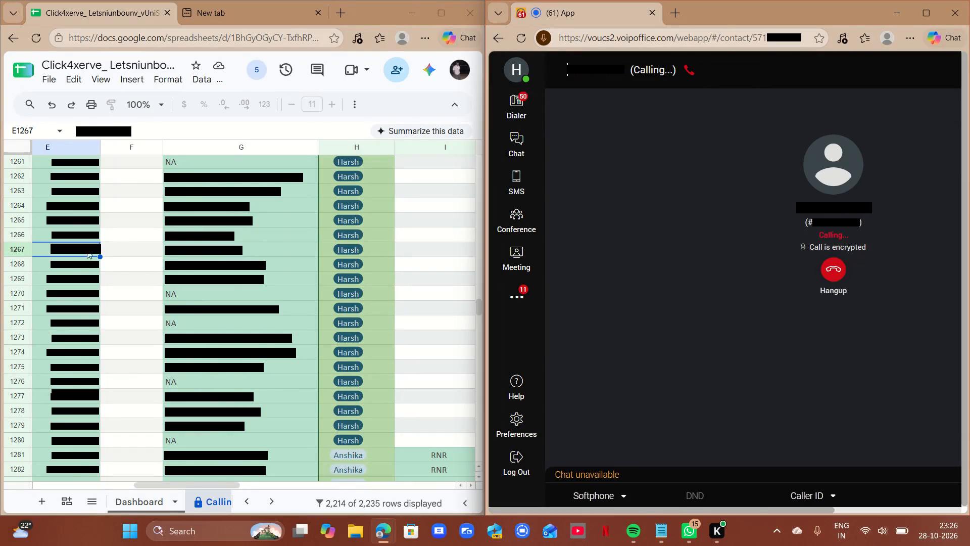
Copy the row 1268 lead's phone number from column E and call it in the web dialer after ending the current call.
click(76, 265)
key(ctrl+c)
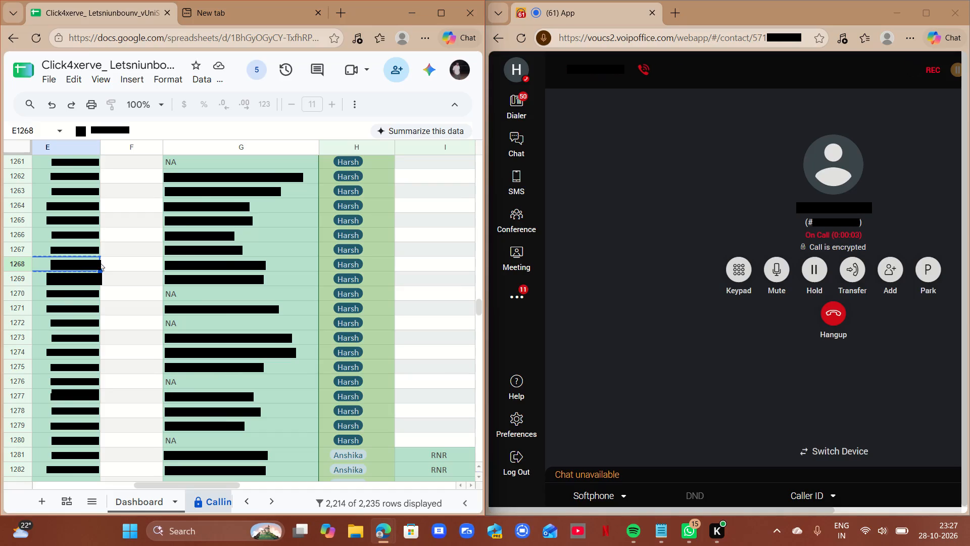
click(829, 311)
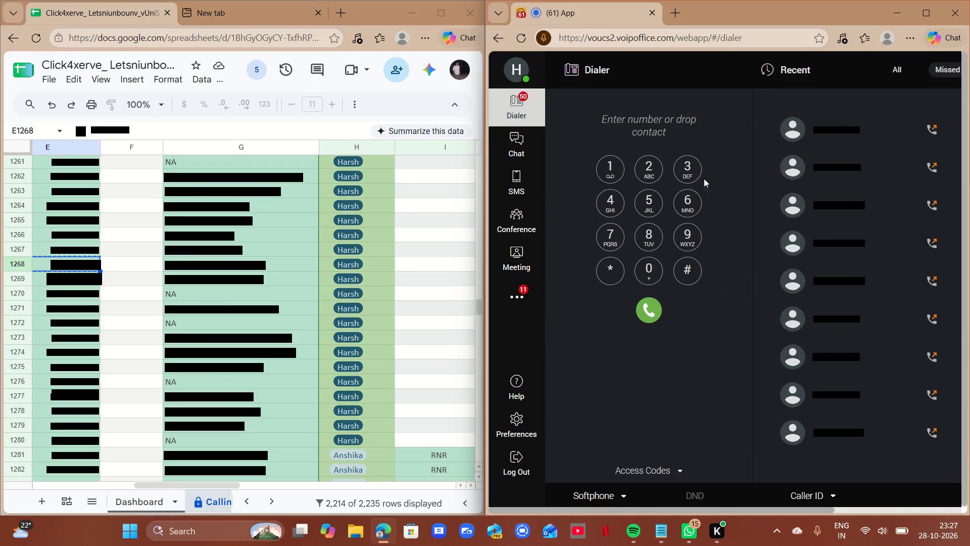
click(652, 119)
key(ctrl+v)
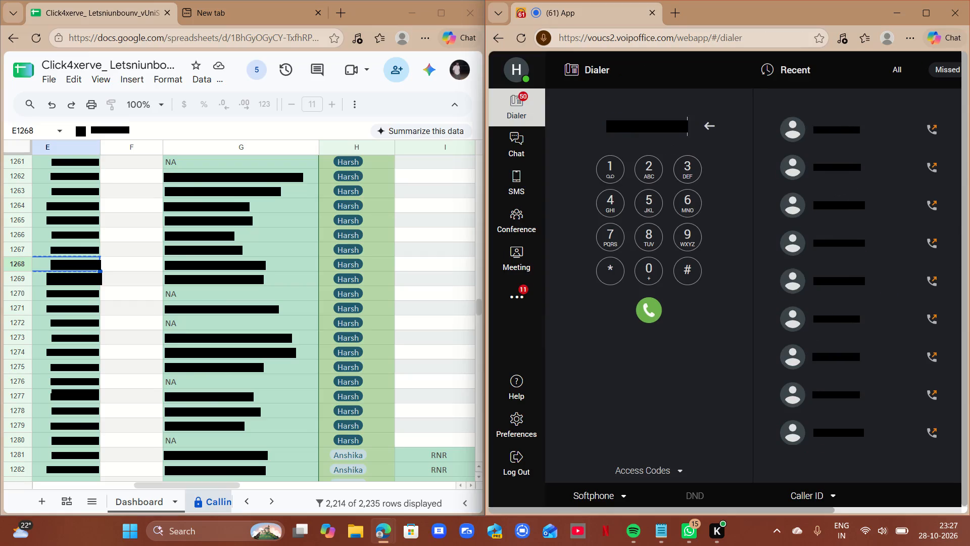
key(Return)
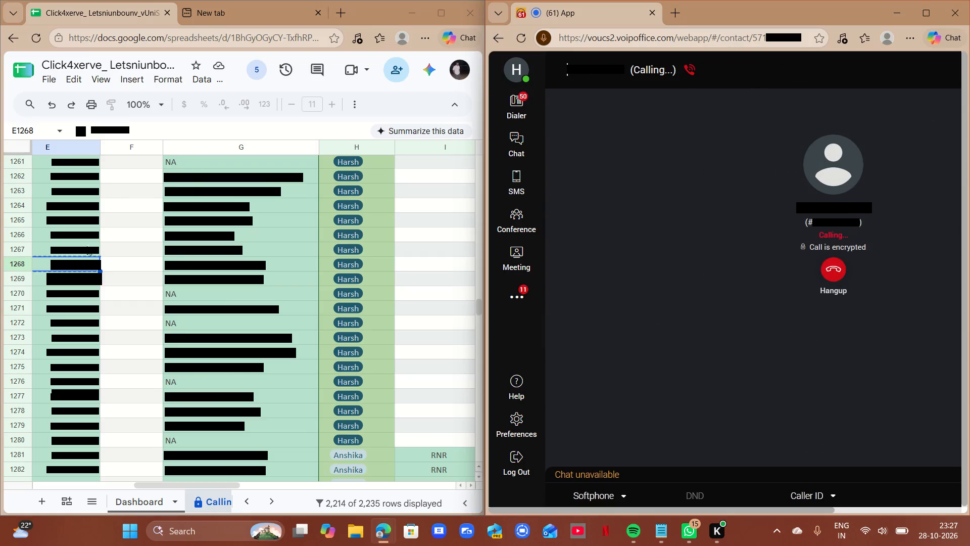
Copy the row 1269 lead's phone number from column E and call it after muting and ending the current call.
click(75, 278)
key(ctrl+c)
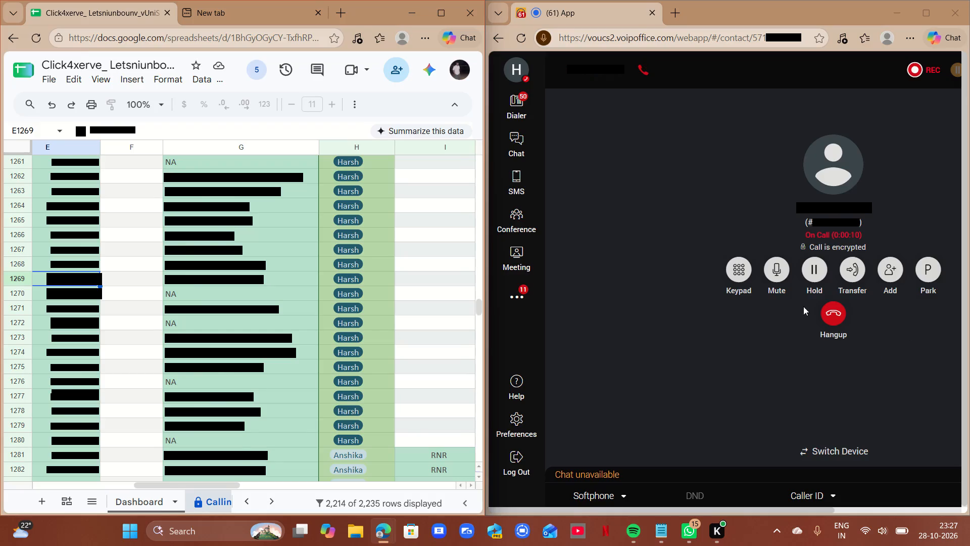
click(786, 276)
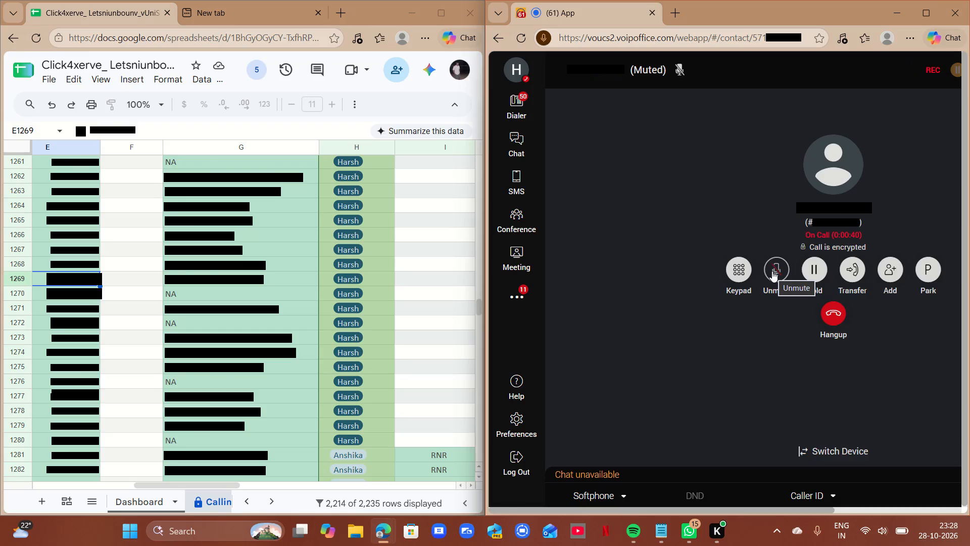
click(826, 324)
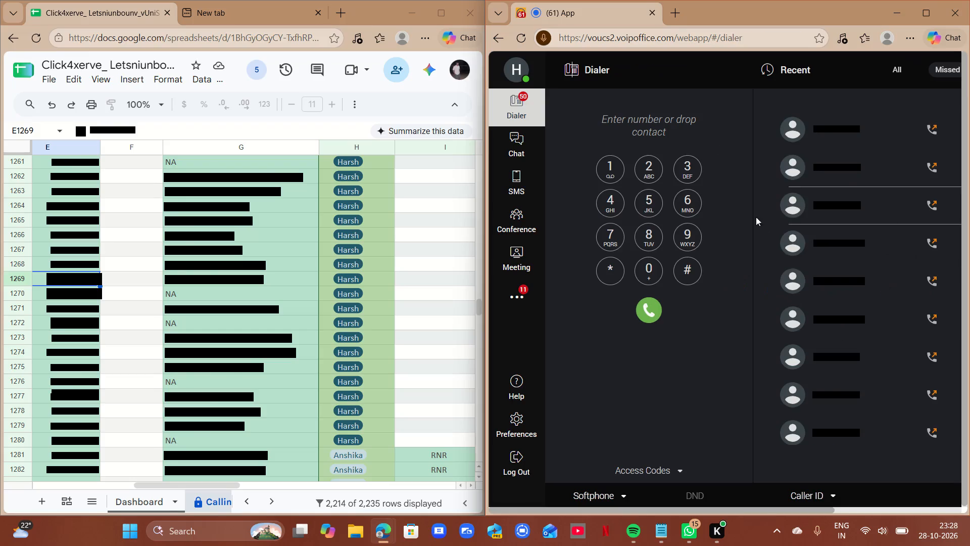
click(639, 137)
key(ctrl+v)
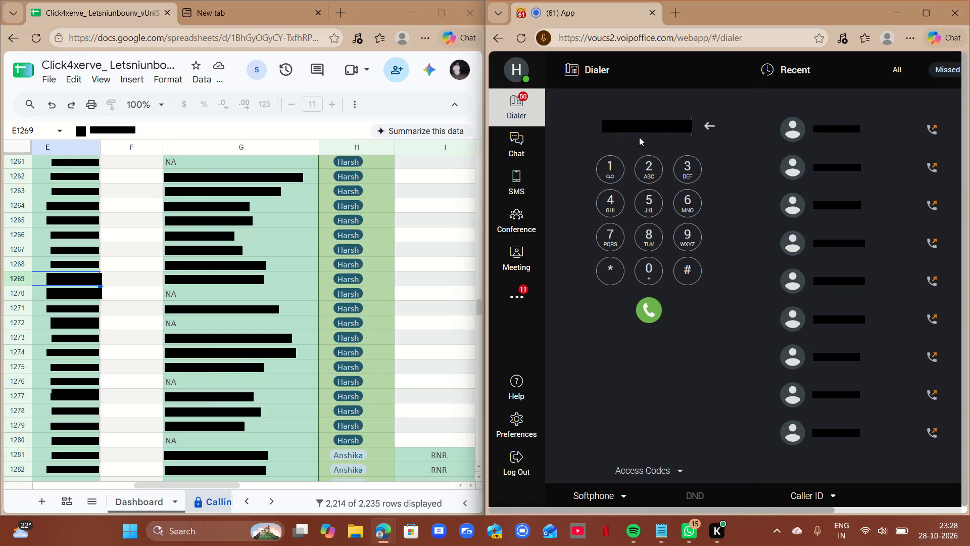
key(Return)
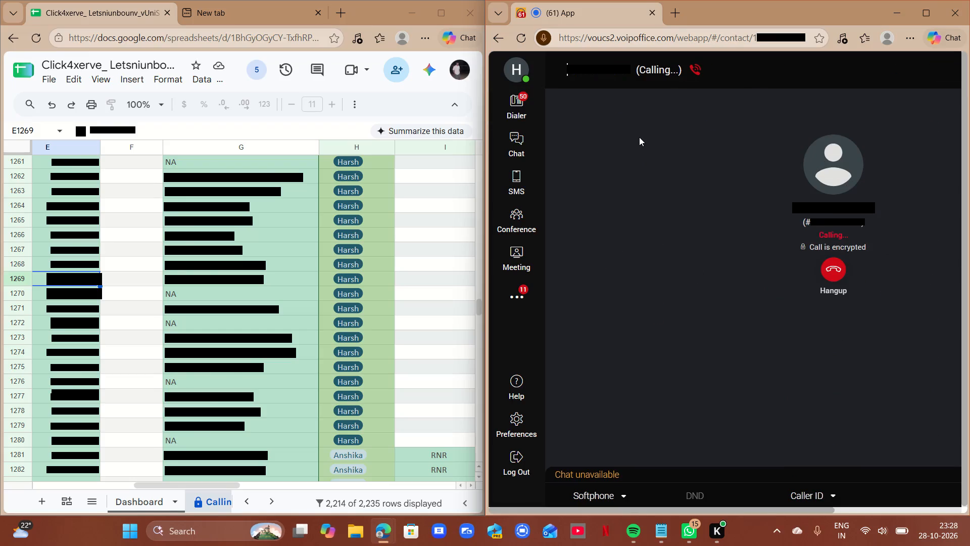
Call the lead in row 1270 by copying the phone number from column E into the web dialer.
click(79, 293)
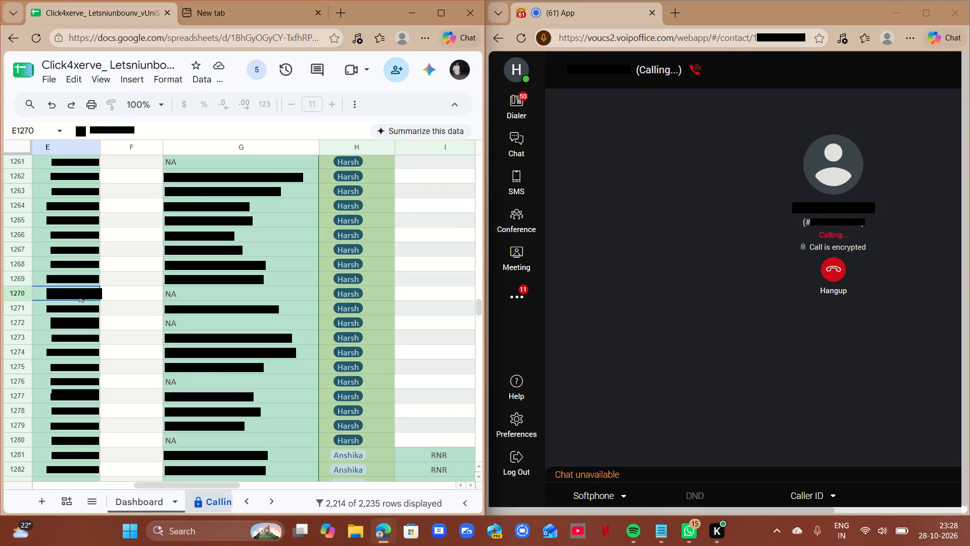
key(ctrl+c)
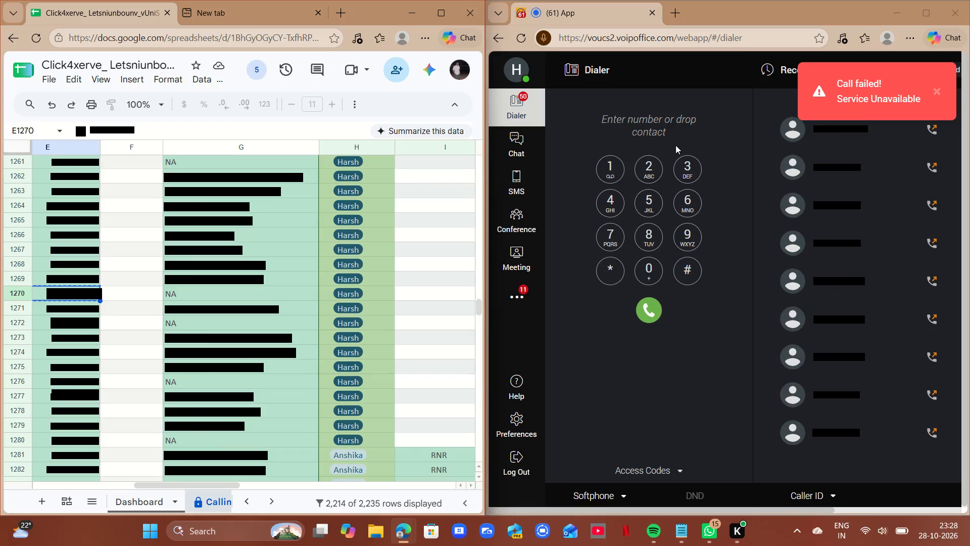
click(675, 145)
key(ctrl+v)
key(Return)
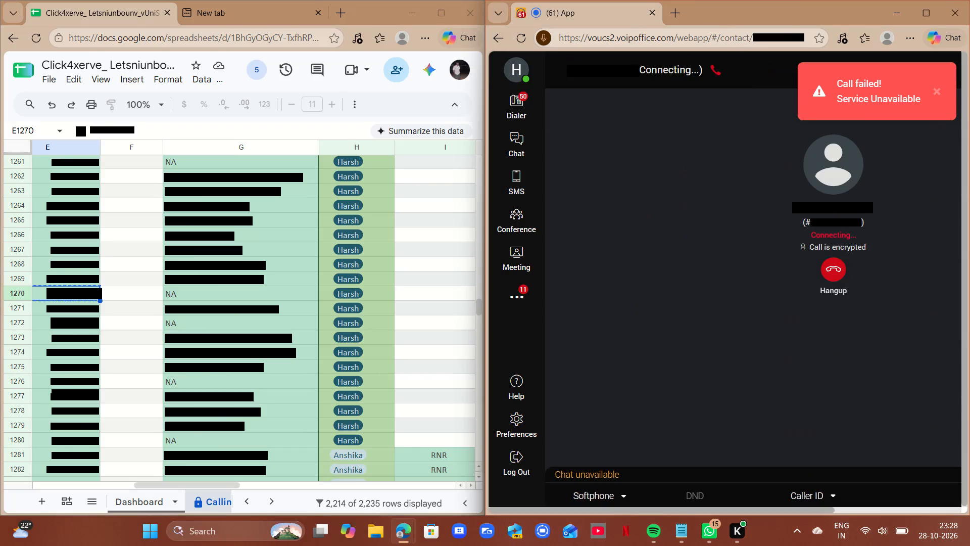
Copy the phone number of the lead in row 1271 from column E.
click(85, 304)
key(ctrl+c)
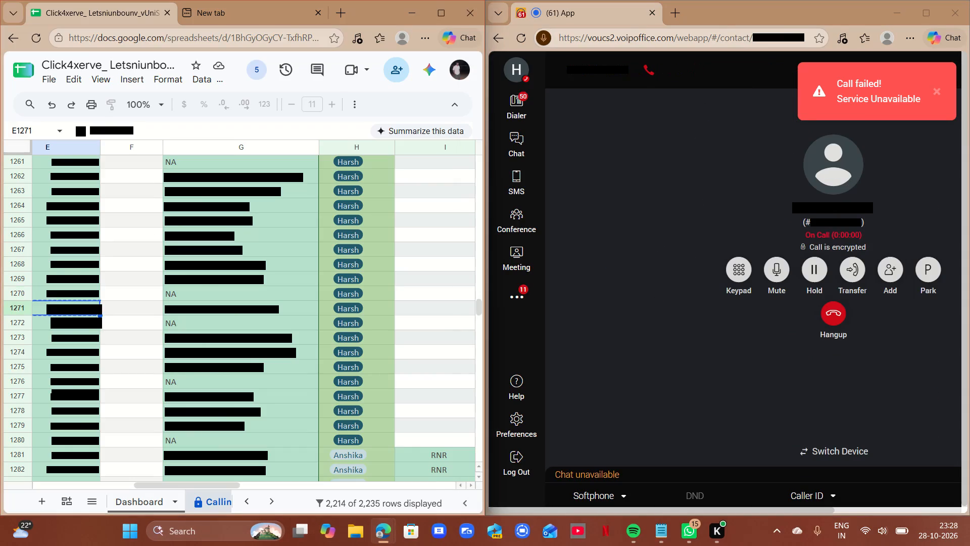
Dismiss the failed-call notification and mute the microphone on the active call with the row 1270 lead.
click(938, 90)
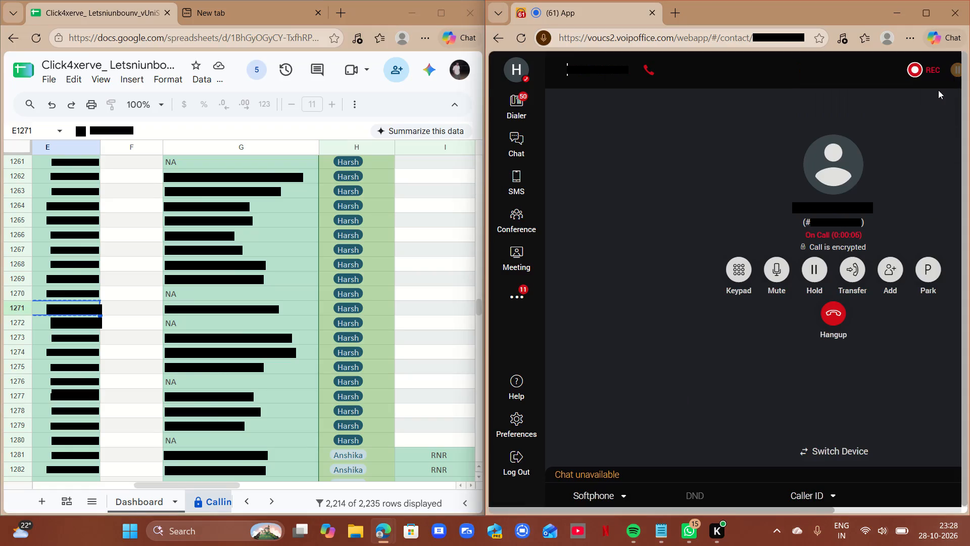
click(776, 276)
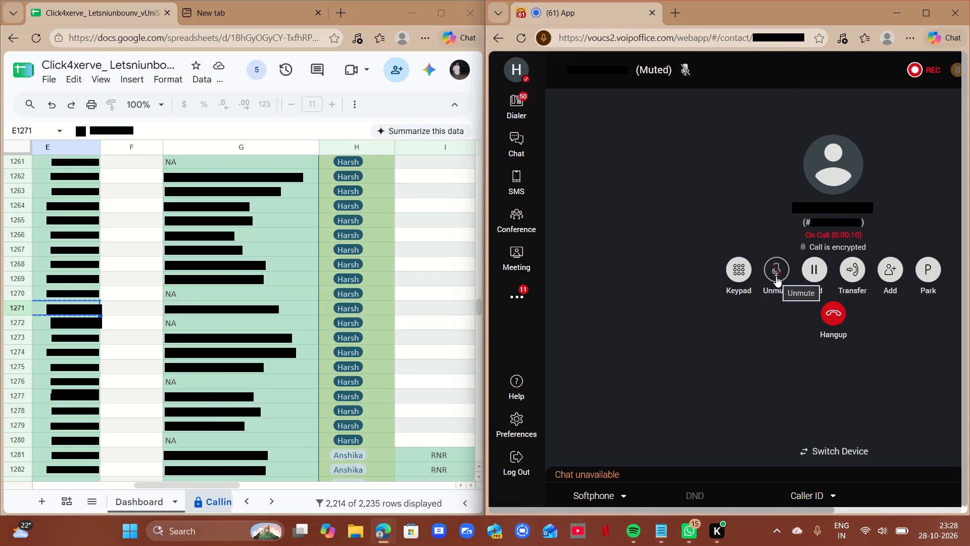
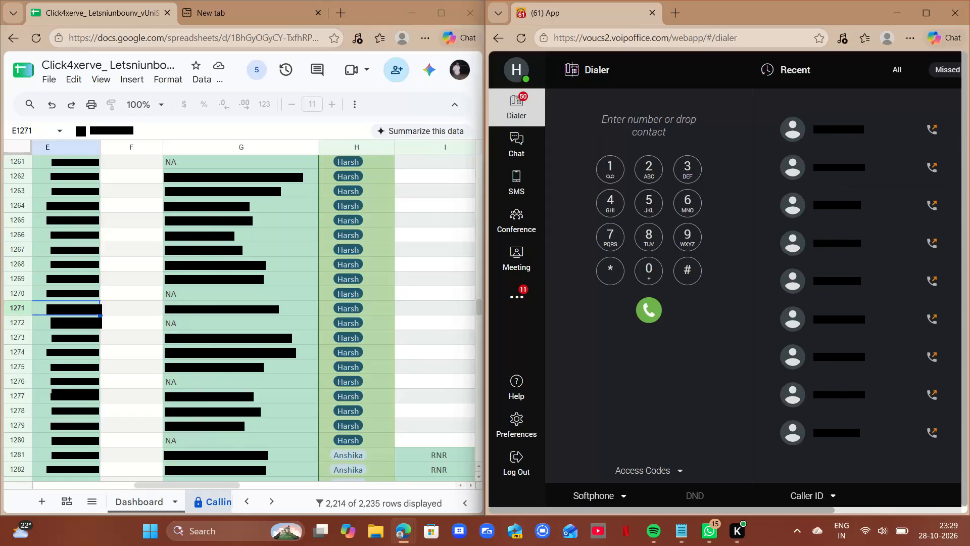
Call the row 1271 lead by entering the copied phone number in the web dialer.
click(640, 120)
key(ctrl+v)
key(Return)
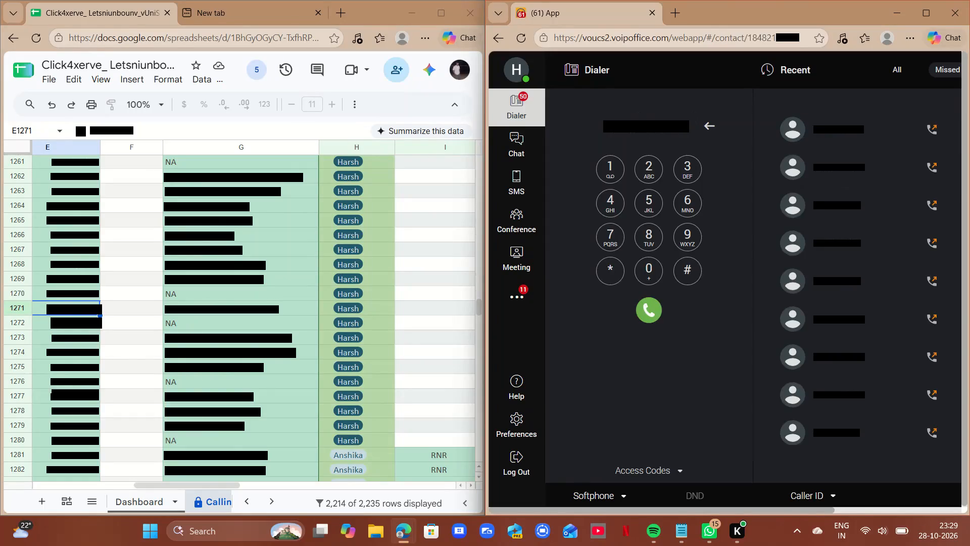
Copy the phone number of the lead in row 1272 from column E.
click(81, 323)
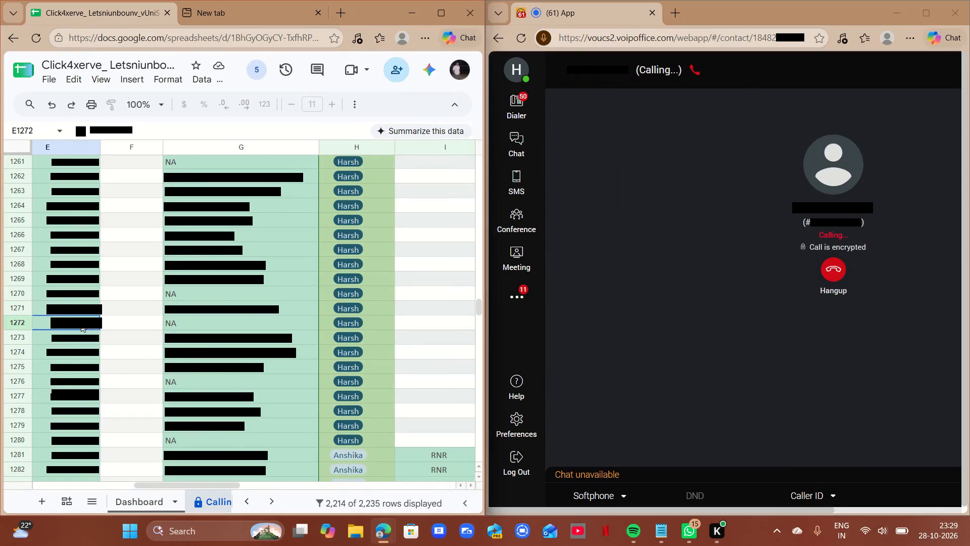
key(ctrl+c)
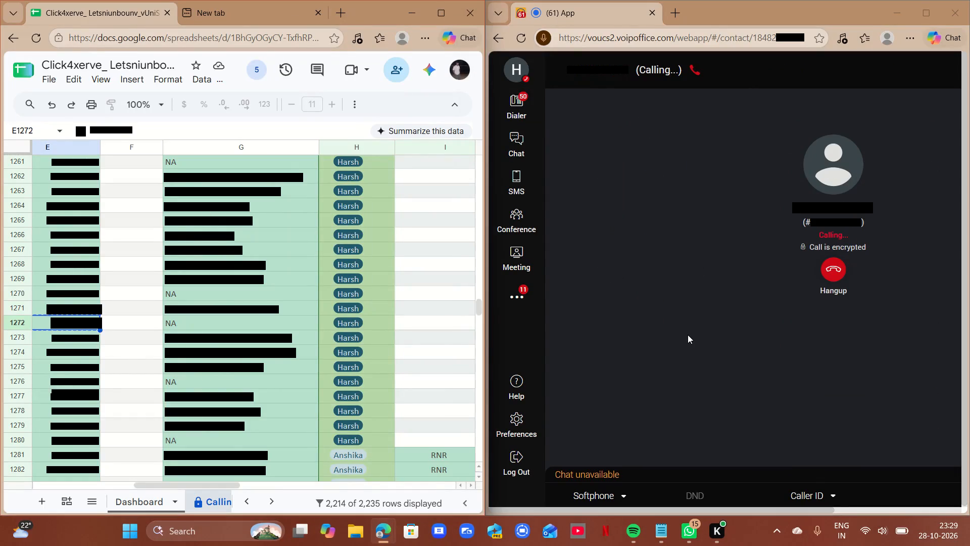
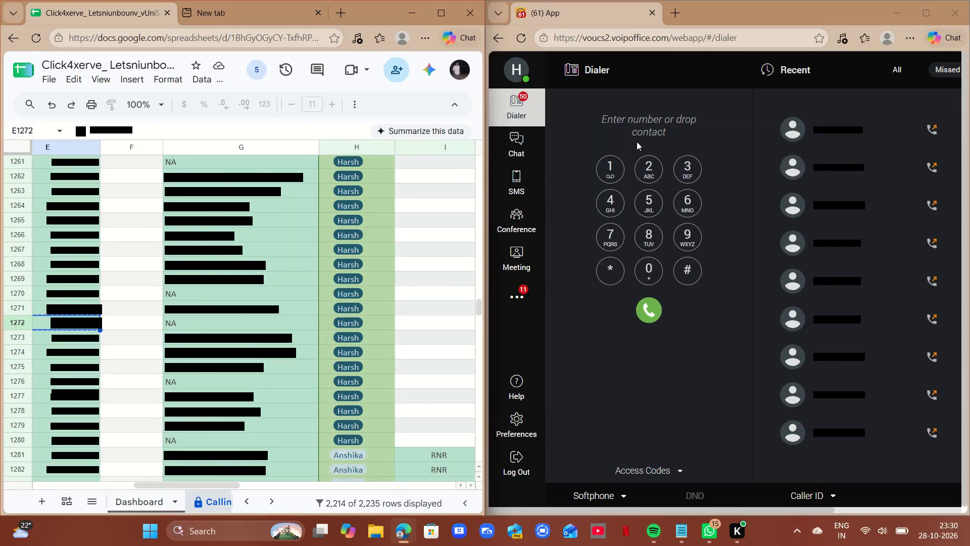
Call the row 1272 lead by entering the copied phone number in the web dialer.
click(637, 142)
key(ctrl+v)
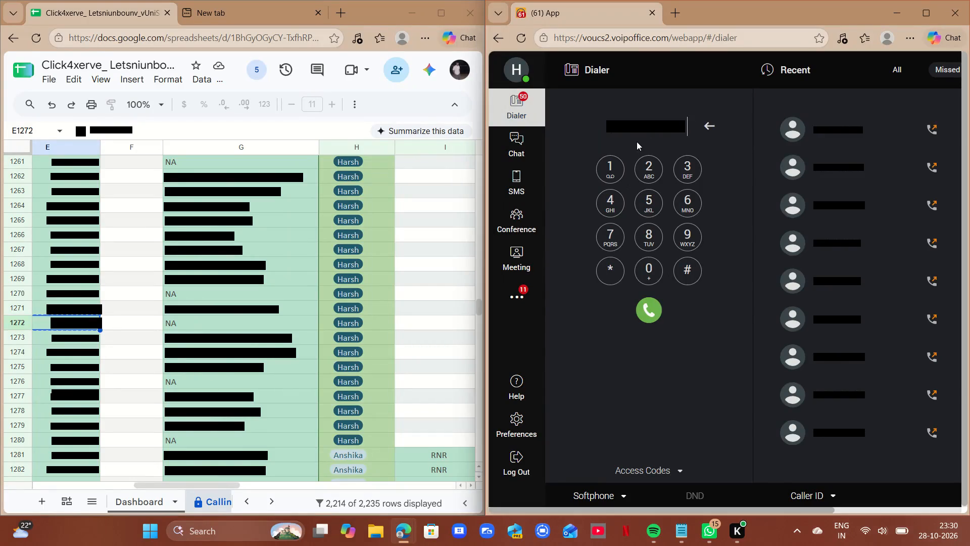
key(Return)
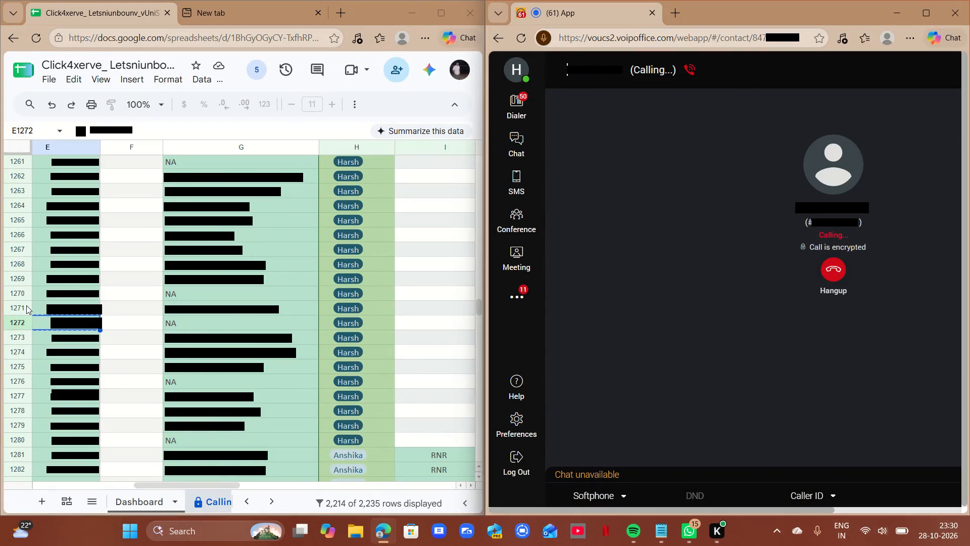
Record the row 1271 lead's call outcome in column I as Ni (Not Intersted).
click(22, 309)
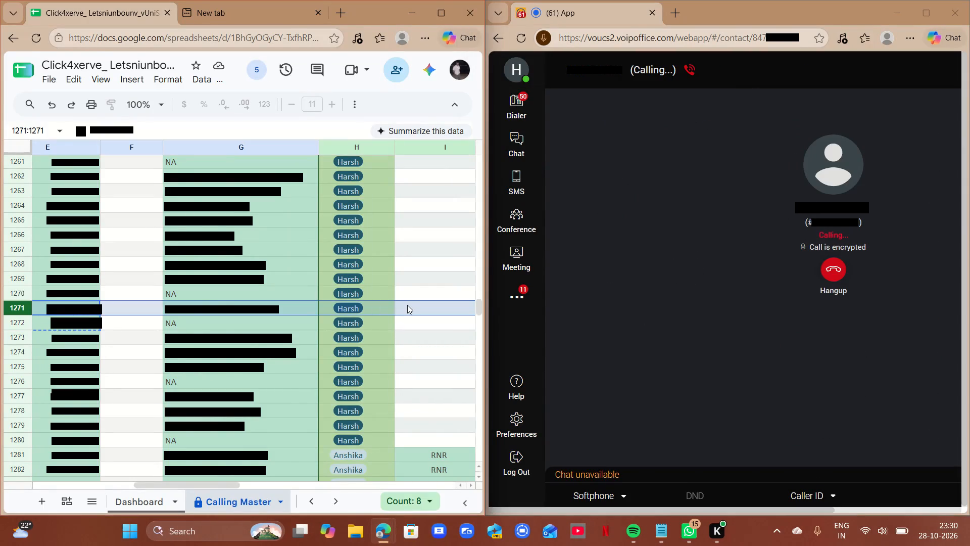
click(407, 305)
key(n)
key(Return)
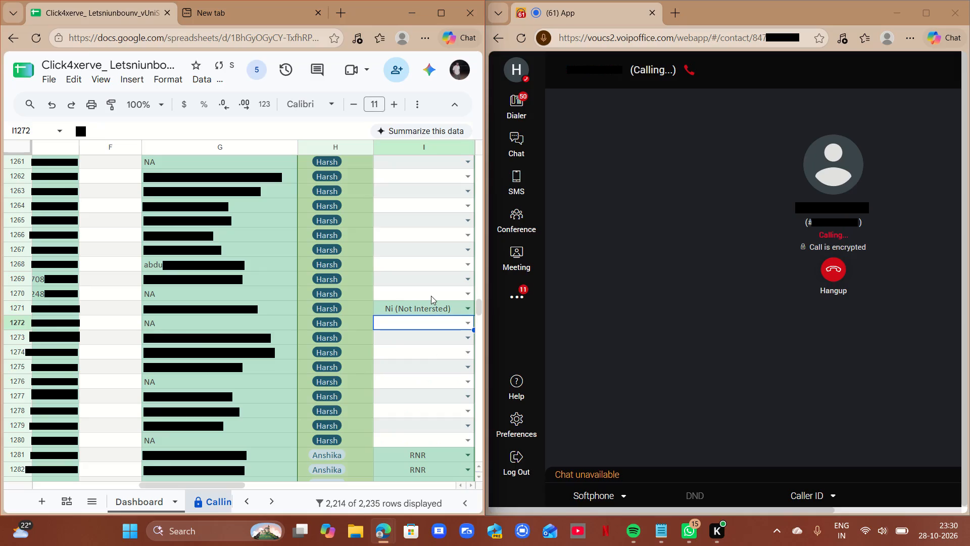
Record the row 1270 outcome in column I as Voicemail and fill it up through row 1261.
click(431, 296)
key(v)
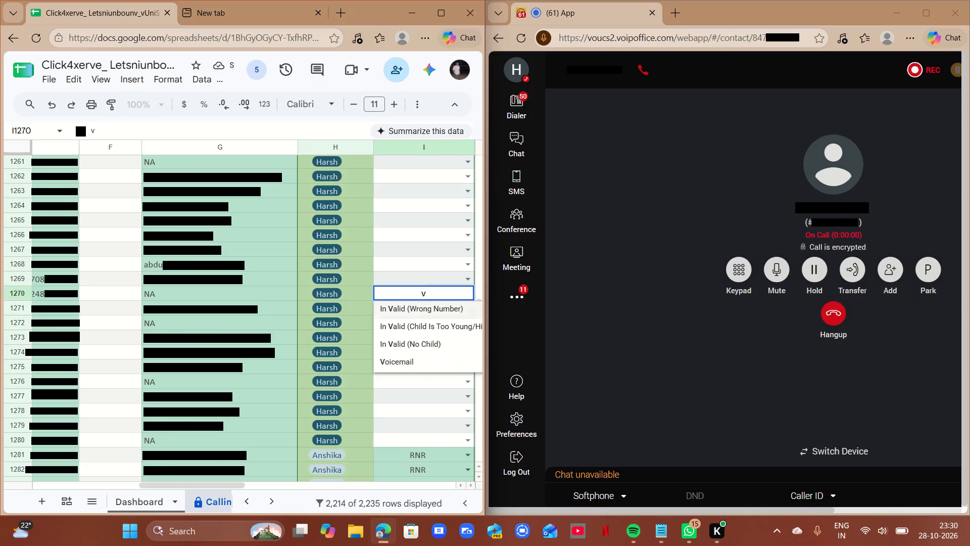
key(Up)
key(Return)
click(444, 296)
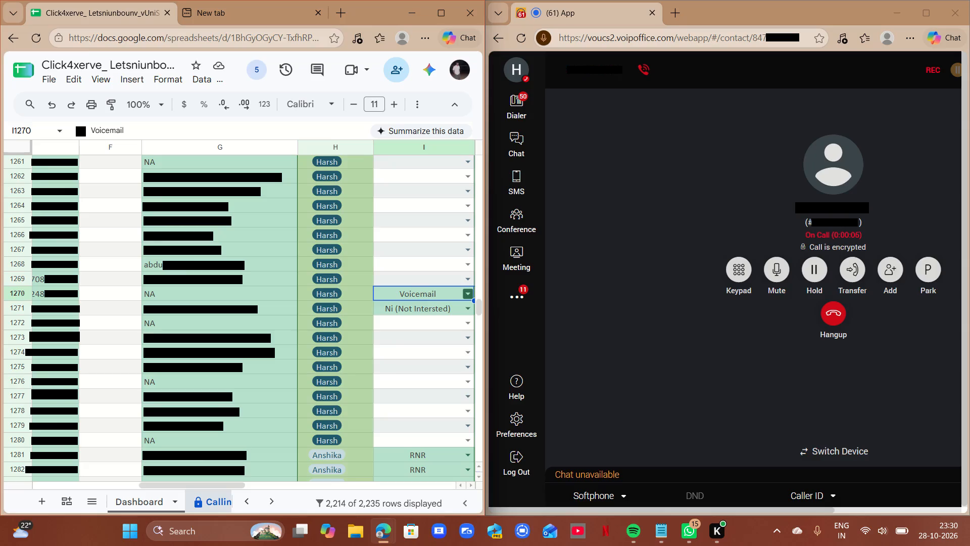
drag(472, 299, 424, 166)
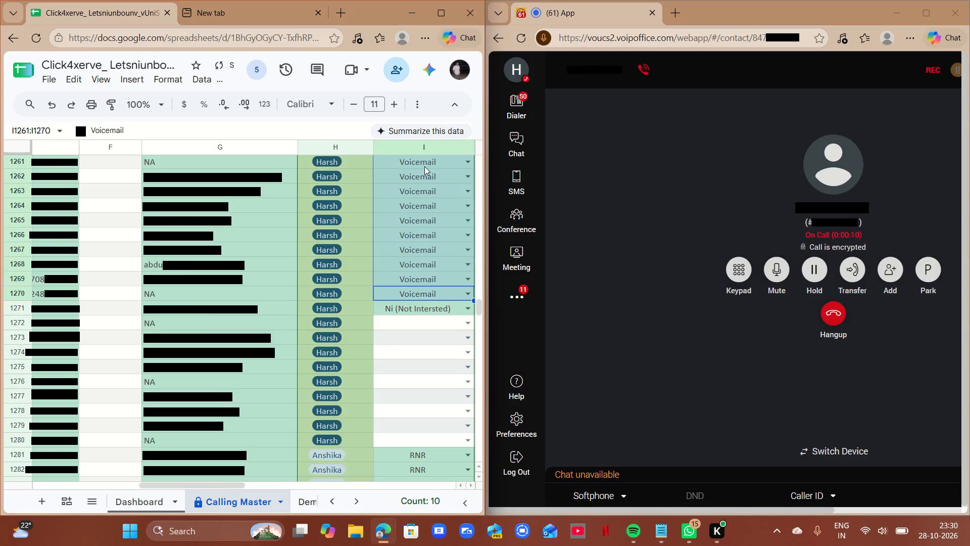
Hang up the ongoing call with the row 1272 lead.
scroll(424, 166, down, 3)
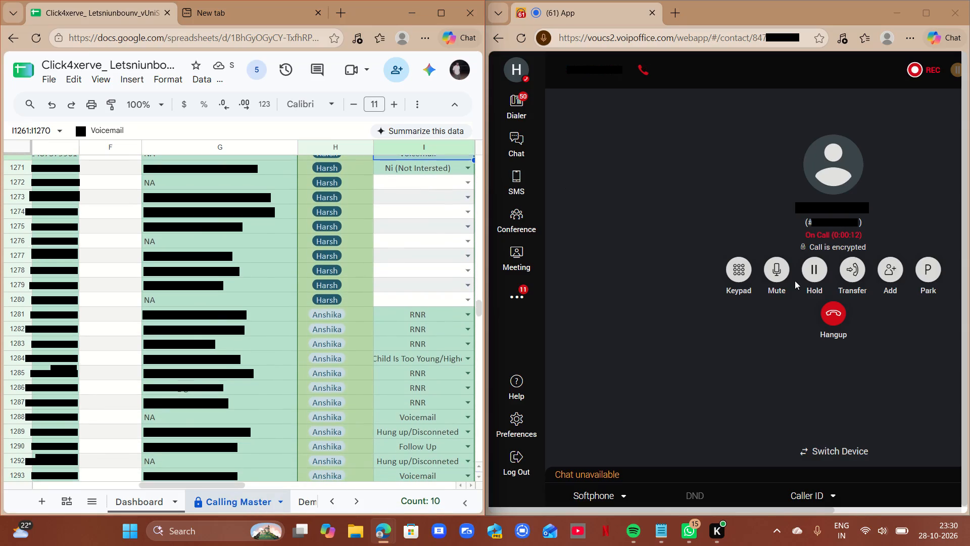
click(838, 321)
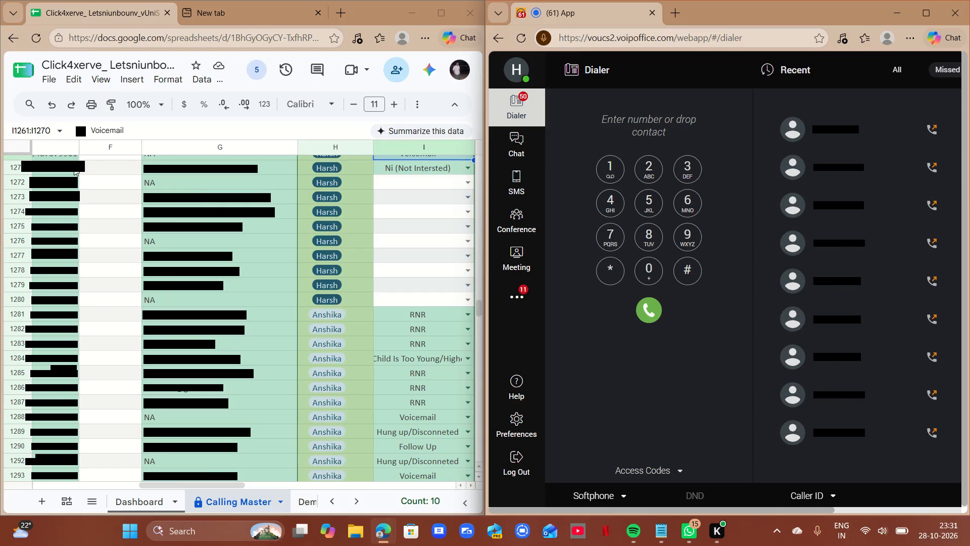
Set the column I call outcomes to RNR for row 1271 and Ni (Not Intersted) for row 1272.
scroll(74, 167, up, 1)
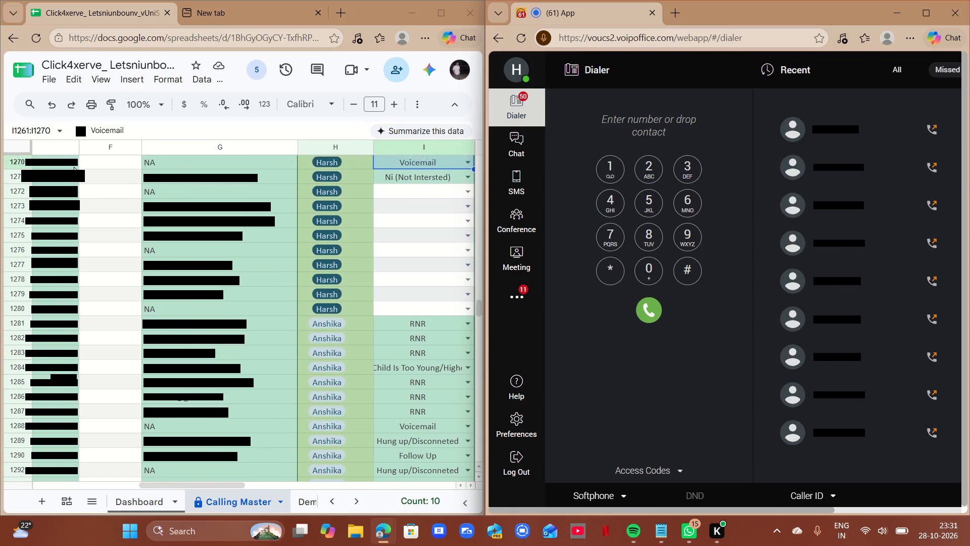
scroll(74, 167, right, 1)
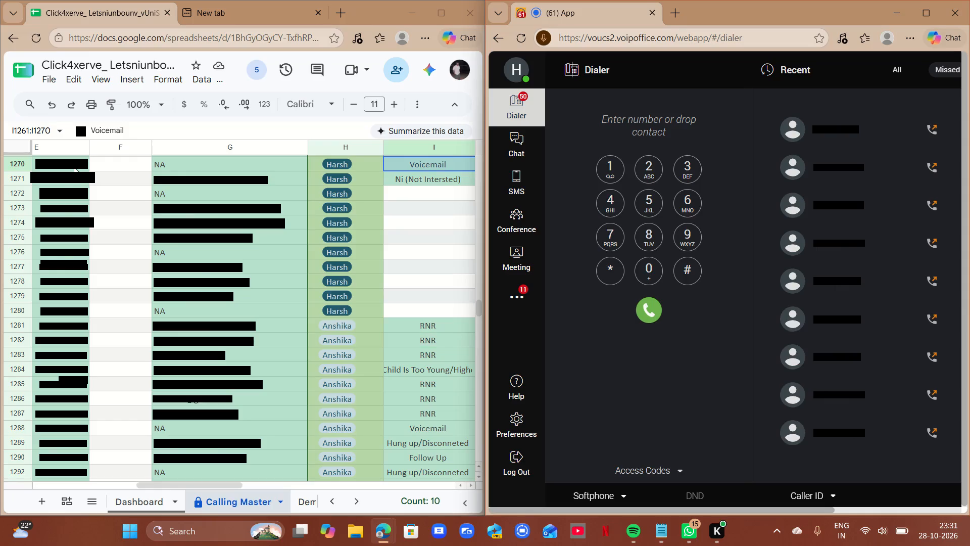
scroll(87, 194, down, 1)
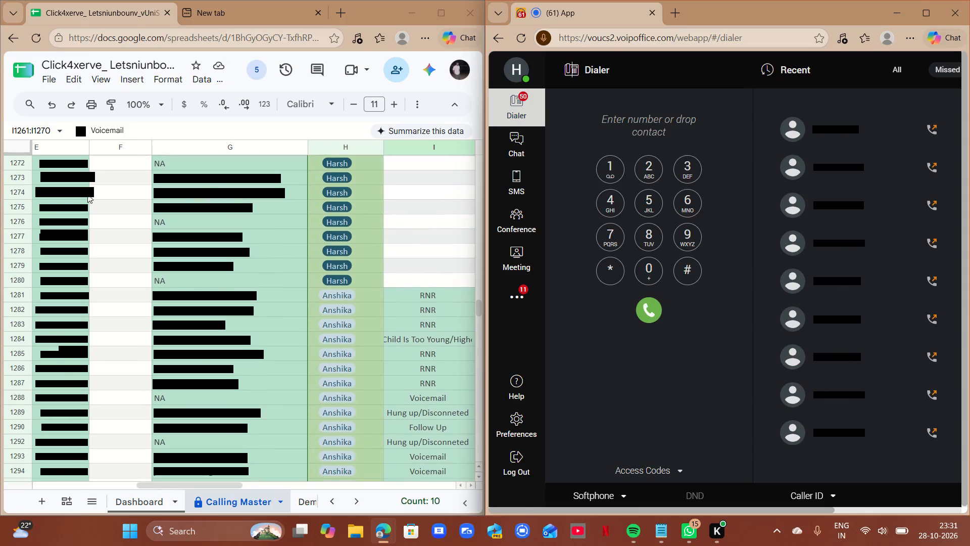
scroll(87, 194, down, 1)
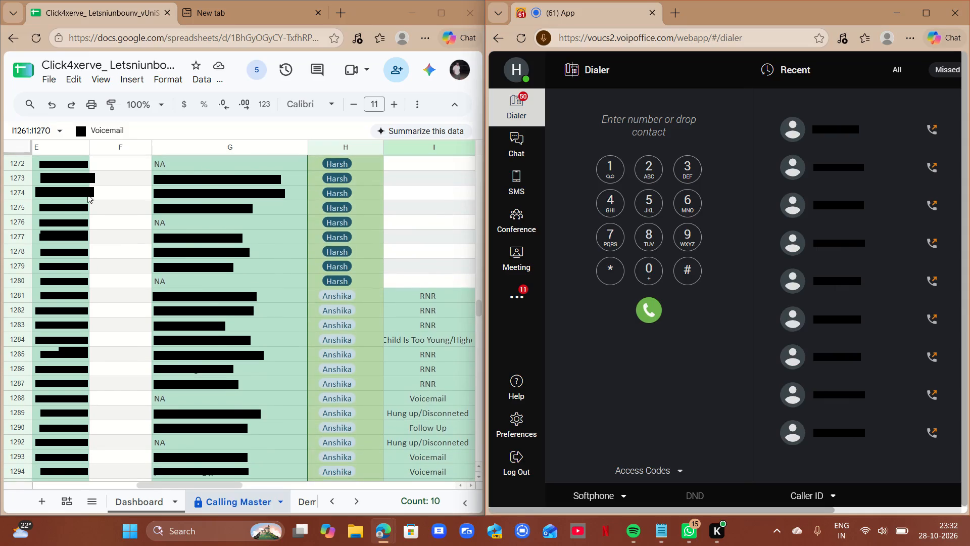
scroll(87, 194, up, 1)
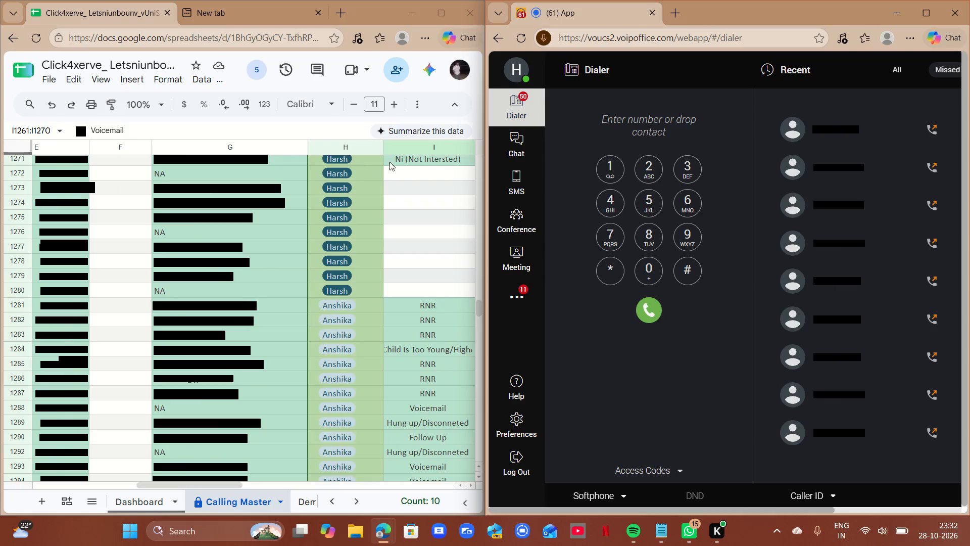
click(411, 162)
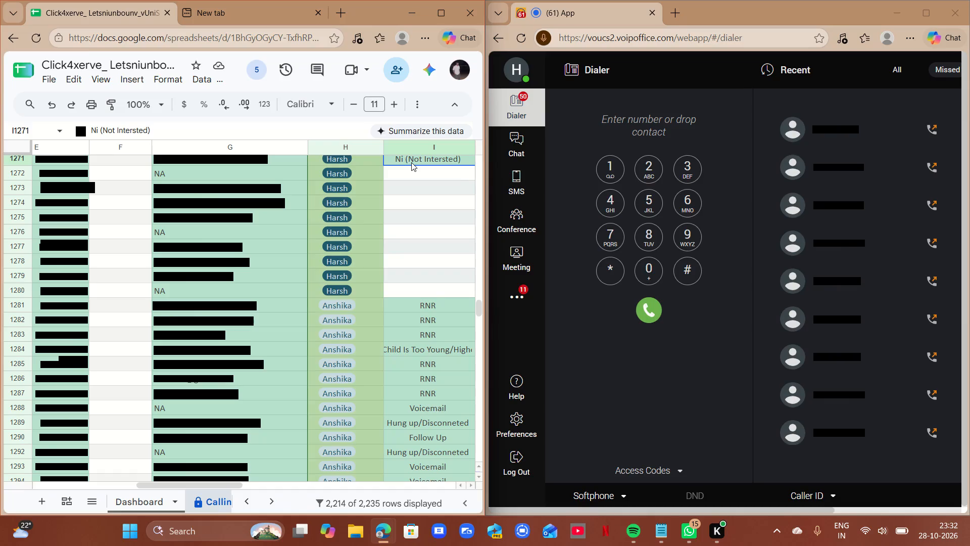
key(r)
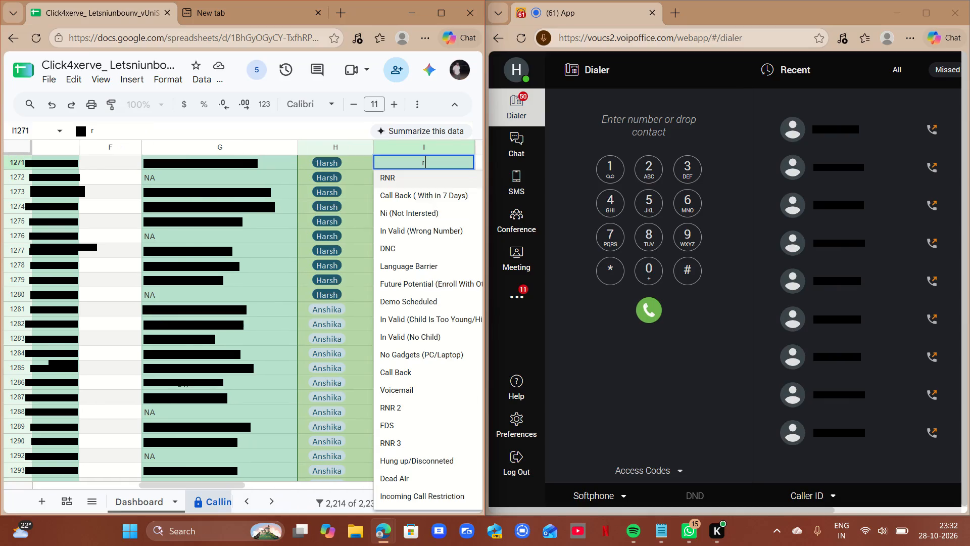
key(Return)
key(n)
key(Return)
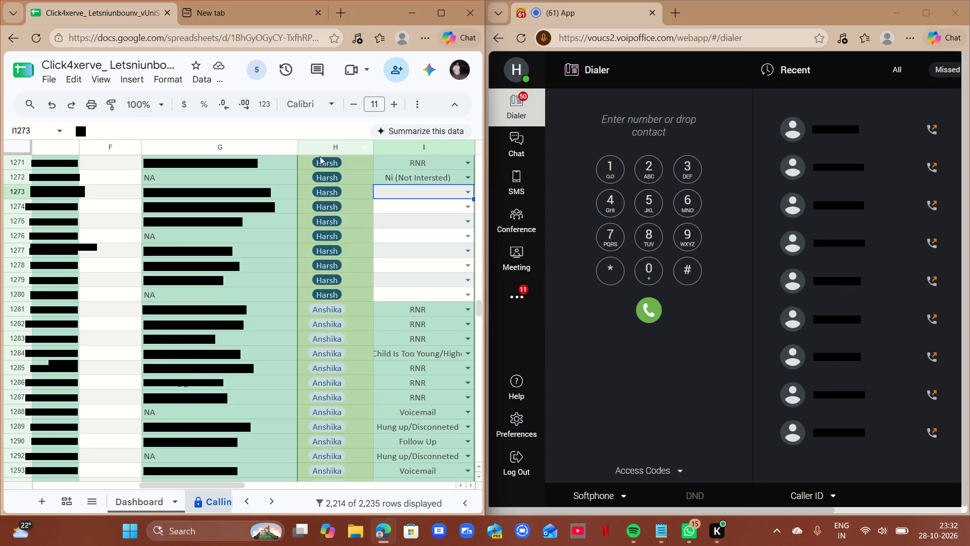
Copy the row 1273 lead's phone number from column E and call it in the web dialer.
scroll(263, 195, right, 1)
scroll(263, 195, down, 1)
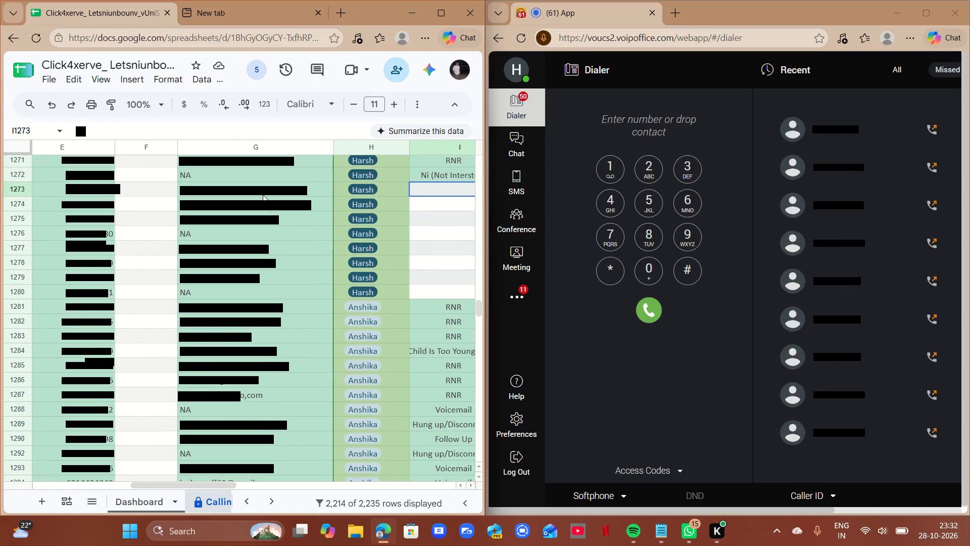
scroll(263, 195, down, 1)
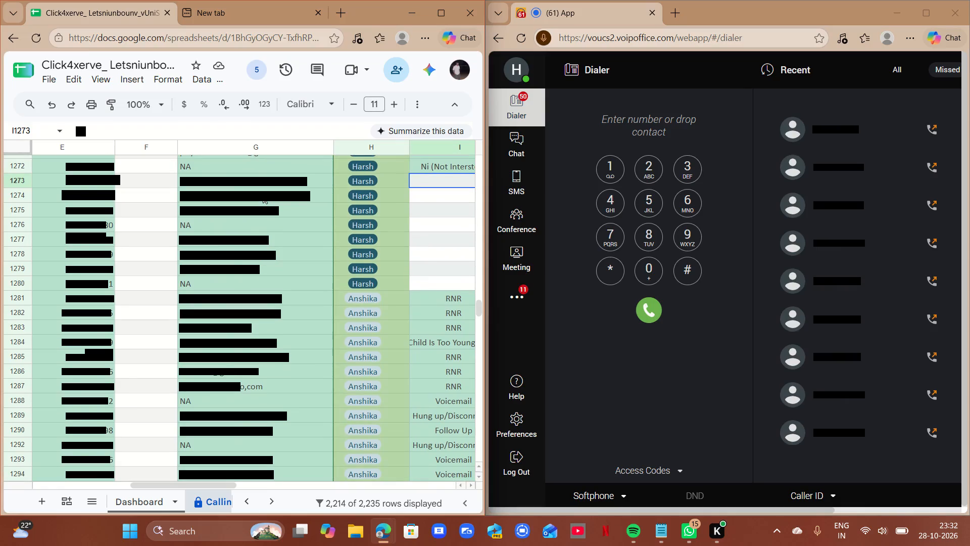
scroll(263, 195, down, 1)
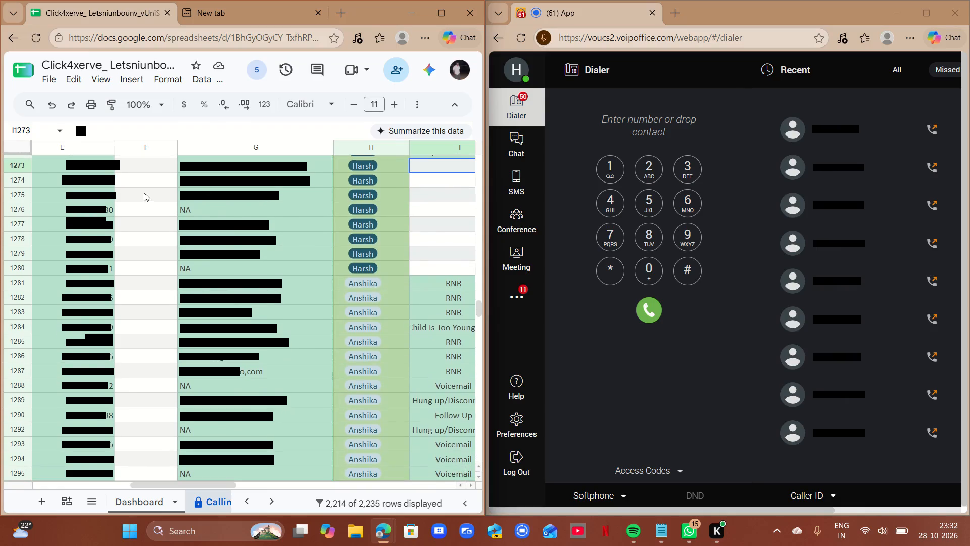
click(104, 171)
key(ctrl+c)
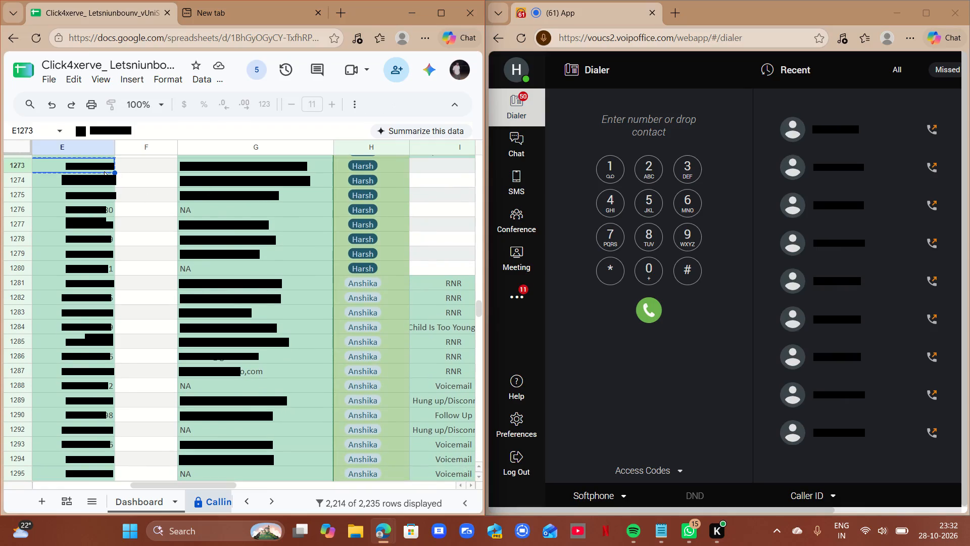
click(666, 143)
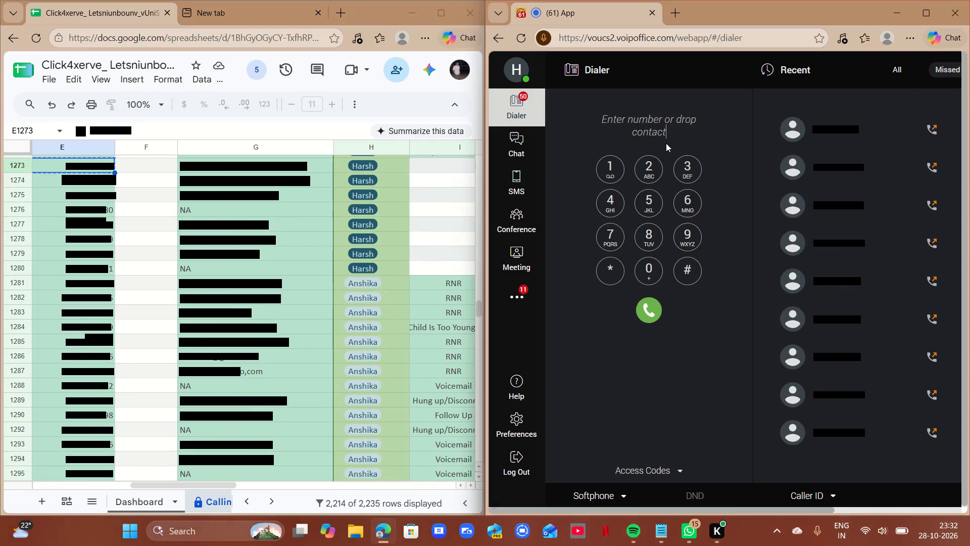
key(ctrl+v)
key(Return)
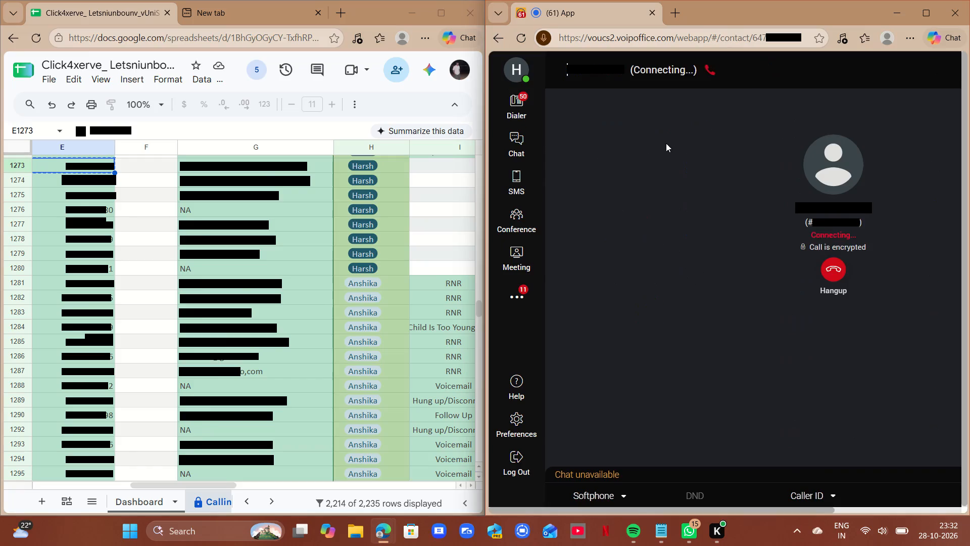
Copy the phone number of the lead in row 1274 from column E.
click(98, 182)
key(ctrl+c)
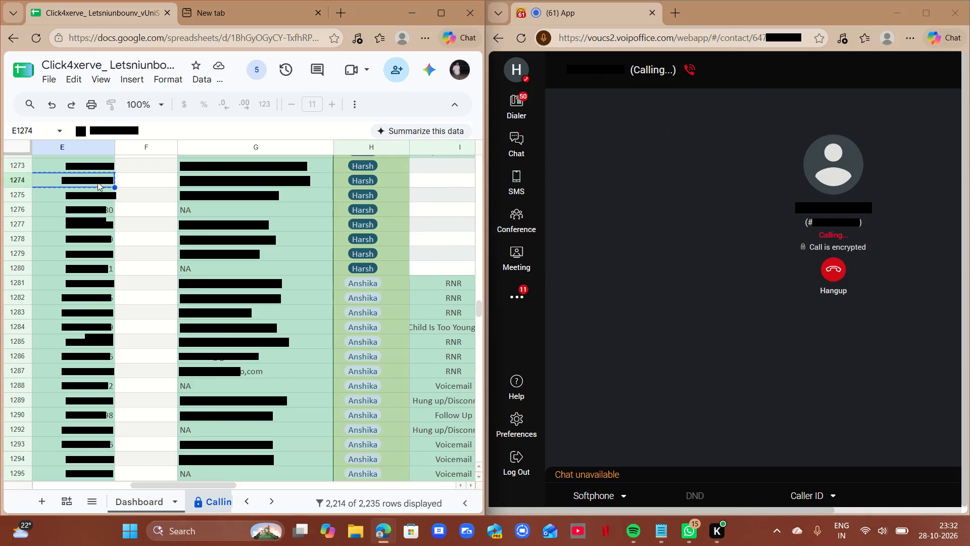
Check the agents' lead and dial-out figures on the Dashboard sheet, then return to the Calling Master sheet.
click(153, 506)
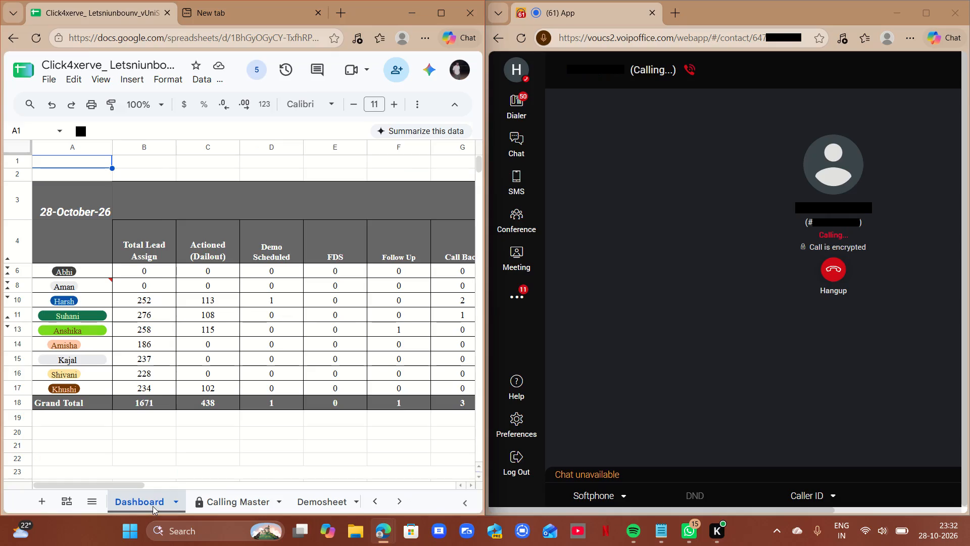
click(241, 507)
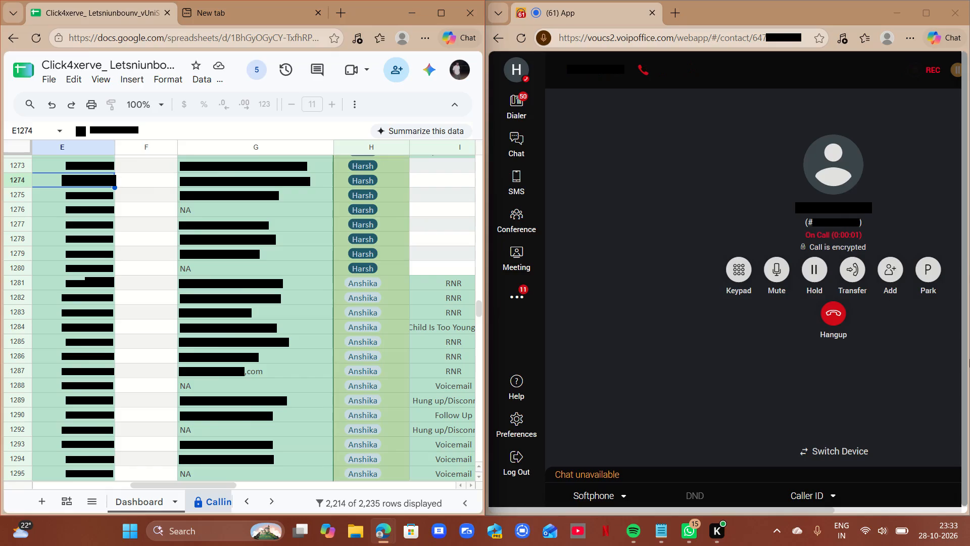
Hang up the row 1273 call and call the row 1274 lead using the copied phone number.
click(827, 312)
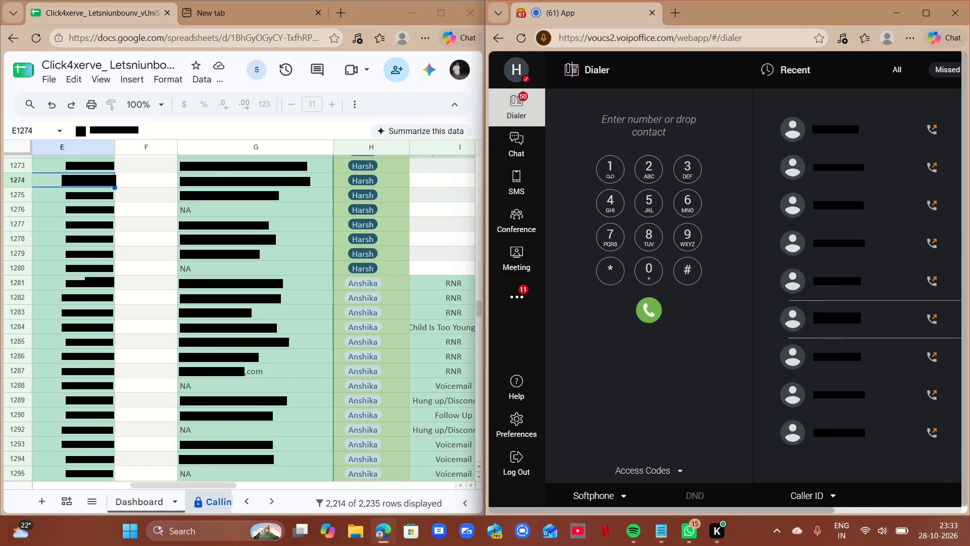
click(629, 128)
key(ctrl+v)
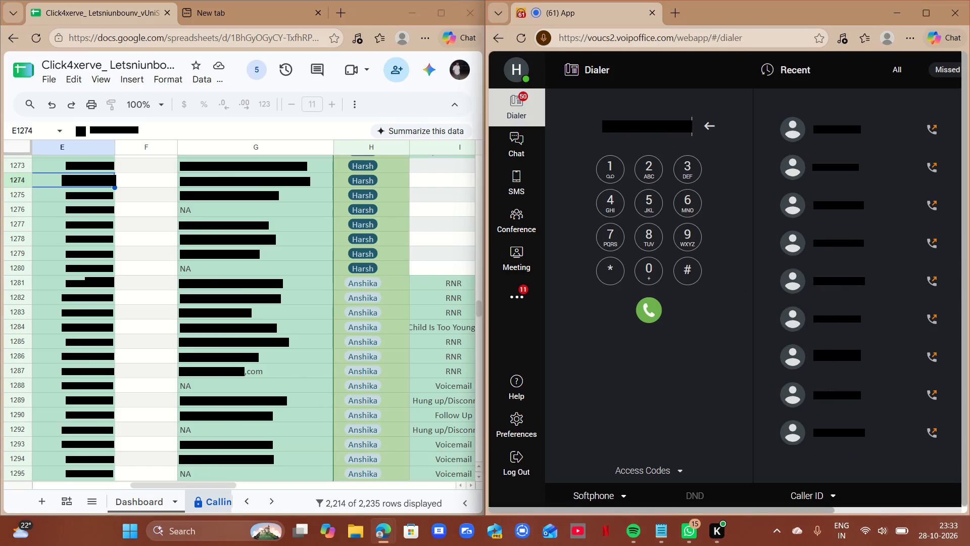
key(Return)
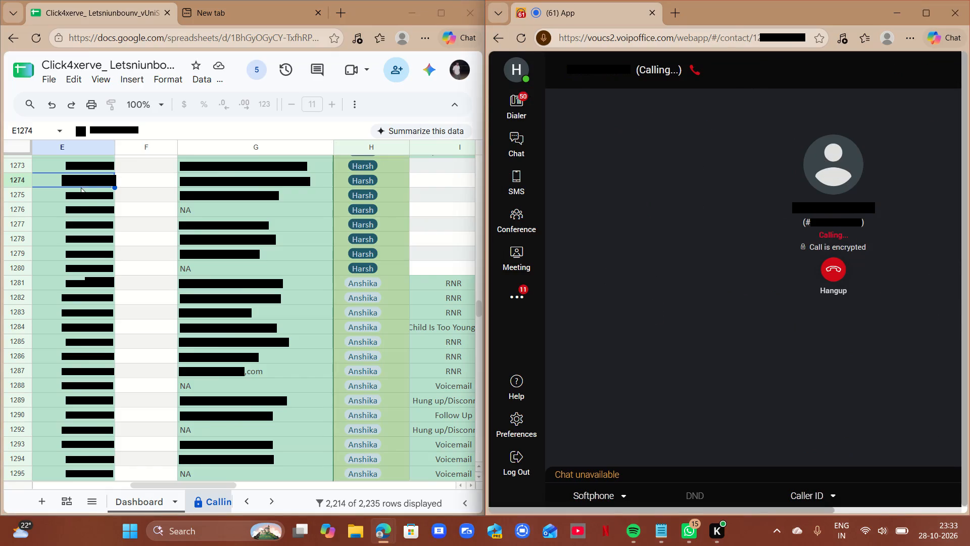
Copy the phone number of the lead in row 1275 from column E.
click(87, 203)
key(ctrl+c)
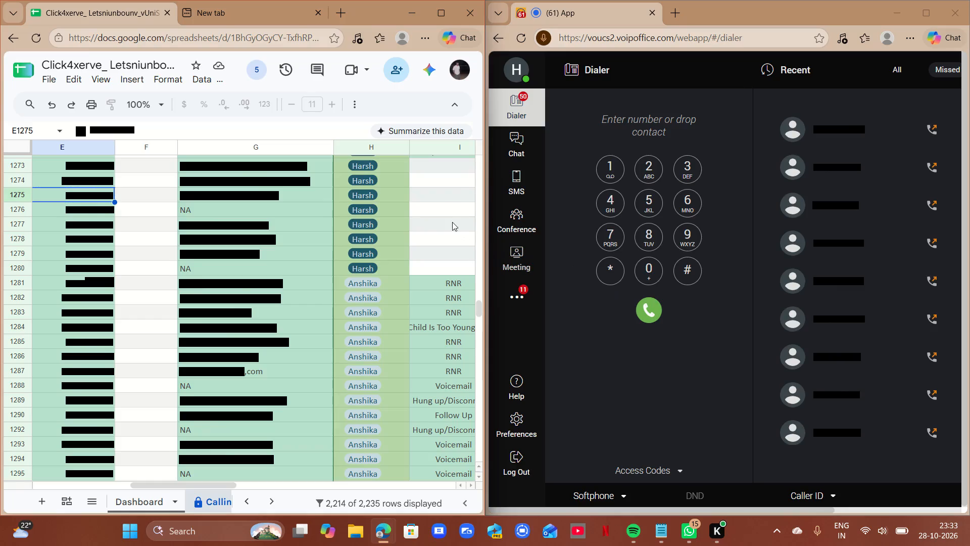
Record the row 1274 lead's call outcome in column I as Call Back ( With in 7 Days).
click(439, 176)
key(c)
key(Return)
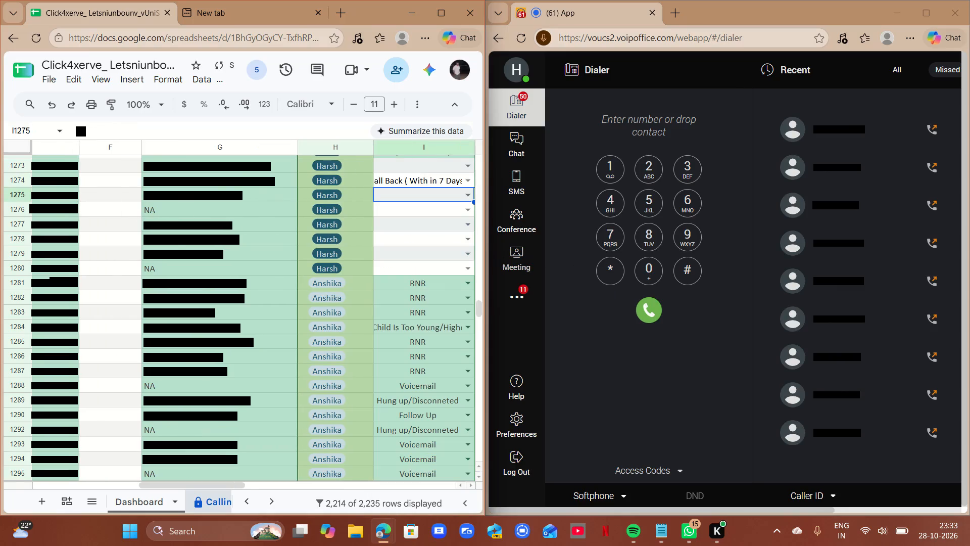
Call the row 1275 lead by entering the copied phone number in the web dialer.
click(675, 116)
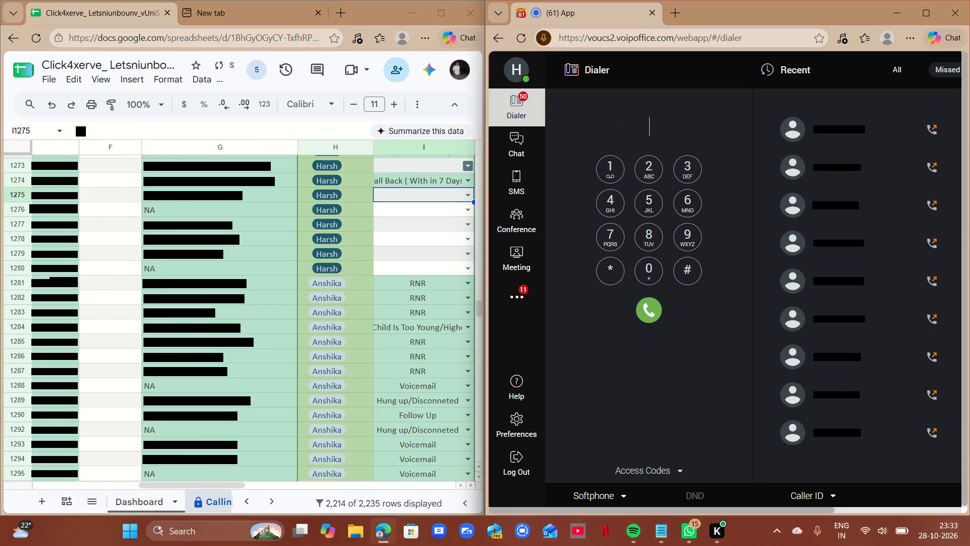
key(ctrl+v)
key(Return)
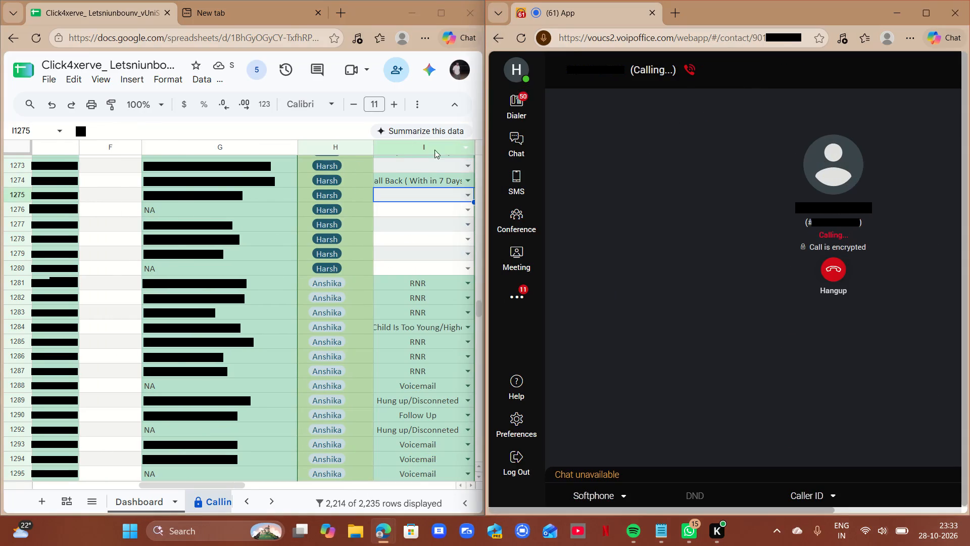
Record the row 1273 lead's call outcome in column I as RNR.
click(395, 163)
key(r)
key(Return)
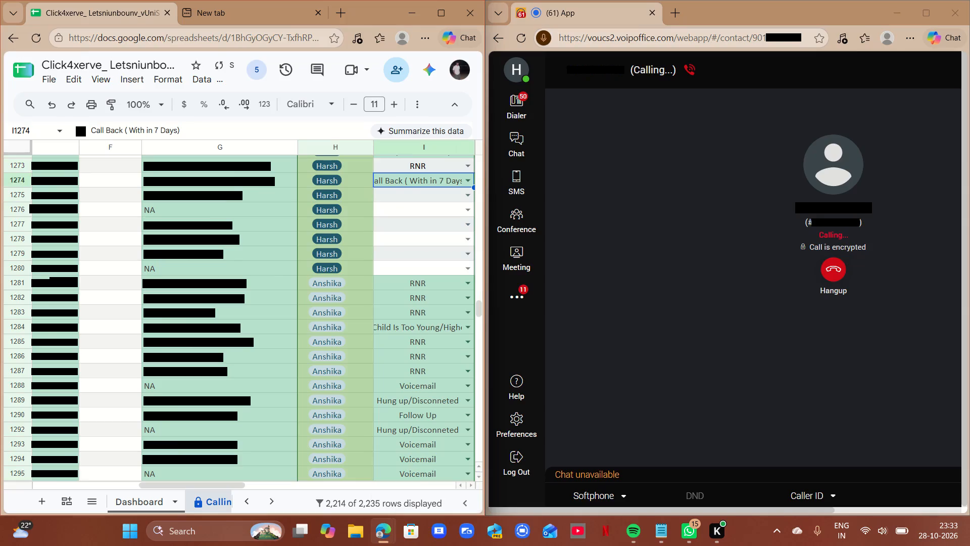
scroll(395, 163, down, 1)
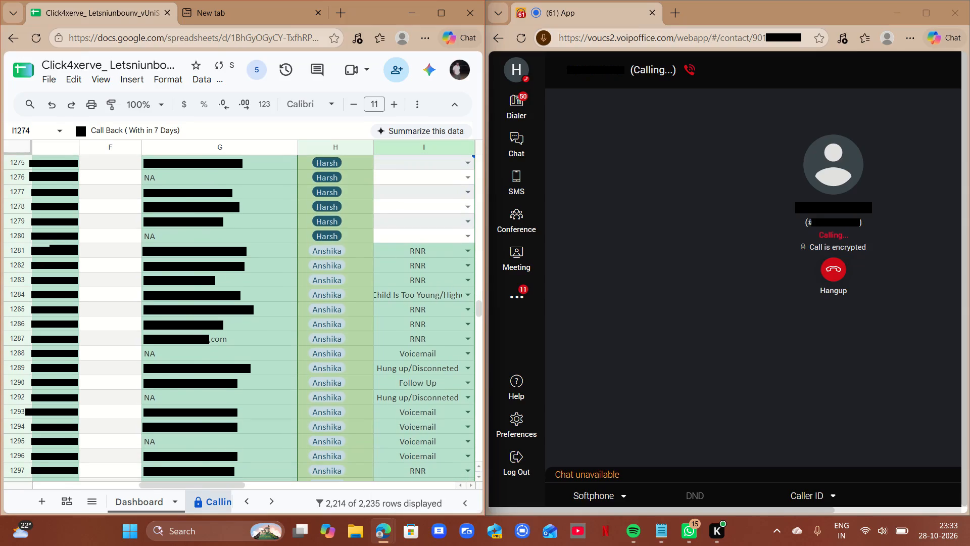
End the row 1275 call and call the row 1276 lead using the phone number copied from column E.
click(67, 174)
key(ctrl+c)
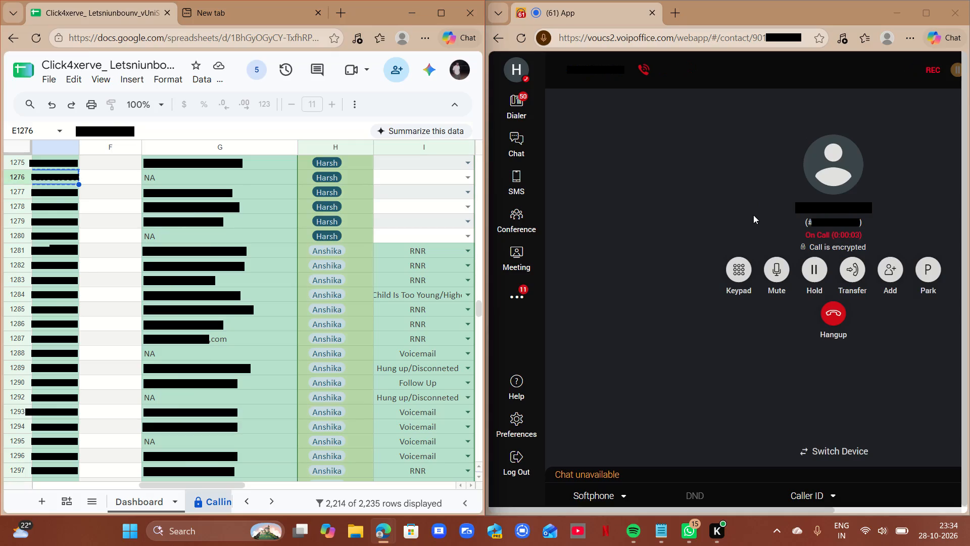
click(826, 312)
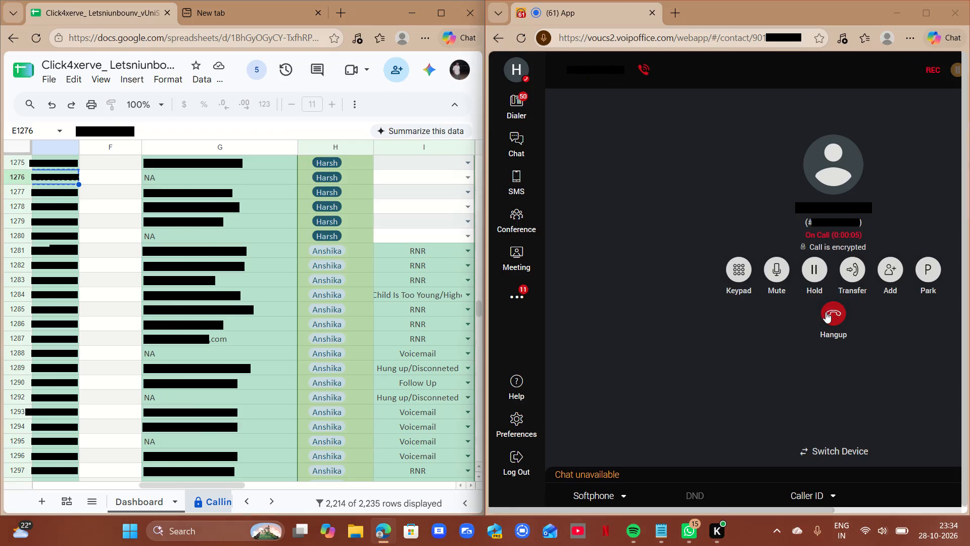
click(625, 132)
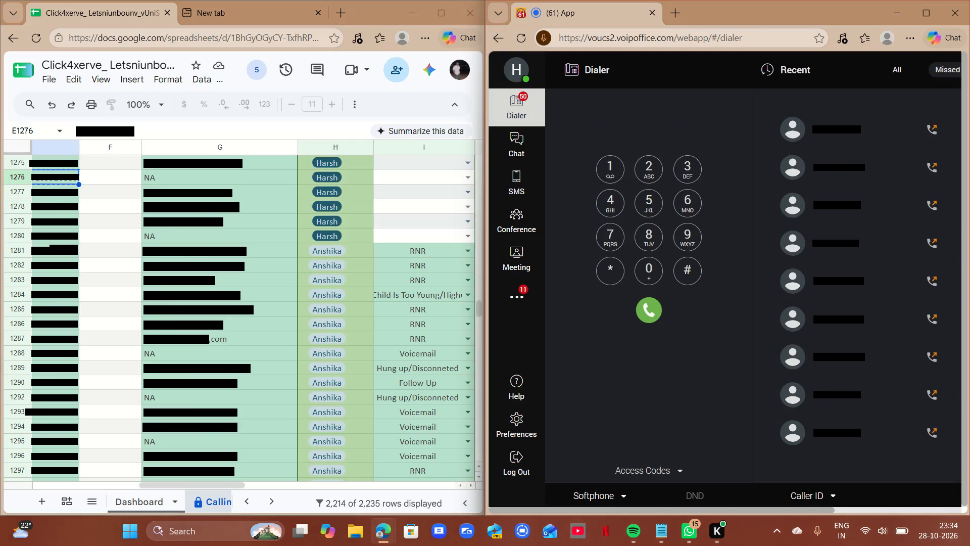
key(ctrl+v)
key(Return)
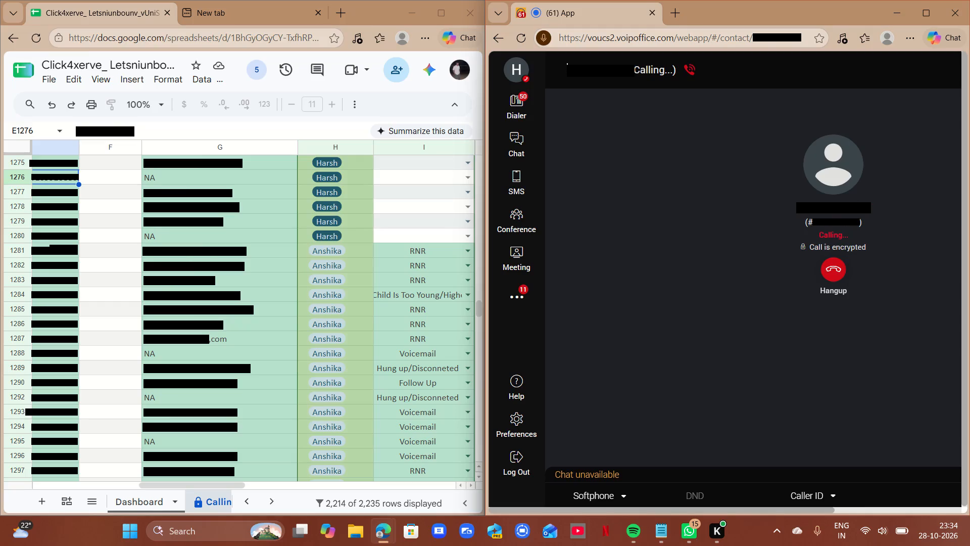
Call the row 1277 lead in the web dialer using the phone number copied from column E.
click(43, 196)
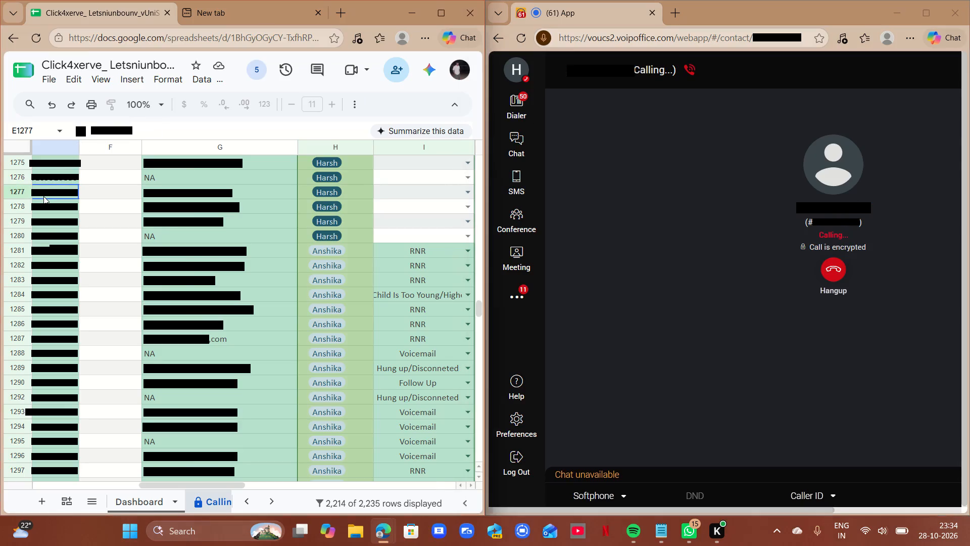
key(ctrl+c)
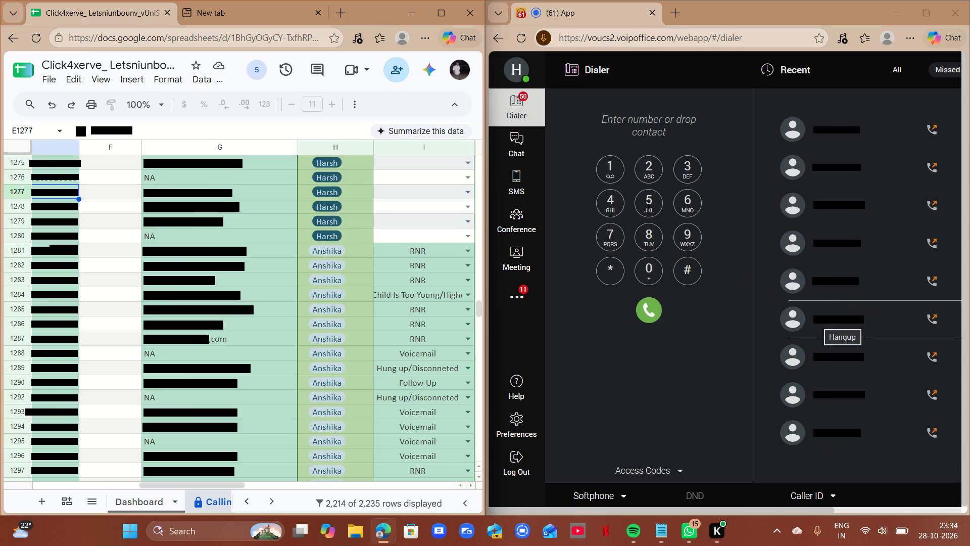
click(661, 140)
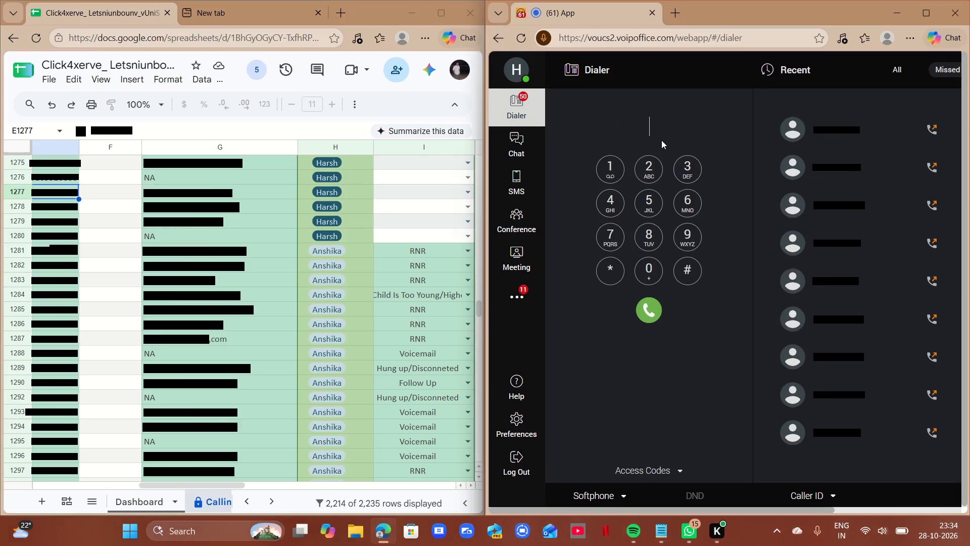
key(ctrl+v)
key(Return)
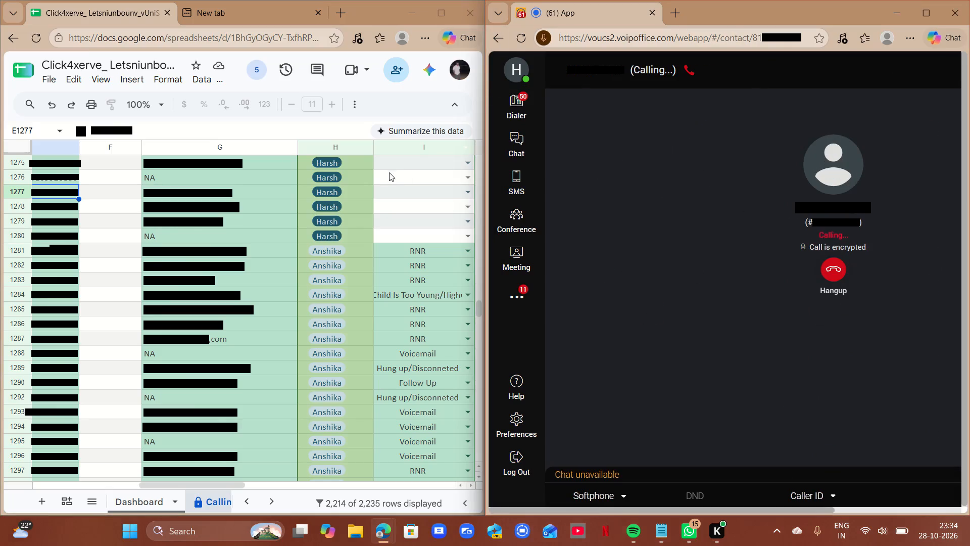
Record column I outcomes as Call Back ( With in 7 Days) for row 1276 and RNR for row 1275.
click(383, 178)
key(c)
key(Return)
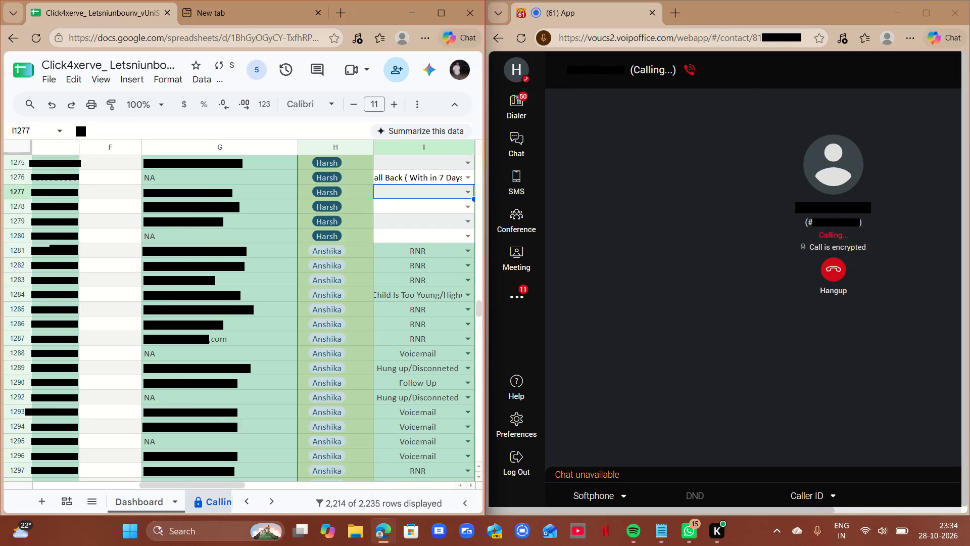
click(396, 165)
key(r)
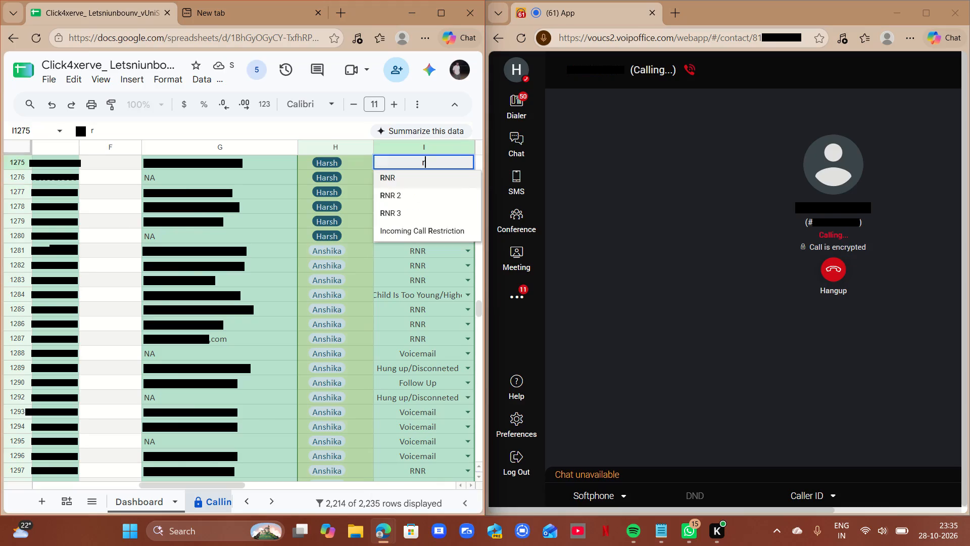
key(Return)
End the row 1277 call and record its outcome in column I as RNR.
scroll(396, 165, down, 1)
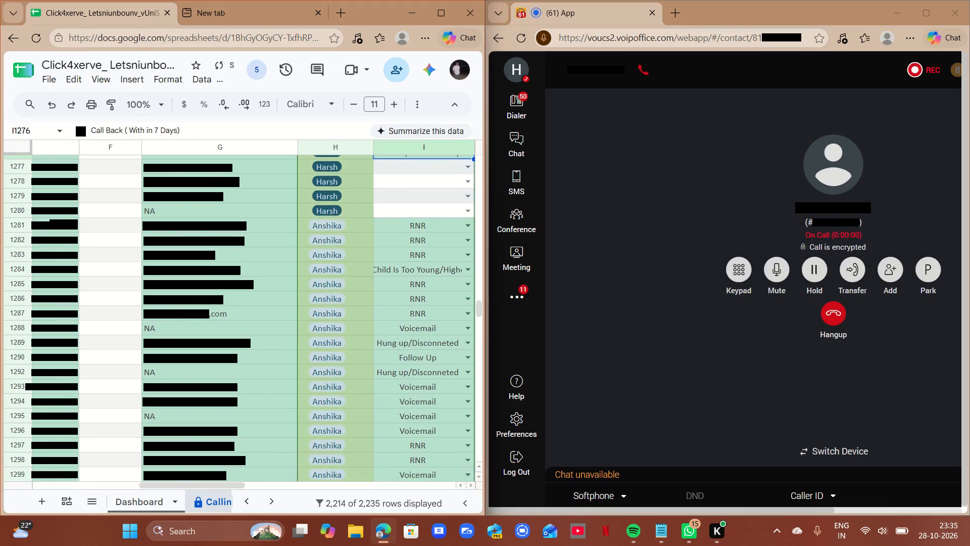
click(832, 313)
click(439, 168)
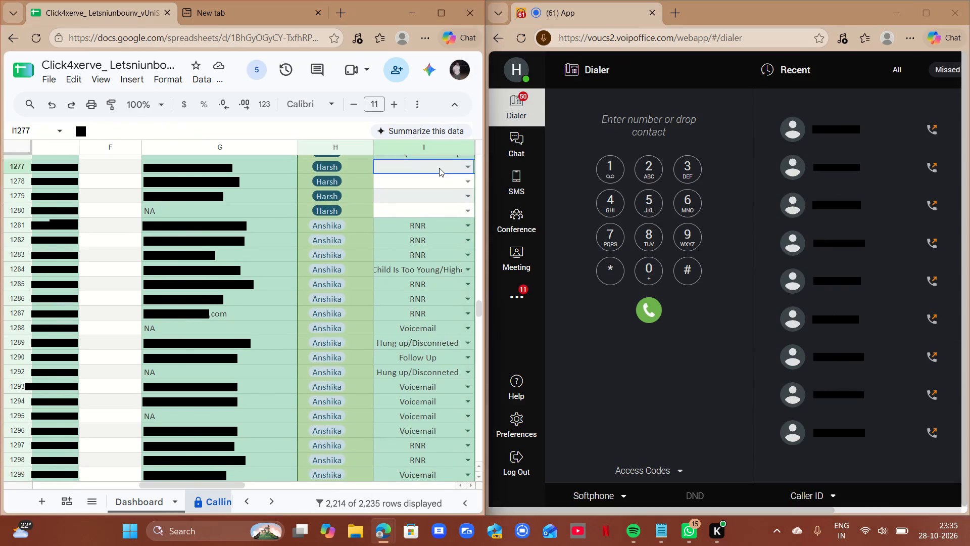
key(r)
key(Return)
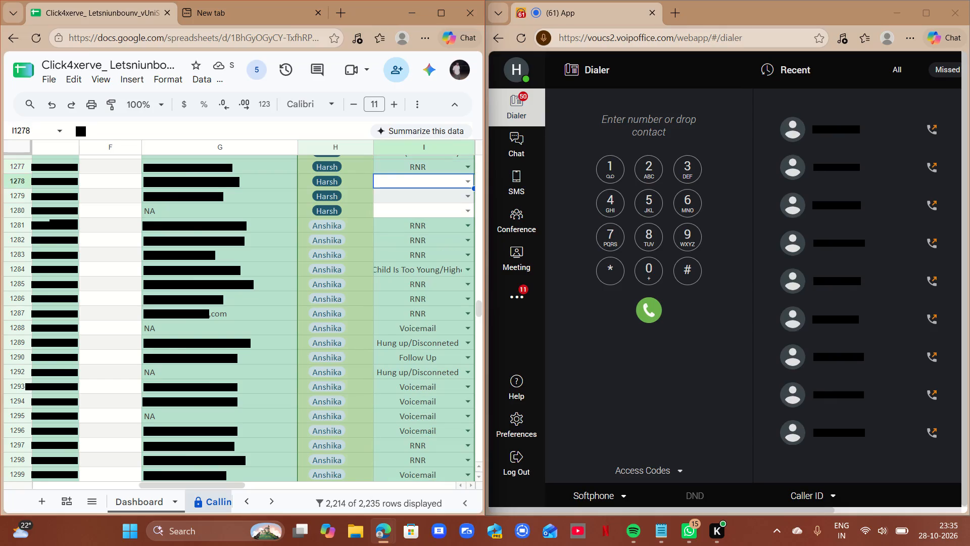
Call the row 1278 lead in the web dialer using the phone number copied from column E.
scroll(439, 168, down, 1)
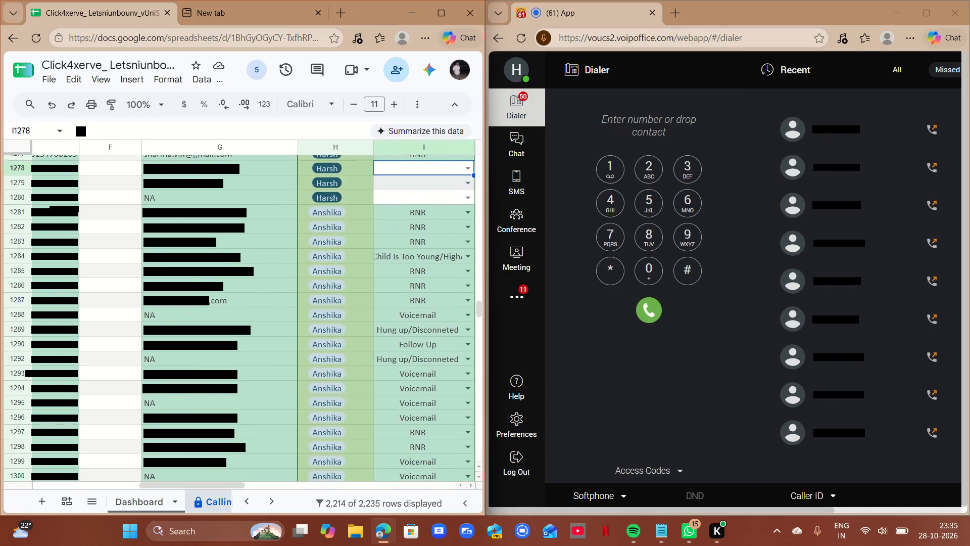
scroll(439, 168, down, 1)
click(66, 165)
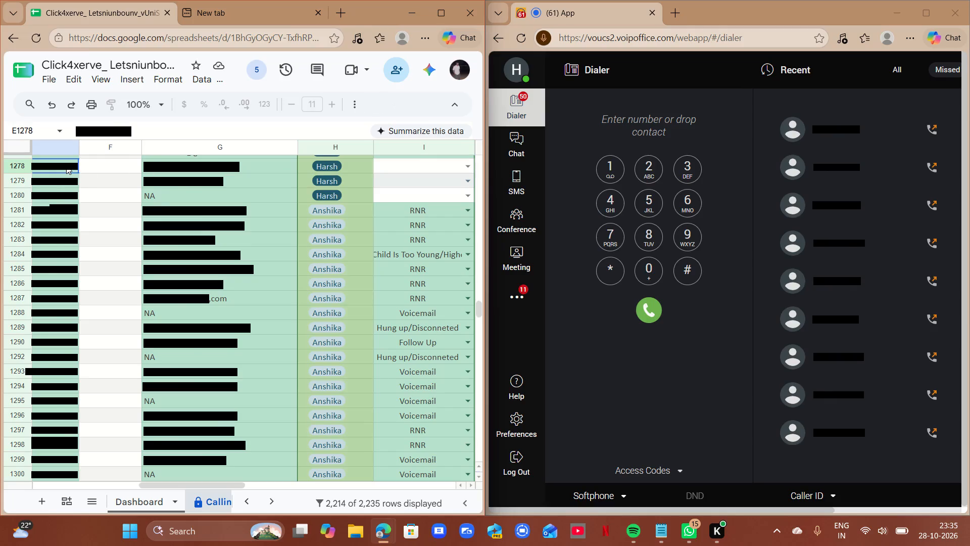
key(ctrl+c)
click(616, 137)
key(ctrl+v)
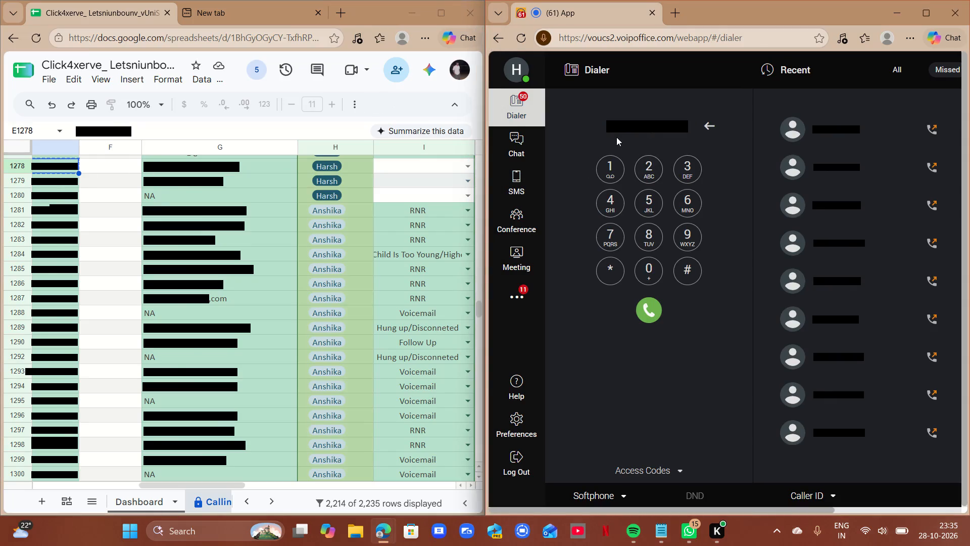
key(Return)
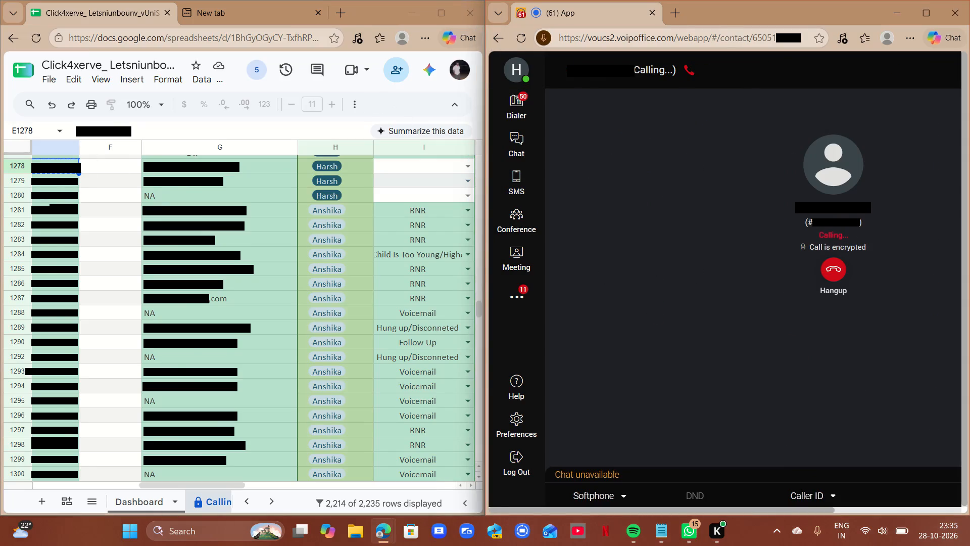
End the row 1278 call and call the row 1279 lead using the phone number copied from column E.
click(58, 173)
click(54, 180)
key(ctrl+c)
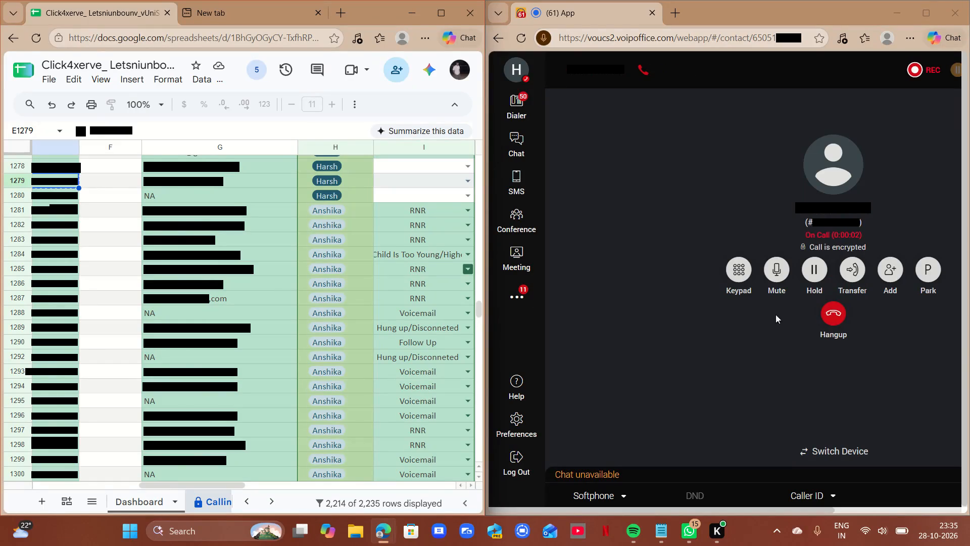
click(833, 311)
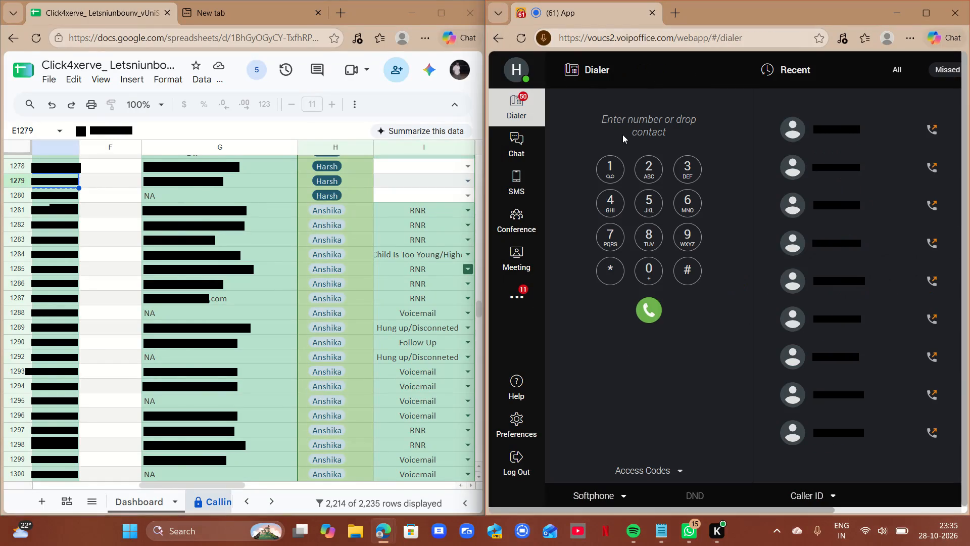
click(622, 134)
key(ctrl+v)
key(Return)
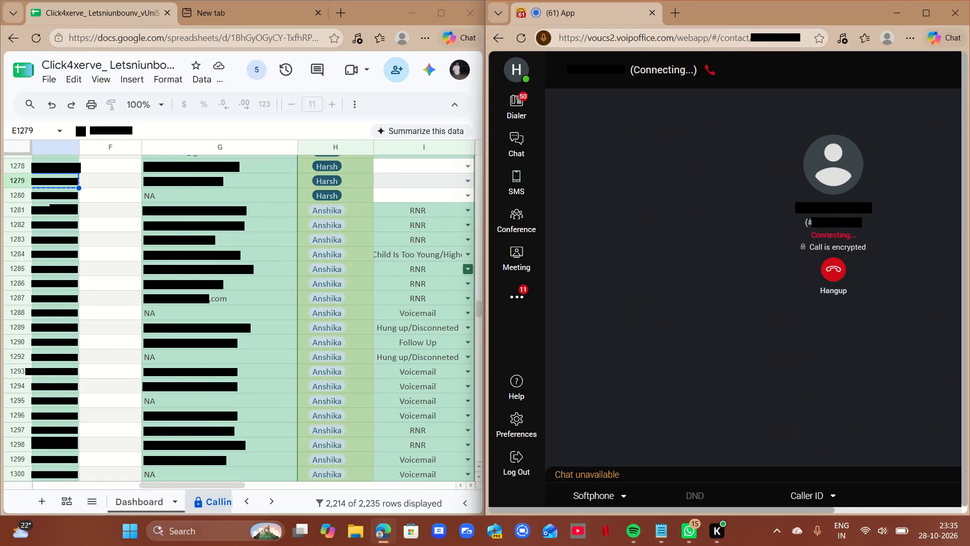
Copy the phone number of the lead in row 1280 from column E.
click(67, 190)
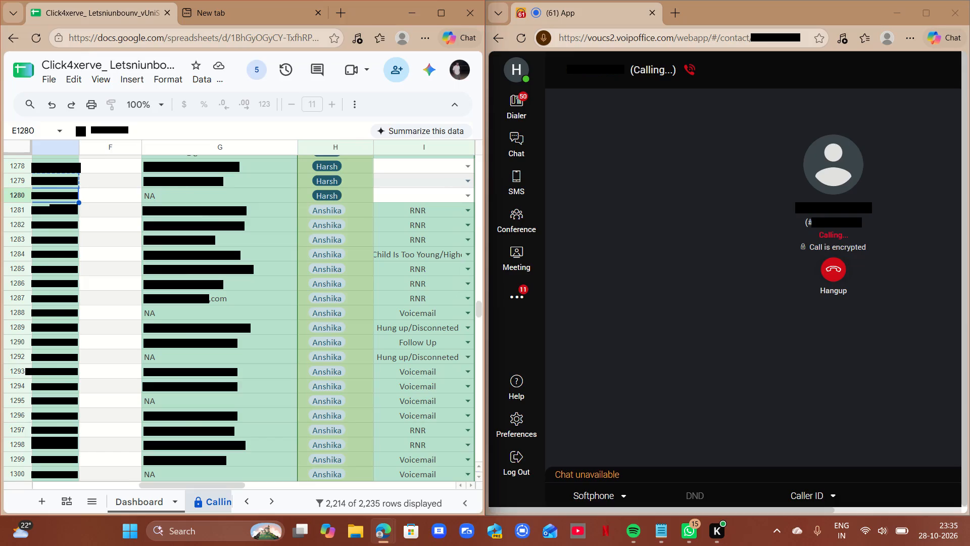
key(ctrl+c)
End the row 1279 call attempt to answer the incoming call, and hang up once it is finished.
click(827, 271)
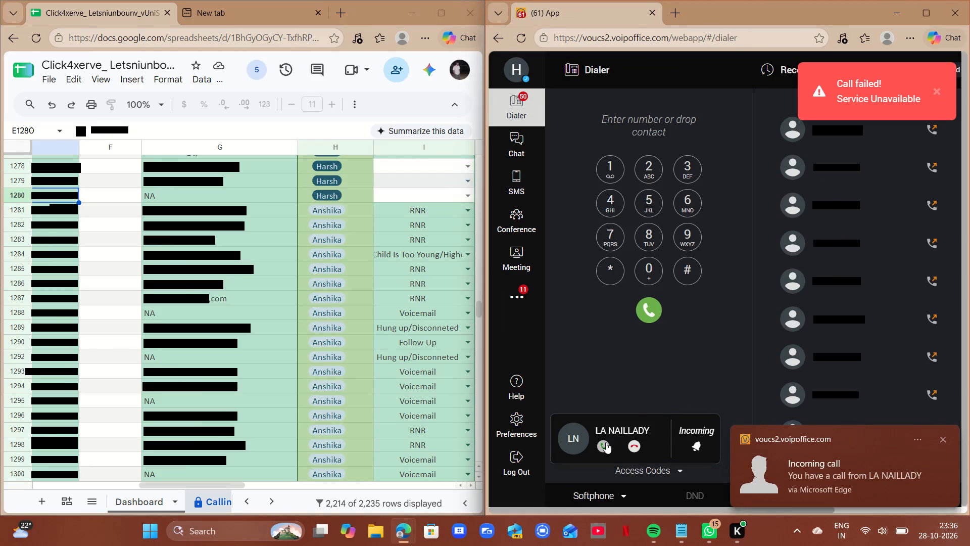
click(606, 441)
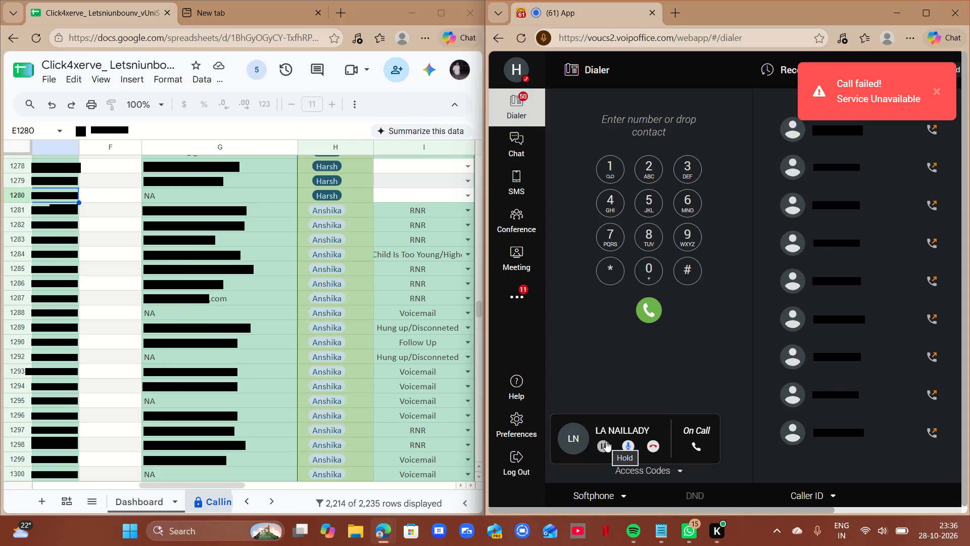
click(660, 444)
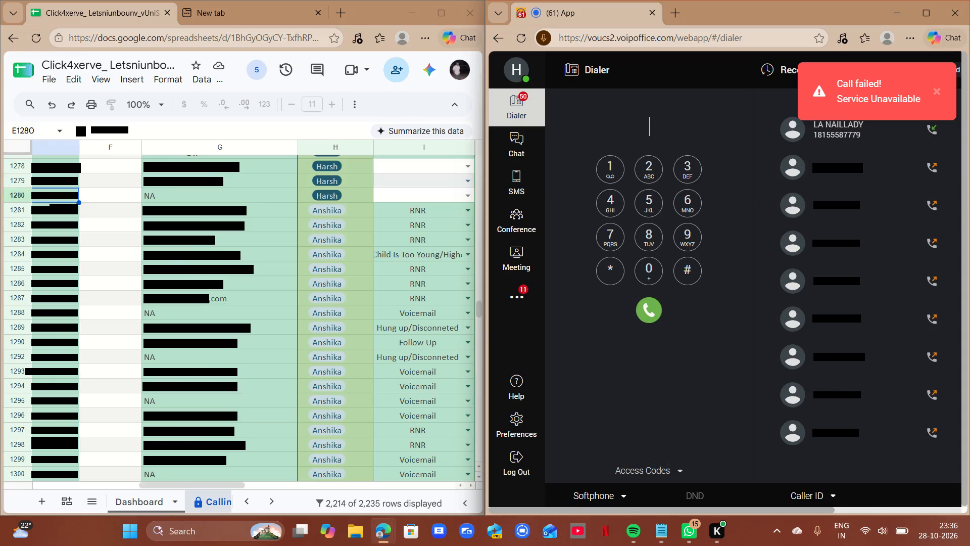
Call the row 1280 lead by entering the copied phone number in the web dialer.
click(674, 131)
key(ctrl+v)
key(Return)
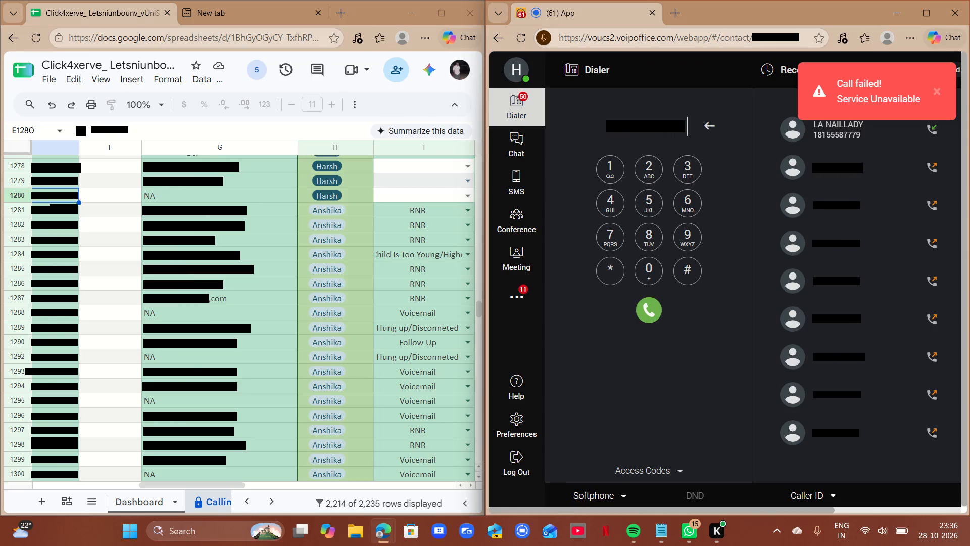
Record column I outcomes for rows 1278 to 1280 as RNR, Voicemail and RNR respectively.
click(394, 167)
key(r)
key(Return)
key(v)
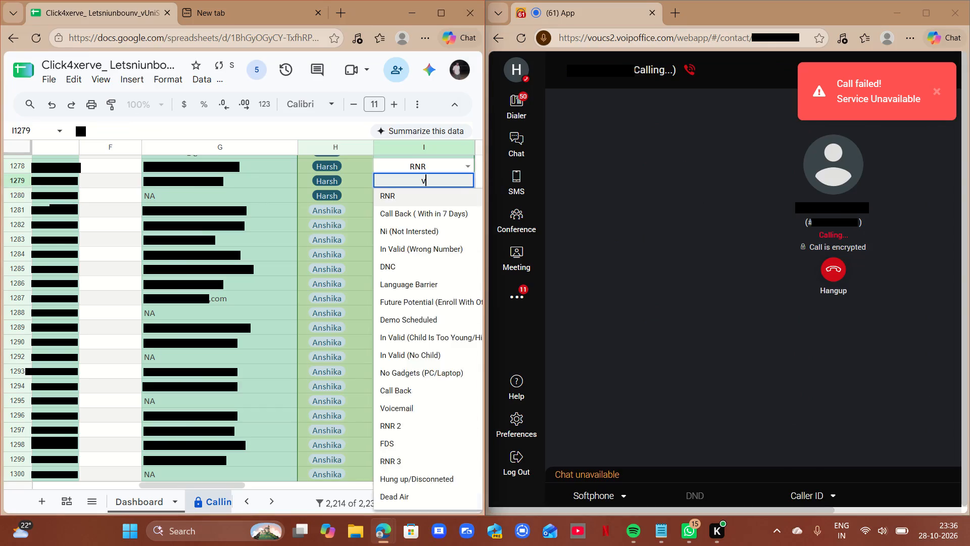
key(Up)
key(Return)
key(r)
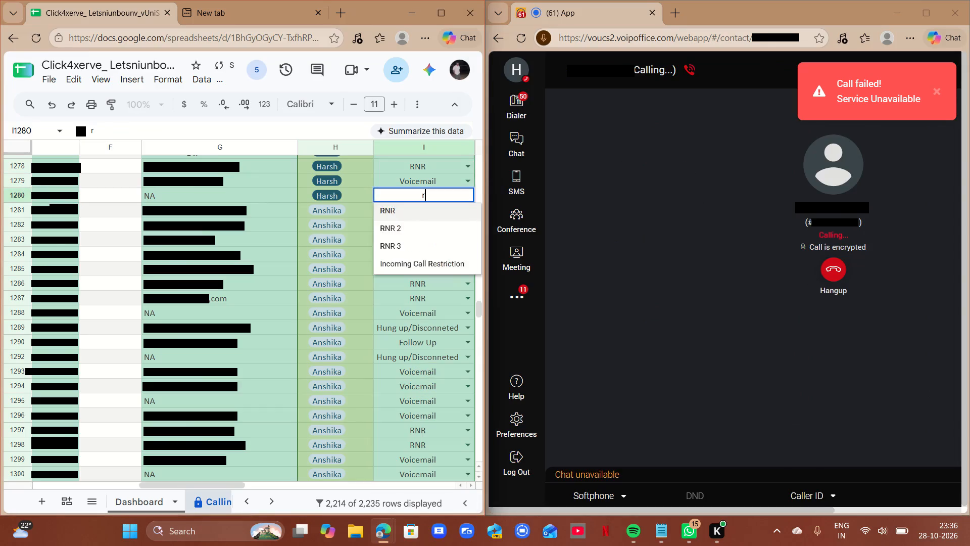
key(Return)
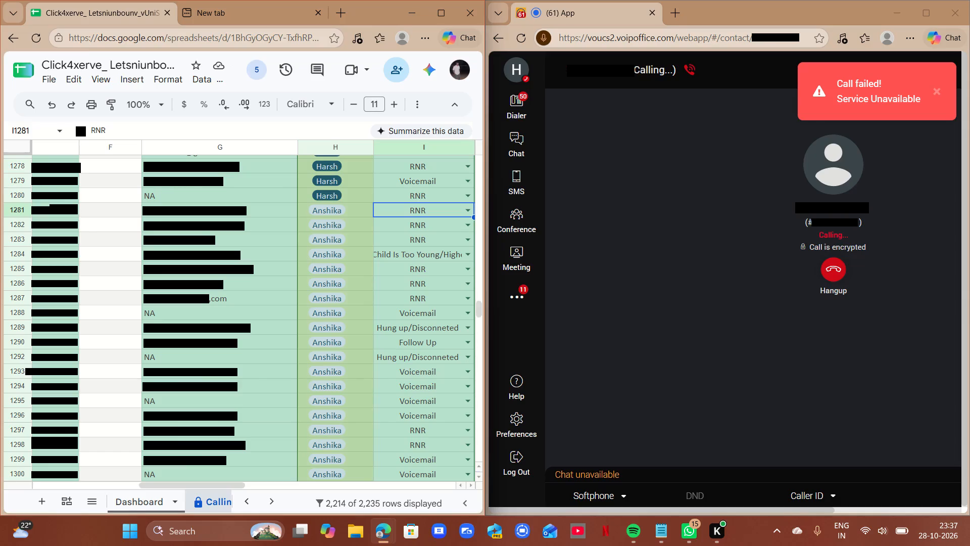
Dismiss the call failure notification and end the row 1280 call.
scroll(394, 167, down, 1)
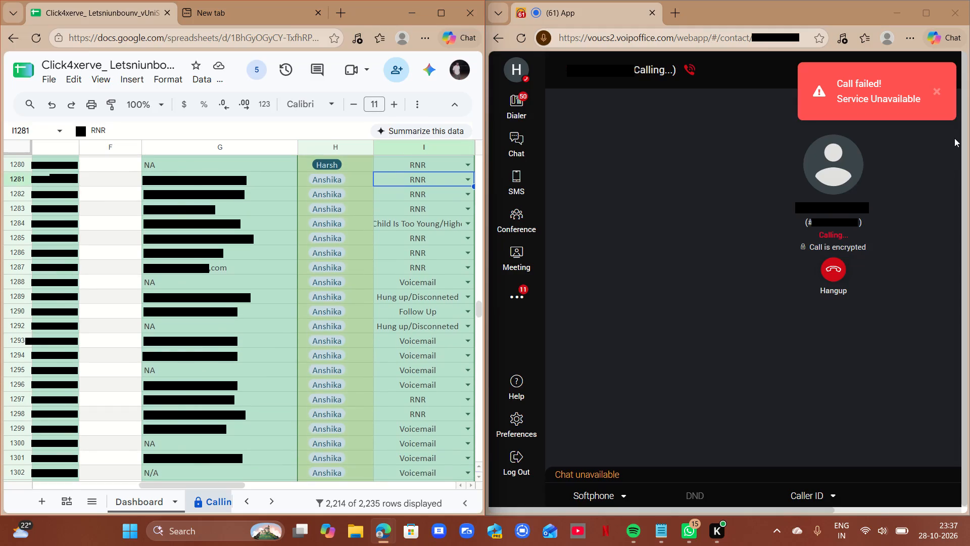
click(934, 89)
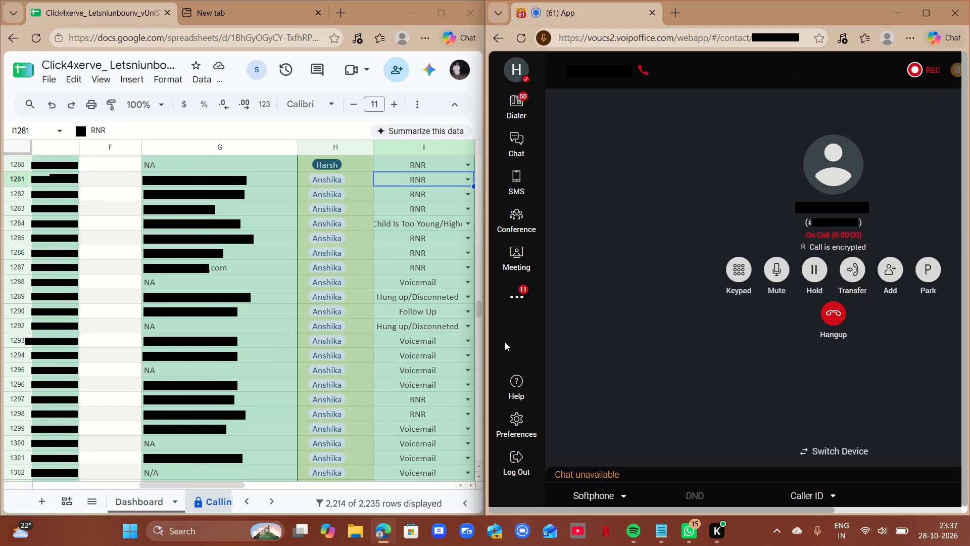
click(825, 311)
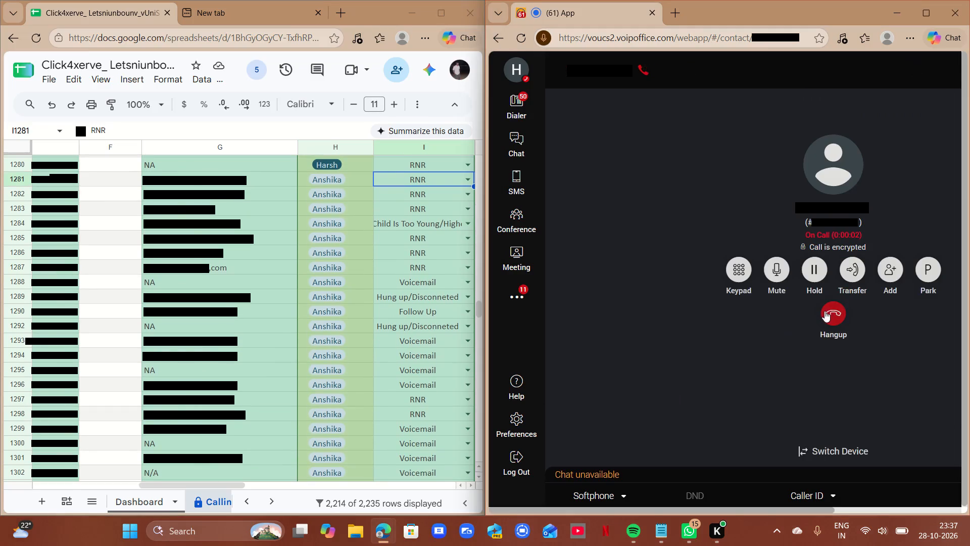
Look through the Calling Master rows below 1280 for the next block of leads assigned to Harsh.
scroll(229, 260, down, 5)
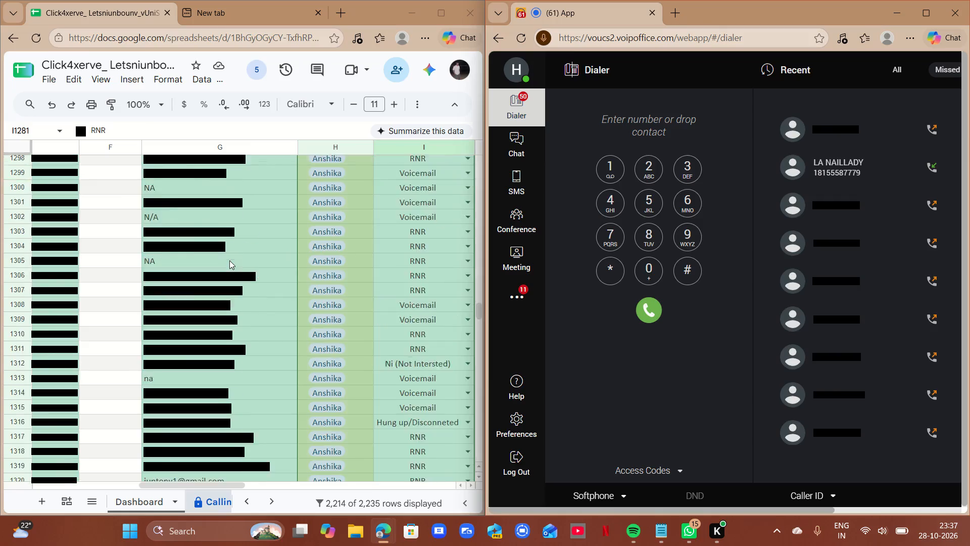
scroll(229, 260, down, 5)
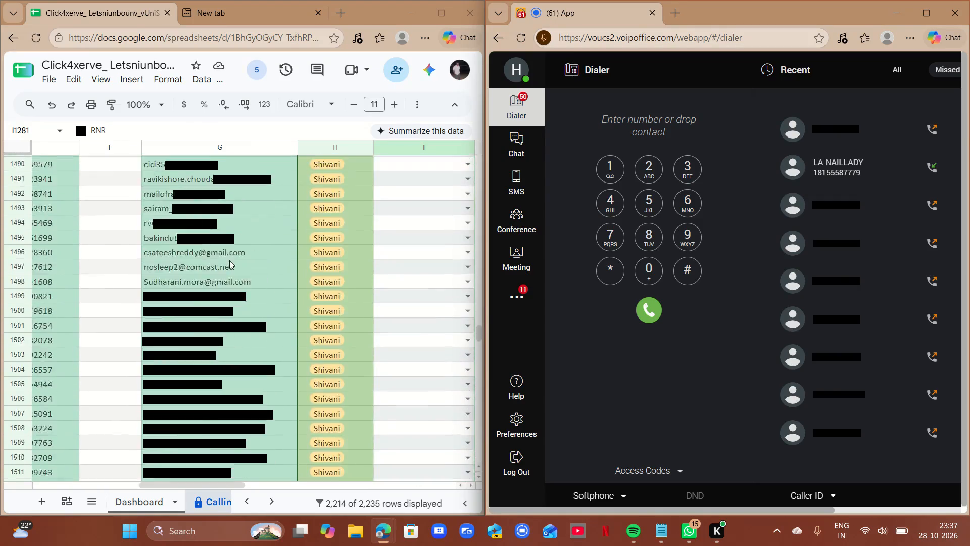
scroll(229, 260, down, 1)
scroll(229, 260, up, 6)
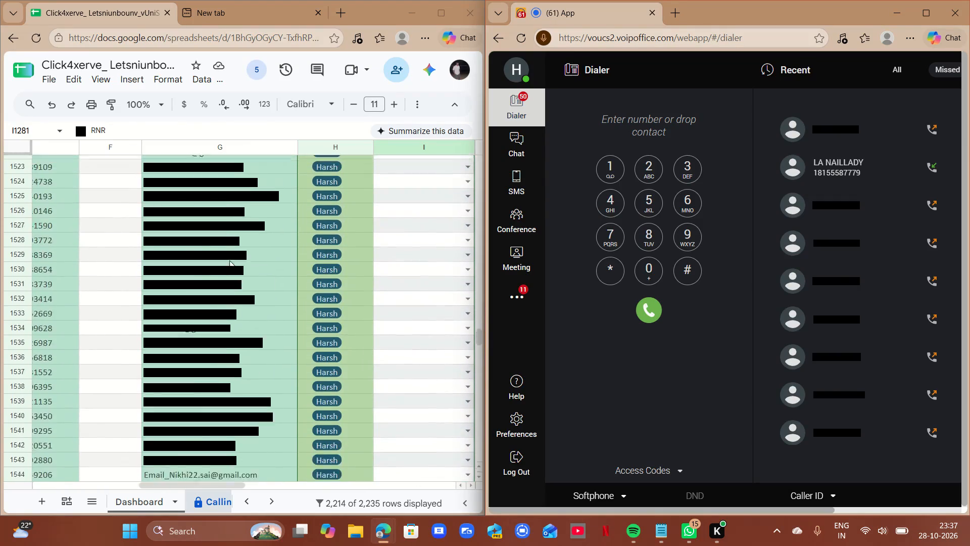
scroll(229, 260, up, 1)
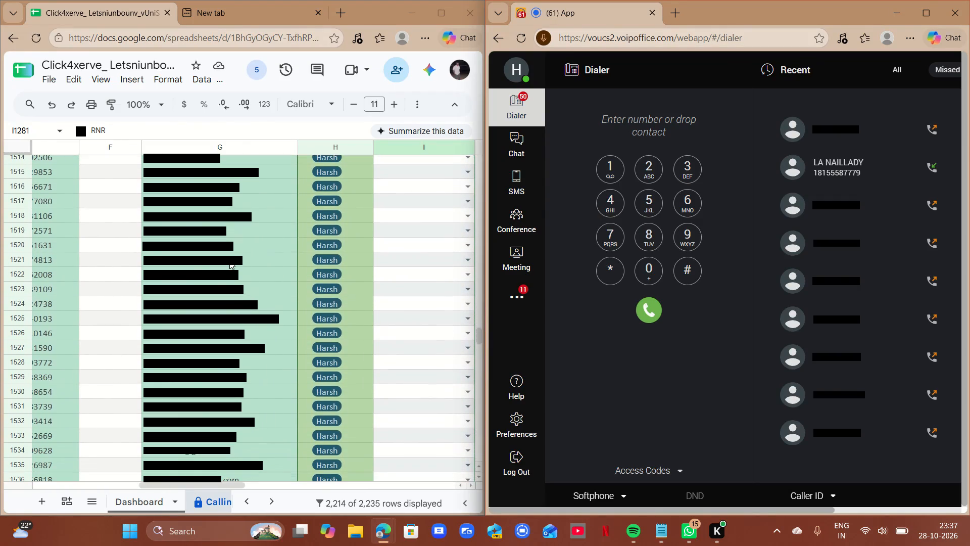
Check the team's lead and dial-out summary on the Dashboard sheet and return to the Calling Master sheet.
click(147, 505)
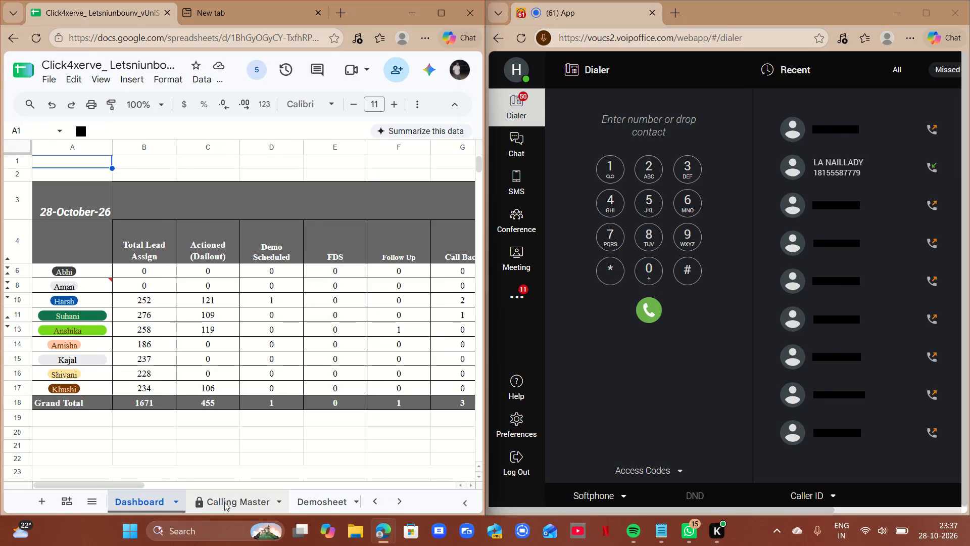
click(225, 502)
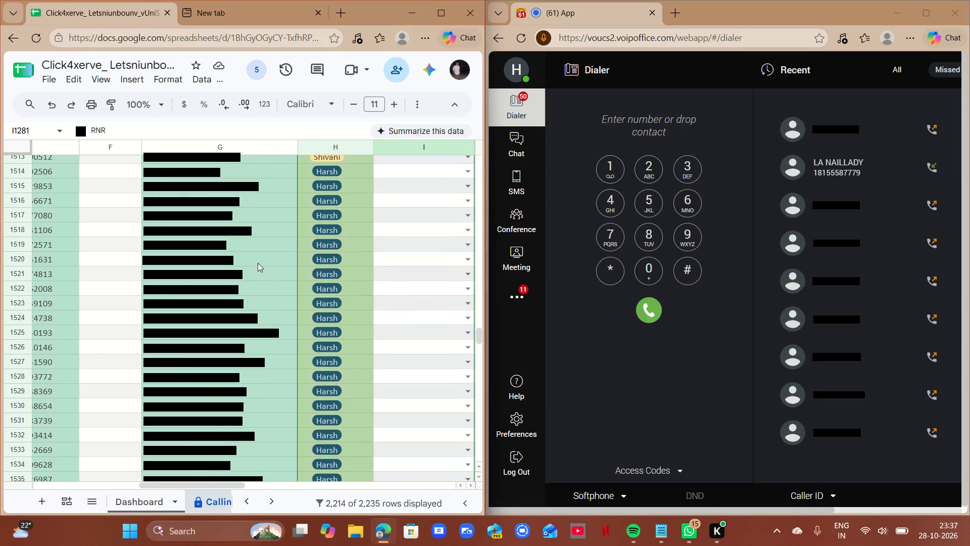
Call the row 1514 lead by copying the phone number from column E into the web dialer.
click(54, 162)
key(ctrl+c)
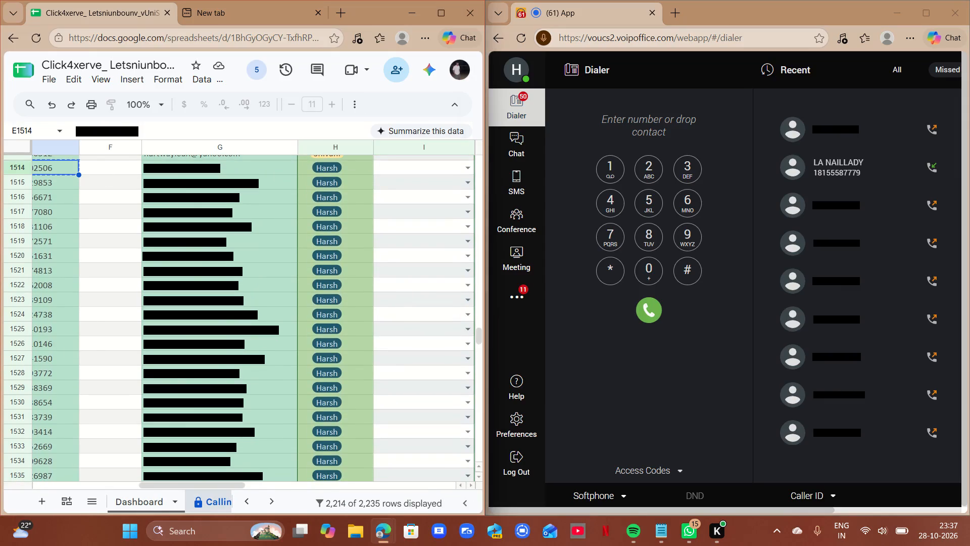
click(612, 128)
key(ctrl+v)
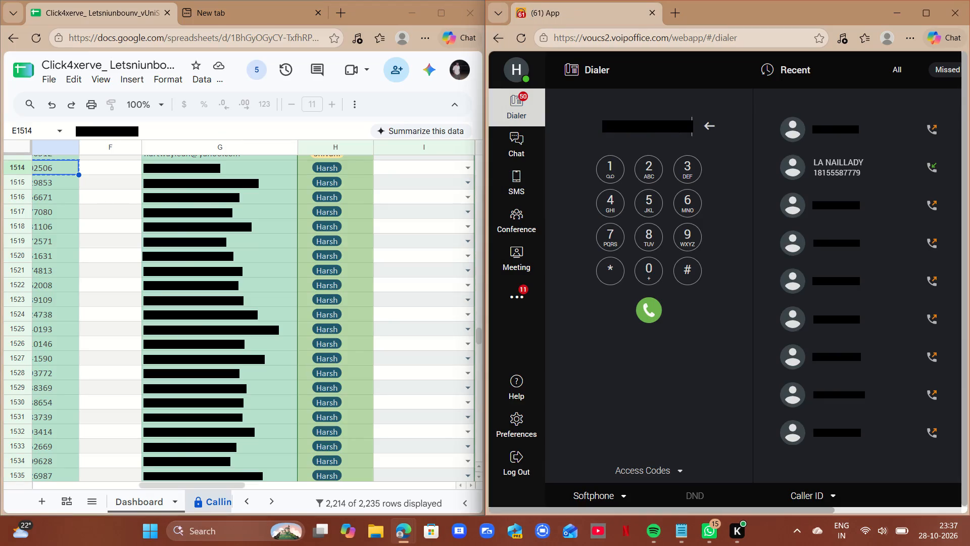
key(Return)
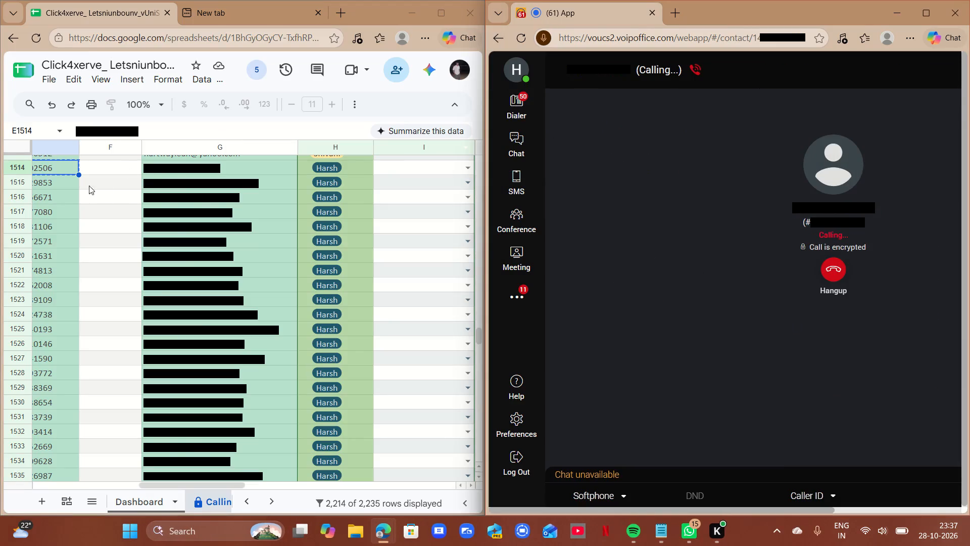
Copy the row 1515 lead's phone number from column E during the ongoing call.
click(50, 185)
key(ctrl+c)
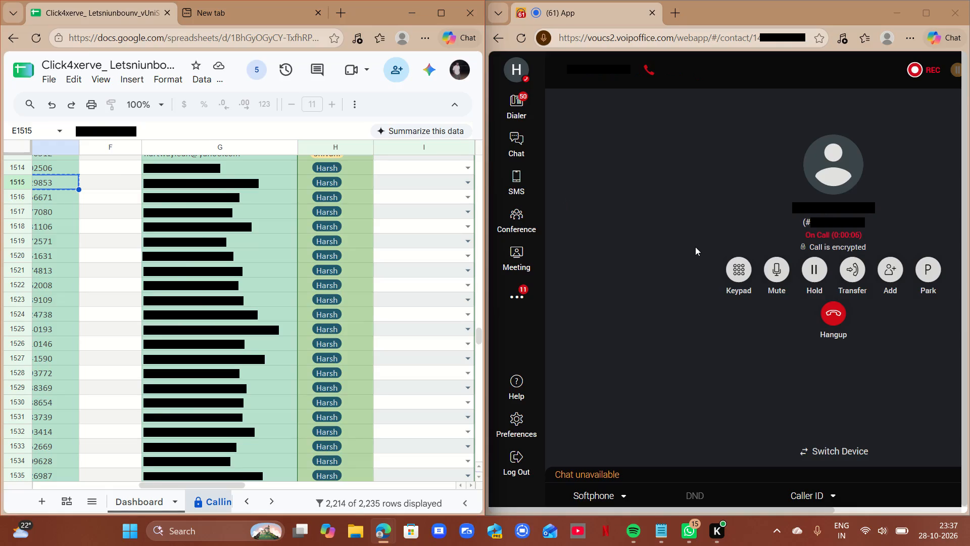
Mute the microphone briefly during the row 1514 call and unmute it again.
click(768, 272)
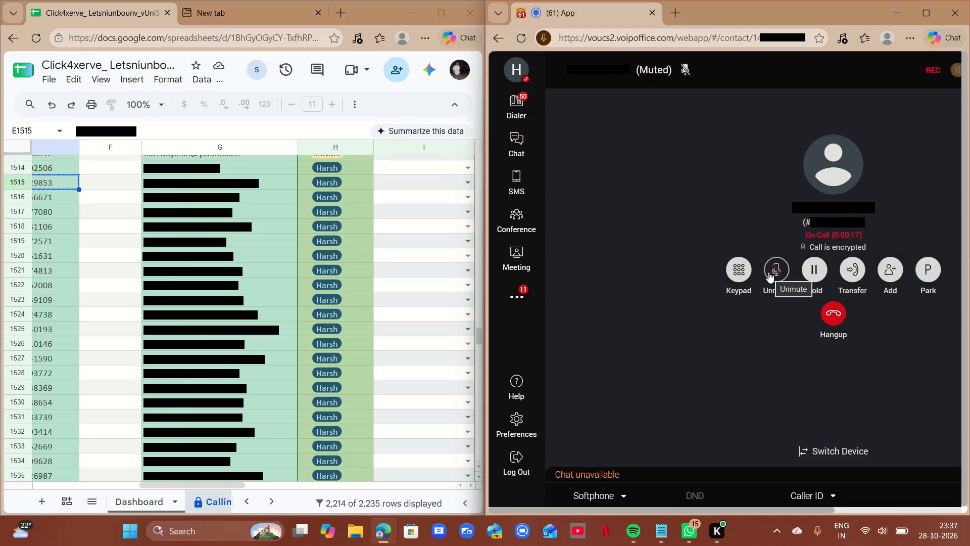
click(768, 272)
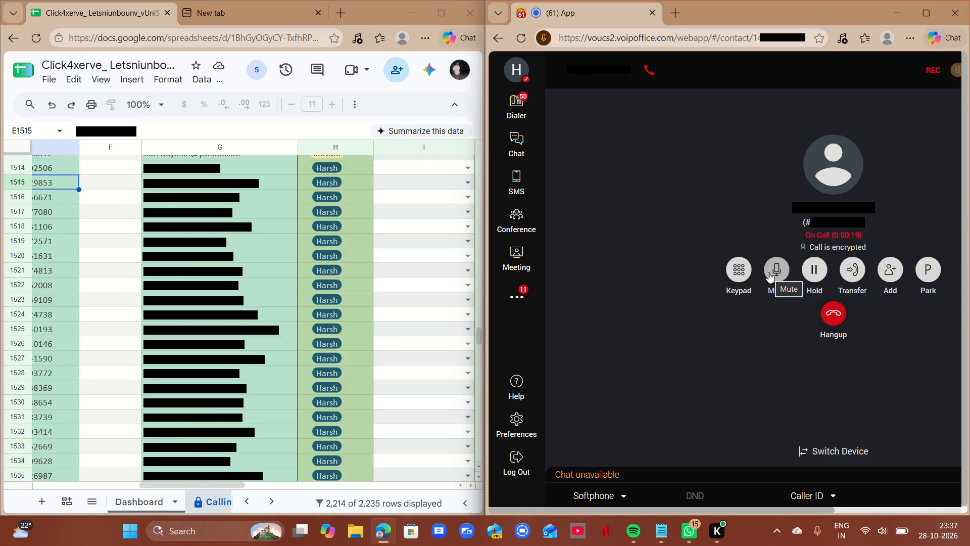
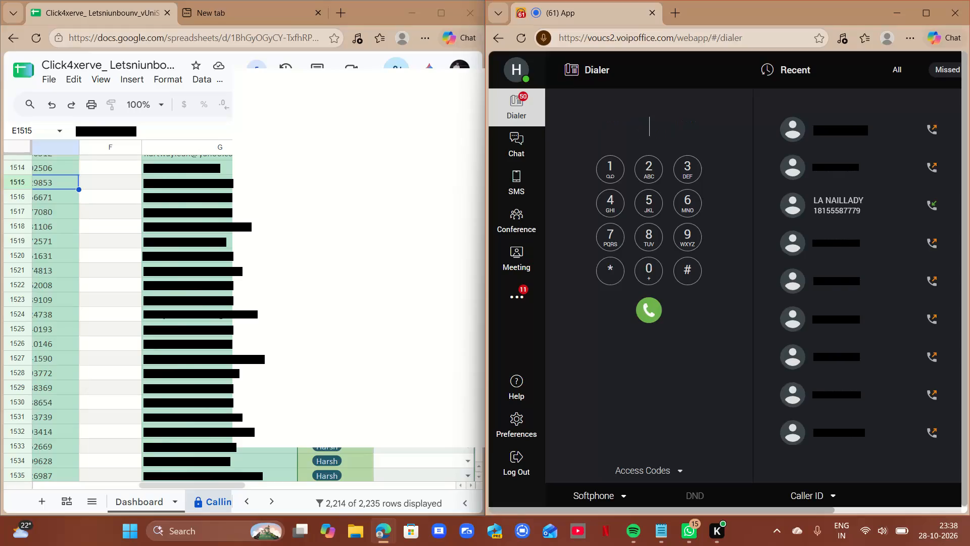
Call the row 1515 lead in the web dialer using the copied phone number.
key(ctrl+v)
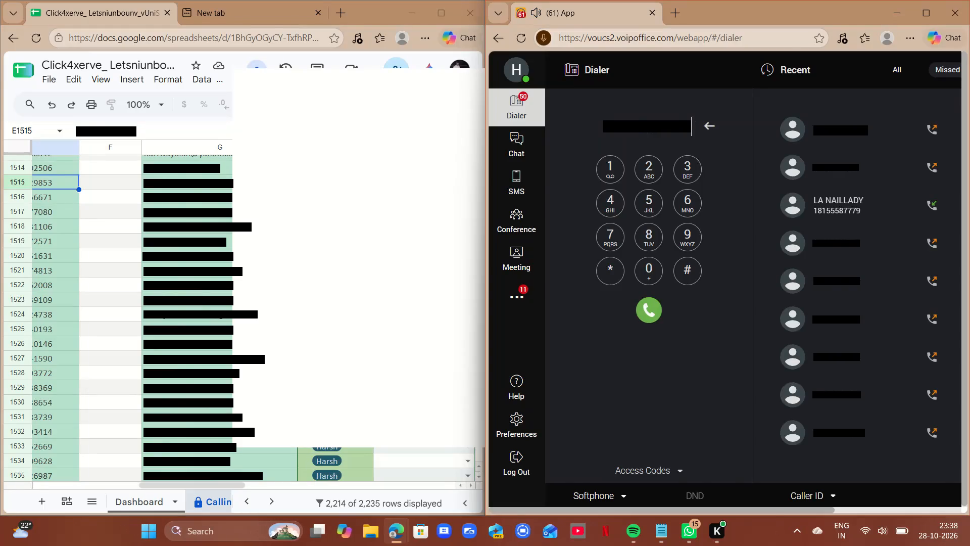
key(Return)
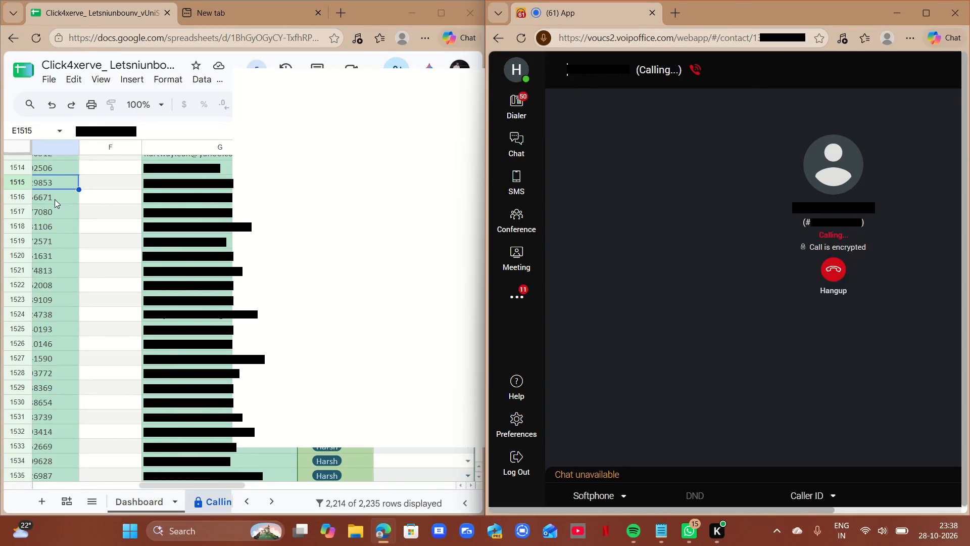
Copy the row 1516 lead's phone number from column E while the row 1515 call is in progress.
click(55, 199)
key(ctrl+c)
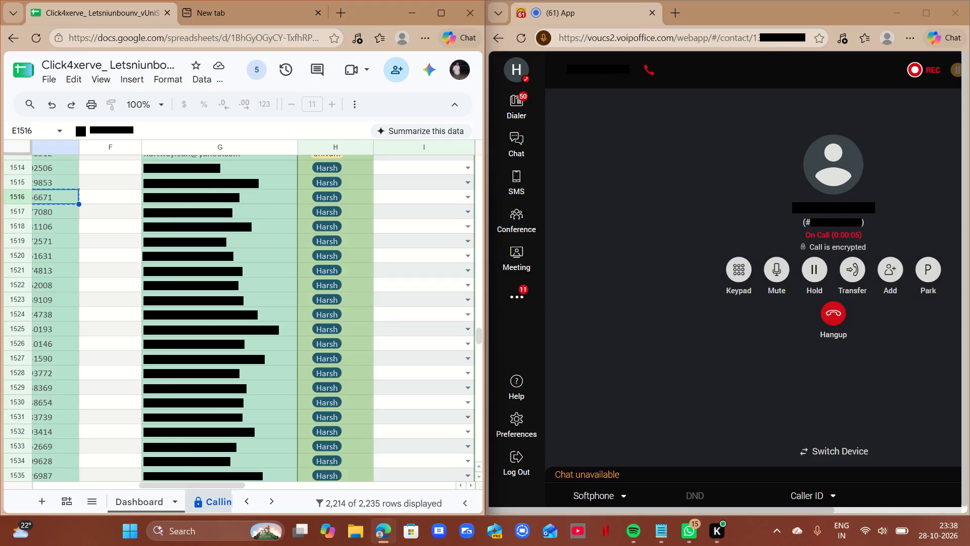
Hang up the row 1515 call and ready the dialer's number entry for another call.
click(838, 307)
click(686, 130)
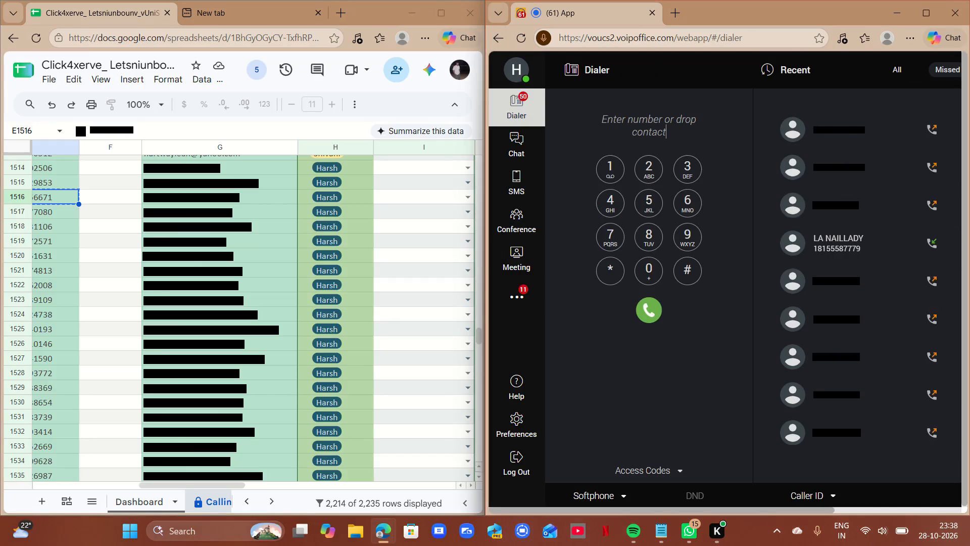
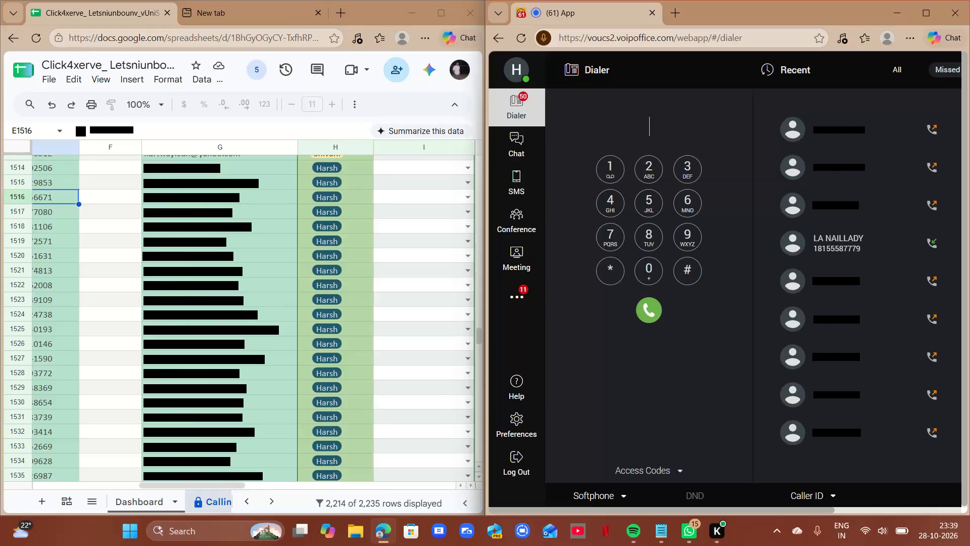
Call the row 1516 lead in the web dialer using the copied phone number.
key(ctrl+v)
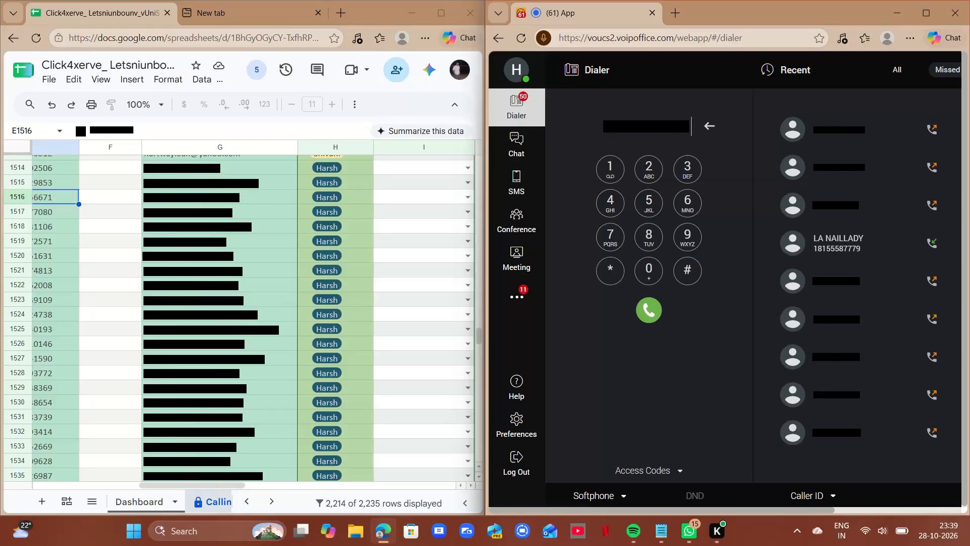
key(Return)
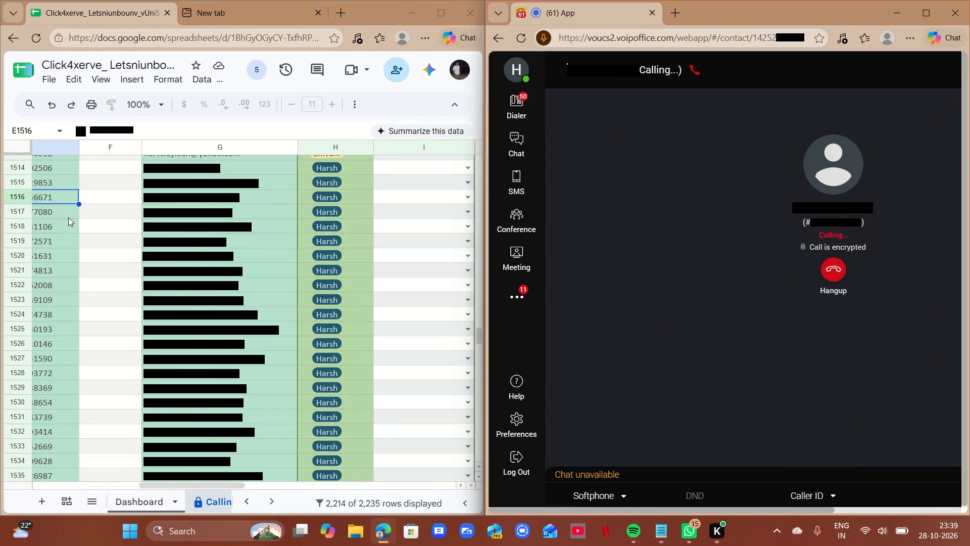
Copy the row 1517 lead's phone number from column E while the row 1516 call is in progress.
click(68, 217)
key(ctrl+c)
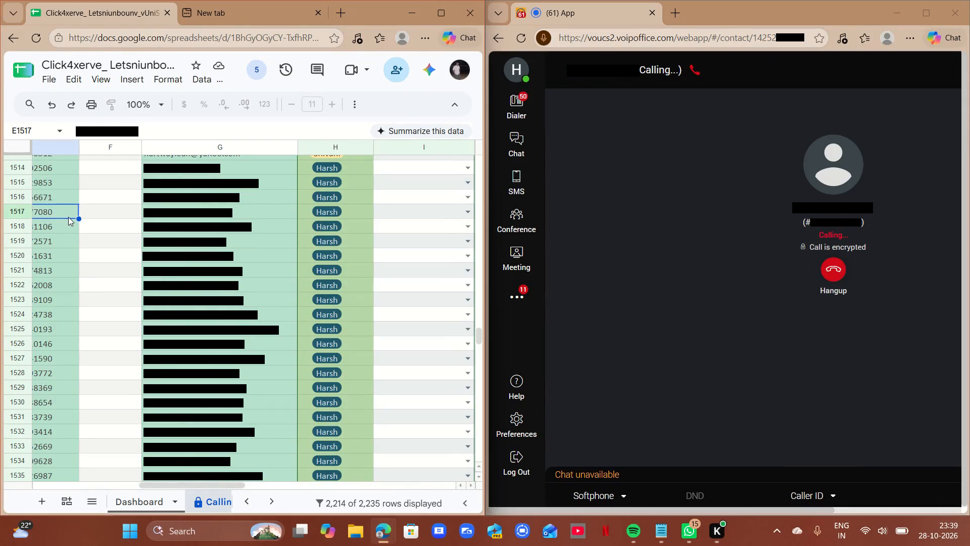
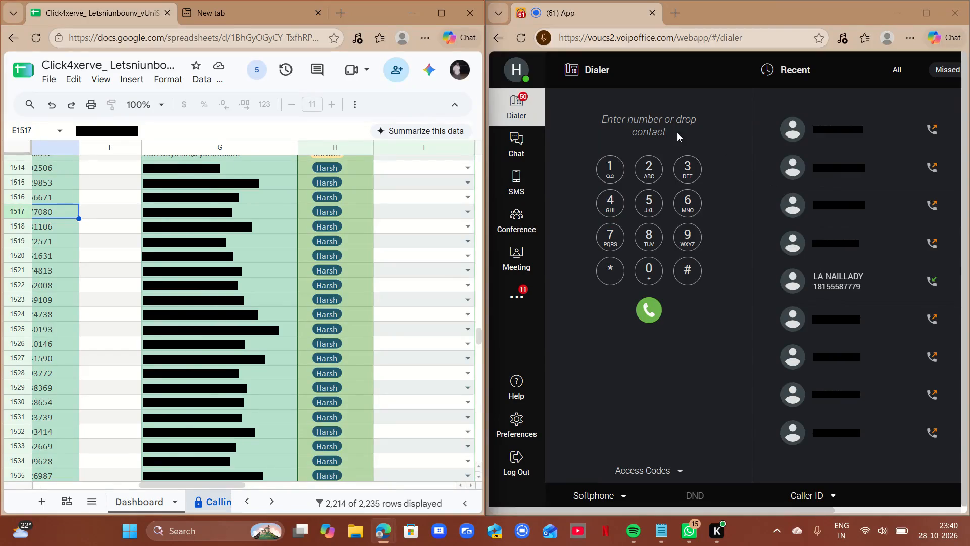
Call the row 1517 lead in the web dialer using the copied phone number.
click(658, 131)
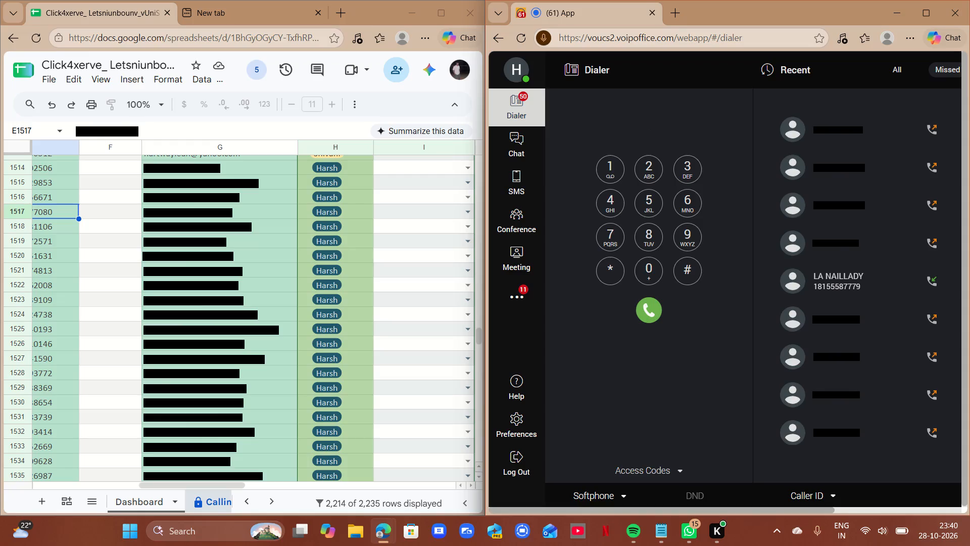
key(ctrl+v)
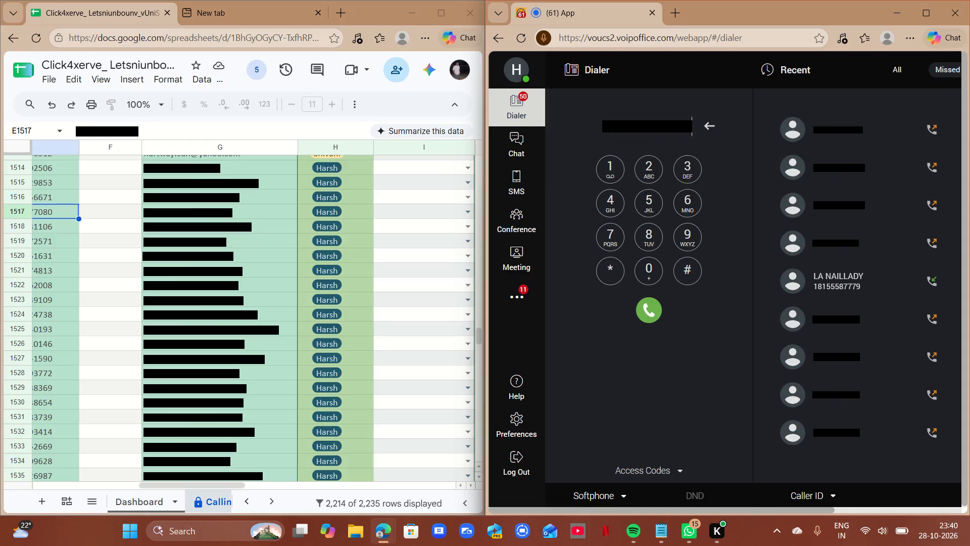
key(Return)
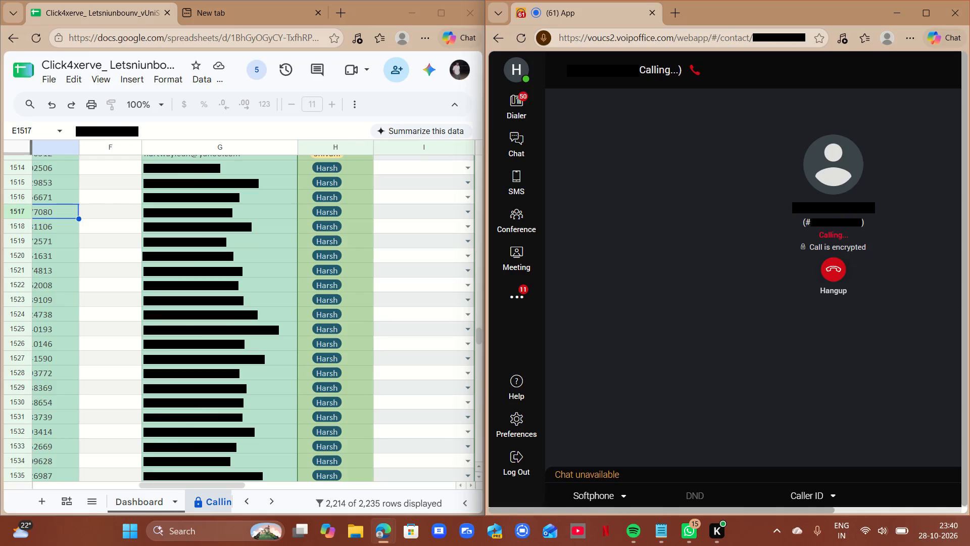
Record the call outcomes in column I: Hung up/Disconneted for row 1516, RNR for row 1514 and Voicemail for row 1515.
click(12, 198)
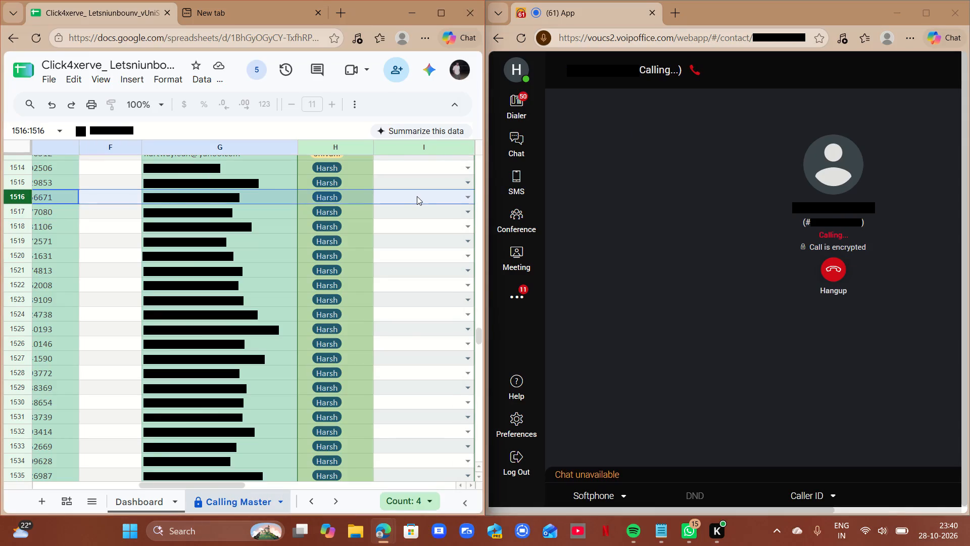
click(417, 196)
key(h)
key(Up)
key(Return)
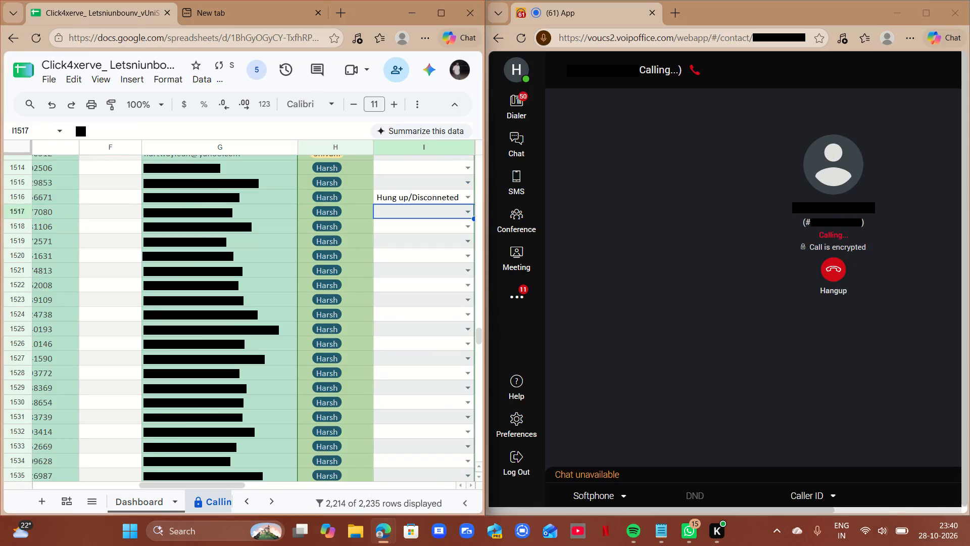
click(434, 167)
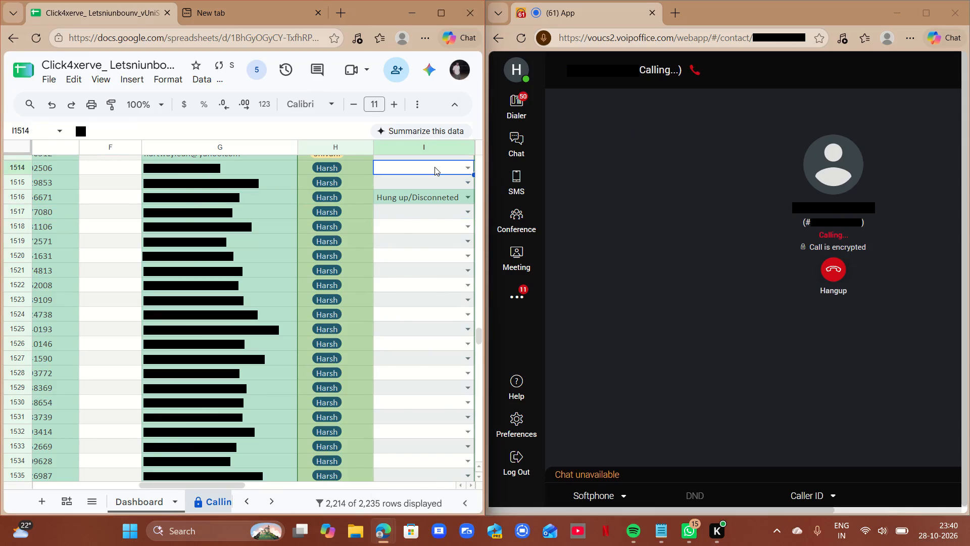
key(r)
key(Return)
key(v)
key(Up)
key(Return)
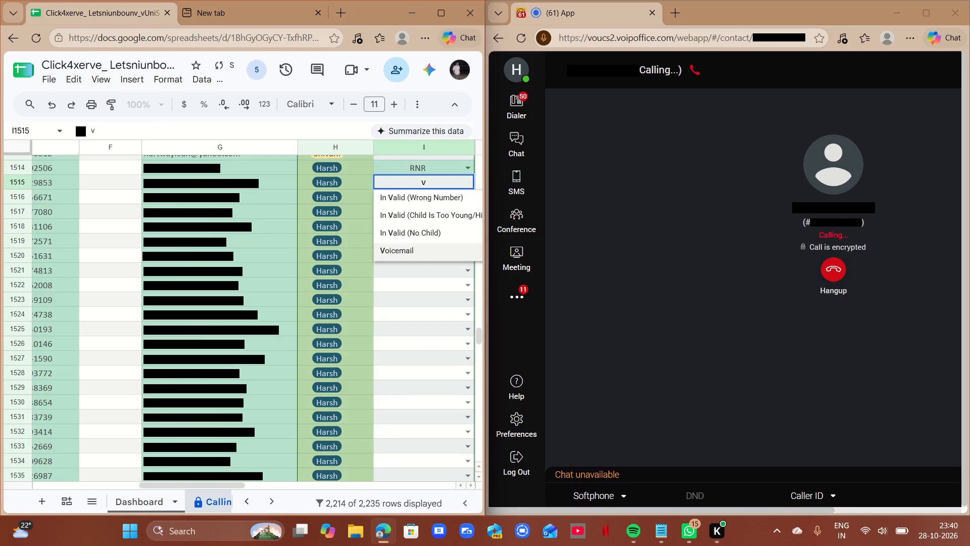
Copy the row 1518 lead's phone number from column E while the row 1517 call is in progress.
scroll(434, 167, down, 1)
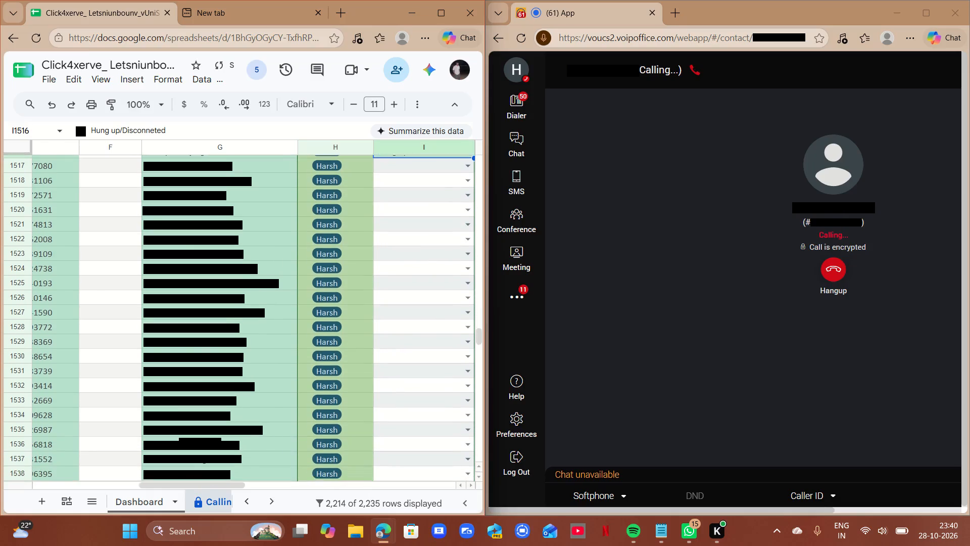
scroll(434, 167, down, 1)
click(56, 184)
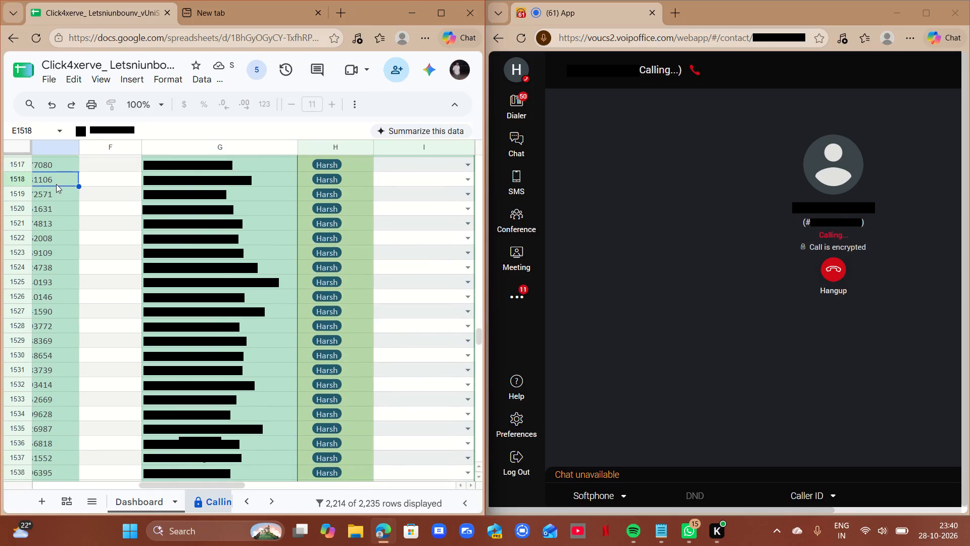
key(ctrl+c)
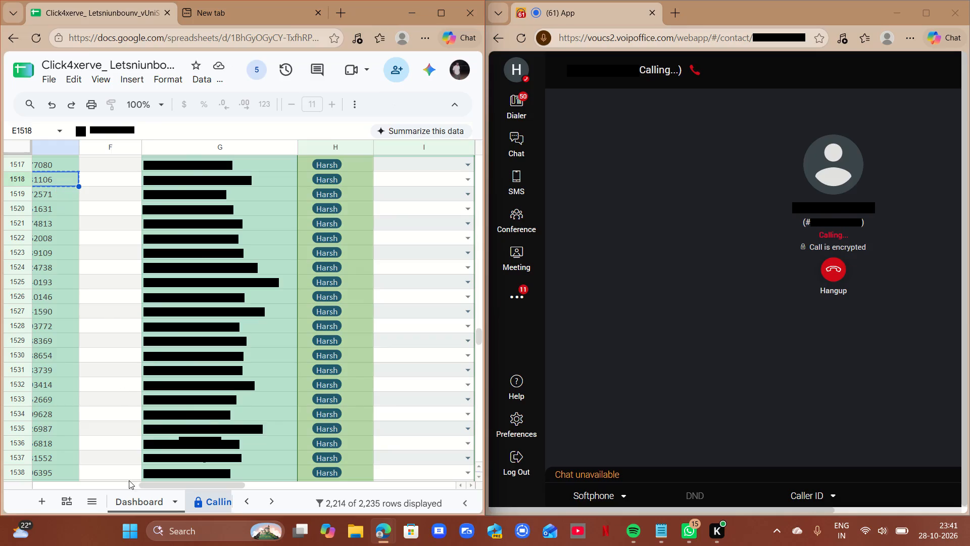
Check the team's daily call figures on the Dashboard sheet and return to the Calling Master sheet.
click(126, 503)
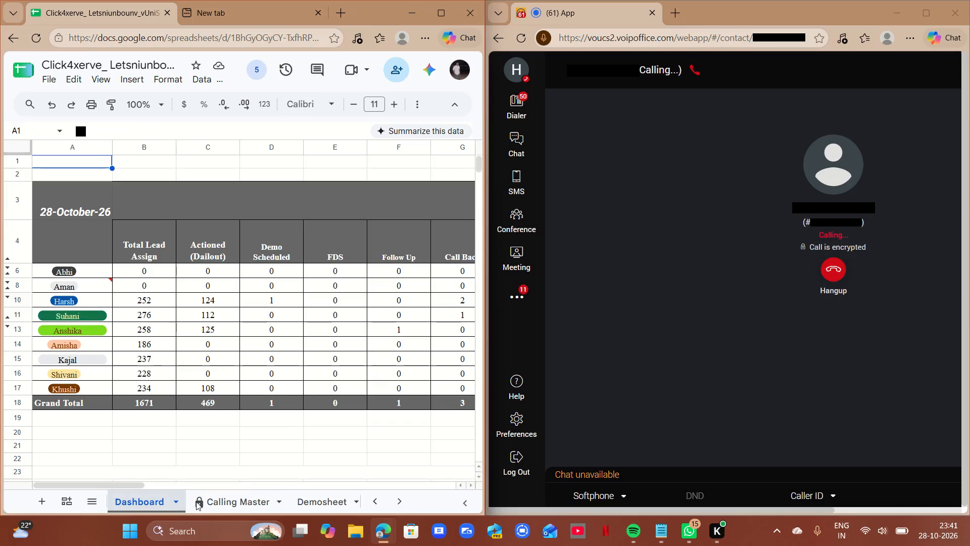
click(222, 504)
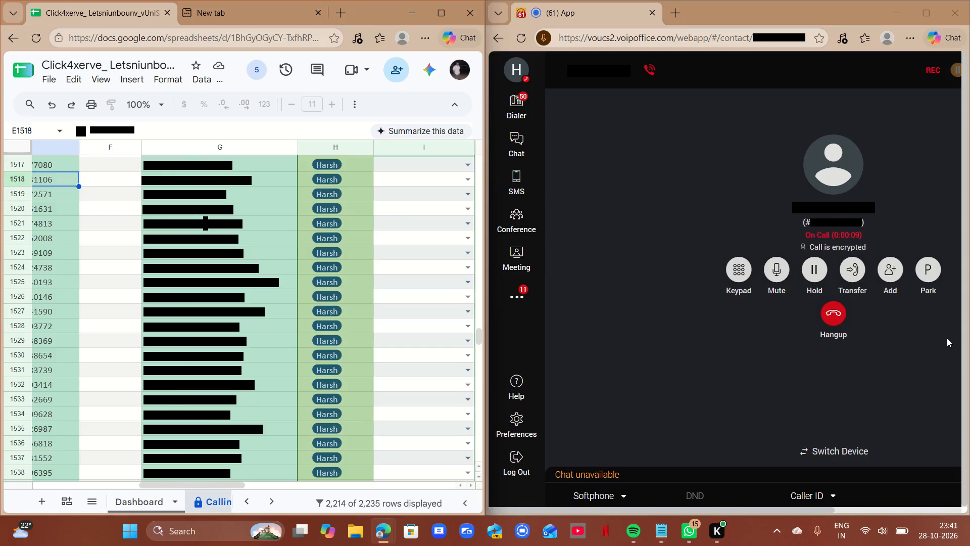
End the ongoing call with the row 1517 lead.
click(840, 314)
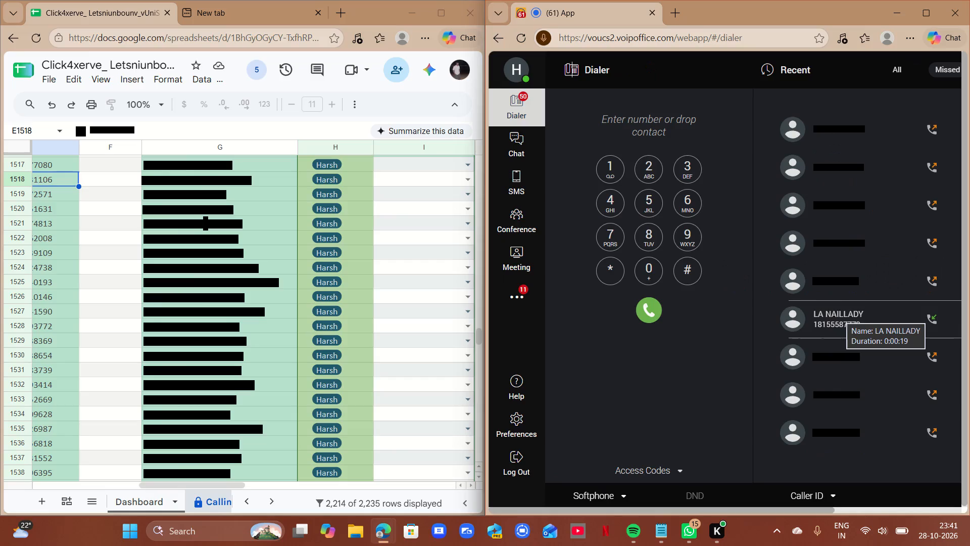
Call the row 1518 lead in the web dialer using the copied phone number.
click(634, 145)
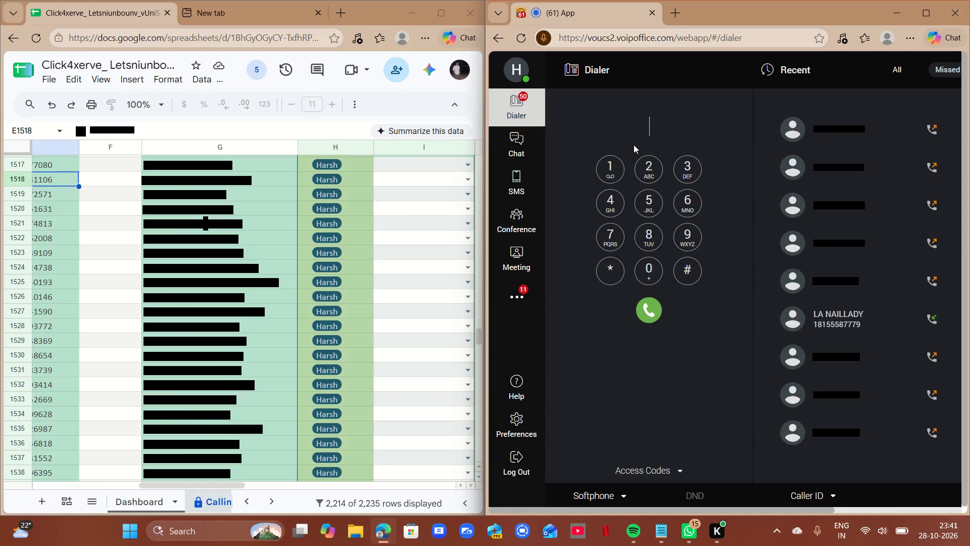
key(ctrl+v)
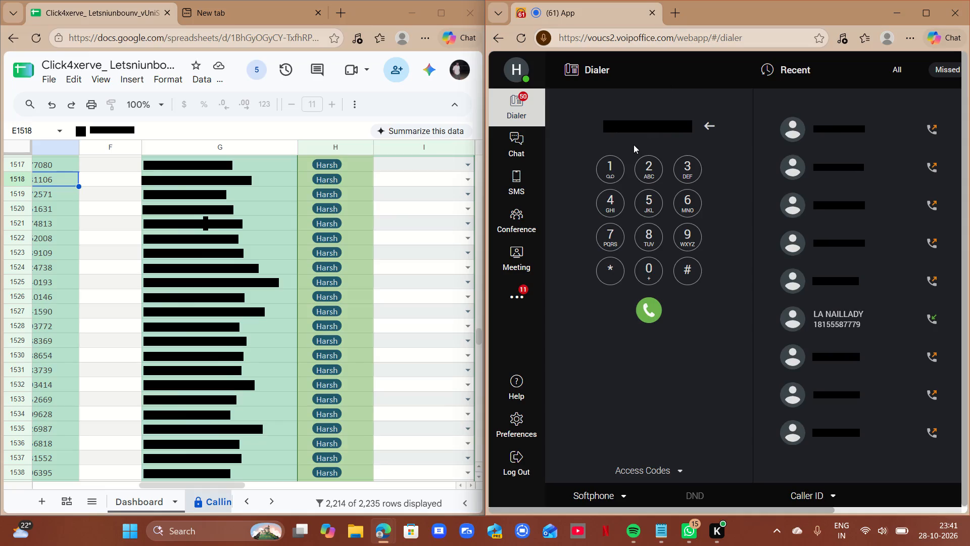
key(Return)
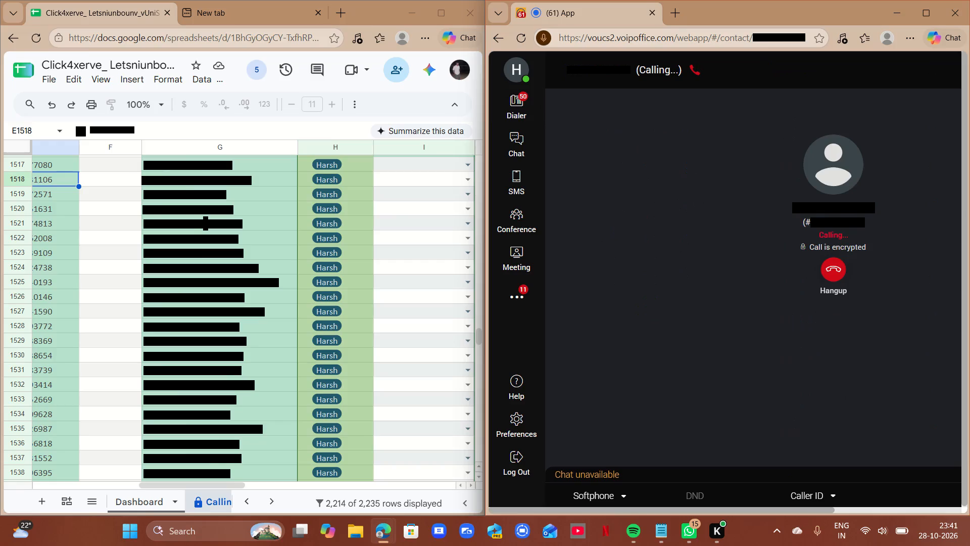
Copy the row 1519 lead's phone number from column E while the row 1518 call is in progress.
click(44, 196)
key(ctrl+c)
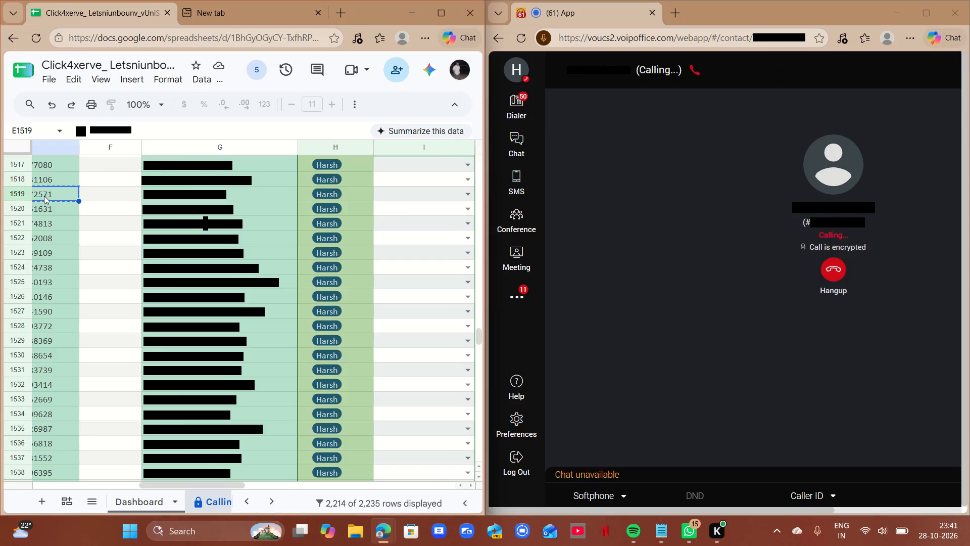
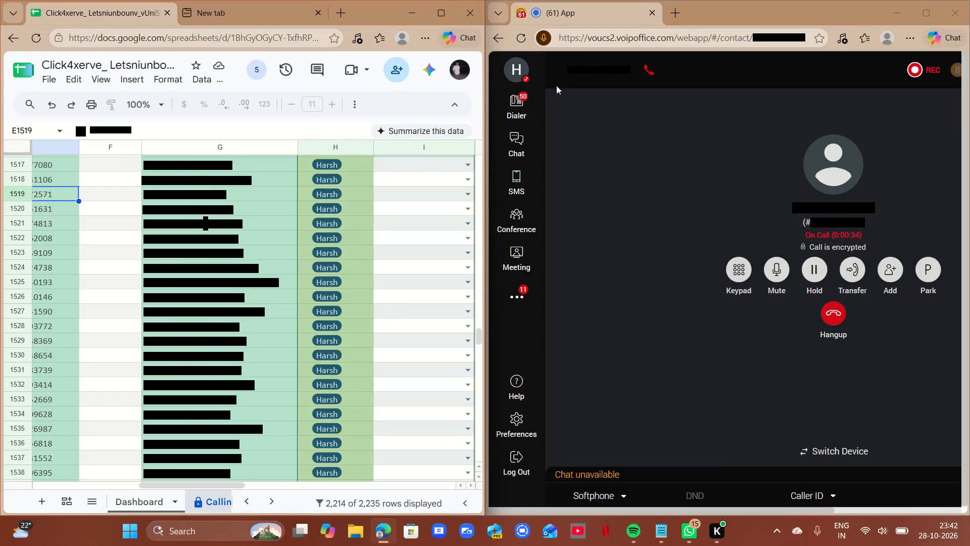
End the ongoing call with the row 1518 lead.
click(827, 312)
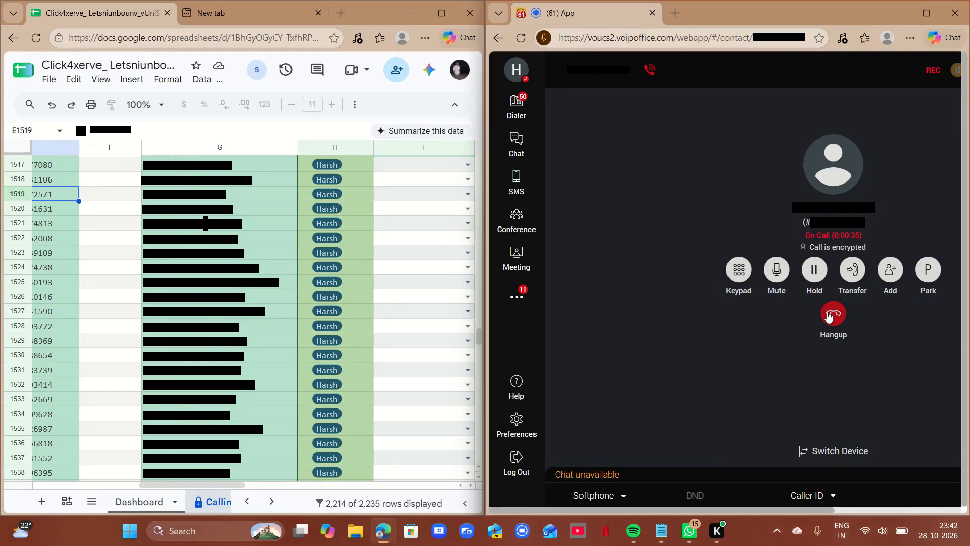
Activate the web dialer's phone number entry for calling the row 1519 lead.
click(639, 116)
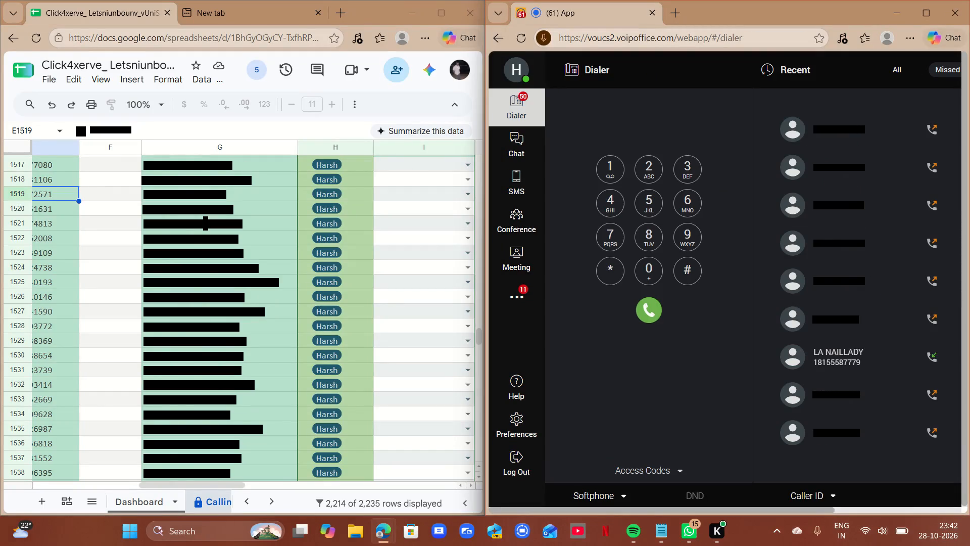
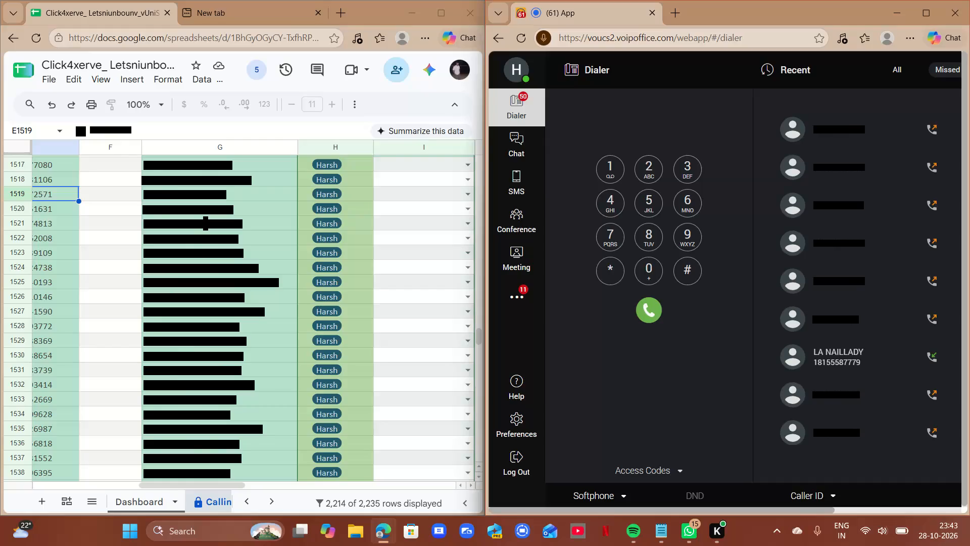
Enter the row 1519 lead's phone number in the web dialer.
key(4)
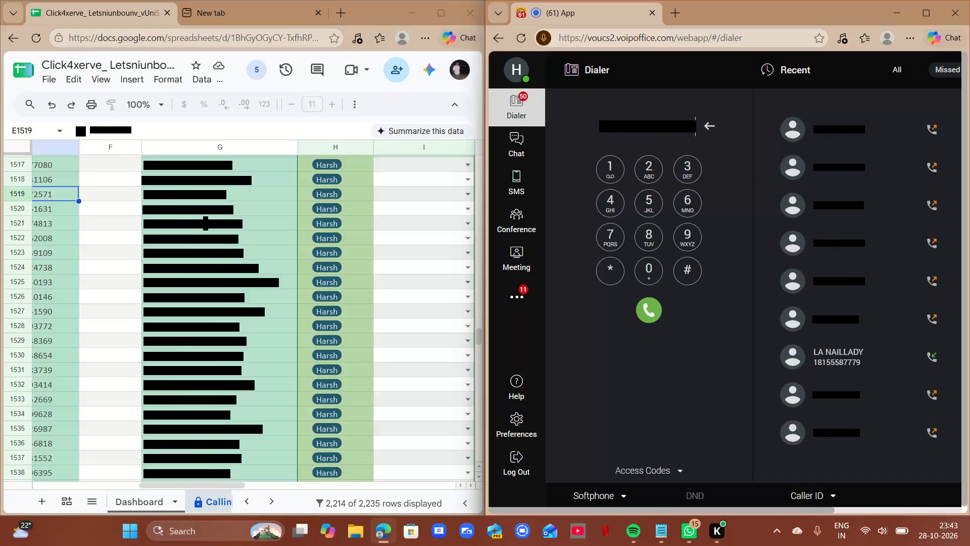
Record the row 1518 lead's call outcome in column I as Ni (Not Intersted).
click(393, 179)
key(n)
key(Return)
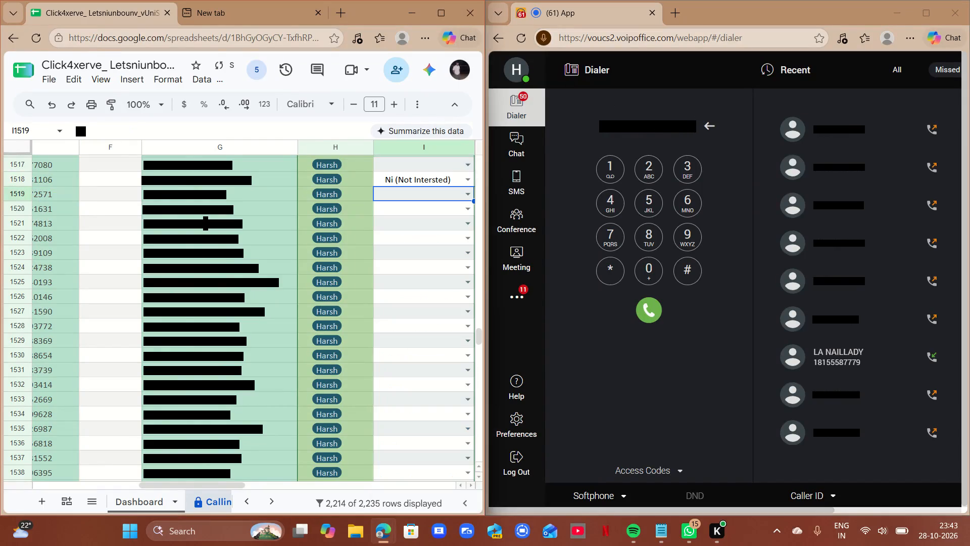
Record the row 1517 lead's call outcome in column I as RNR.
click(406, 162)
key(r)
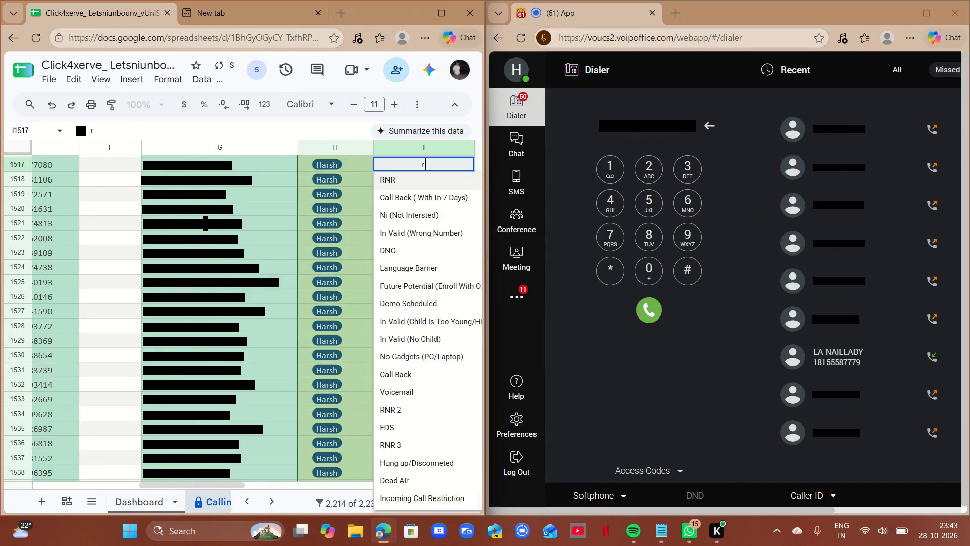
key(Return)
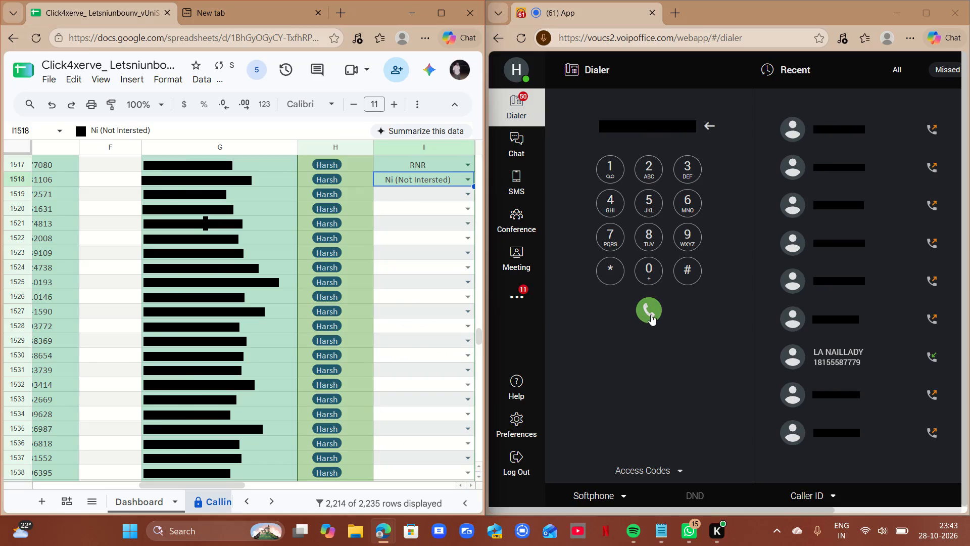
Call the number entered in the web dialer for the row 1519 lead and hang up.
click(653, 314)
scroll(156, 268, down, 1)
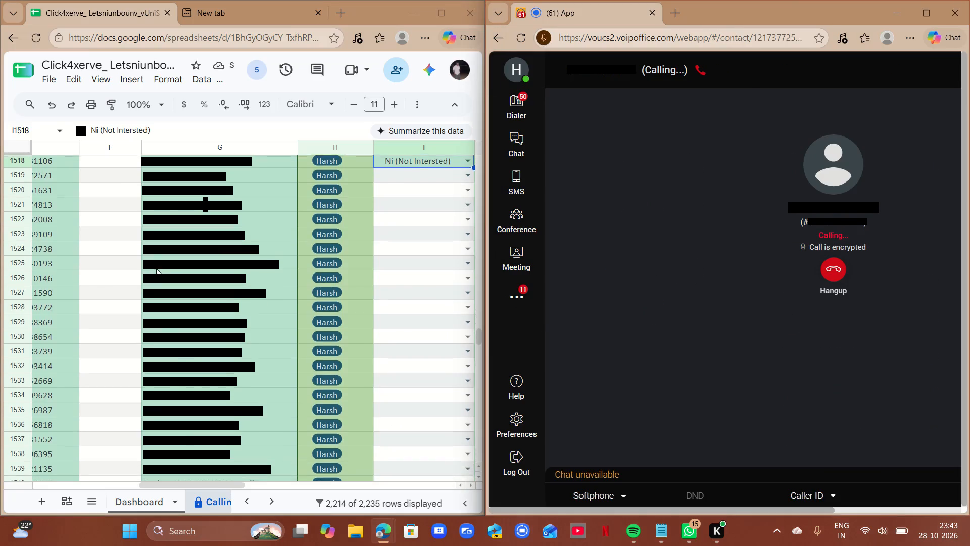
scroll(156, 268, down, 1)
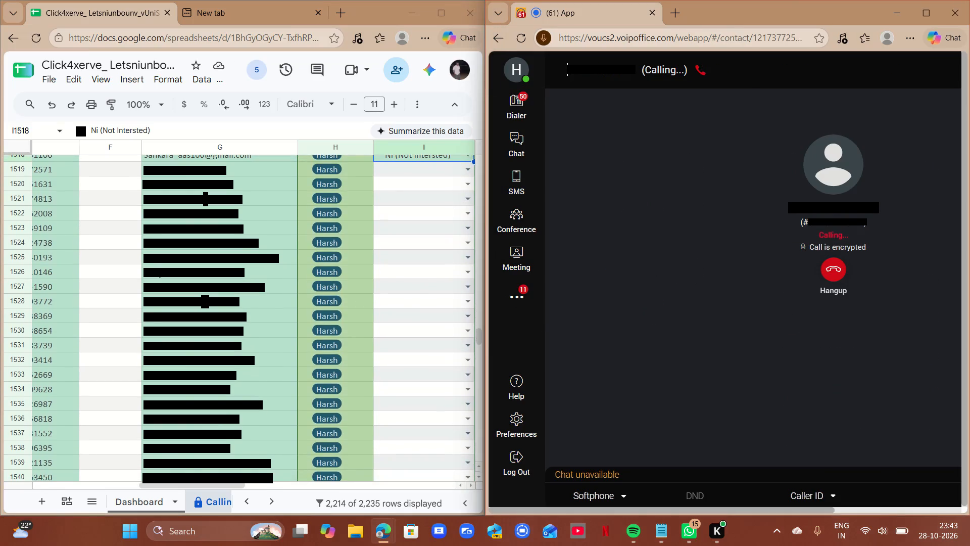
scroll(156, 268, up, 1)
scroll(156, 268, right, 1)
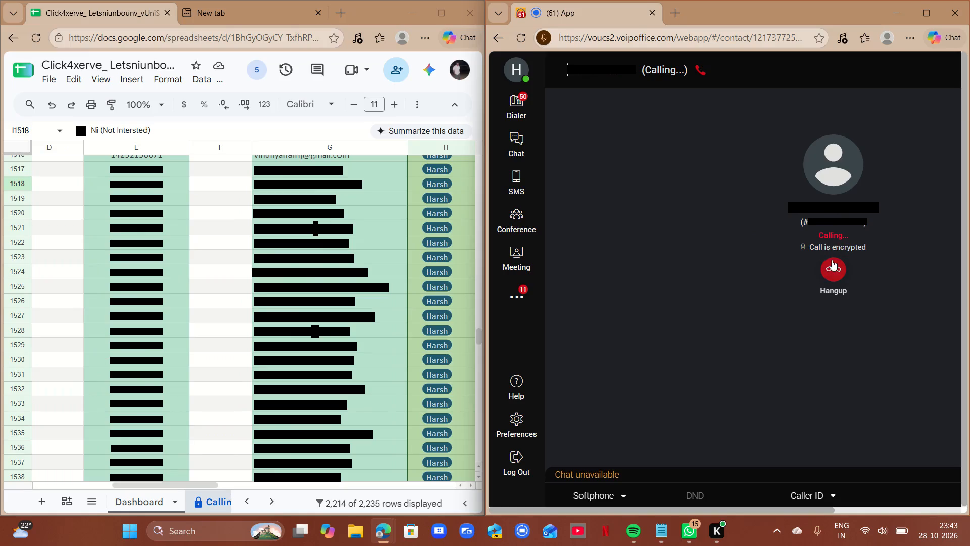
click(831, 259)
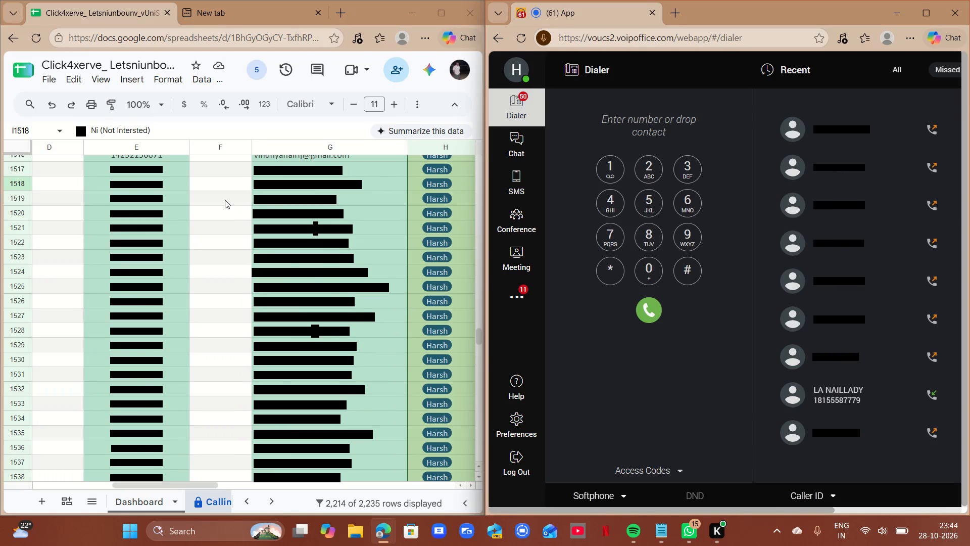
Enter the copied row 1519 phone number in the web dialer again and start the call.
scroll(225, 200, down, 1)
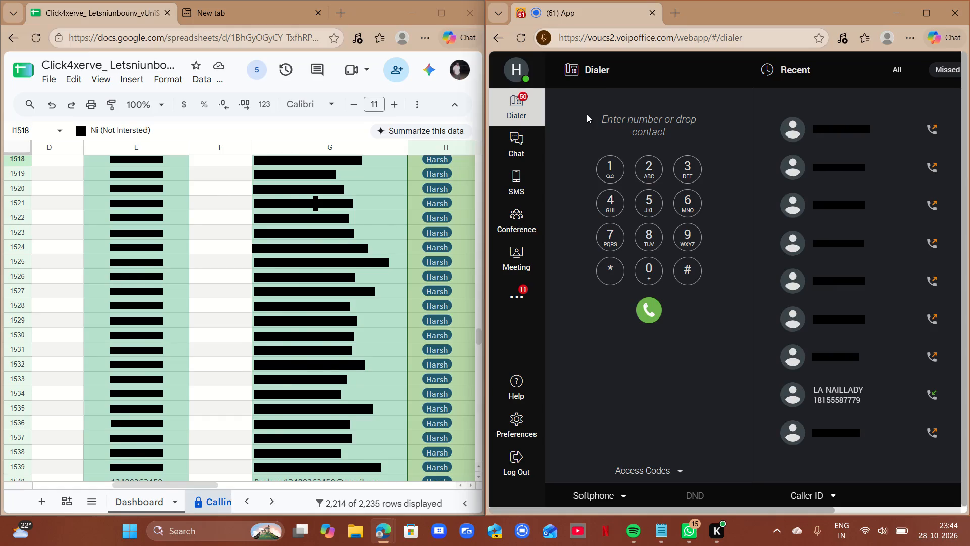
click(612, 125)
key(ctrl+v)
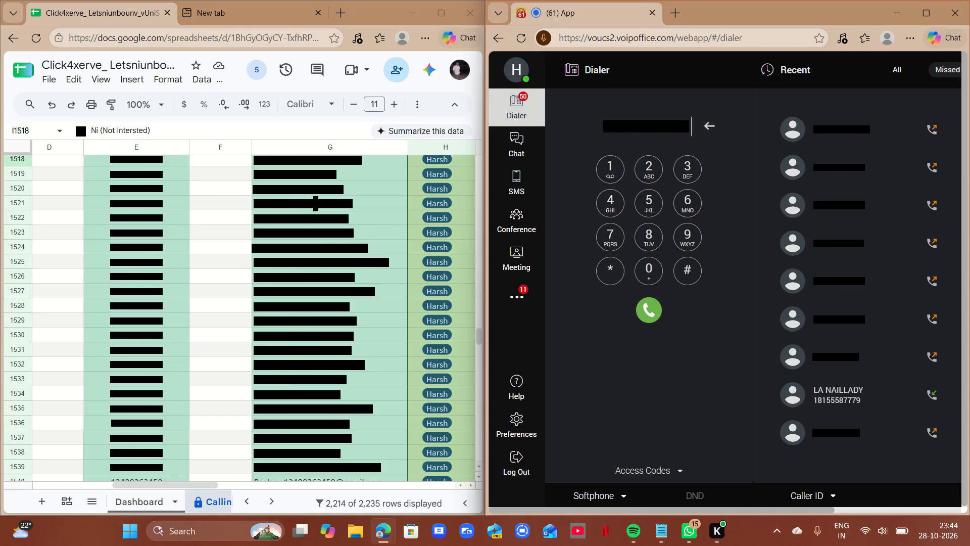
key(Return)
Copy the row 1520 lead's phone number from column E while the row 1519 call is ringing.
scroll(135, 224, left, 1)
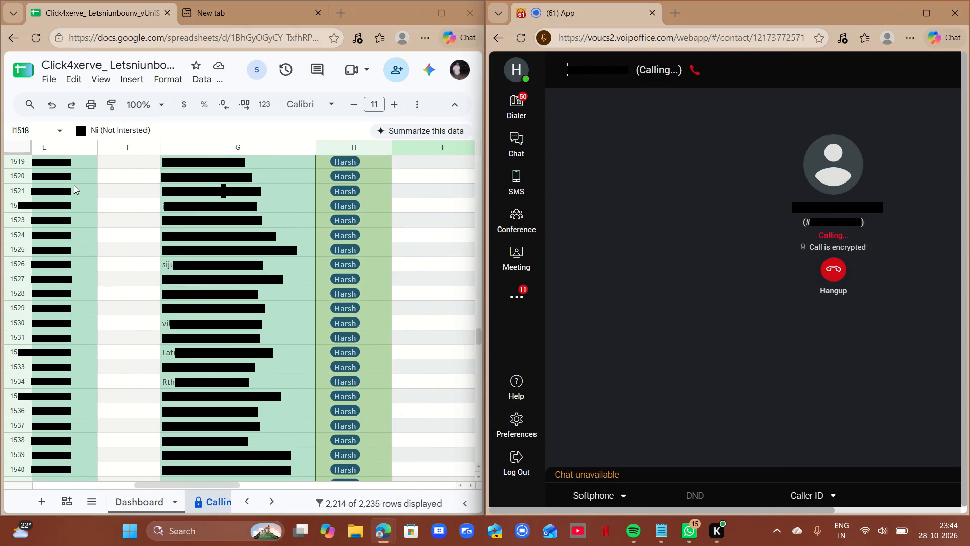
click(80, 173)
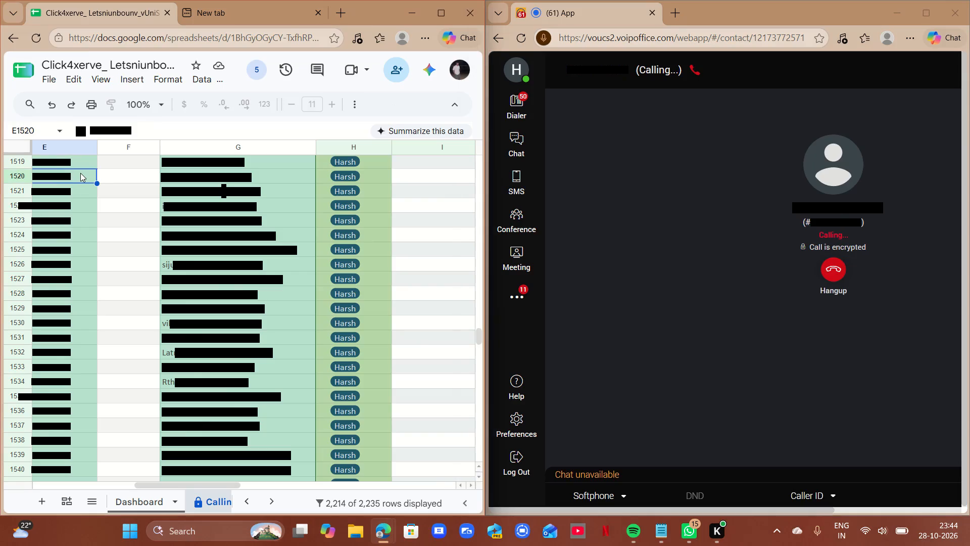
key(ctrl+c)
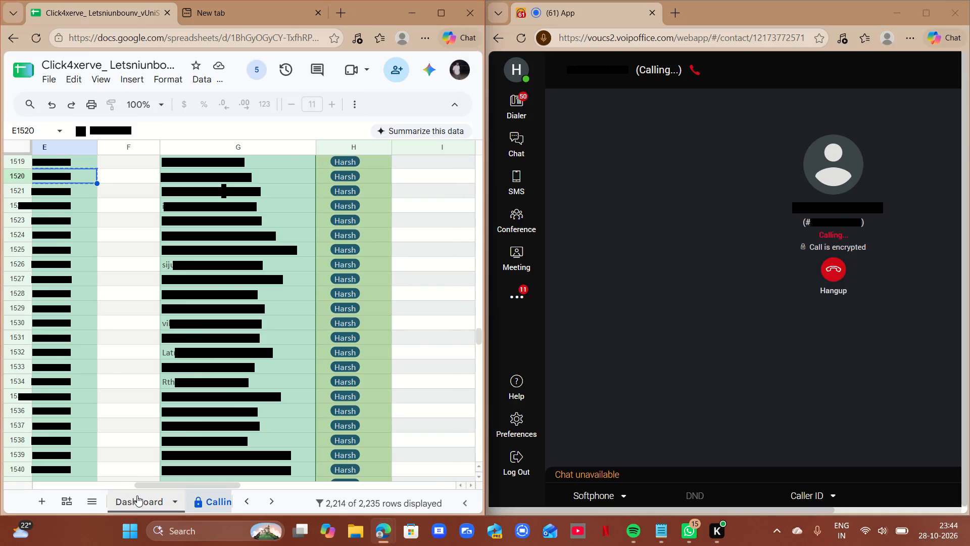
Check the team's lead and call totals on the Dashboard sheet and return to the Calling Master sheet.
click(137, 496)
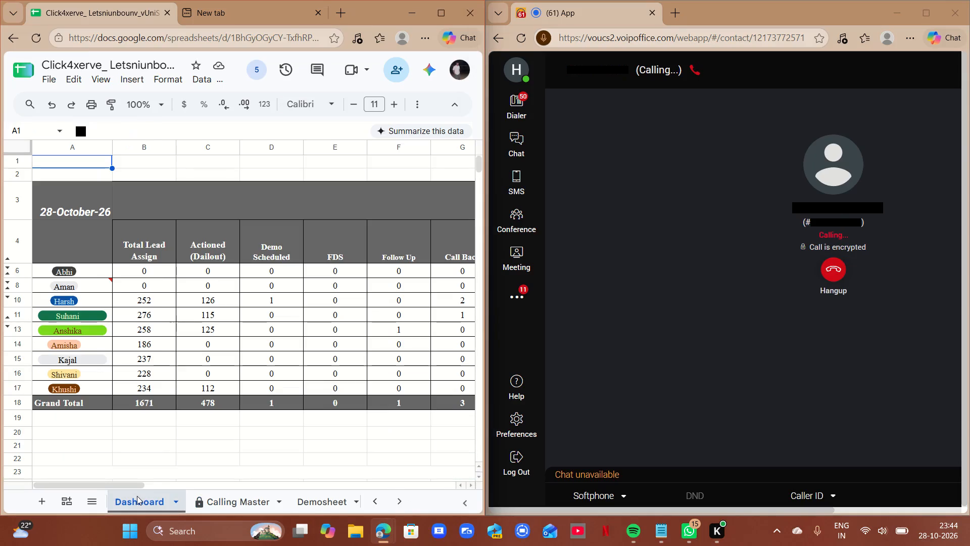
click(215, 502)
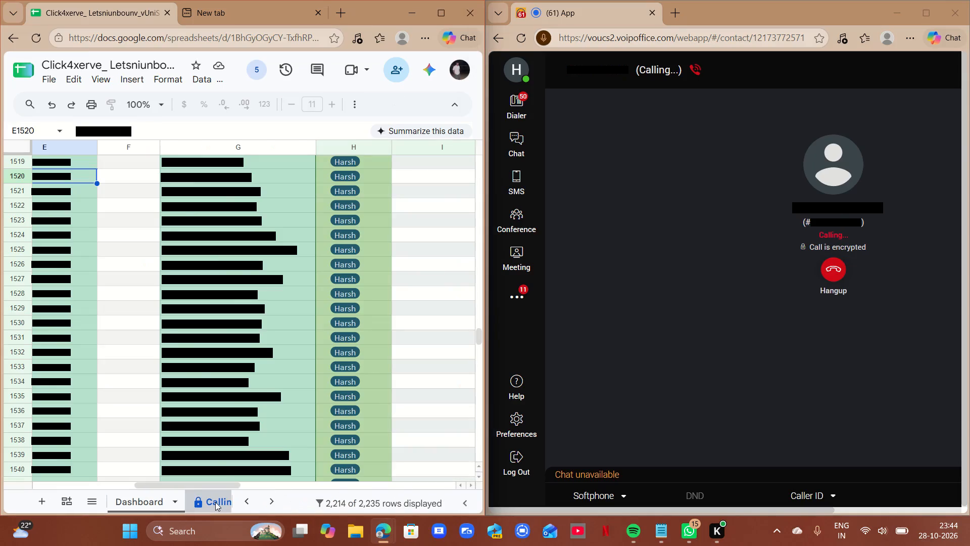
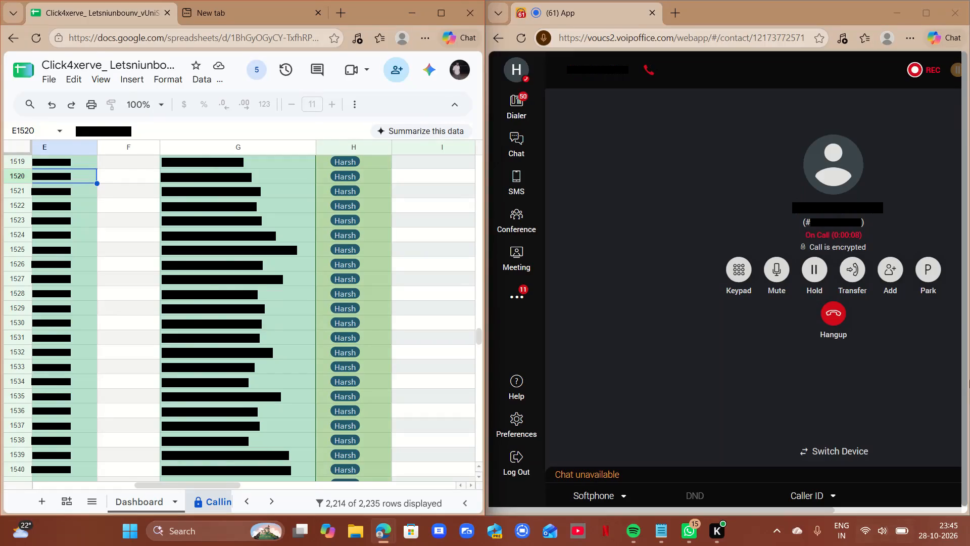
Hang up the ongoing call to the row 1519 lead in the web dialer.
click(840, 318)
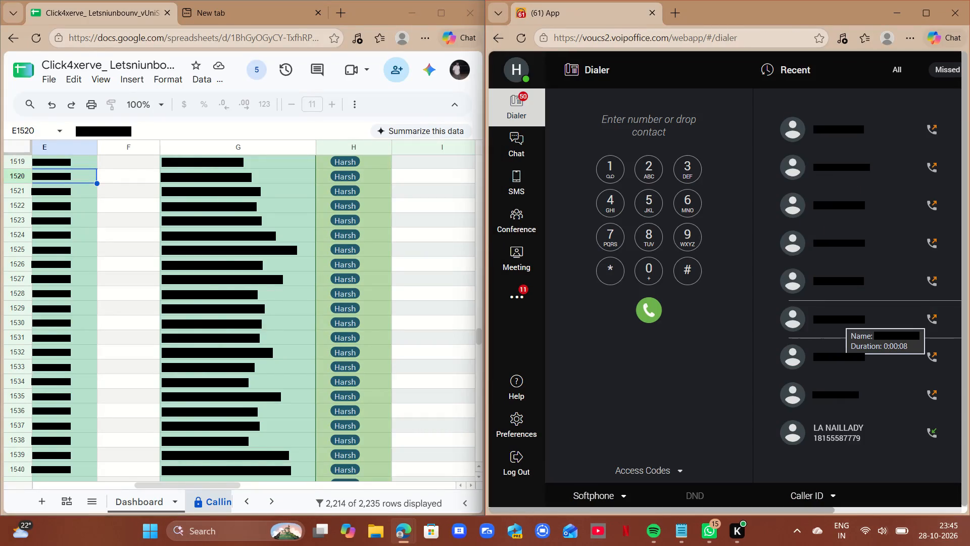
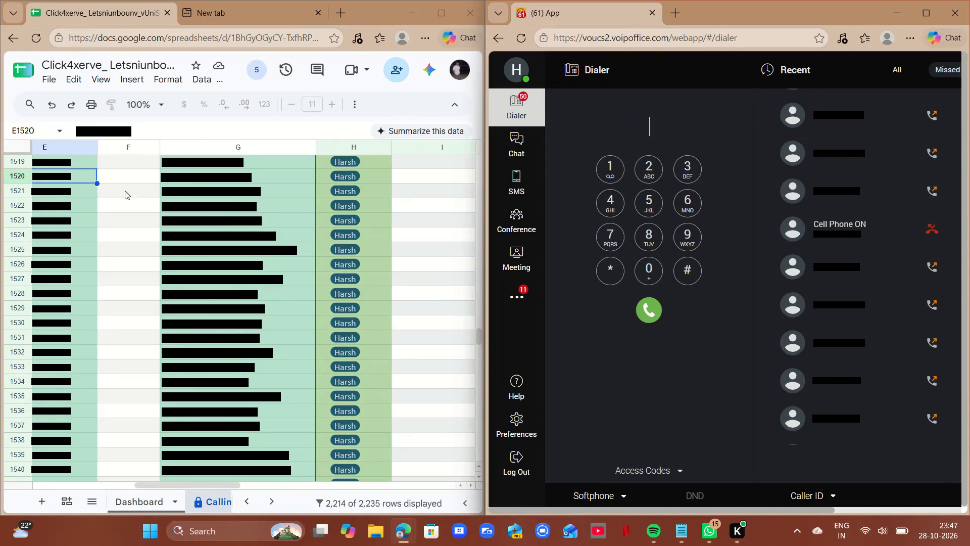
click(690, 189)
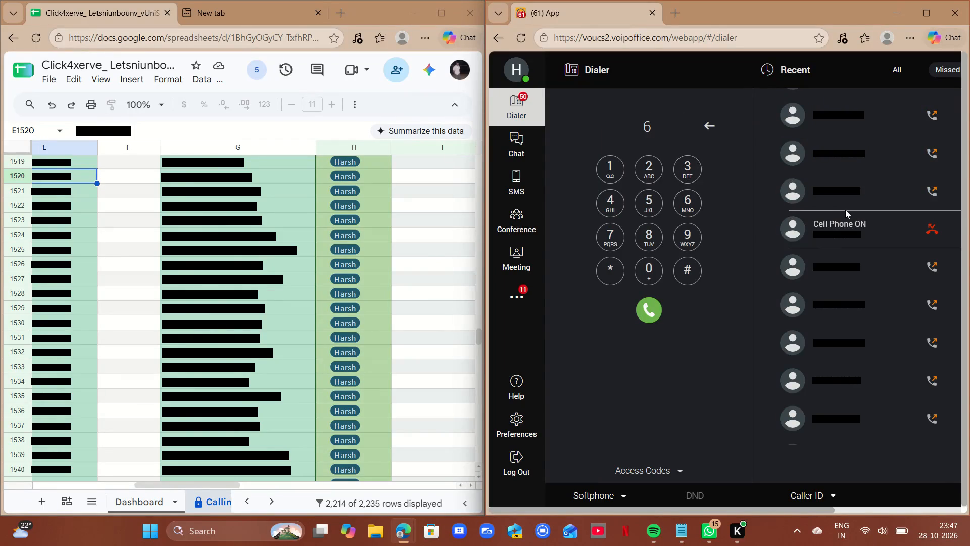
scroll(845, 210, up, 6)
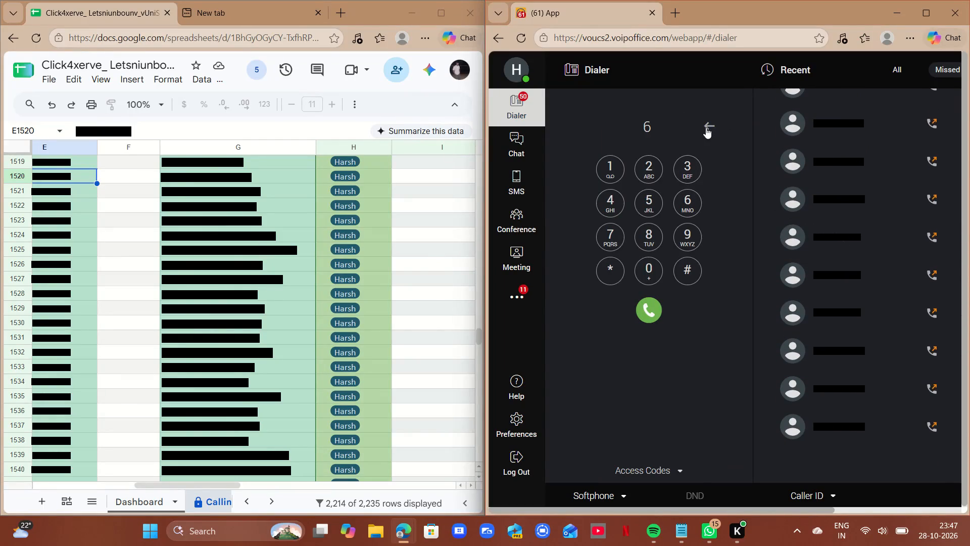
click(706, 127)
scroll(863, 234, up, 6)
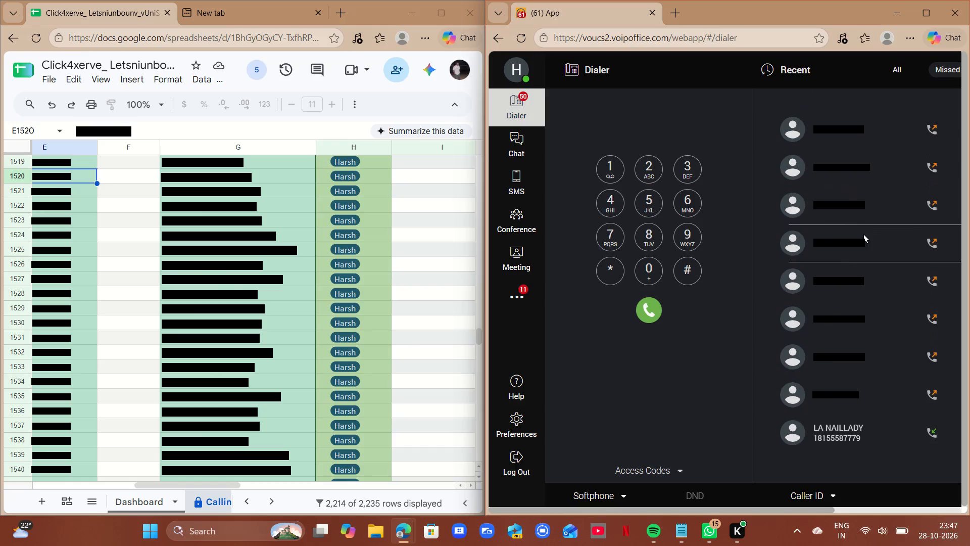
Copy the row 1520 lead's phone number into the web dialer, place the call and hang it up.
click(68, 179)
key(ctrl+c)
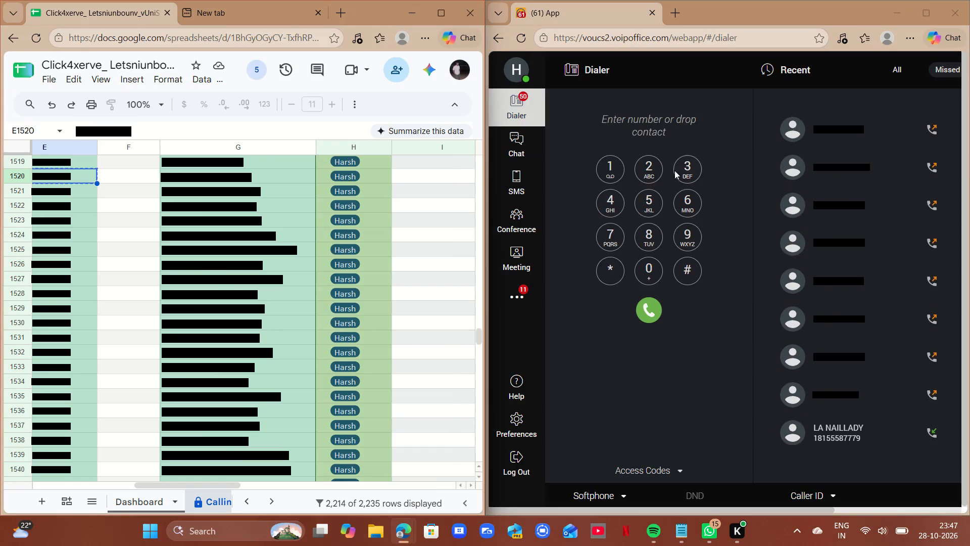
click(623, 138)
key(ctrl+v)
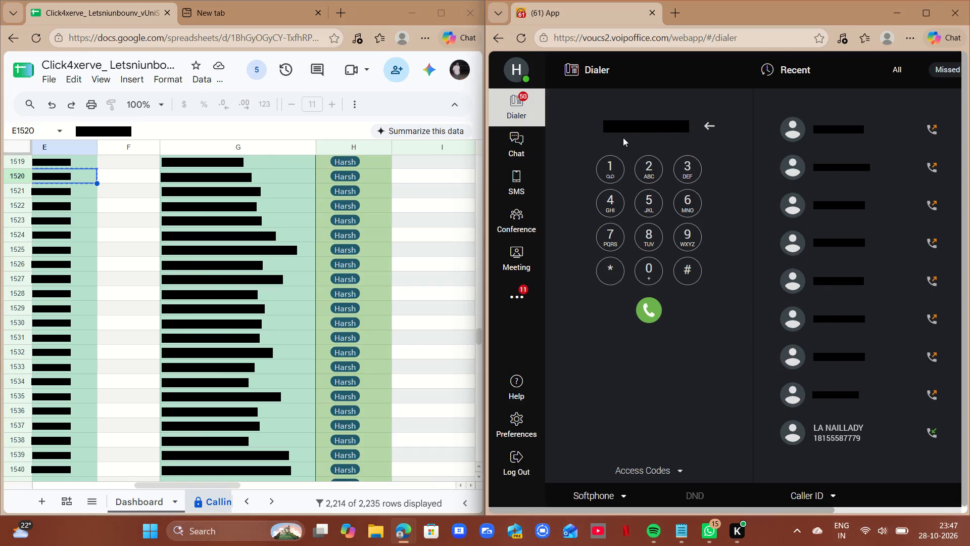
key(Return)
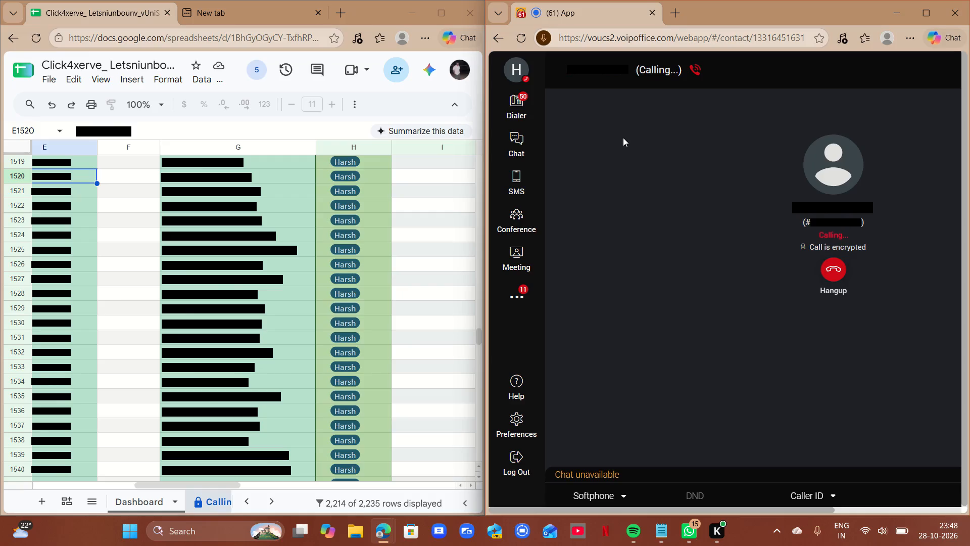
click(835, 277)
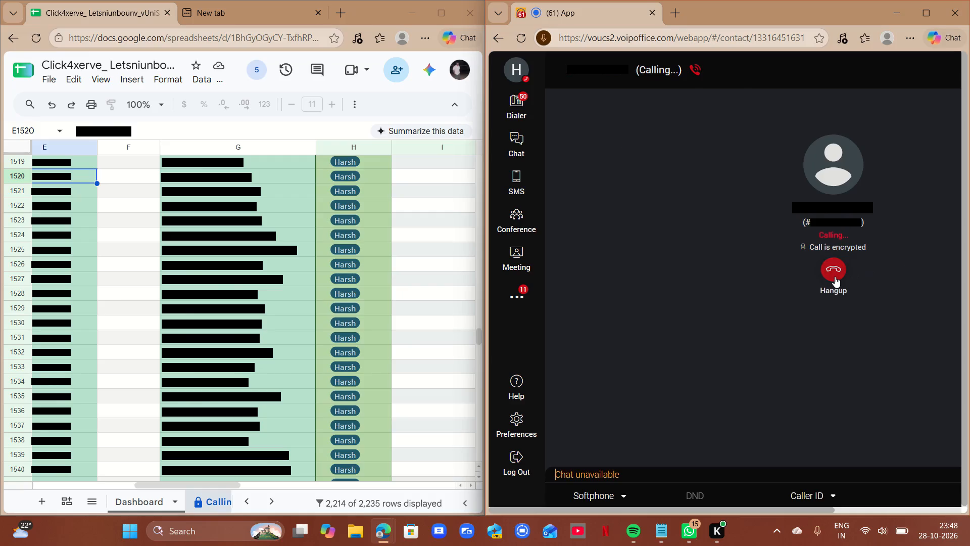
Copy the row 1521 lead's phone number into the web dialer and place the call.
click(95, 188)
key(ctrl+c)
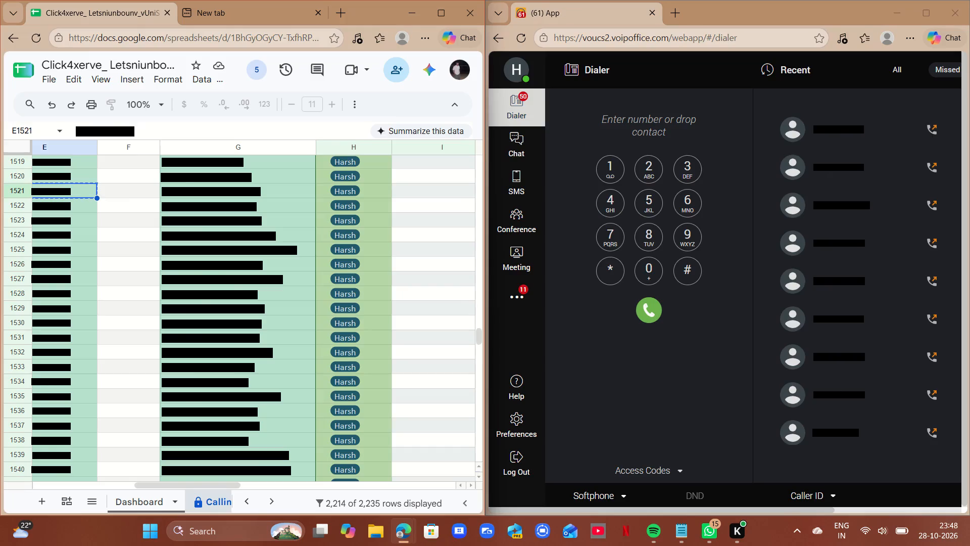
click(599, 113)
key(ctrl+v)
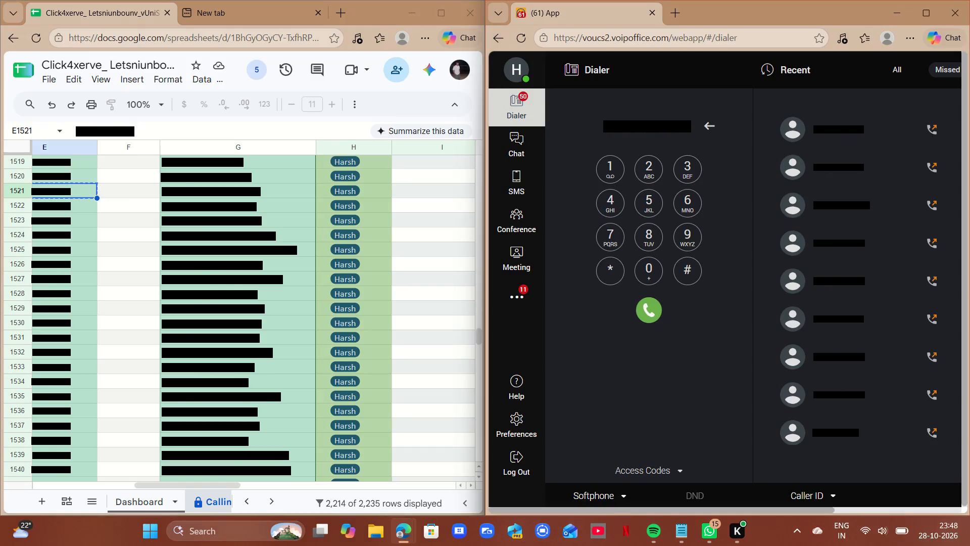
key(Return)
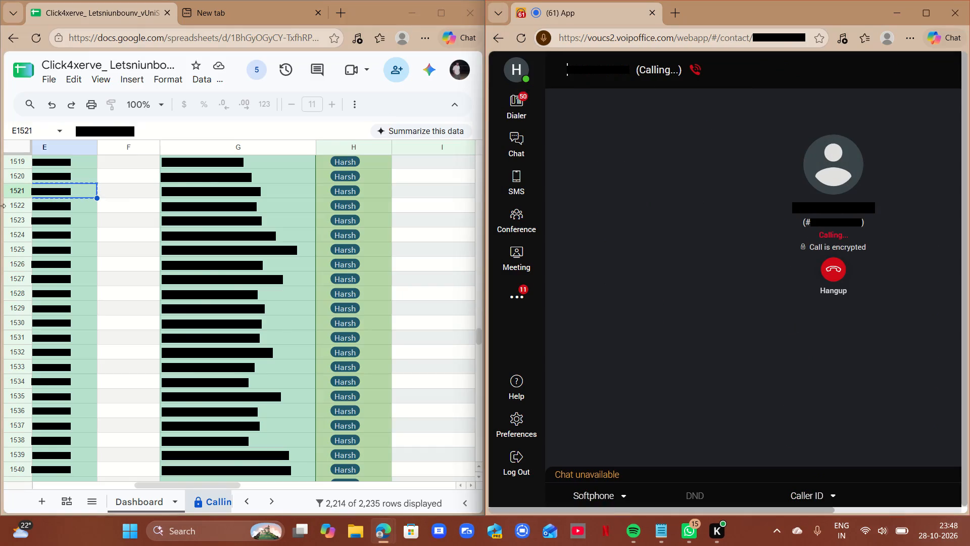
Copy the row 1522 lead's phone number, end the ongoing call and call the row 1522 lead.
click(73, 207)
key(ctrl+c)
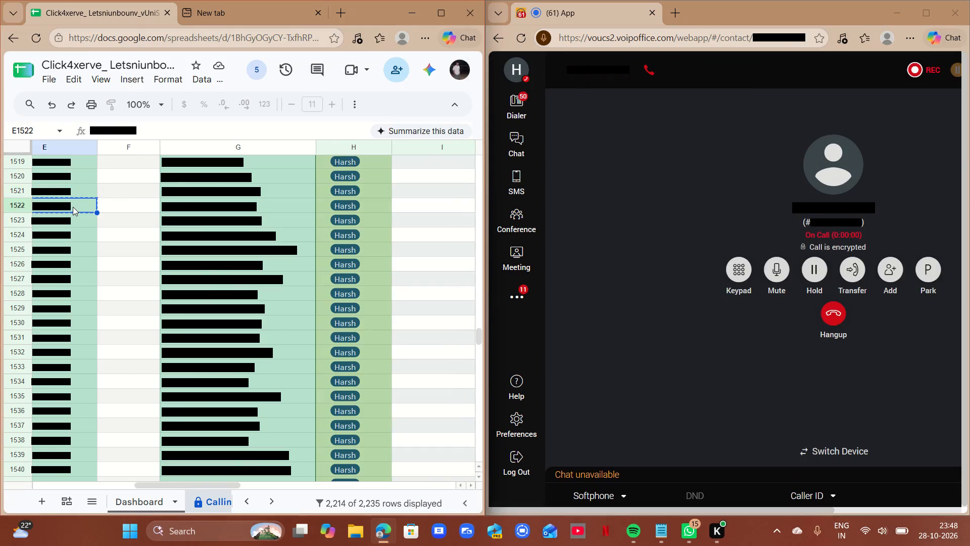
click(839, 312)
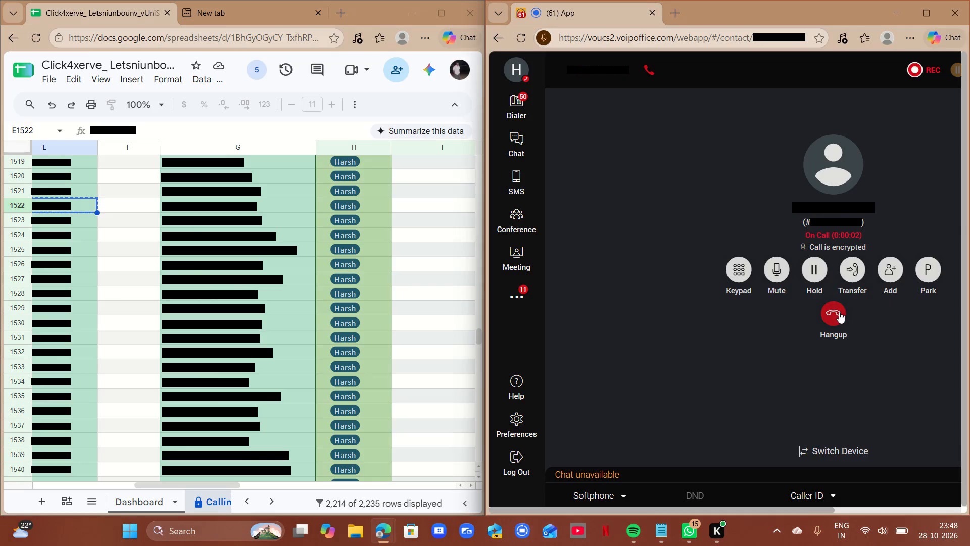
click(628, 116)
key(ctrl+v)
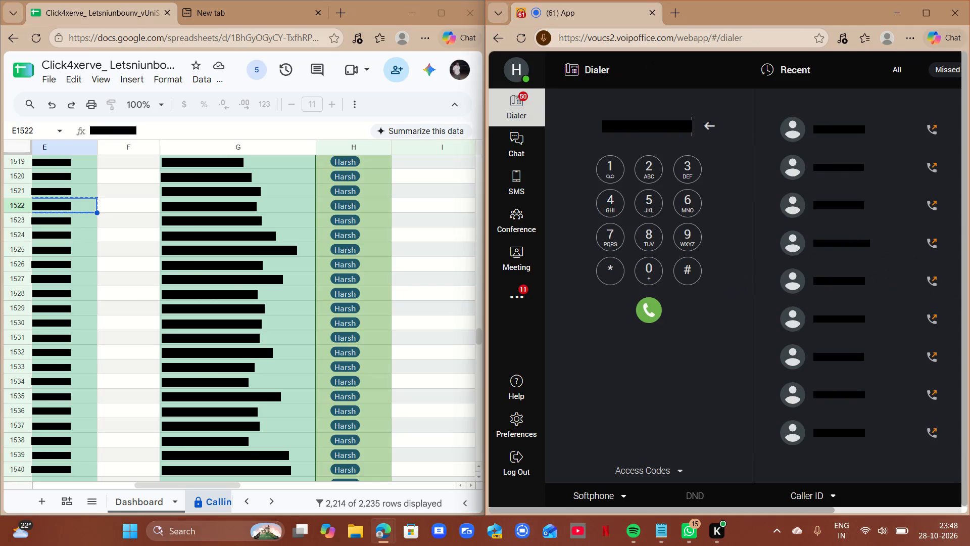
key(Return)
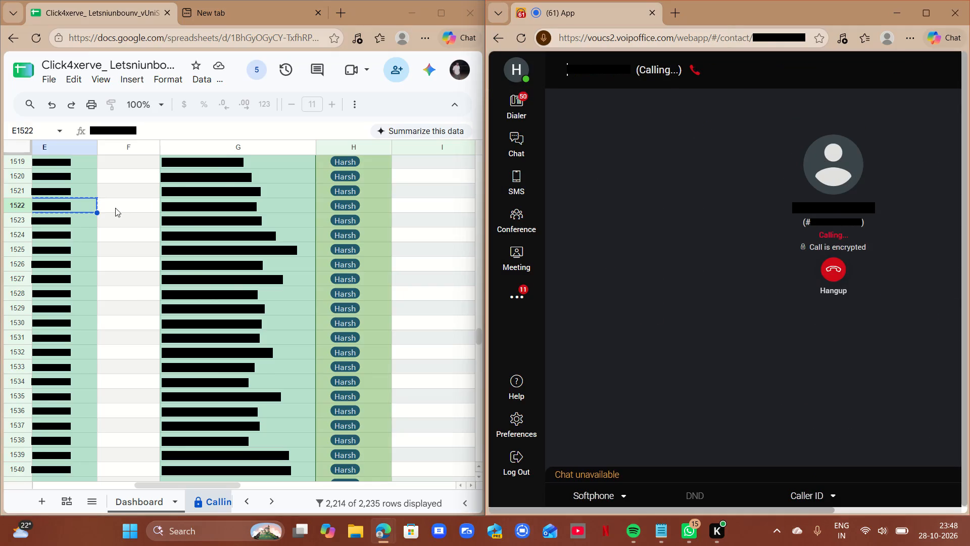
Copy the row 1523 lead's phone number, end the ongoing call and call the row 1523 lead.
click(84, 225)
key(ctrl+c)
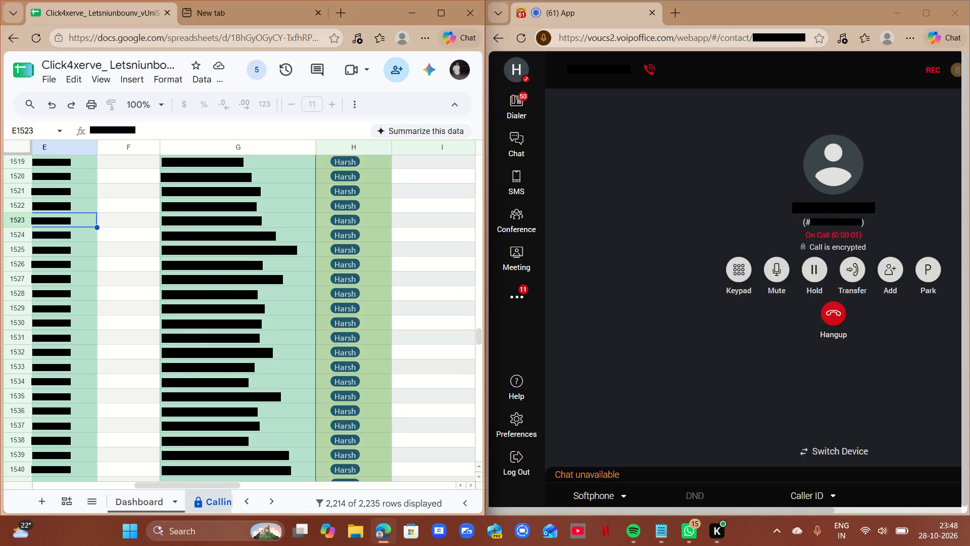
click(854, 224)
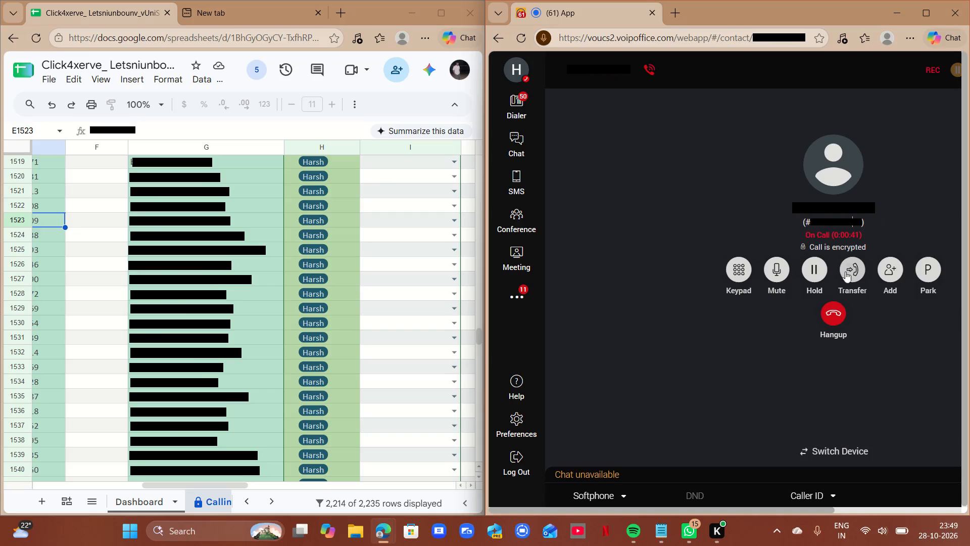
click(832, 304)
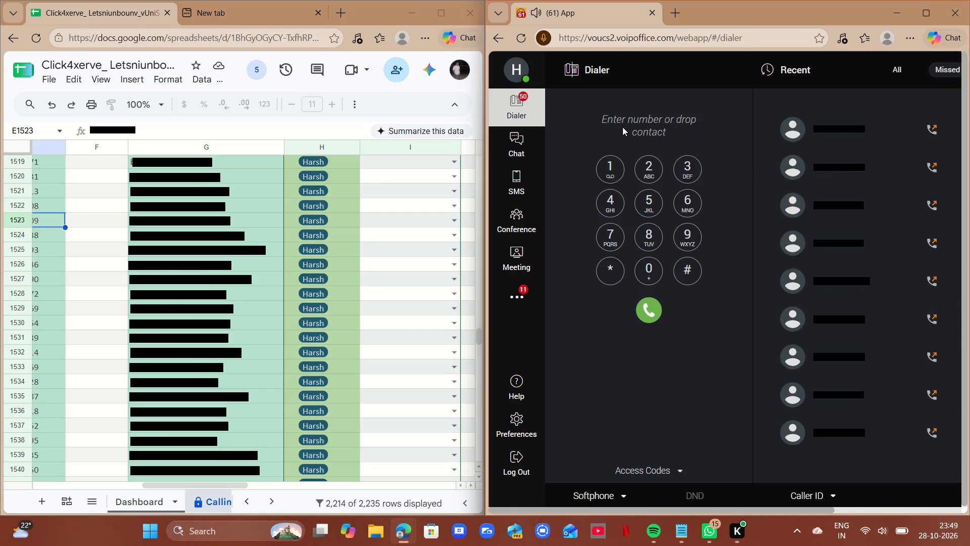
click(622, 127)
key(ctrl+v)
key(Return)
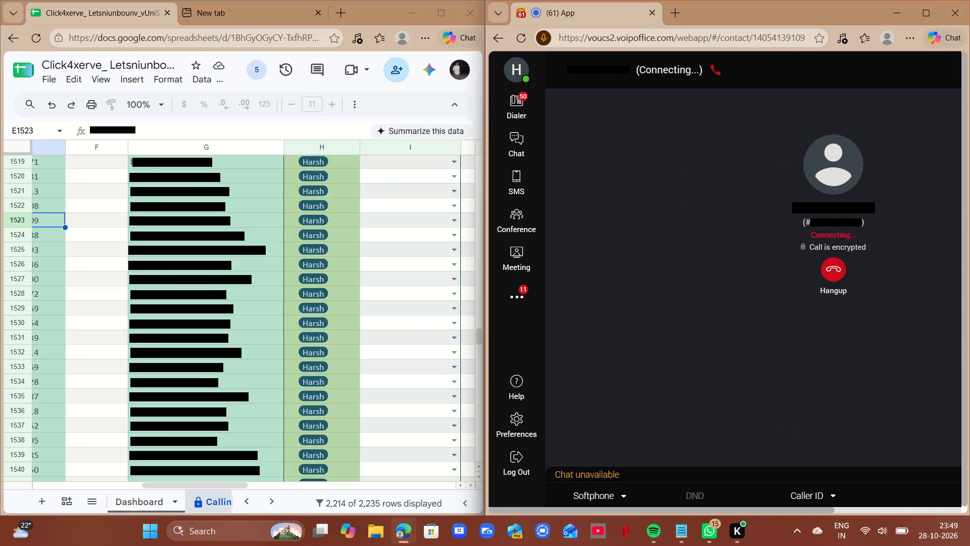
Set the row 1522 lead's call status in column I to Future Potential (Enroll With Other).
scroll(245, 202, right, 1)
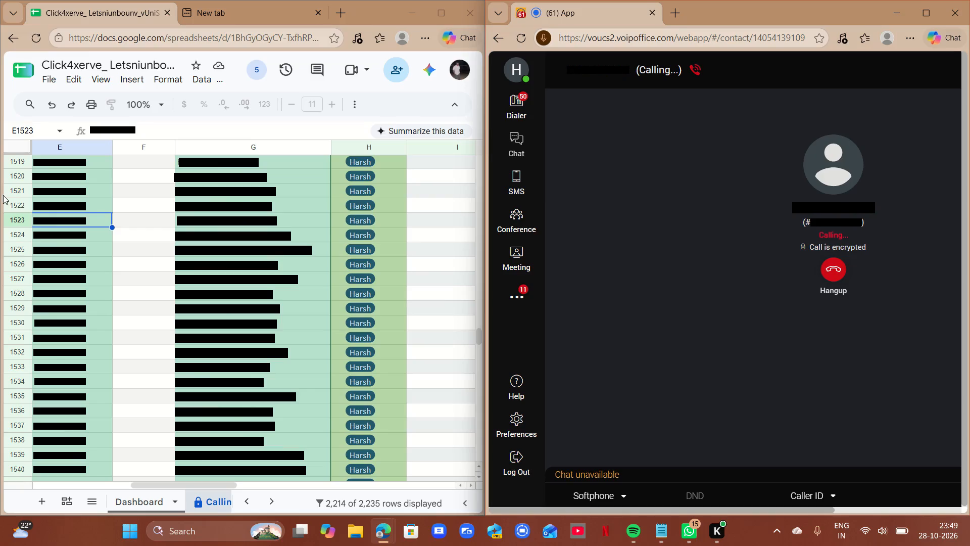
click(11, 207)
scroll(423, 230, left, 1)
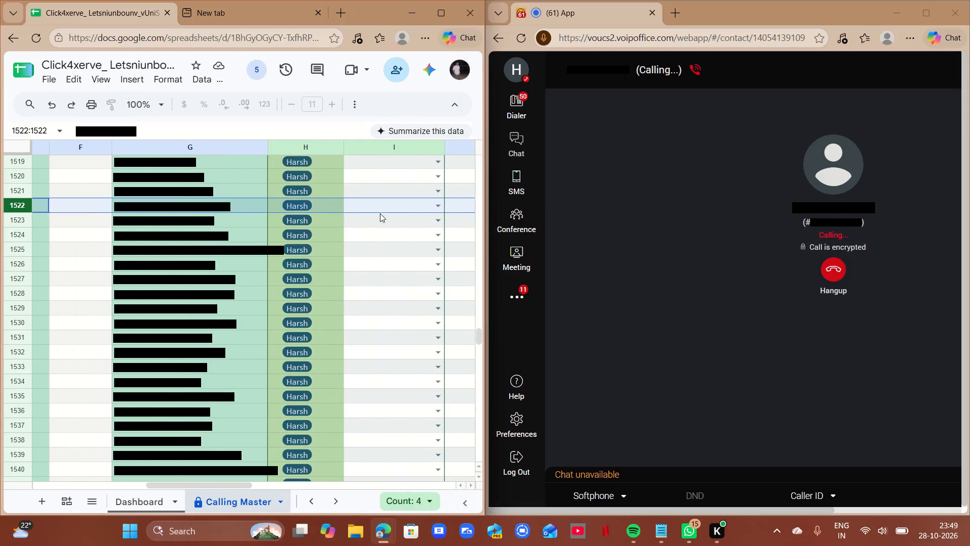
click(372, 206)
key(f)
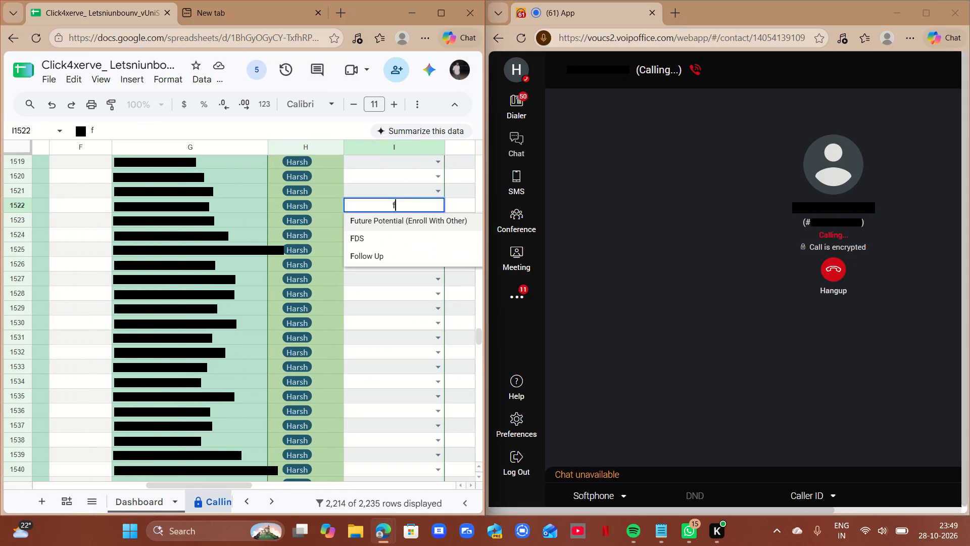
text(utu)
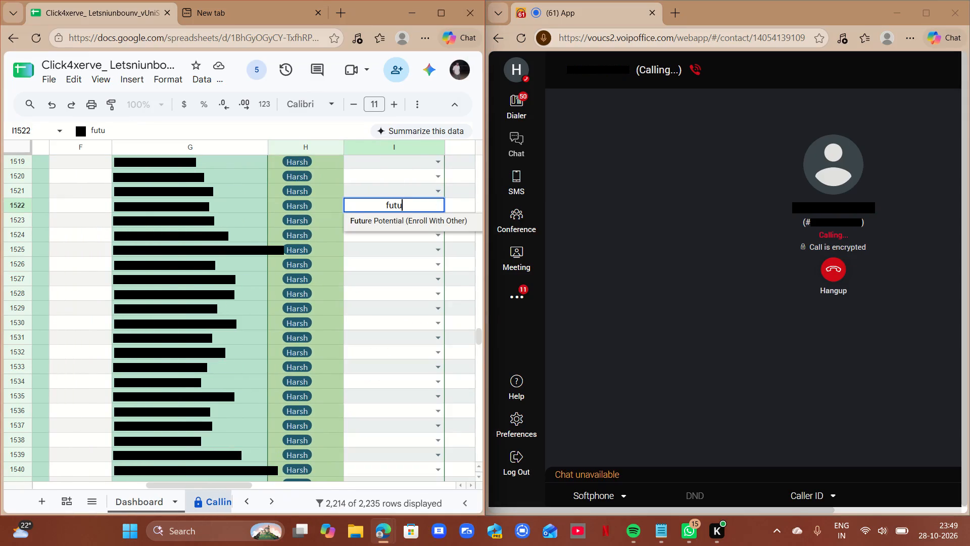
key(Return)
Set the row 1519 call status in column I to Voicemail and fill it down to rows 1520 and 1521.
click(378, 160)
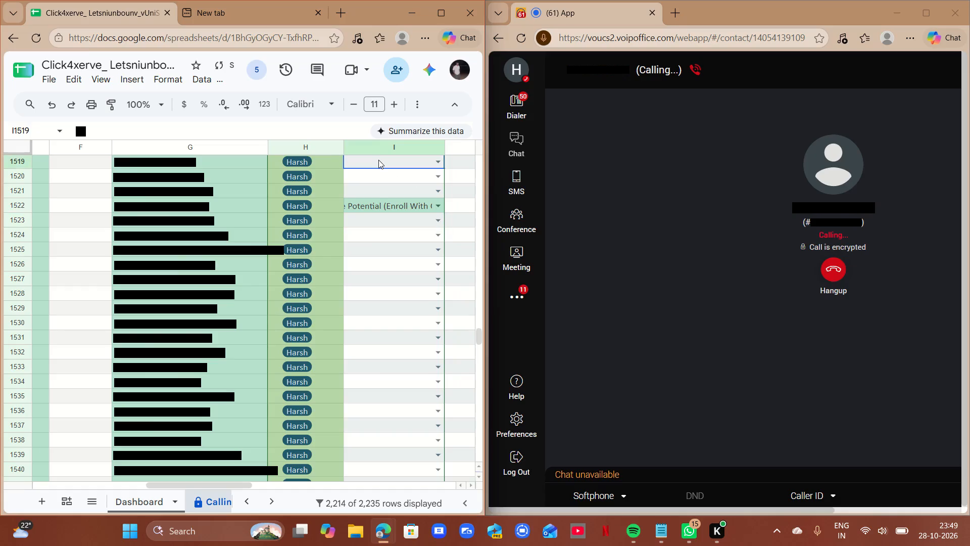
key(v)
key(Up)
key(Return)
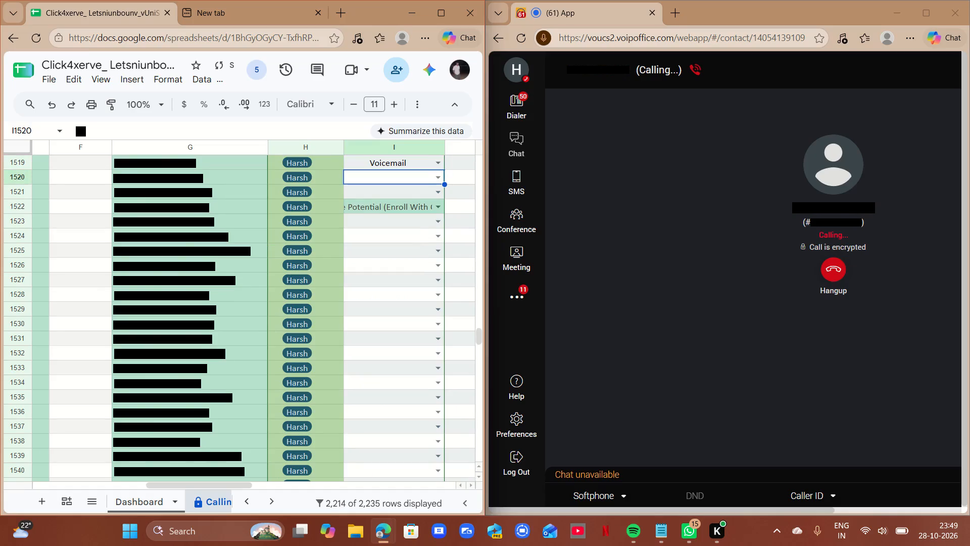
click(385, 160)
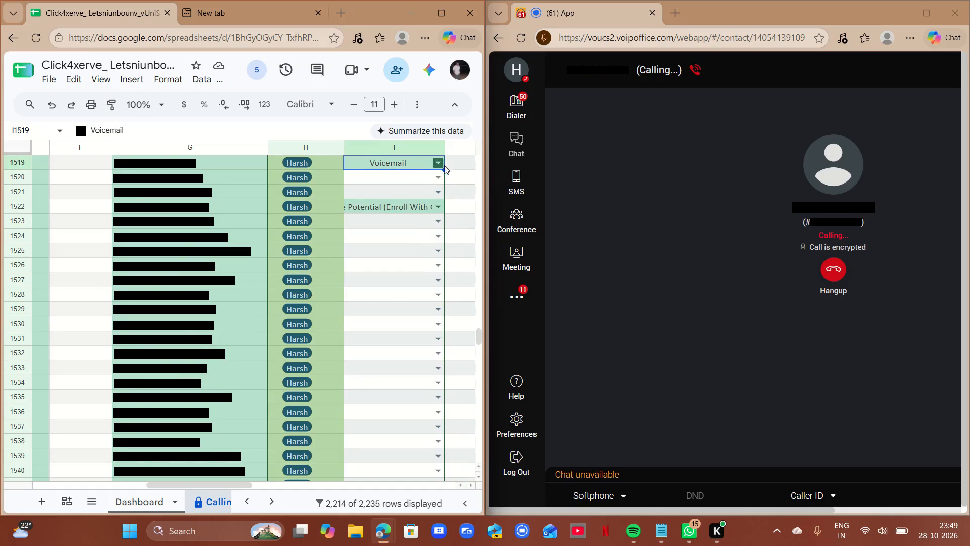
drag(443, 168, 430, 186)
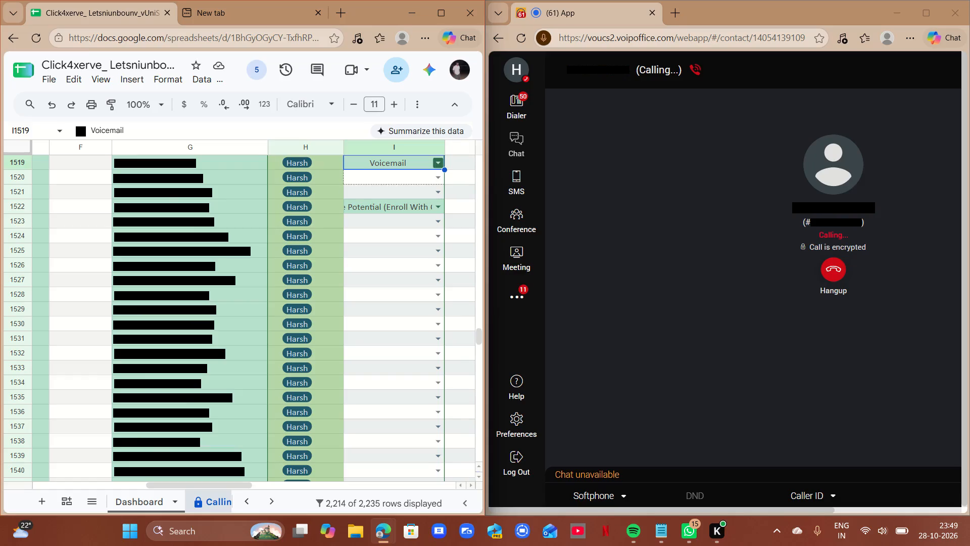
drag(430, 186, 427, 192)
Copy the row 1524 lead's phone number into the web dialer and place the call.
scroll(427, 192, down, 1)
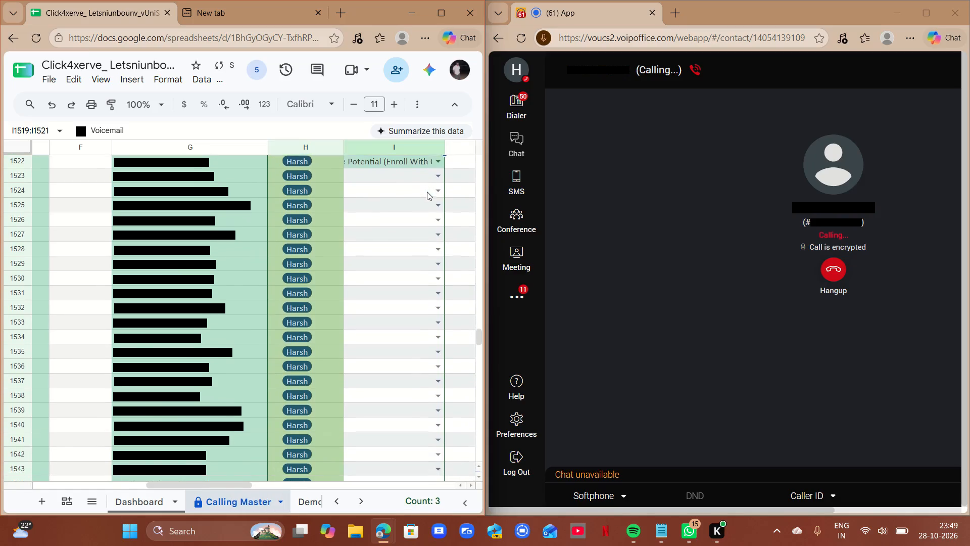
scroll(427, 192, down, 1)
scroll(427, 192, right, 1)
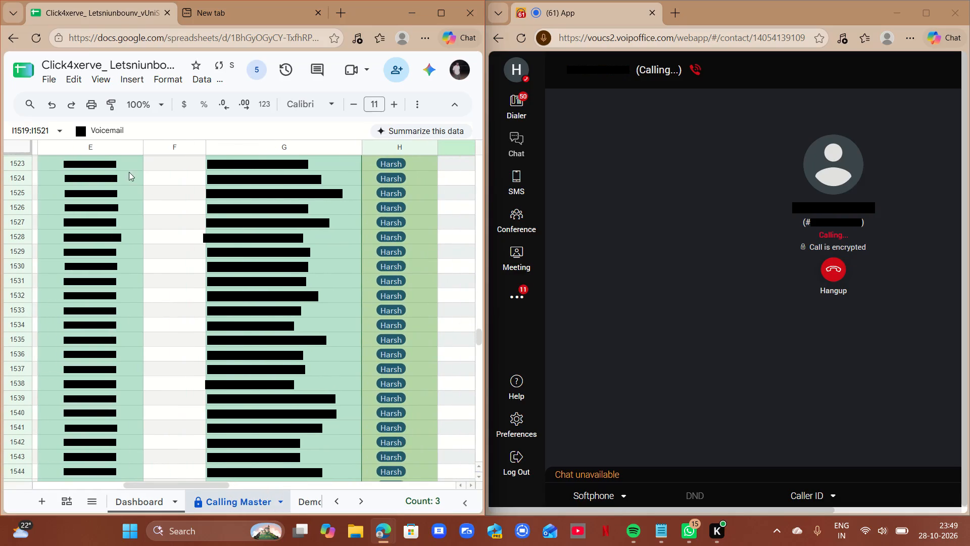
click(120, 175)
key(ctrl+c)
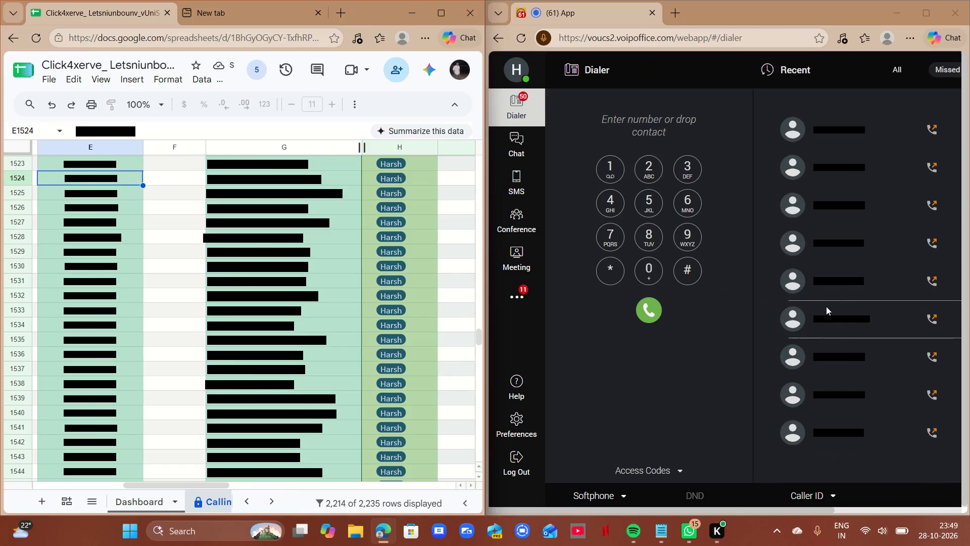
click(670, 109)
key(ctrl+v)
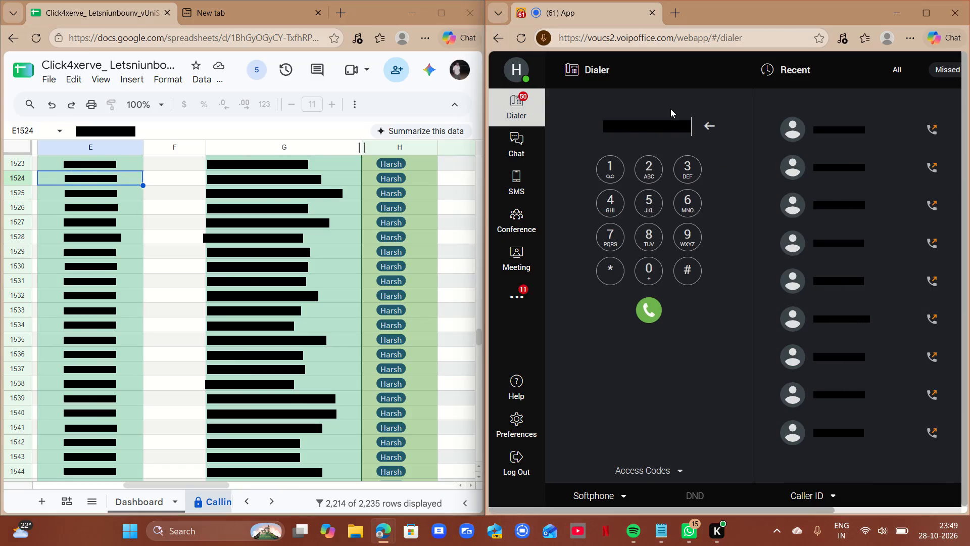
key(Return)
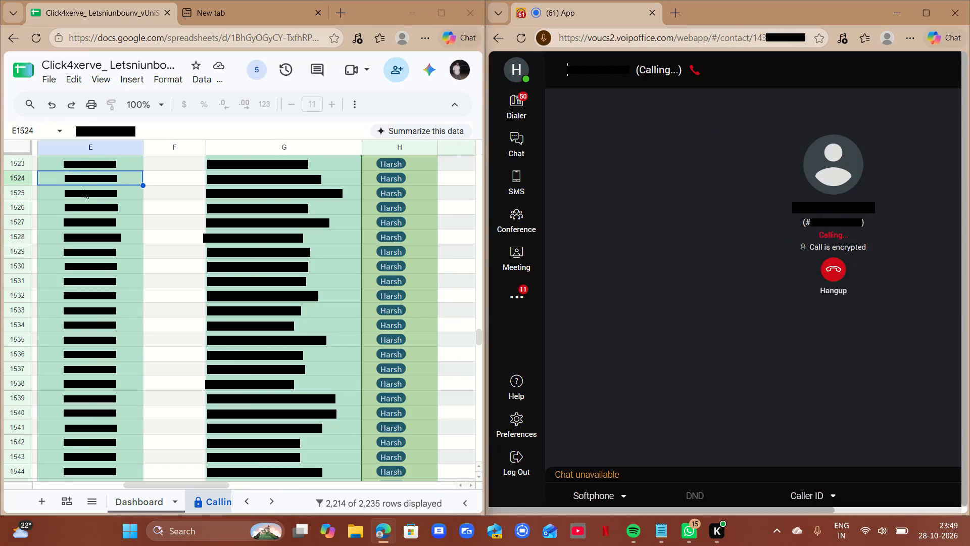
Copy the row 1525 lead's phone number from column E during the ongoing call.
click(84, 190)
key(ctrl+c)
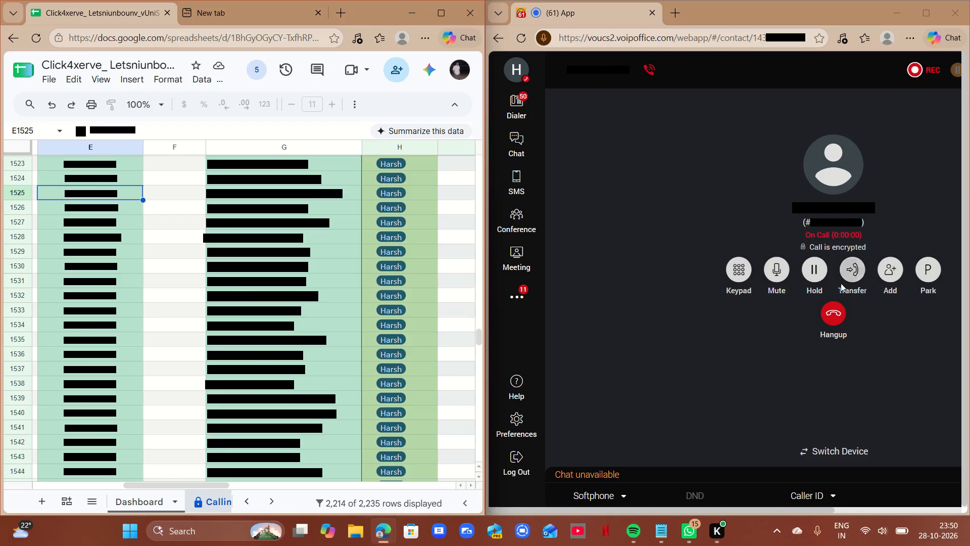
Hang up the current call and call the row 1525 lead using the copied phone number.
click(833, 313)
click(655, 130)
key(ctrl+v)
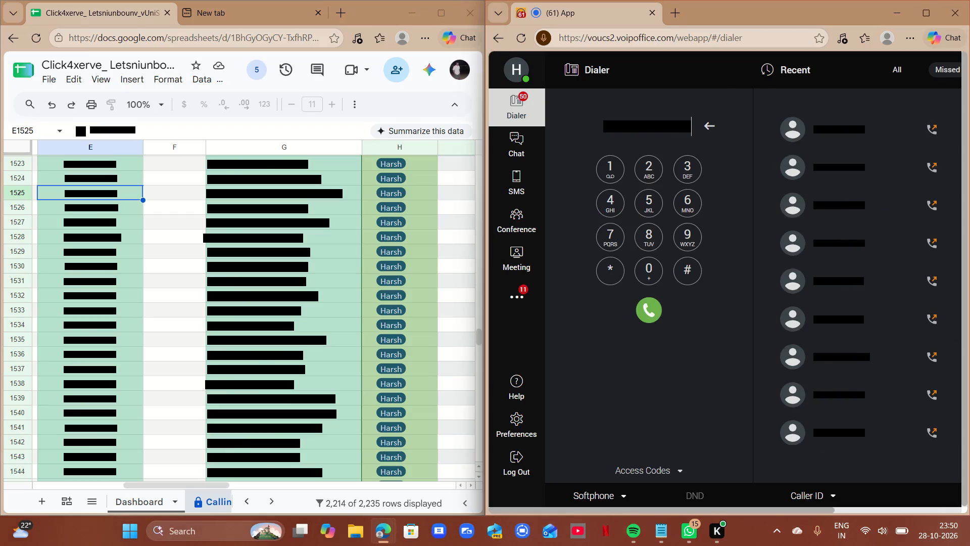
key(Return)
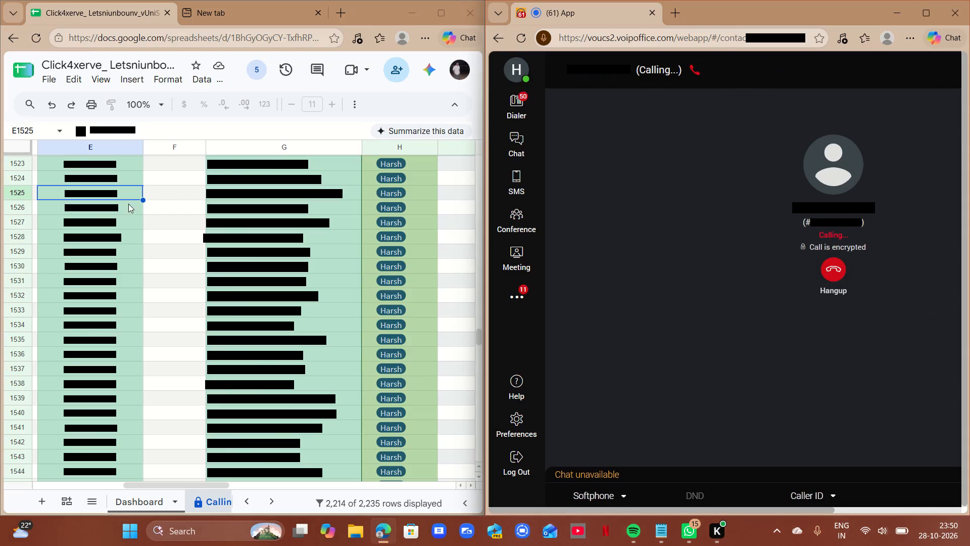
Copy the row 1526 lead's phone number from column E while the call is being placed.
click(113, 207)
key(ctrl+c)
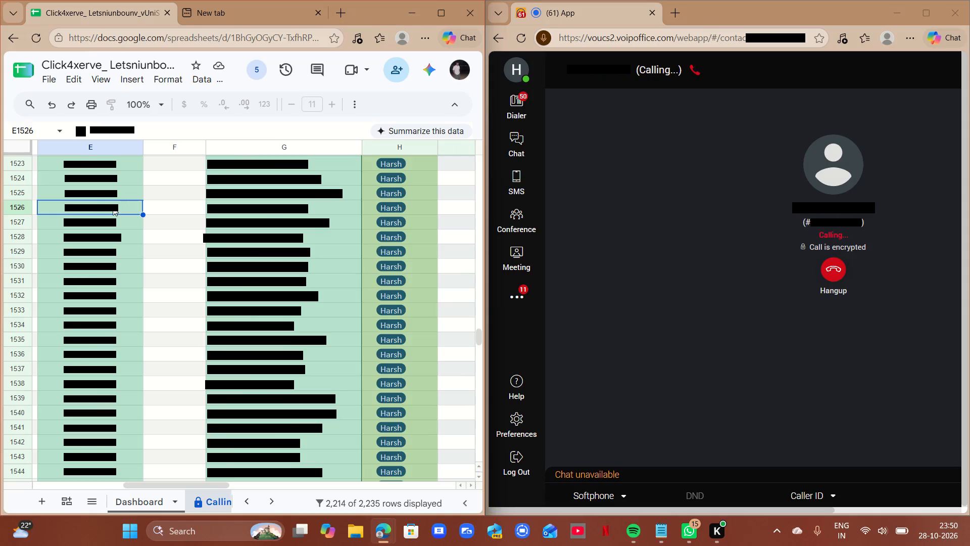
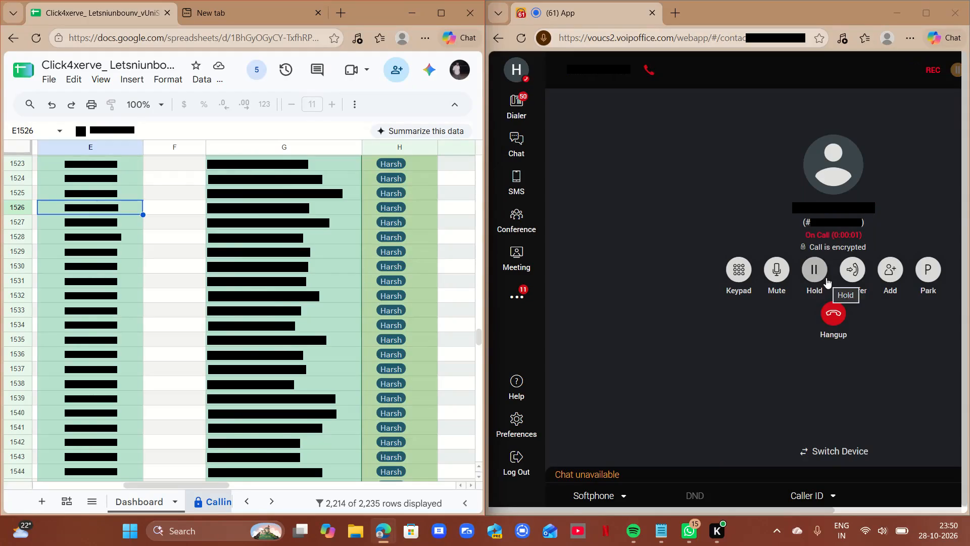
Hang up the current call, paste the next lead's copied phone number into the web dialer and call it.
click(832, 317)
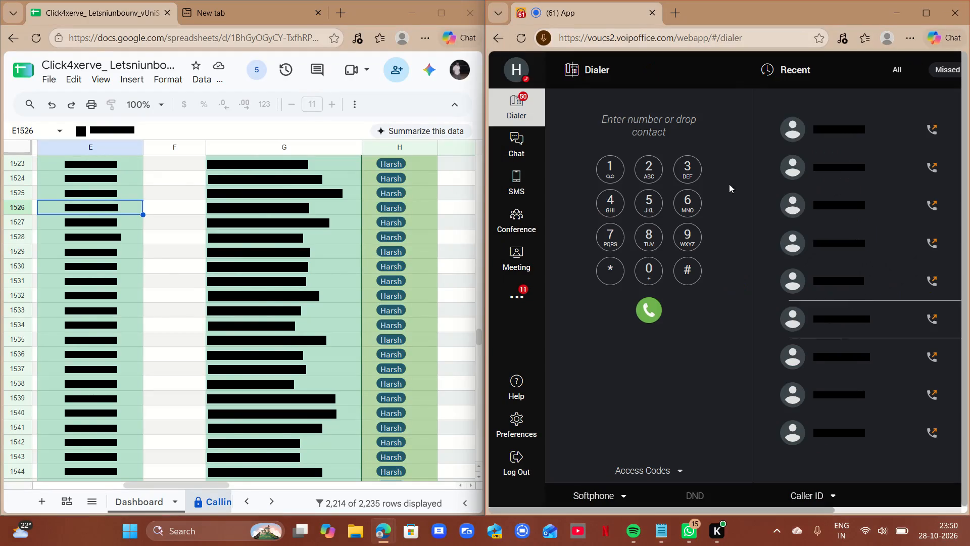
click(660, 138)
key(ctrl+v)
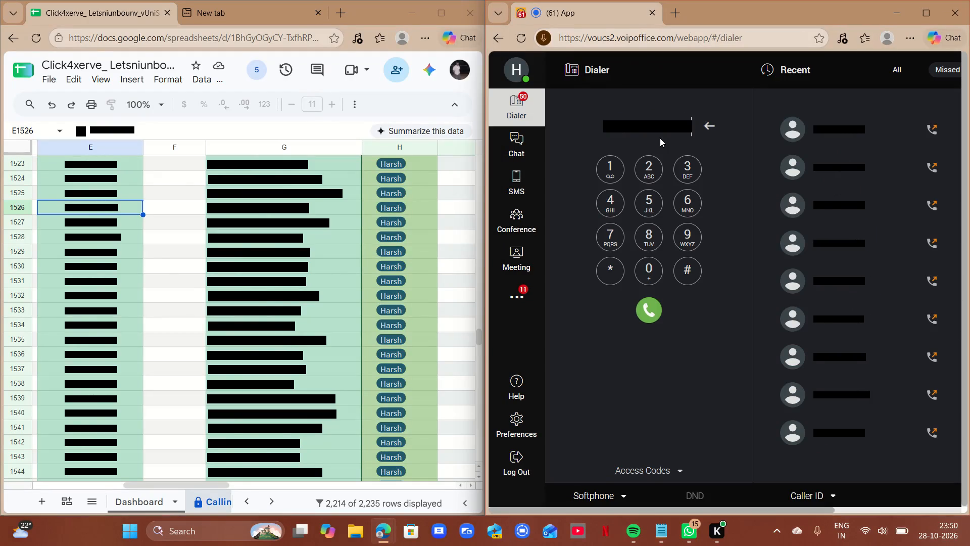
key(Return)
Select the row 1527 lead's phone number in column E while the call is being placed.
click(96, 221)
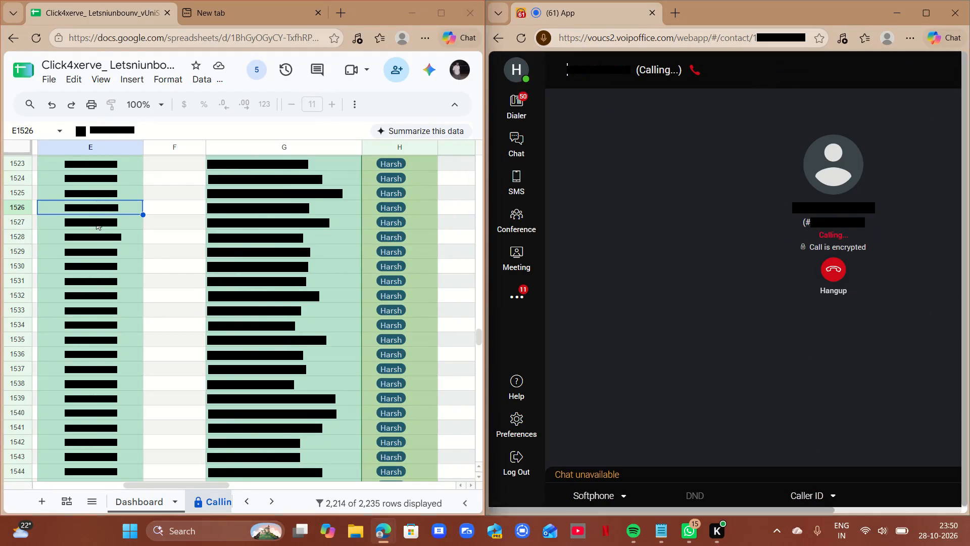
Copy the row 1527 lead's phone number, end the current call and place a call to the copied number.
key(ctrl+c)
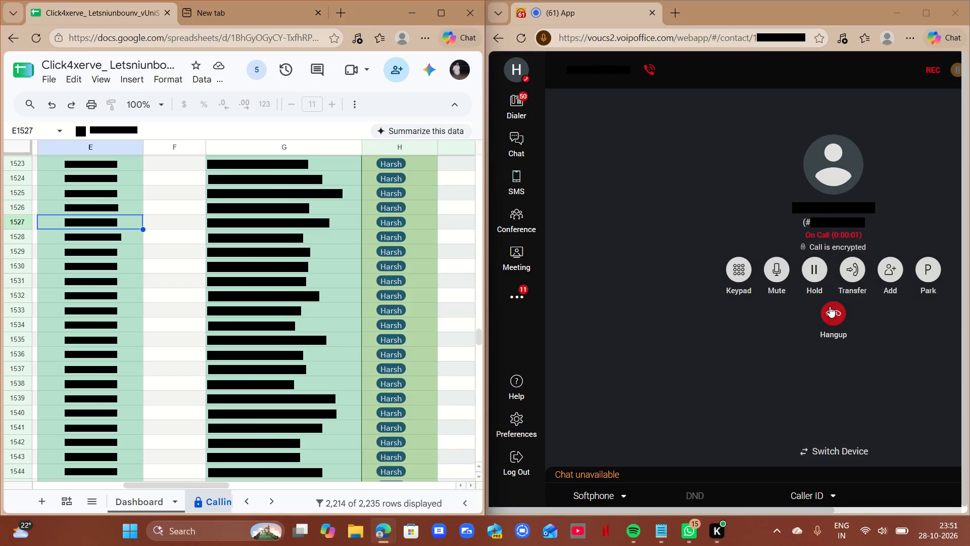
click(830, 306)
click(651, 105)
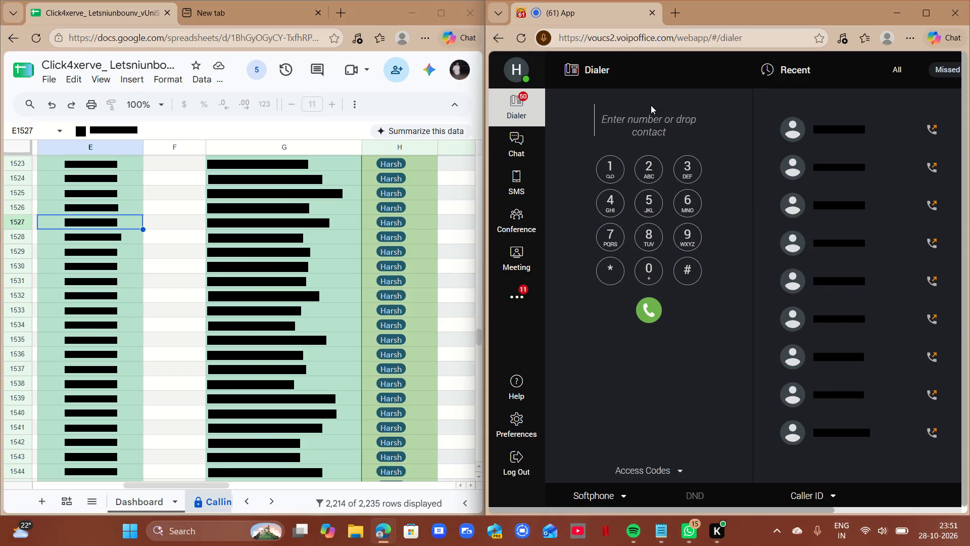
key(ctrl+v)
key(Return)
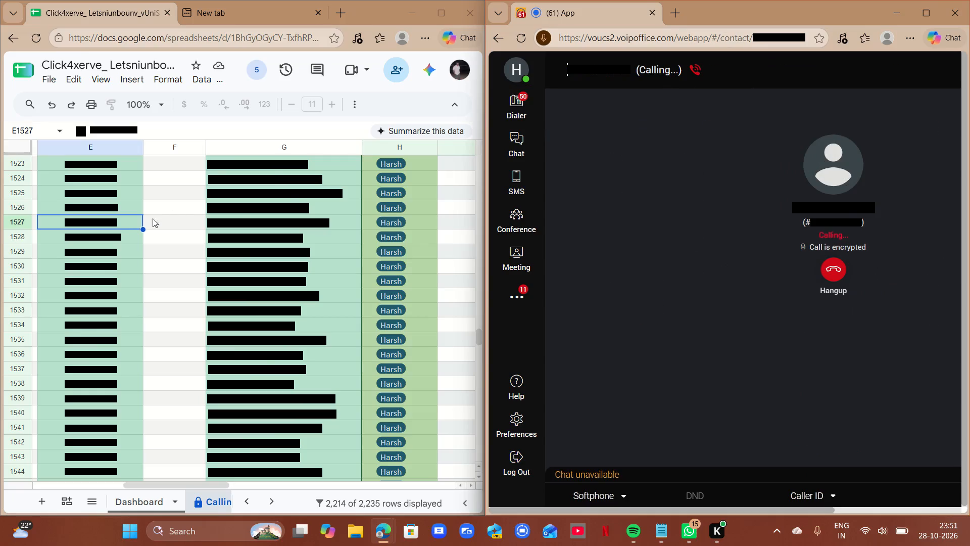
Copy the row 1528 lead's phone number from column E during the ongoing call.
click(117, 239)
key(ctrl+c)
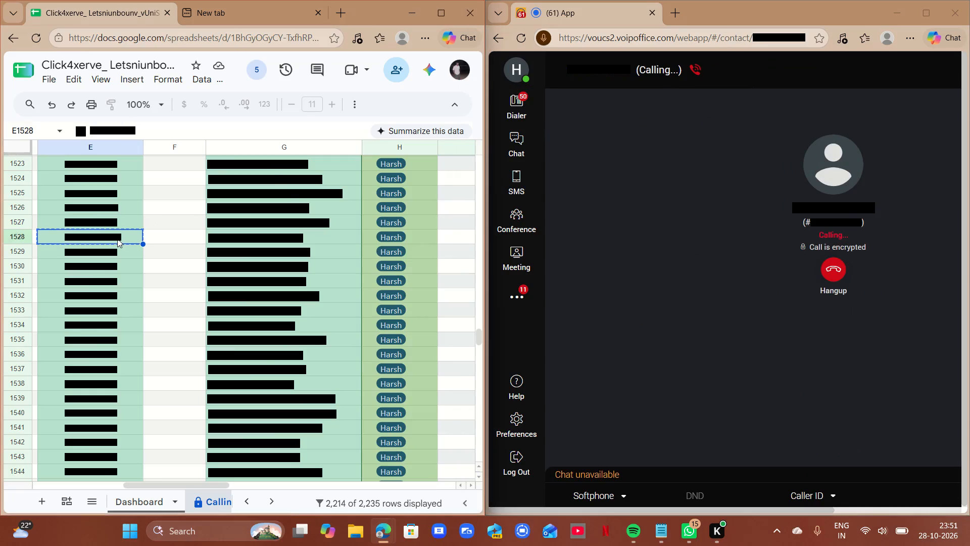
Check the agents' lead figures on the Dashboard sheet and return to the Calling Master sheet.
click(143, 510)
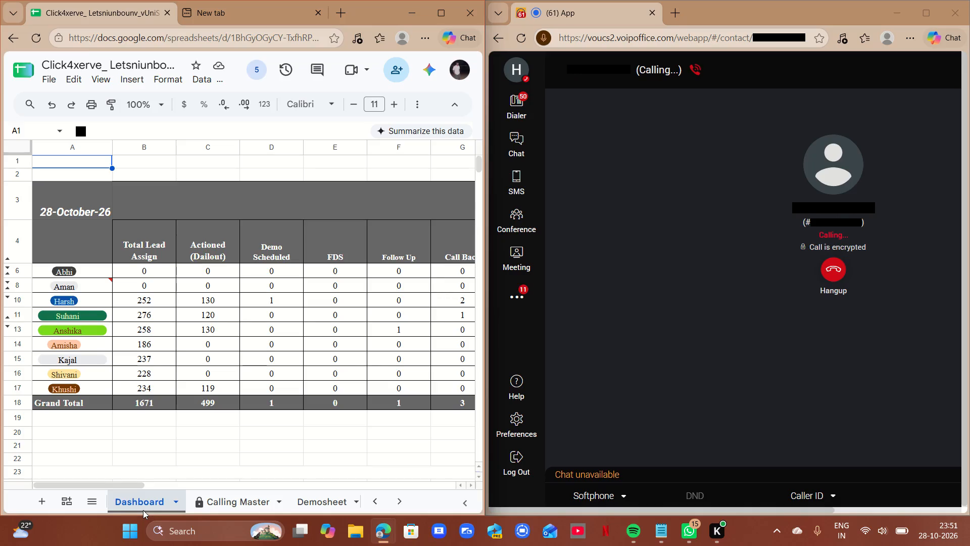
click(217, 511)
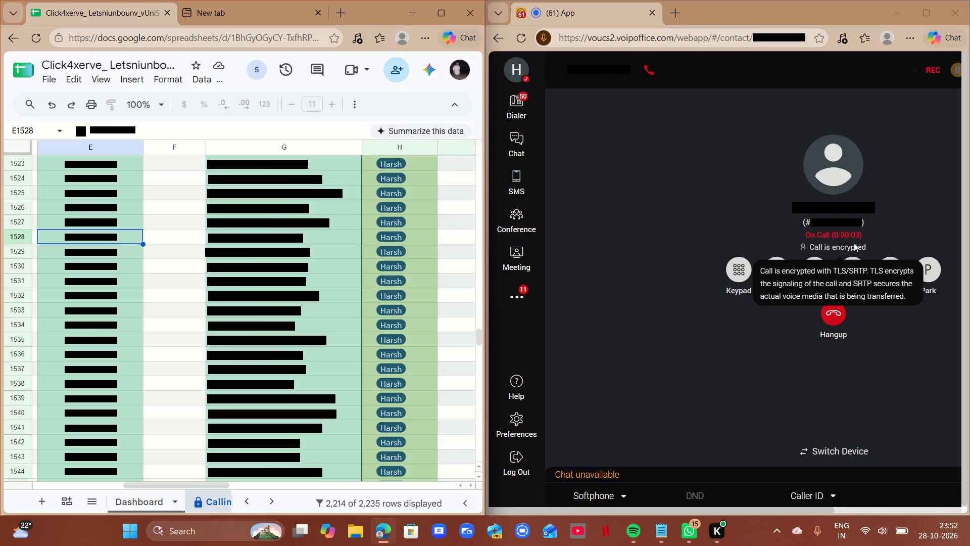
End the ongoing call and call the row 1528 lead using the copied phone number.
click(828, 312)
click(640, 147)
key(ctrl+v)
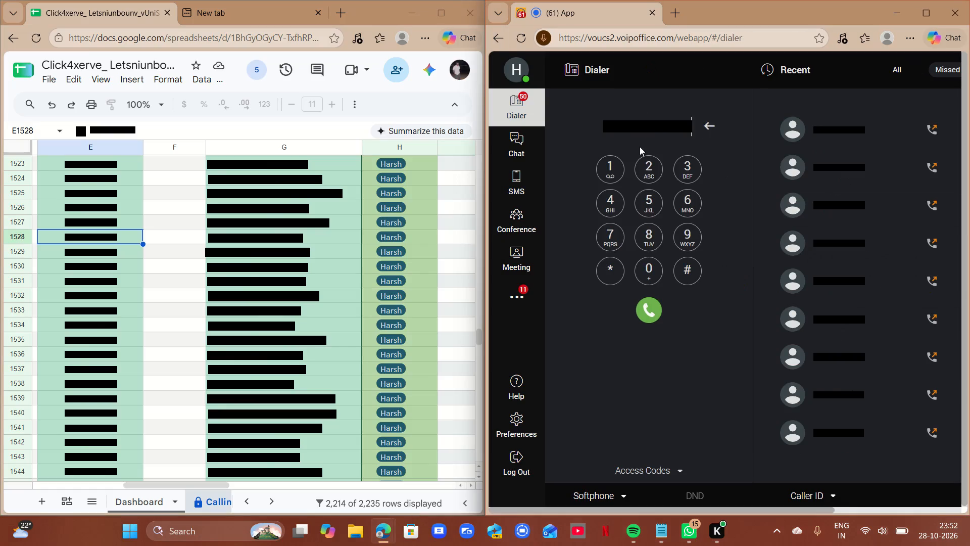
key(Return)
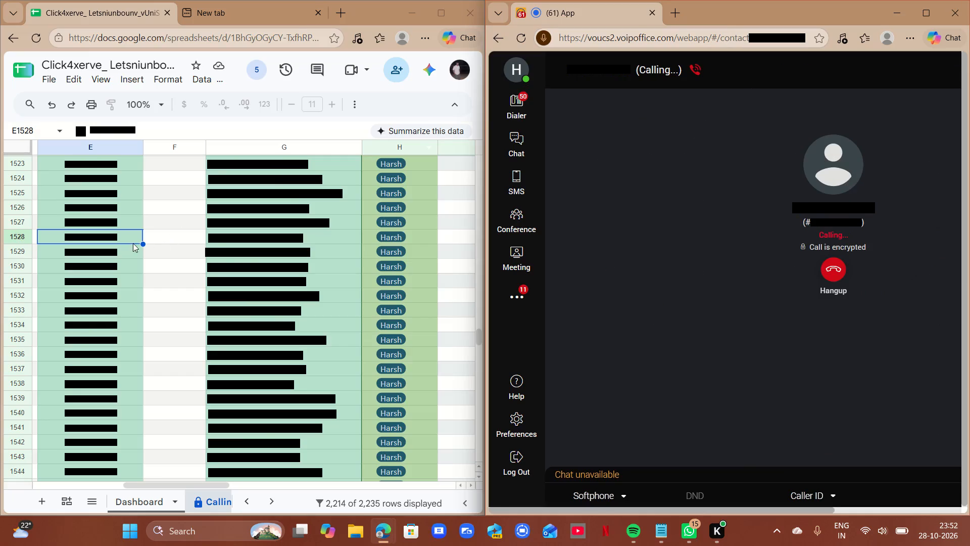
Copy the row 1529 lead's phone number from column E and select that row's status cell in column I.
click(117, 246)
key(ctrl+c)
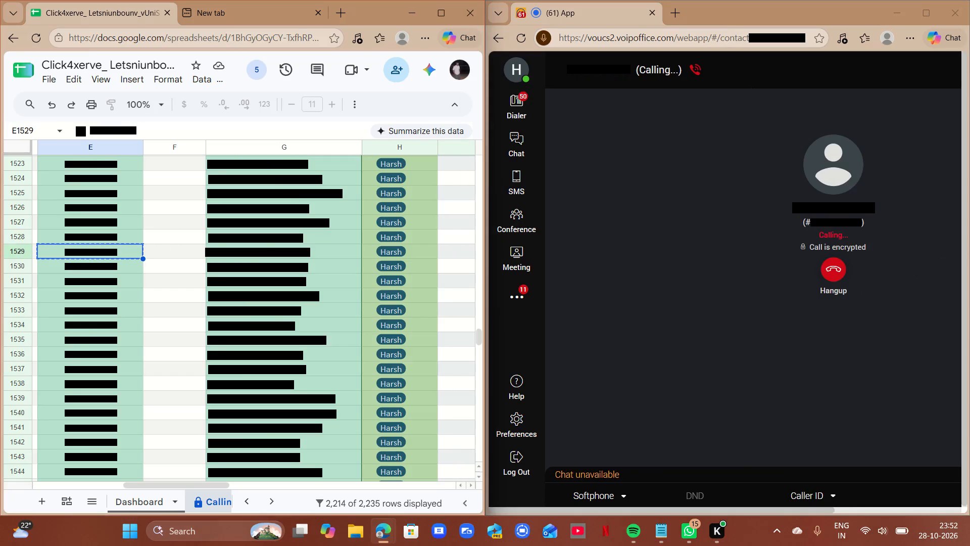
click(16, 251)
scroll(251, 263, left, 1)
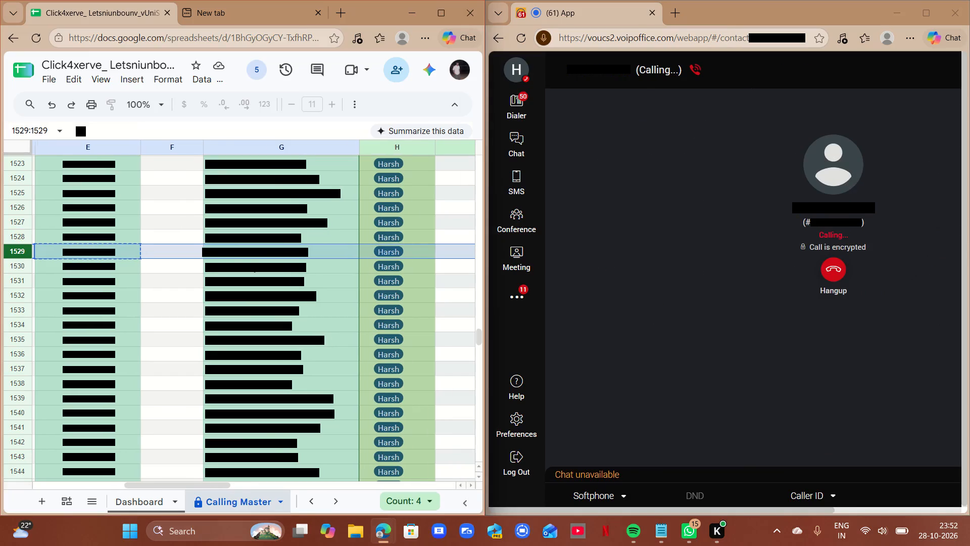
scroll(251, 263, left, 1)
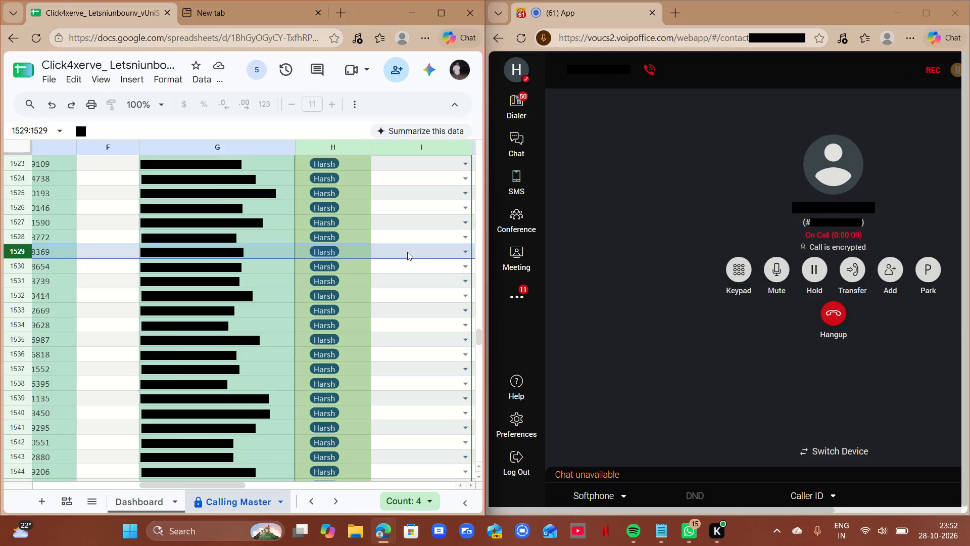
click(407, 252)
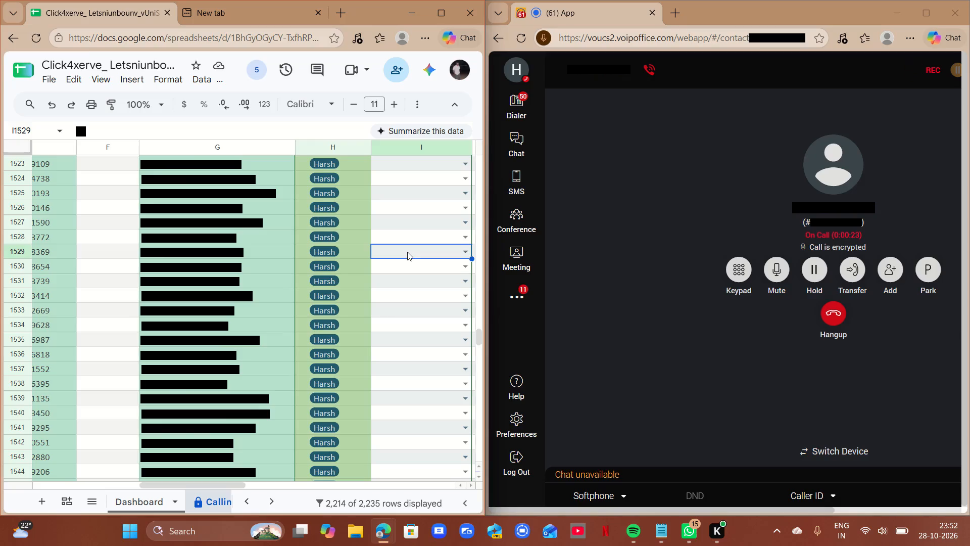
Review the latest demo bookings on the Demosheet, including their dates, times, time zones and subjects, during the call.
scroll(224, 504, left, 2)
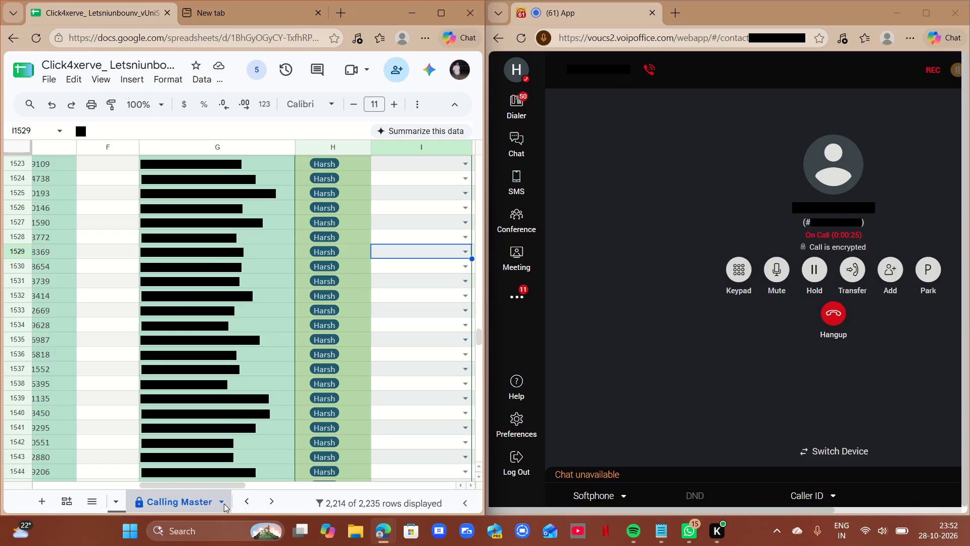
scroll(224, 504, left, 2)
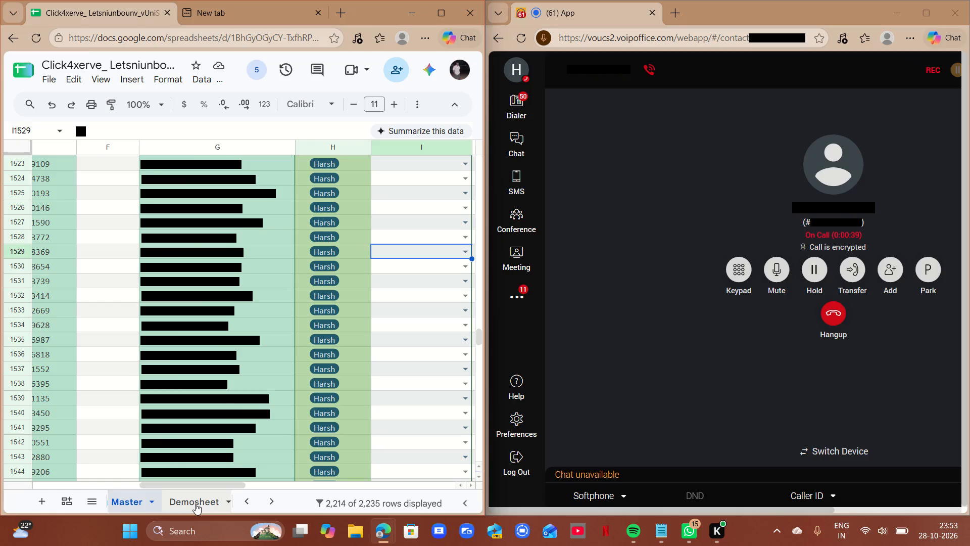
click(196, 504)
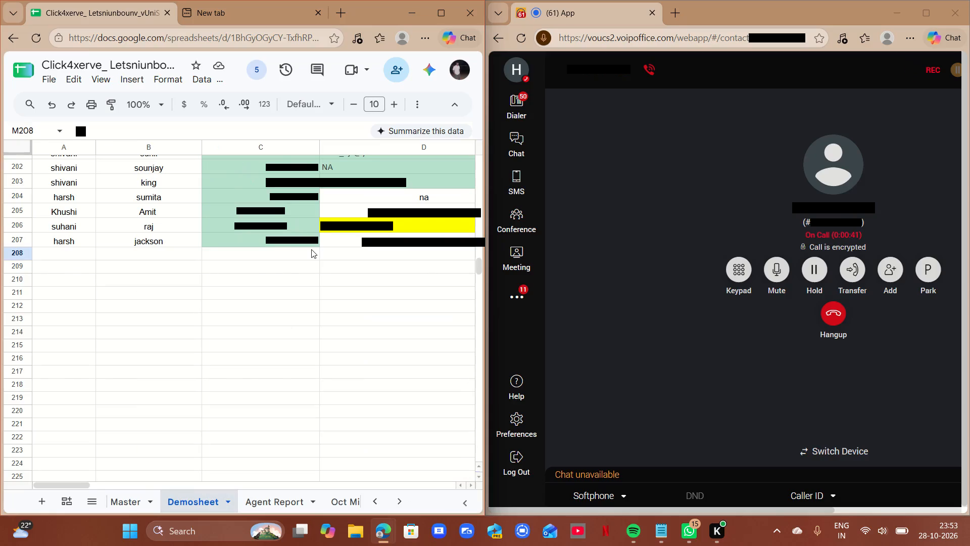
scroll(311, 249, left, 7)
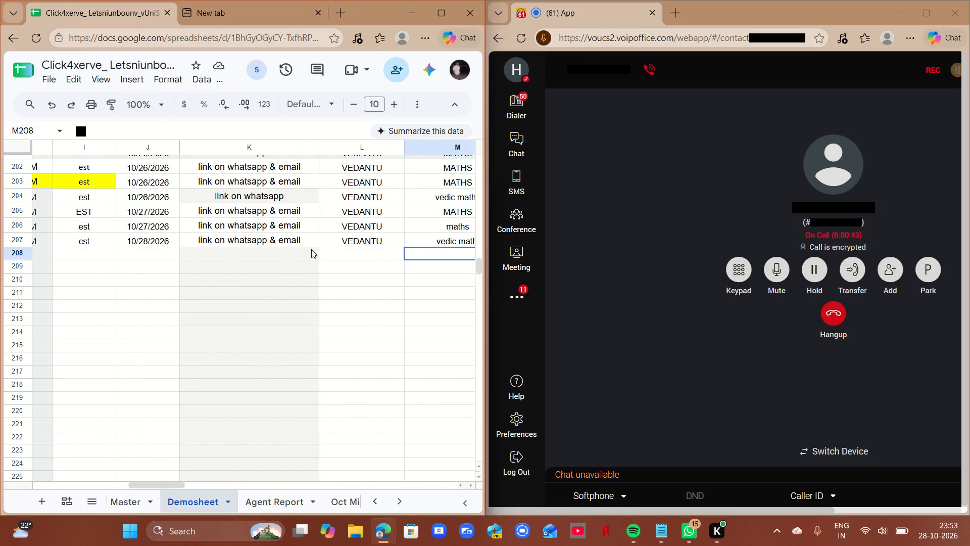
scroll(311, 249, left, 2)
scroll(311, 249, right, 5)
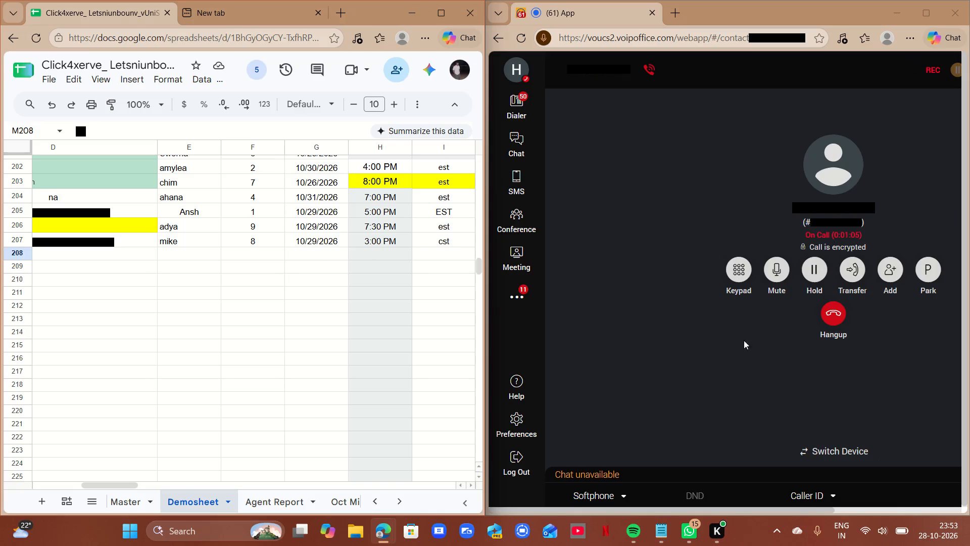
End the call and set the row 1528 lead's call status in column I of Calling Master to Follow Up.
click(833, 316)
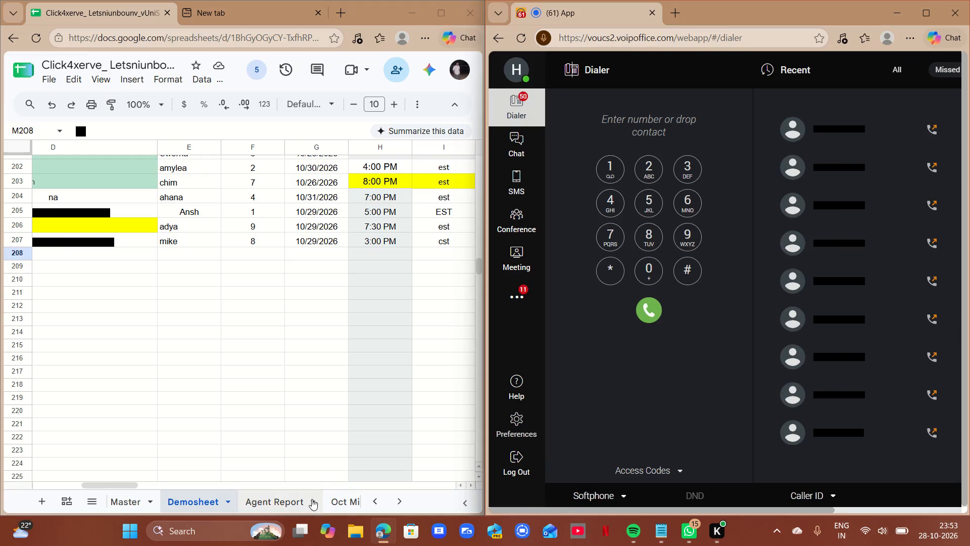
click(134, 505)
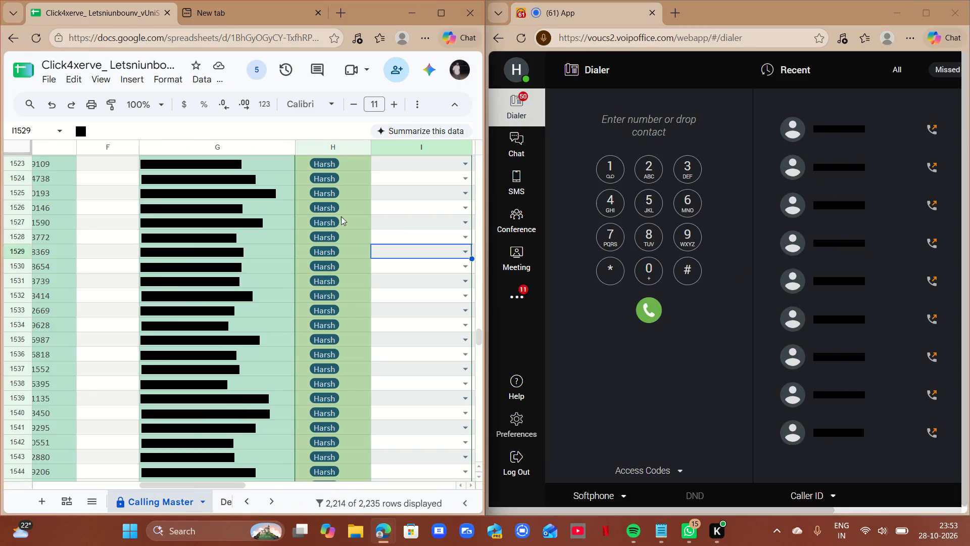
click(60, 236)
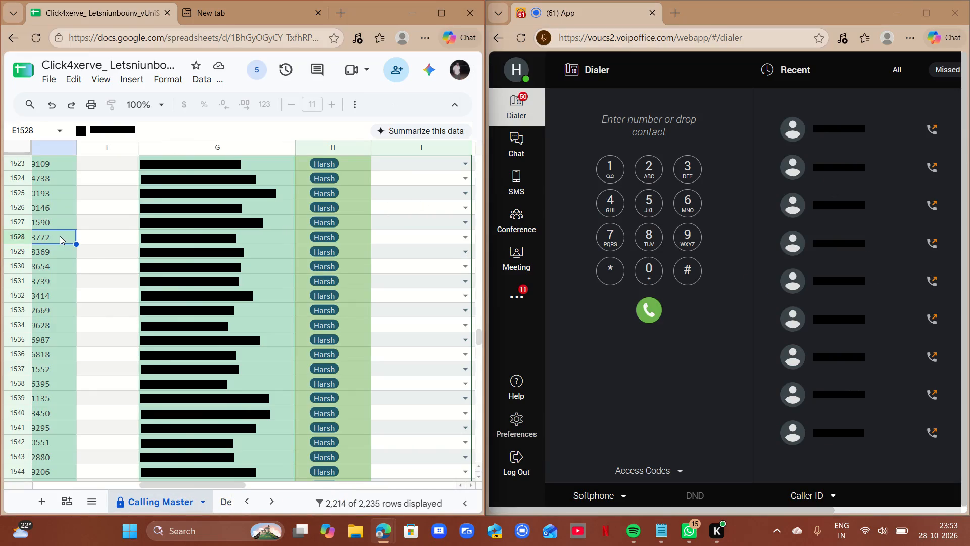
key(ctrl+c)
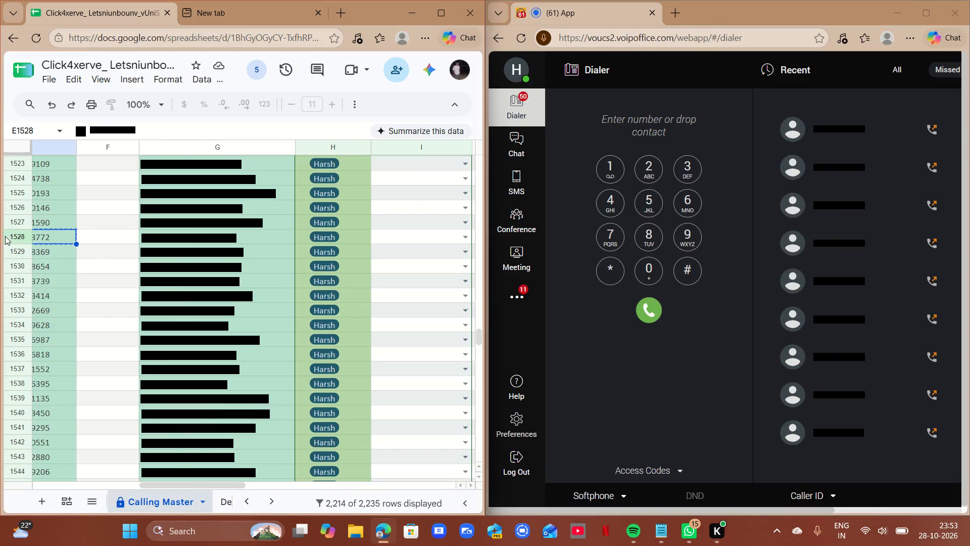
click(6, 236)
click(403, 238)
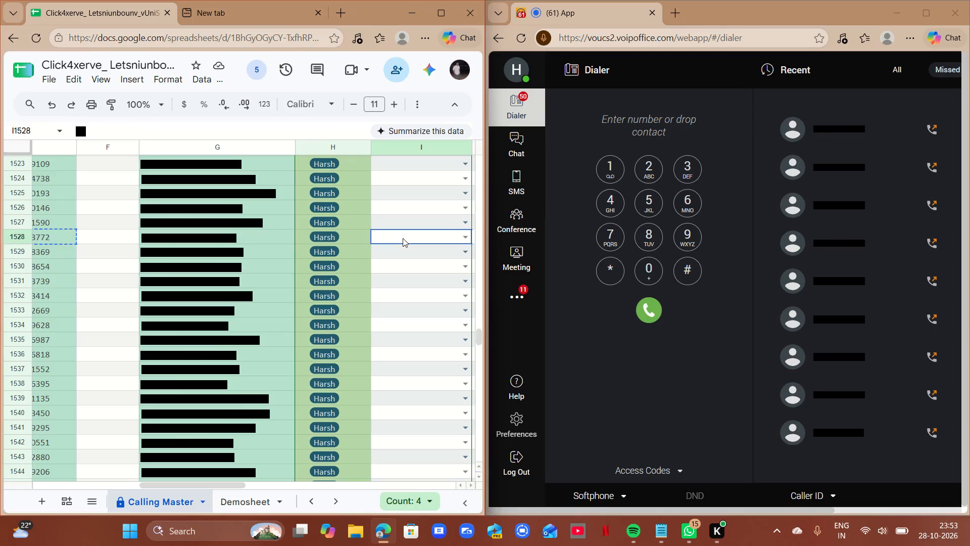
text(fol)
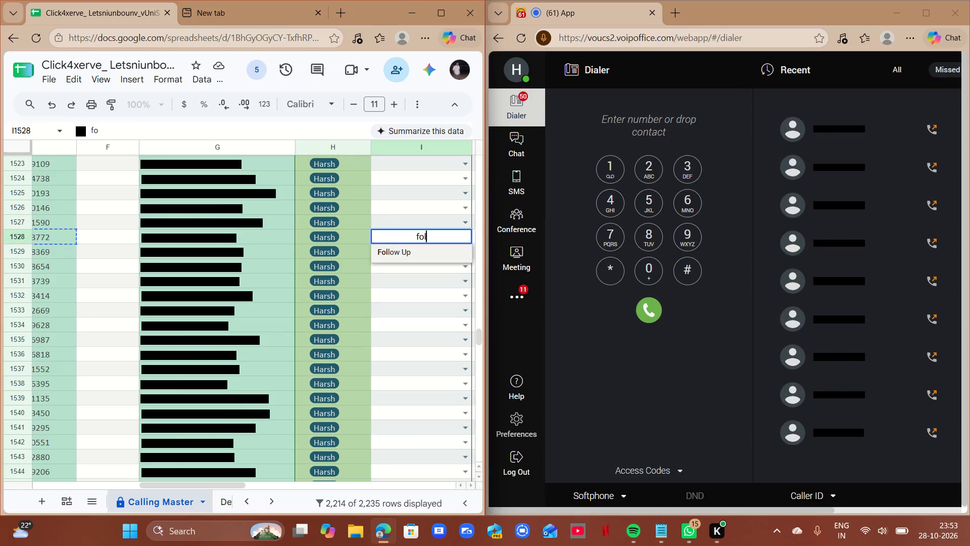
key(Return)
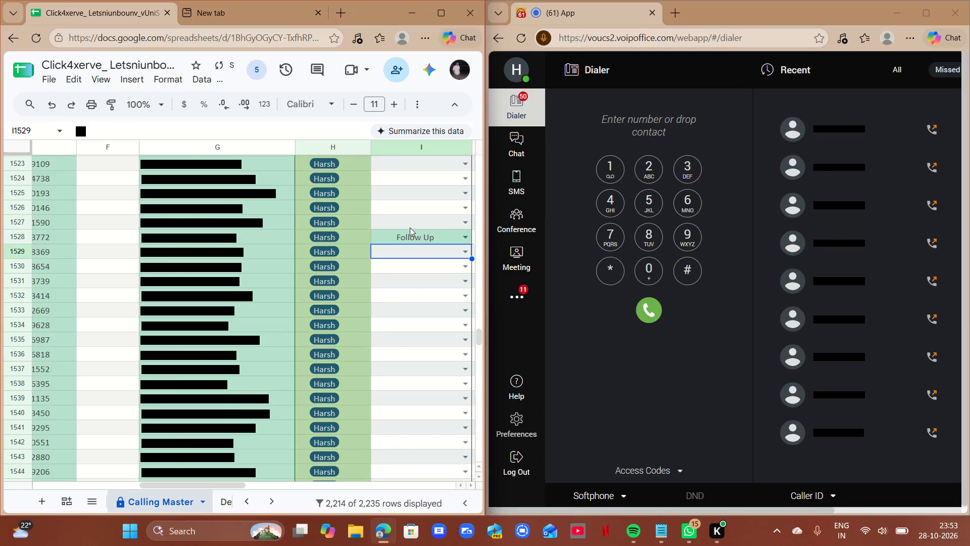
Set the row 1527 call status in column I to Voicemail and fill it up through row 1523.
click(416, 223)
key(v)
key(Up)
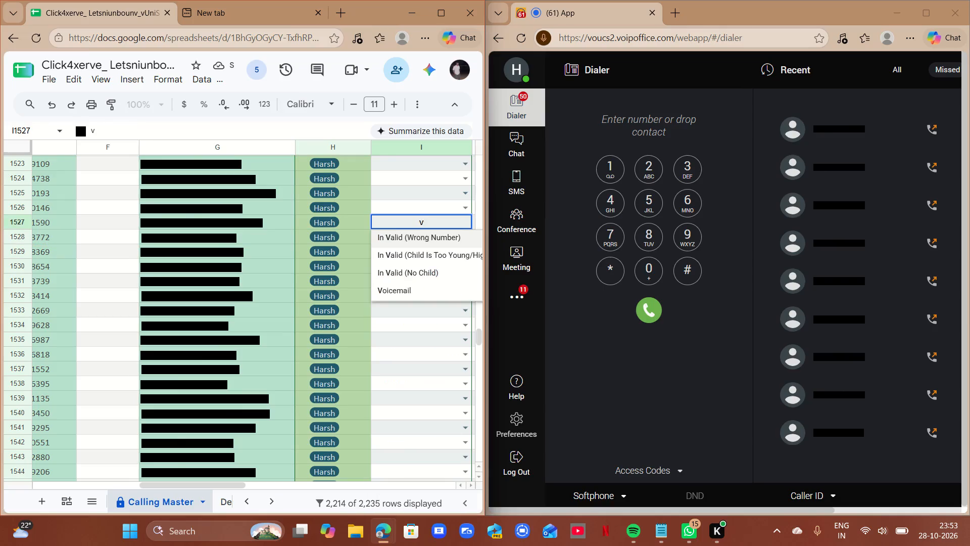
key(Return)
click(427, 221)
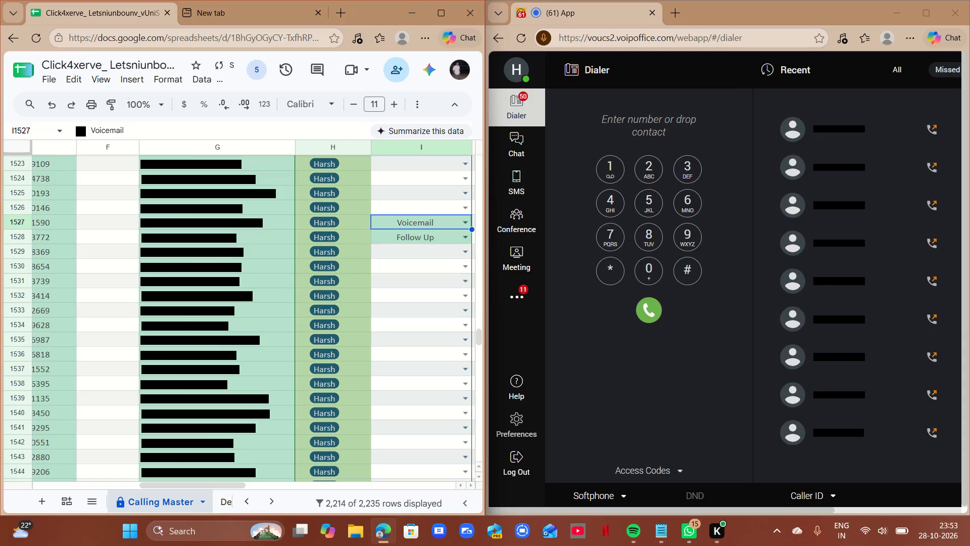
drag(471, 227, 455, 170)
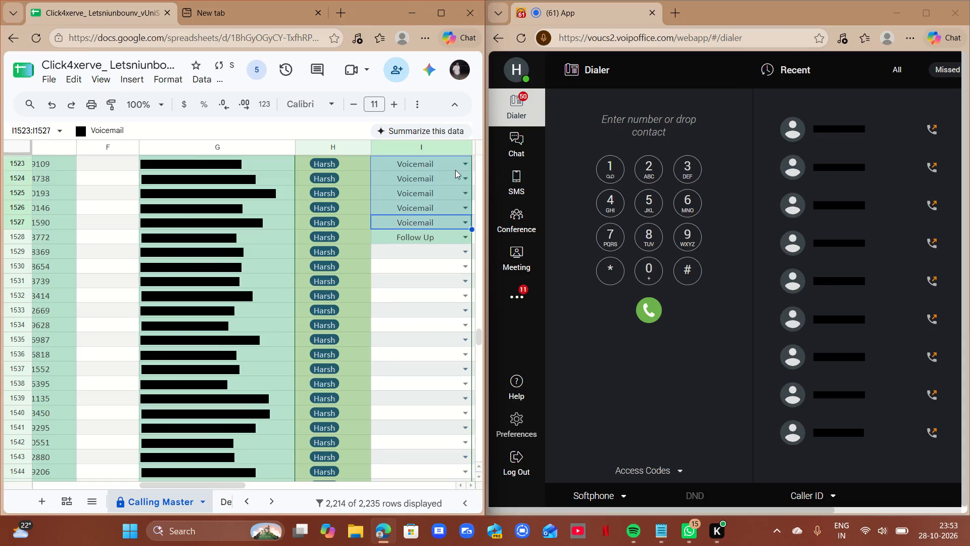
Enter the note "codngl" in column J for the row 1528 lead.
scroll(455, 170, down, 1)
scroll(455, 170, left, 1)
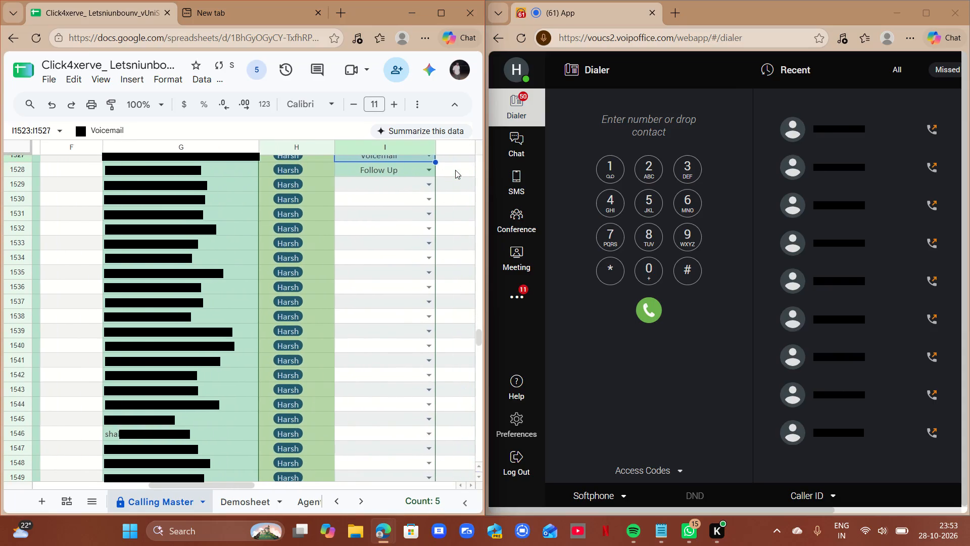
scroll(455, 170, left, 1)
click(455, 170)
text(co)
key(d)
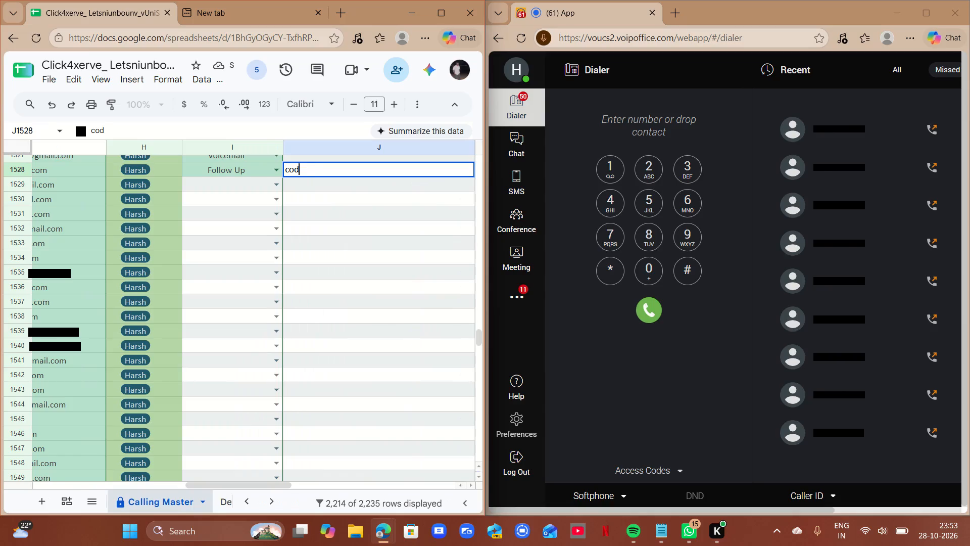
text(ng)
key(l)
click(202, 185)
Copy the row 1529 lead's phone number from column E.
scroll(202, 185, down, 1)
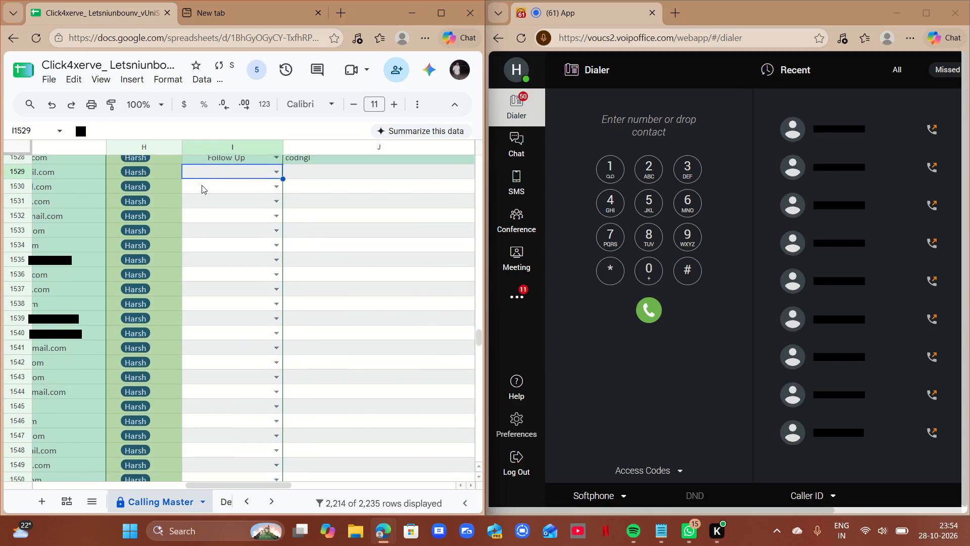
scroll(202, 185, down, 1)
scroll(202, 185, right, 4)
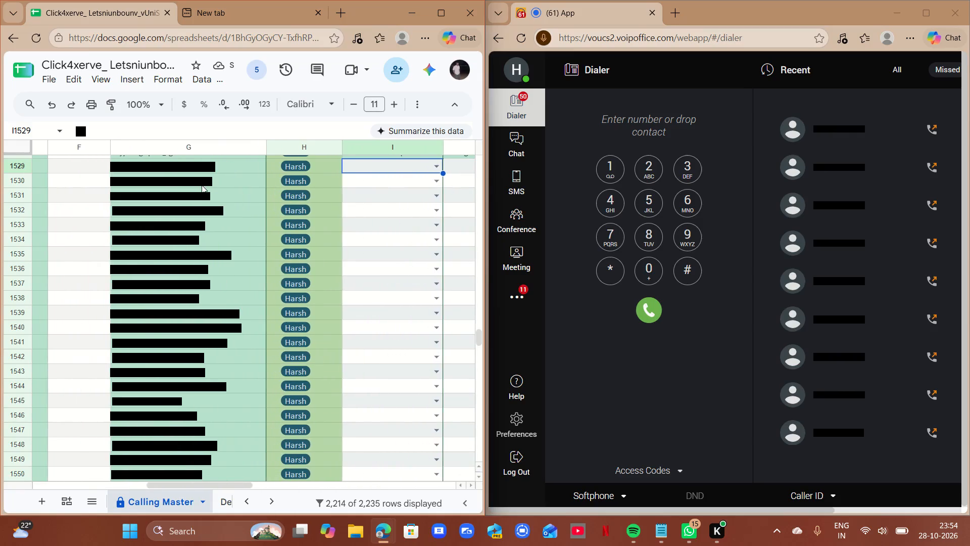
scroll(202, 185, right, 1)
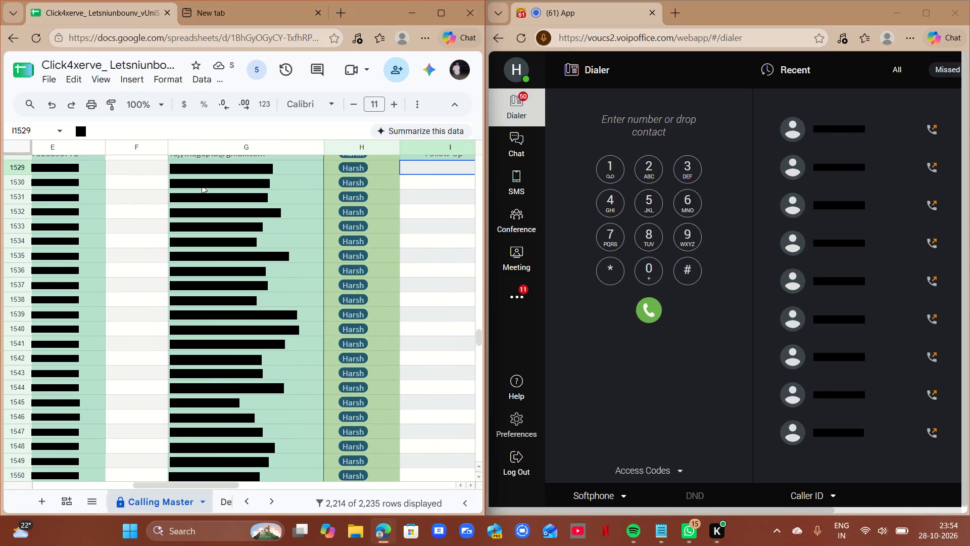
click(81, 168)
key(ctrl+c)
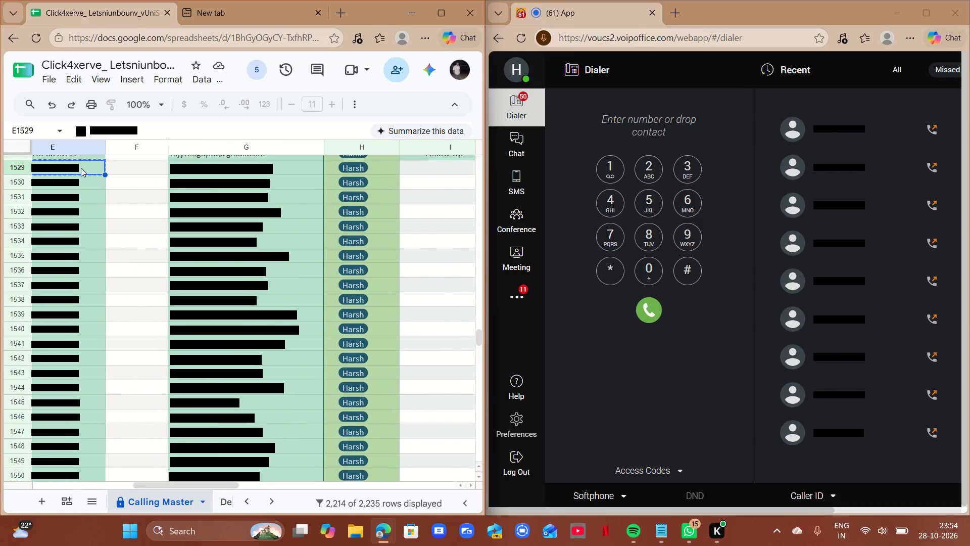
Call the row 1529 lead by pasting the copied phone number into the web dialer.
click(666, 128)
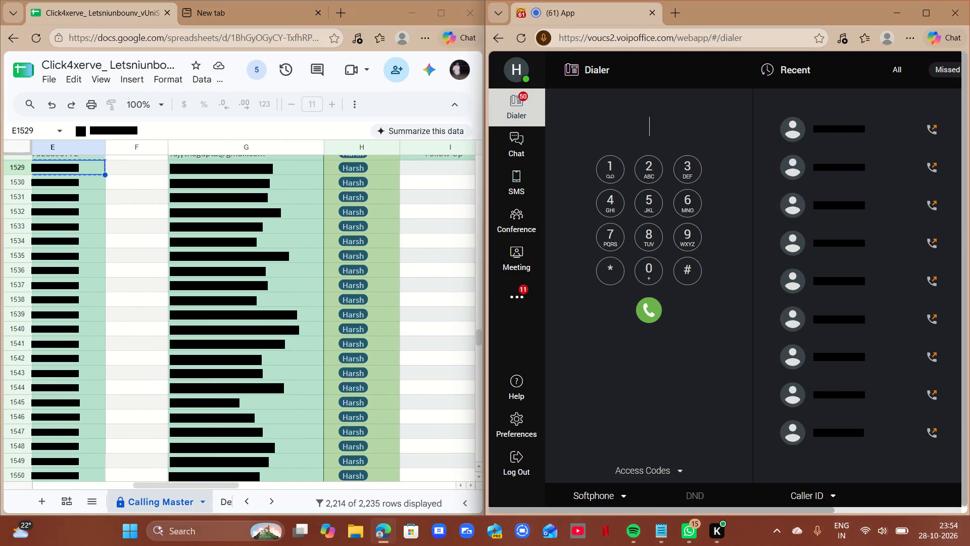
key(ctrl+v)
key(Return)
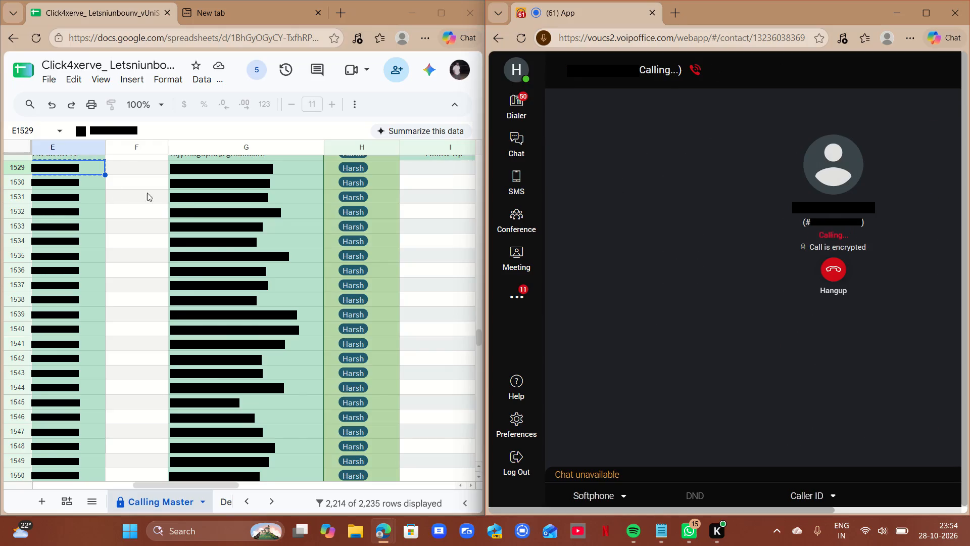
Copy the row 1530 lead's phone number from column E and call it in the web dialer.
click(75, 179)
key(ctrl+c)
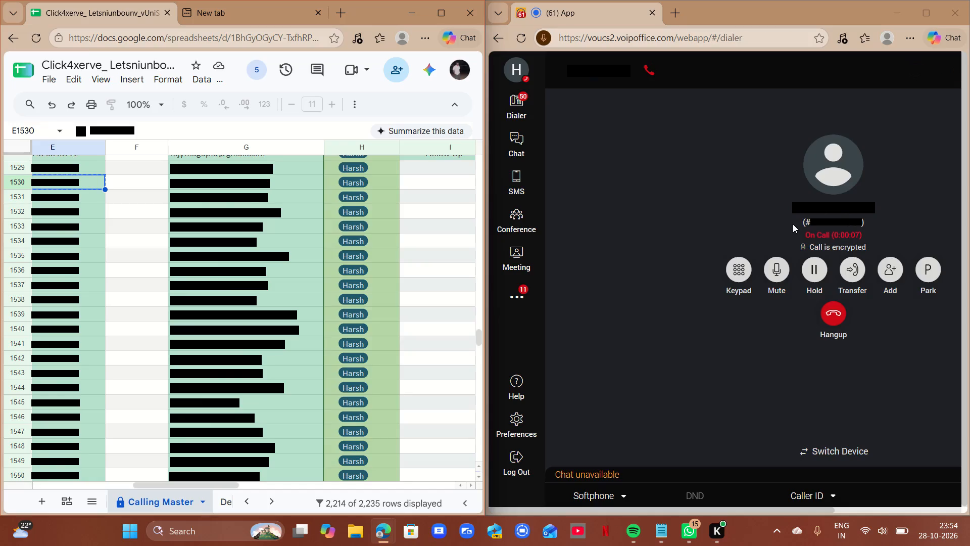
click(661, 116)
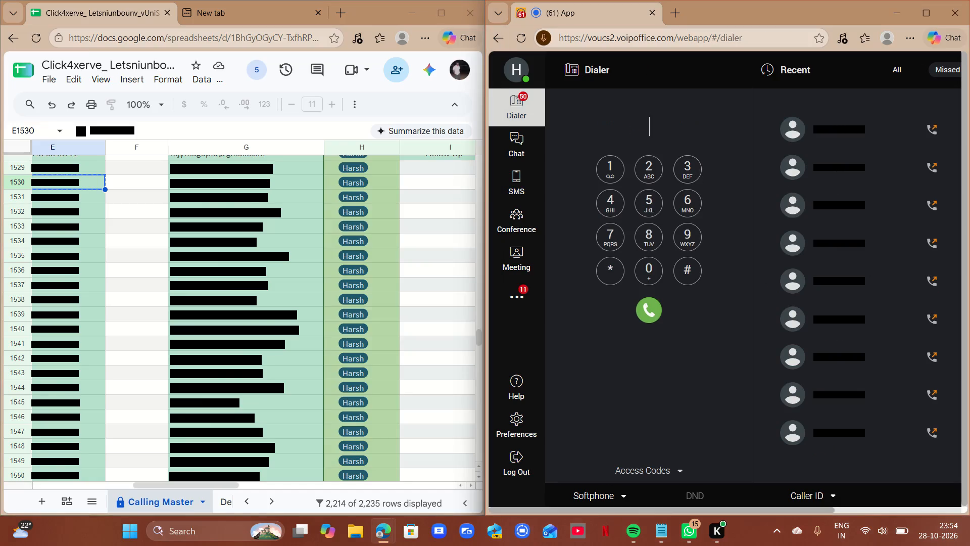
key(ctrl+v)
key(Return)
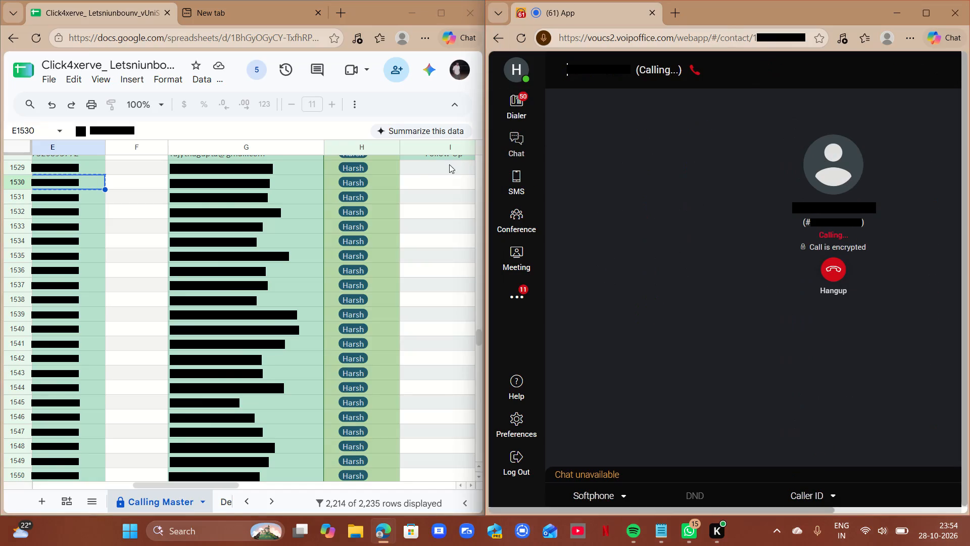
Set the row 1529 lead's call status in column I to Hung up/Disconneted.
click(426, 175)
key(h)
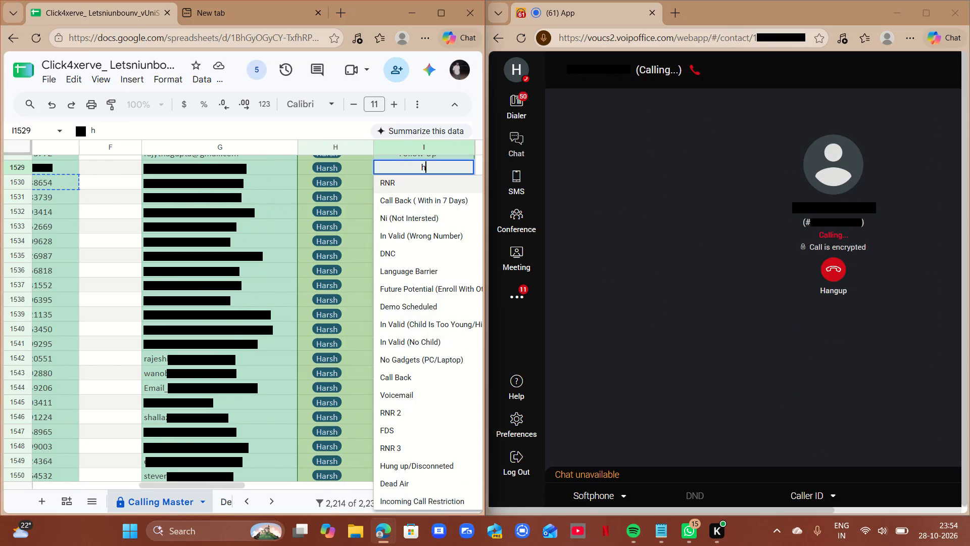
key(Up)
key(Return)
Copy the row 1531 lead's phone number from column E.
scroll(426, 175, down, 1)
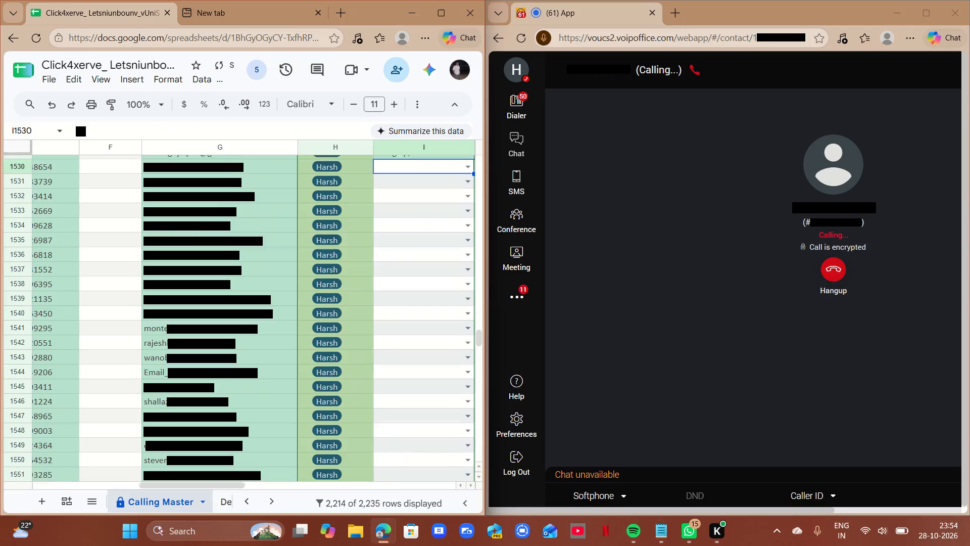
scroll(426, 175, down, 1)
click(38, 179)
key(ctrl+c)
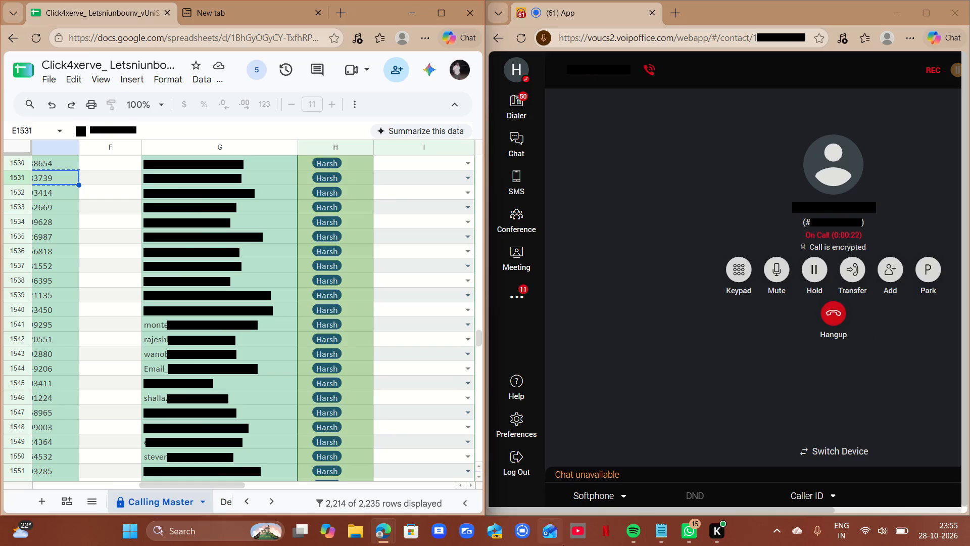
Check the team's lead and call figures on the Dashboard sheet, returning to Calling Master.
scroll(133, 505, right, 1)
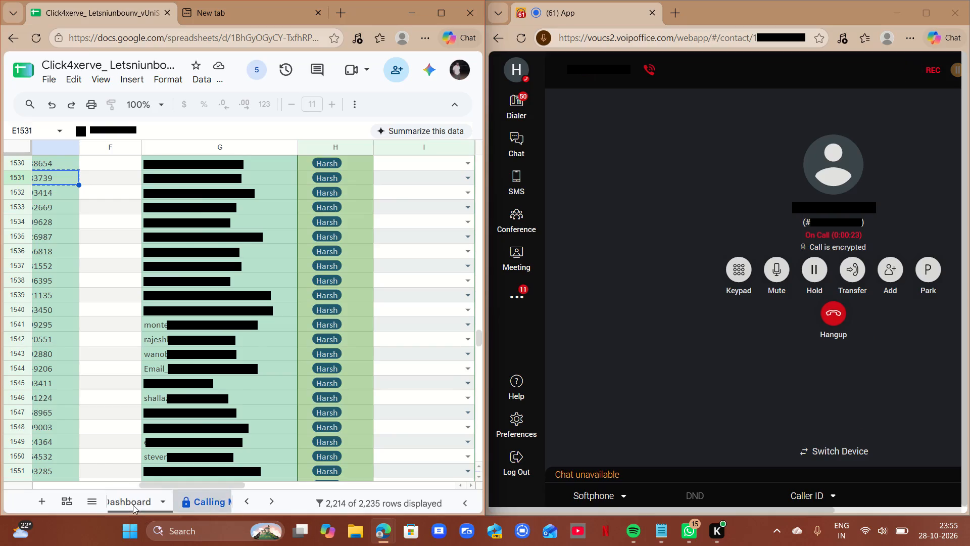
scroll(133, 505, right, 1)
click(133, 505)
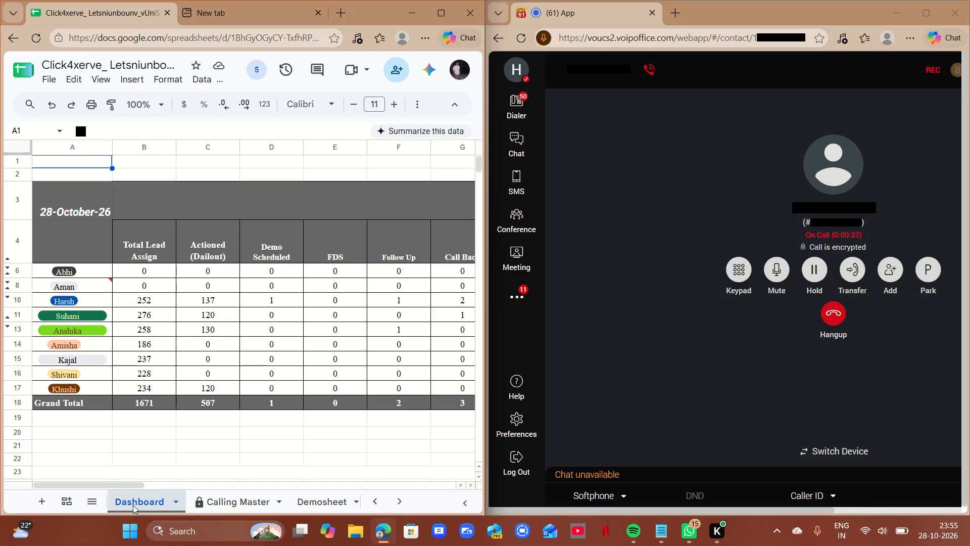
click(230, 506)
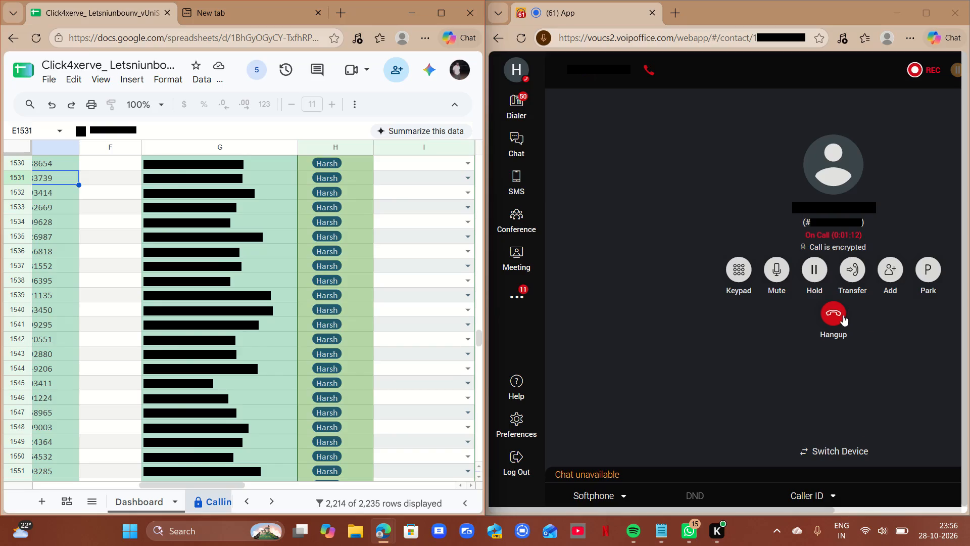
End the call with the row 1530 lead and call the copied row 1531 number in the web dialer.
click(840, 317)
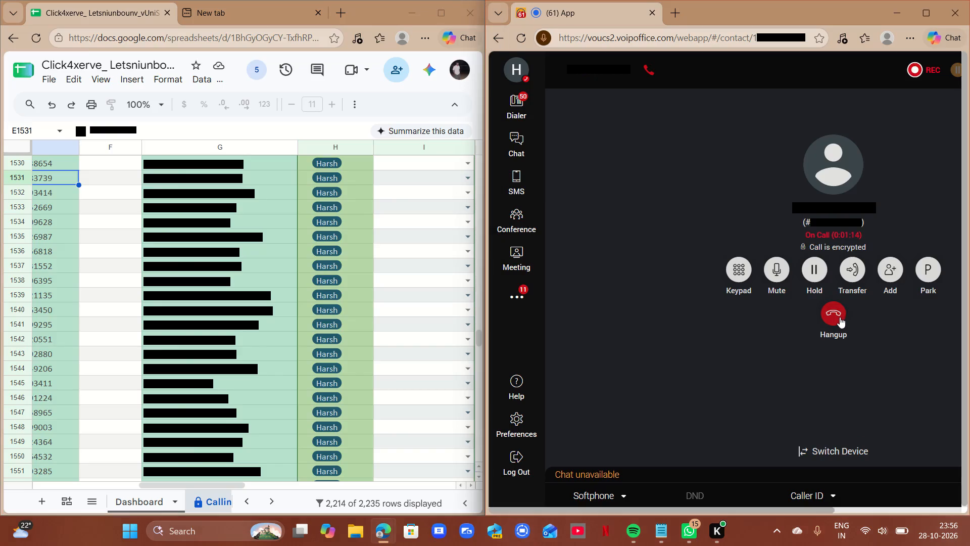
click(656, 133)
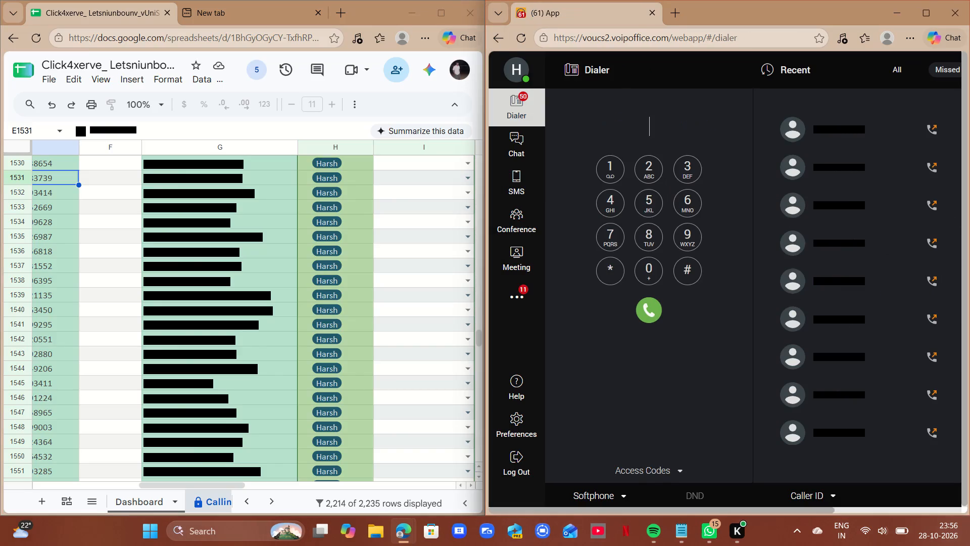
key(ctrl+v)
key(Return)
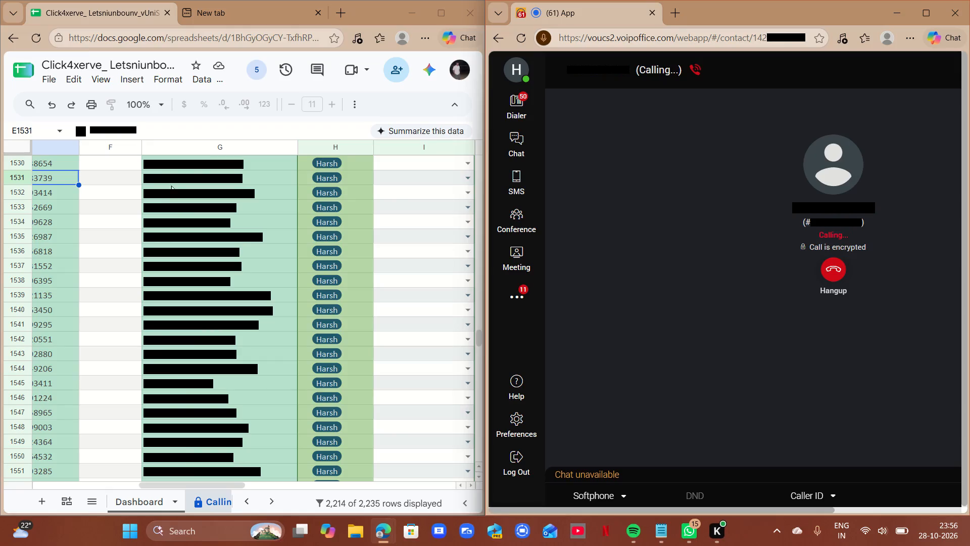
Copy the row 1532 lead's phone number from column E of Calling Master.
click(59, 194)
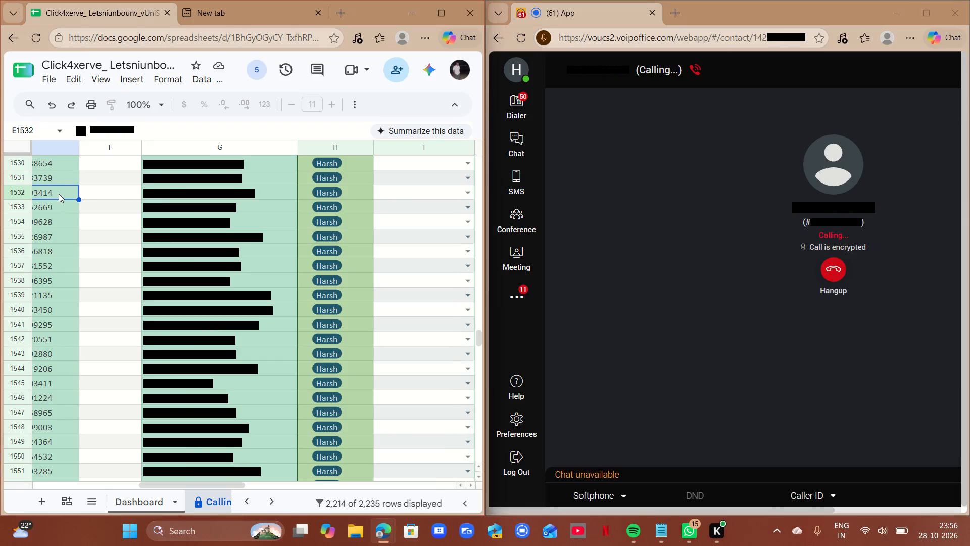
key(ctrl+c)
Check the call figures on the Dashboard sheet again, returning to Calling Master.
click(134, 507)
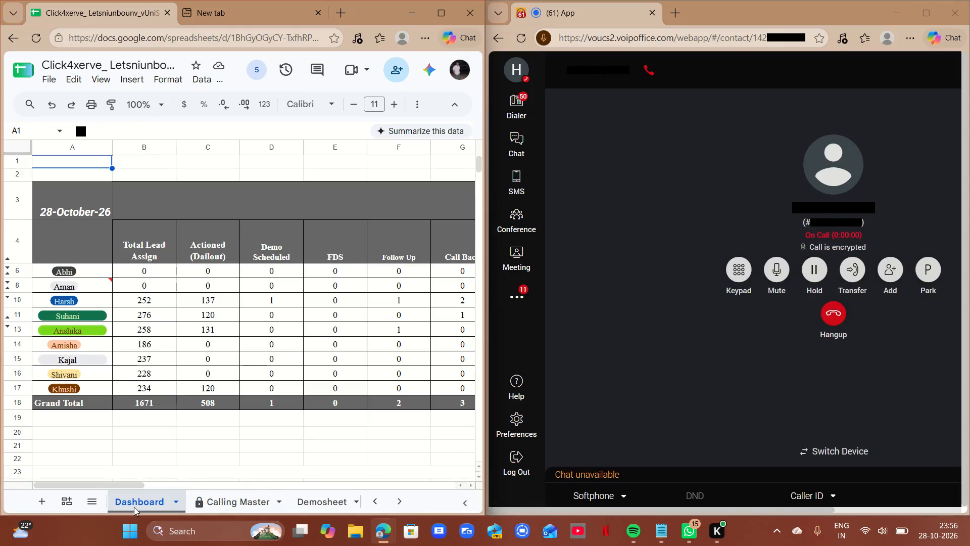
click(215, 507)
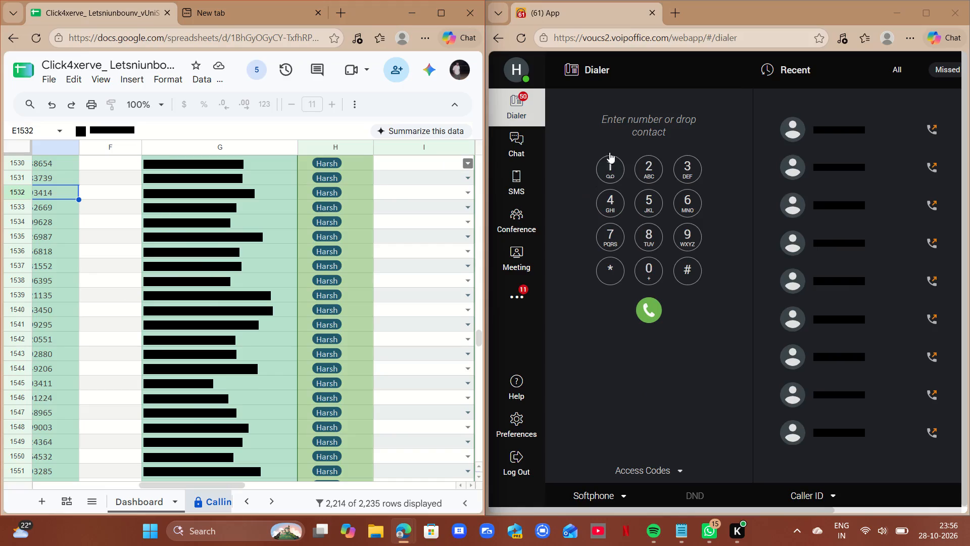
Call the row 1532 lead by pasting the copied phone number into the web dialer.
click(614, 136)
ctrl+click(614, 136)
key(ctrl+v)
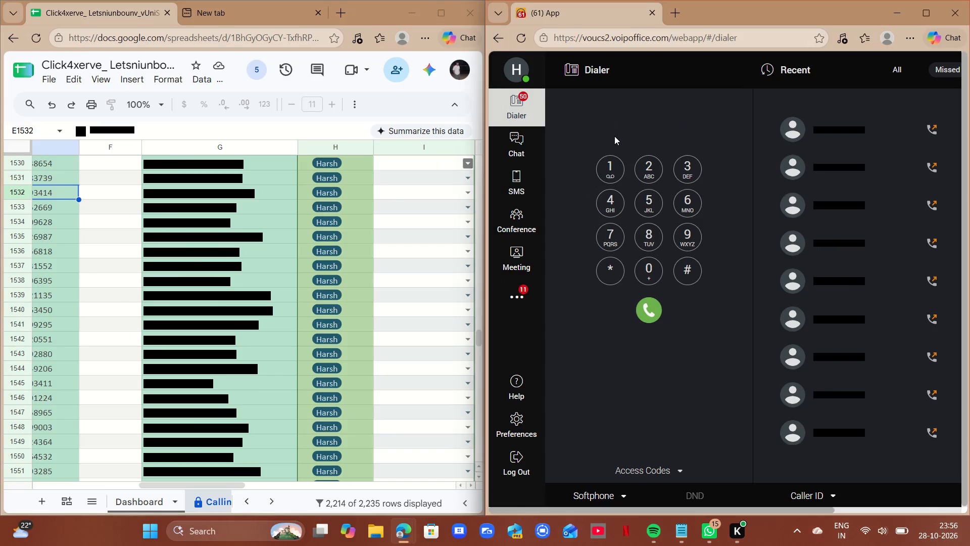
key(ctrl+v)
key(Return)
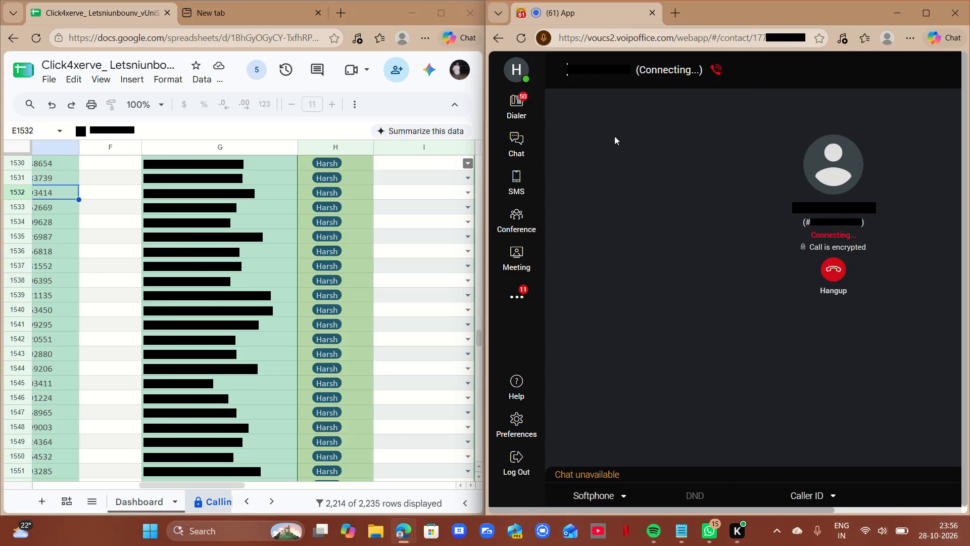
Set the call status in column I to Hung up/Disconneted for row 1531 and RNR for row 1530.
click(400, 179)
key(h)
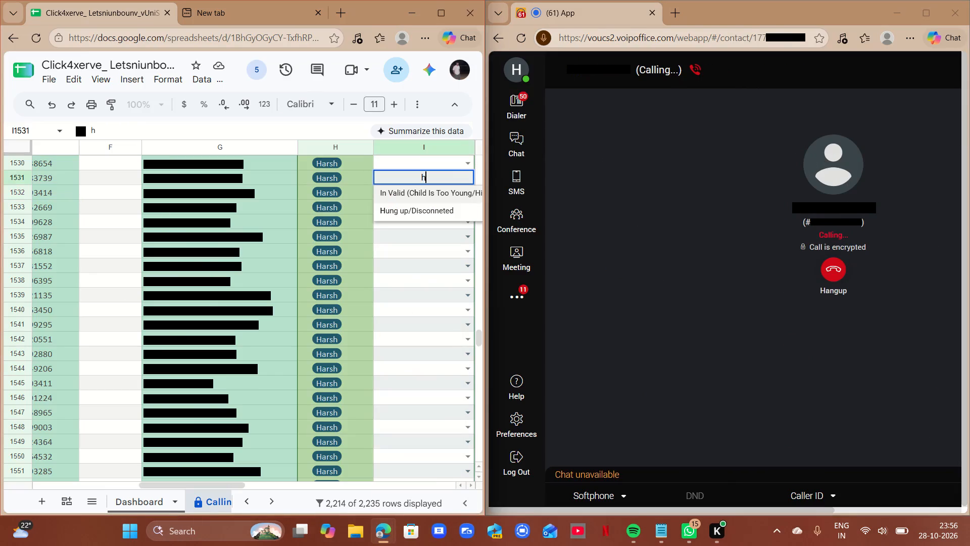
key(Up)
key(Return)
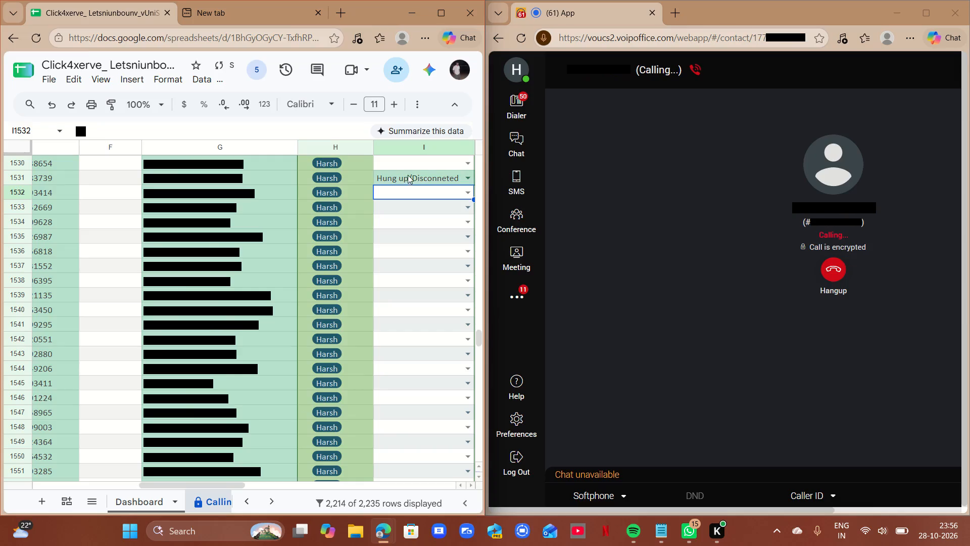
click(414, 168)
key(r)
key(Return)
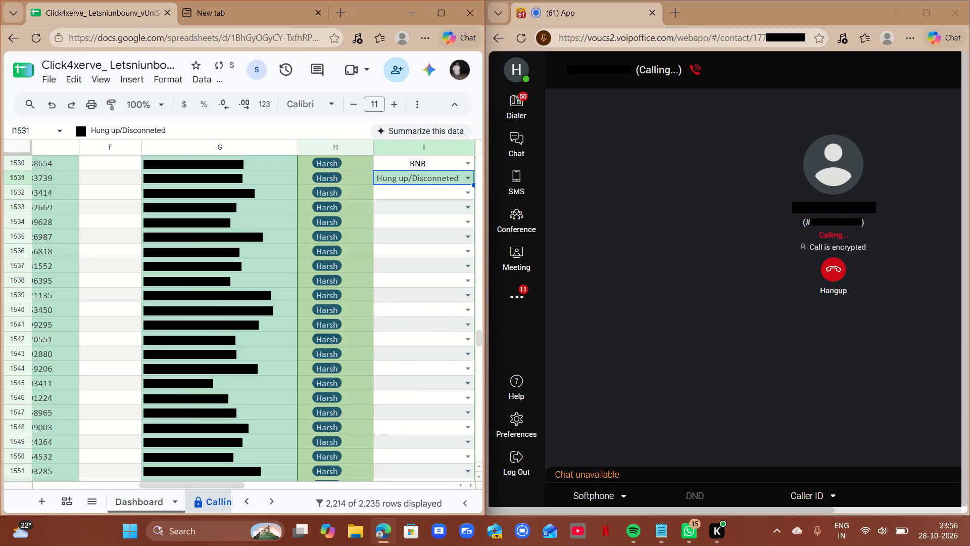
Copy the row 1533 lead's phone number from column E and call it in the web dialer.
scroll(414, 168, down, 1)
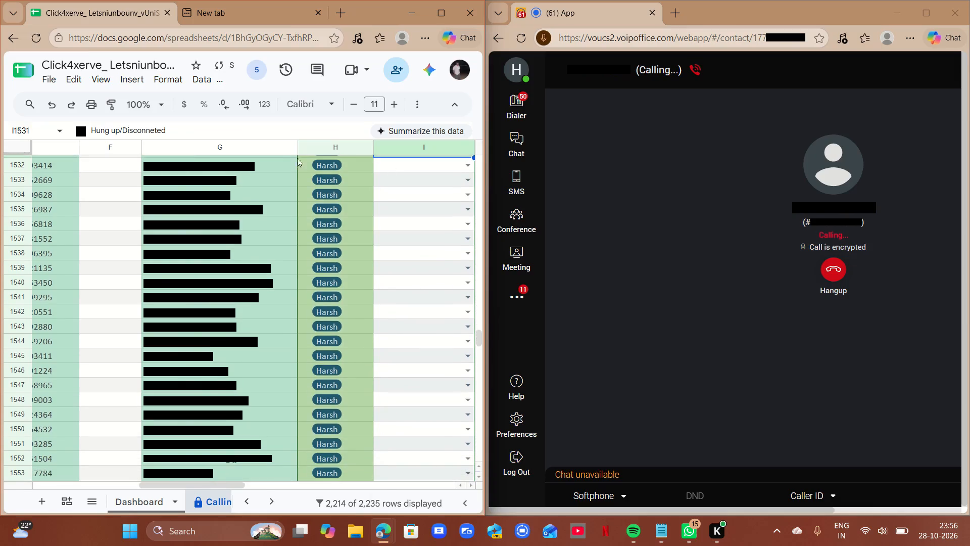
click(45, 179)
key(ctrl+c)
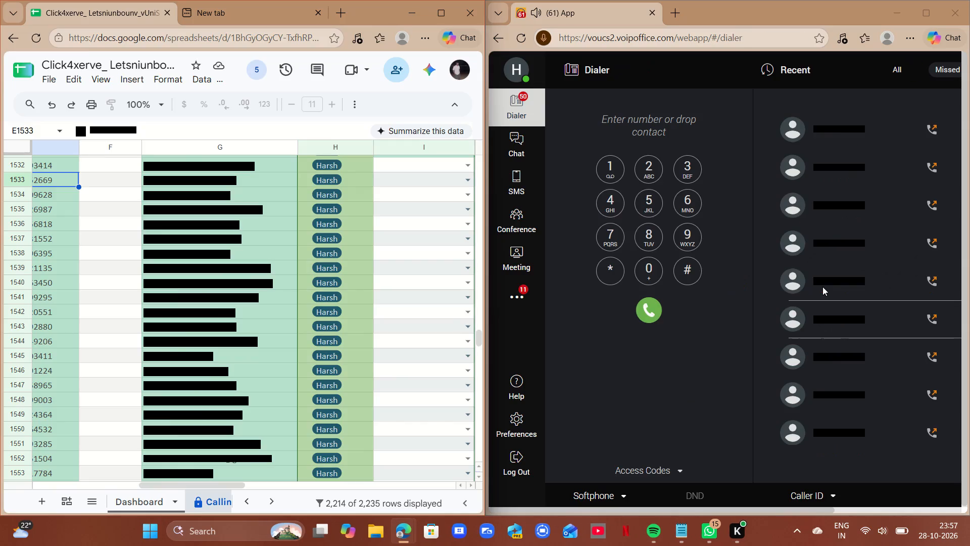
click(657, 151)
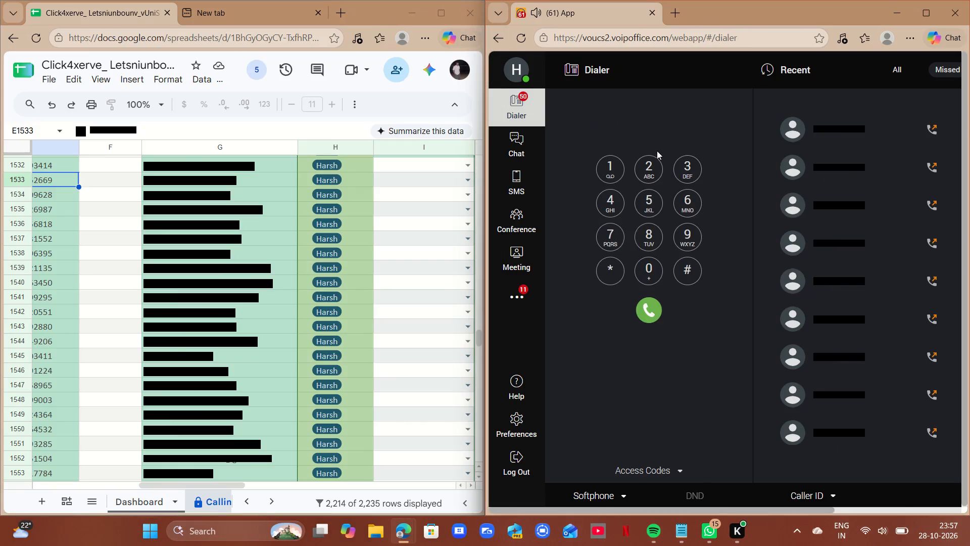
key(ctrl+v)
key(Return)
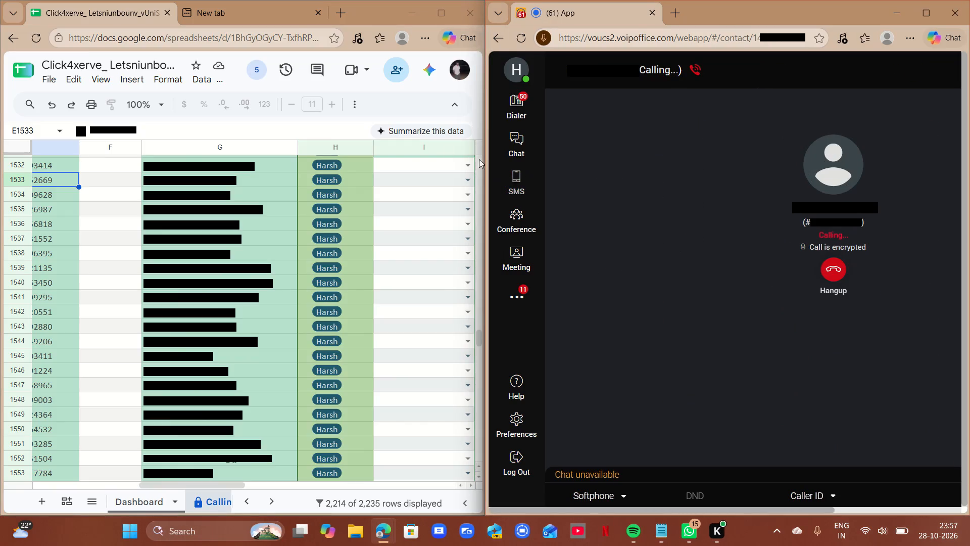
Set the row 1532 lead's call status in column I to Hung up/Disconneted.
click(386, 160)
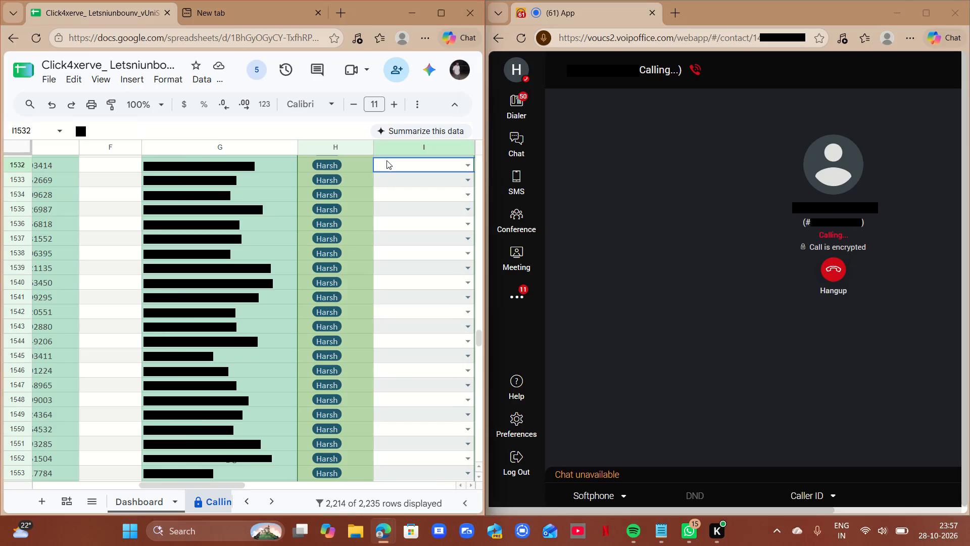
key(h)
key(Up)
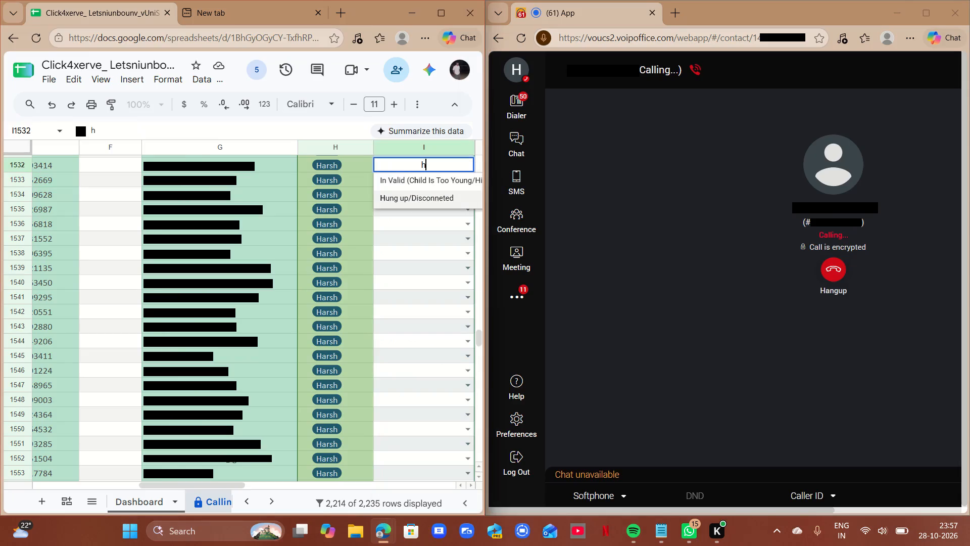
key(Return)
Copy the row 1534 lead's phone number from column E.
scroll(385, 160, down, 1)
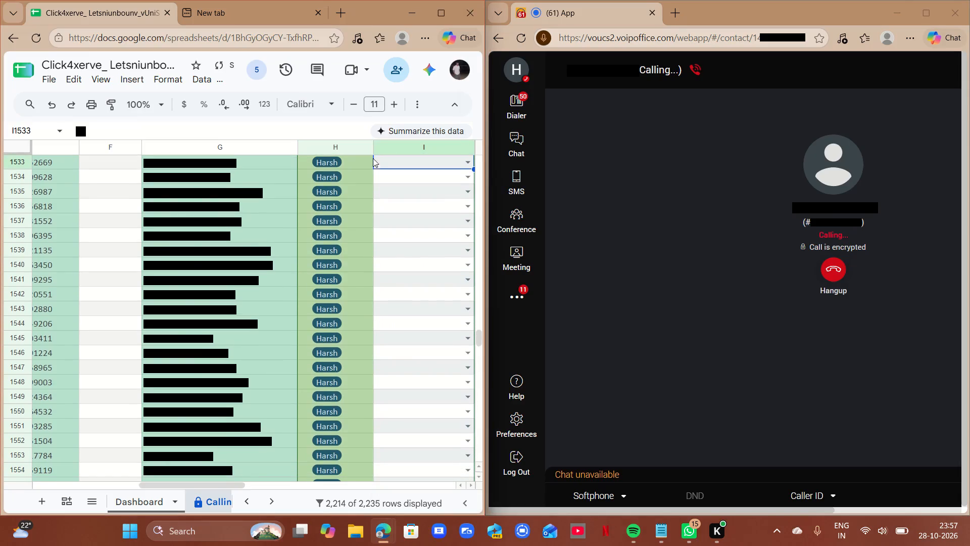
click(54, 177)
key(ctrl+c)
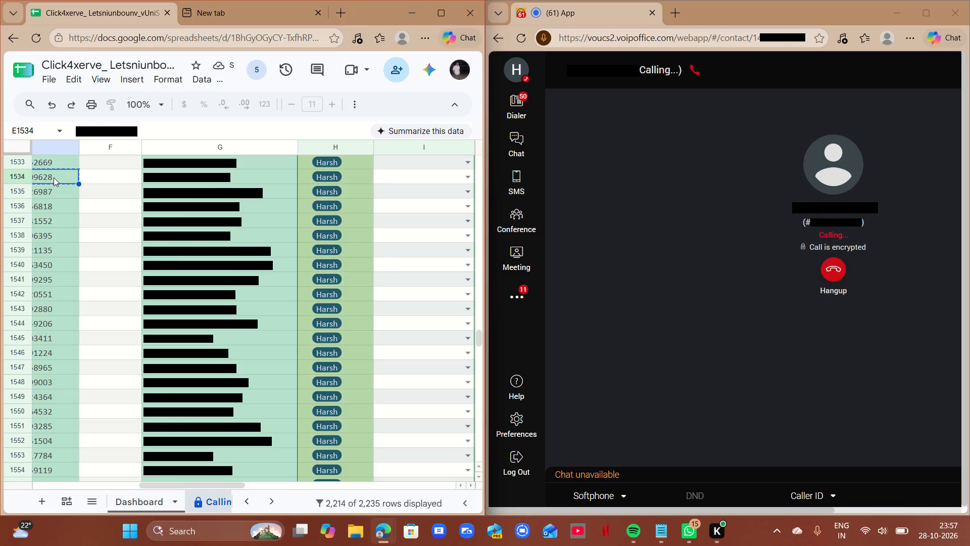
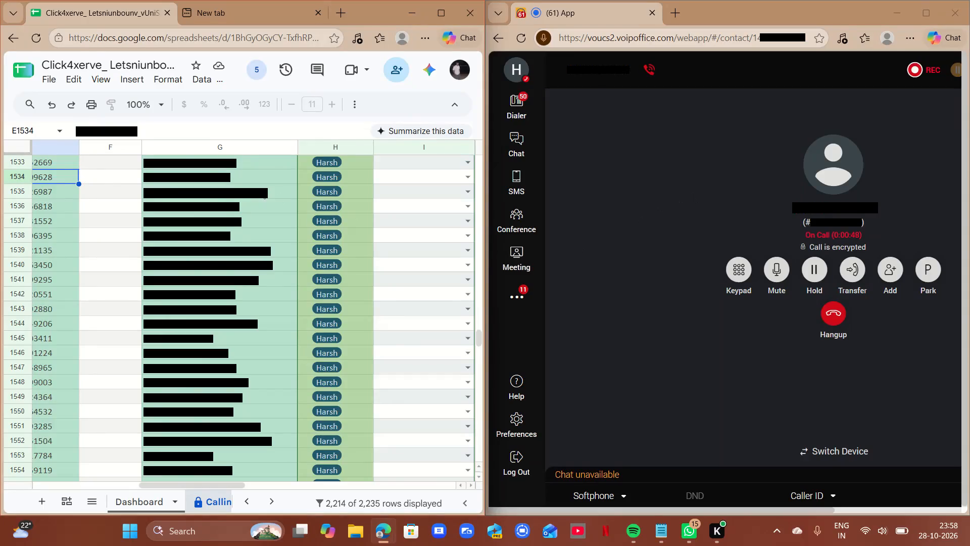
End the current call and call the row 1534 lead in the web dialer using the copied number.
scroll(261, 190, right, 2)
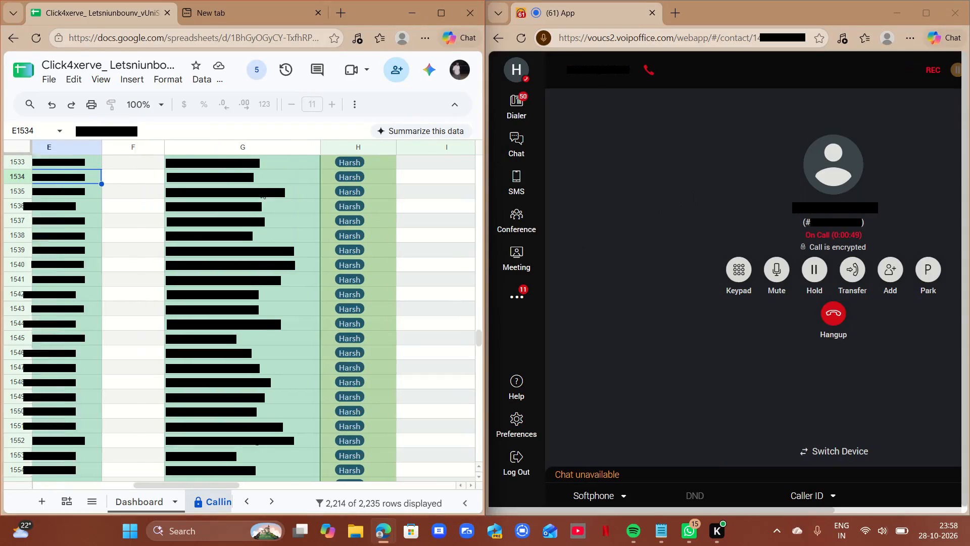
scroll(261, 190, right, 5)
scroll(261, 190, left, 6)
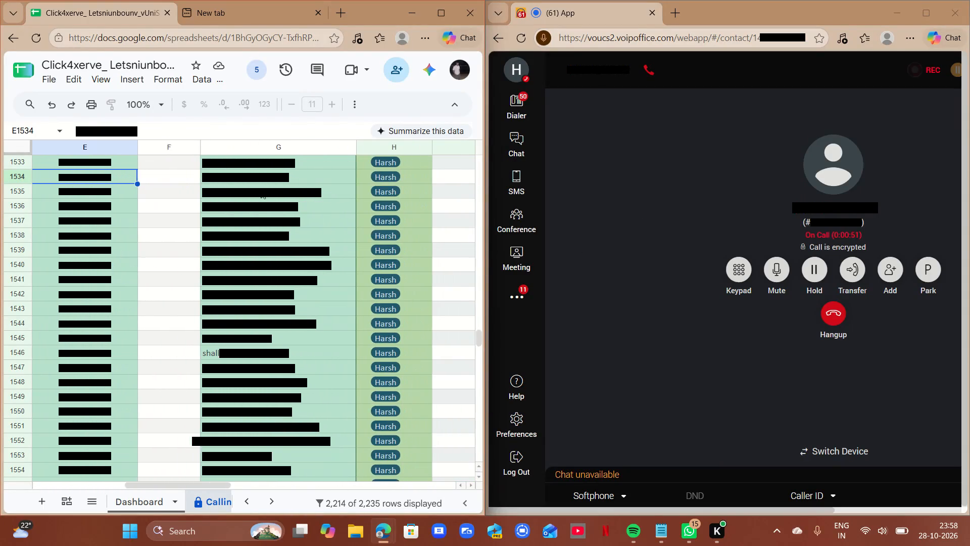
scroll(261, 190, left, 1)
scroll(261, 190, right, 1)
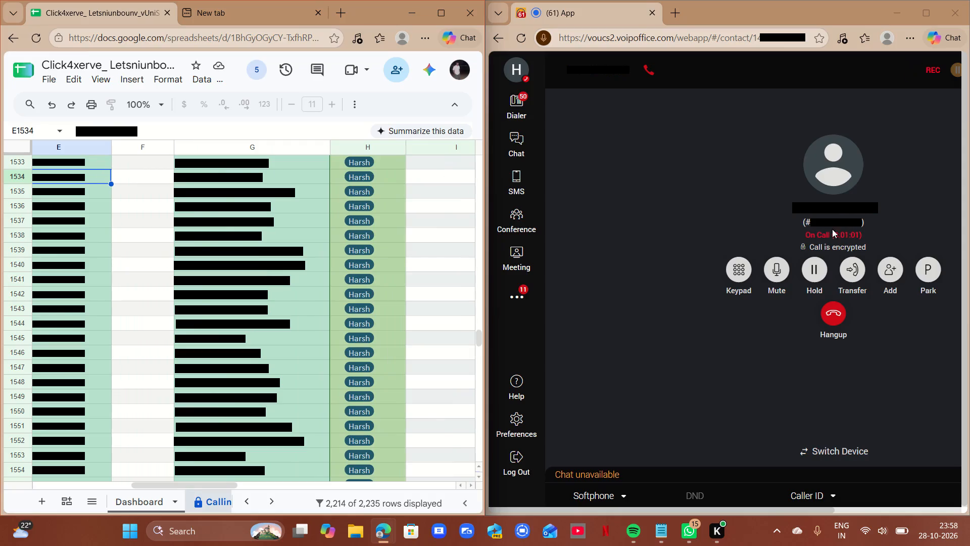
click(827, 308)
click(577, 120)
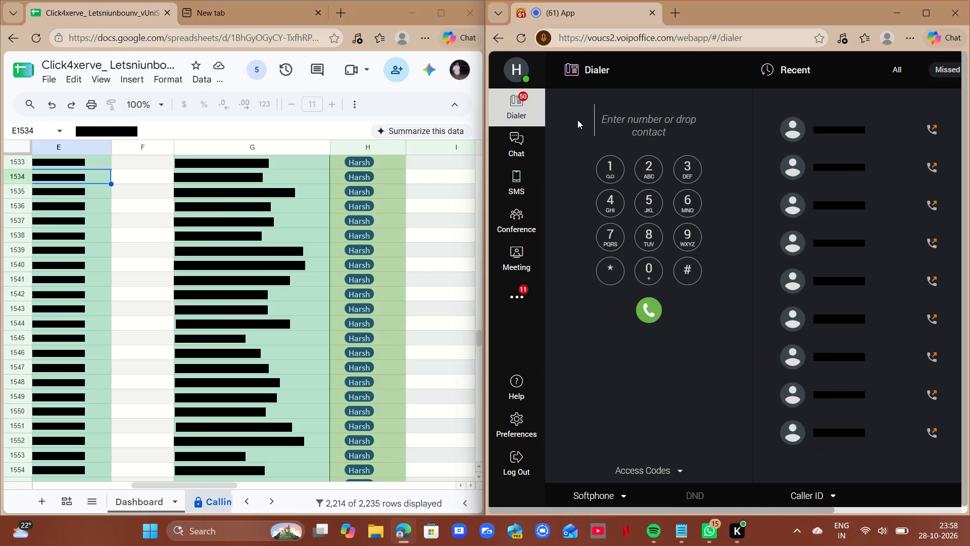
key(ctrl+v)
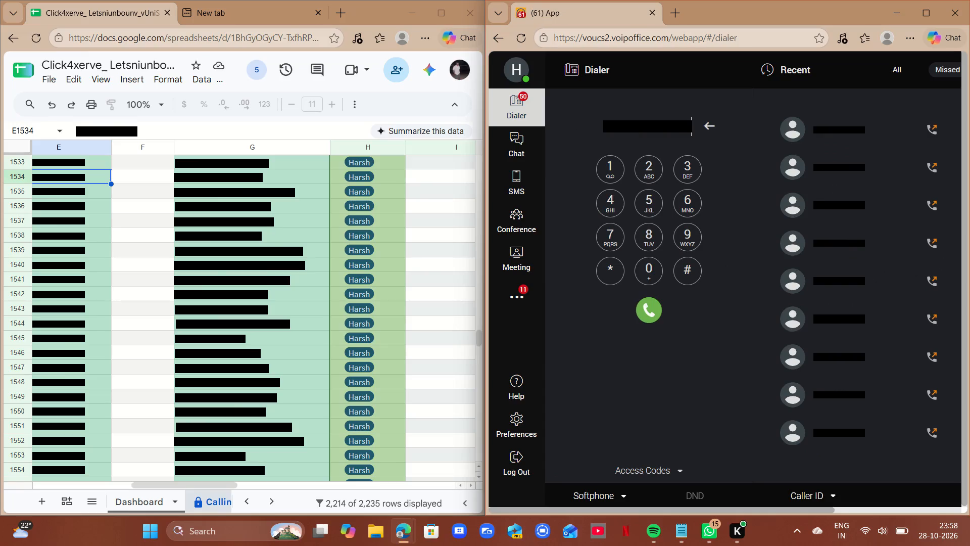
key(Return)
Set the row 1533 lead's call status in column I to In Valid (No Child).
click(423, 162)
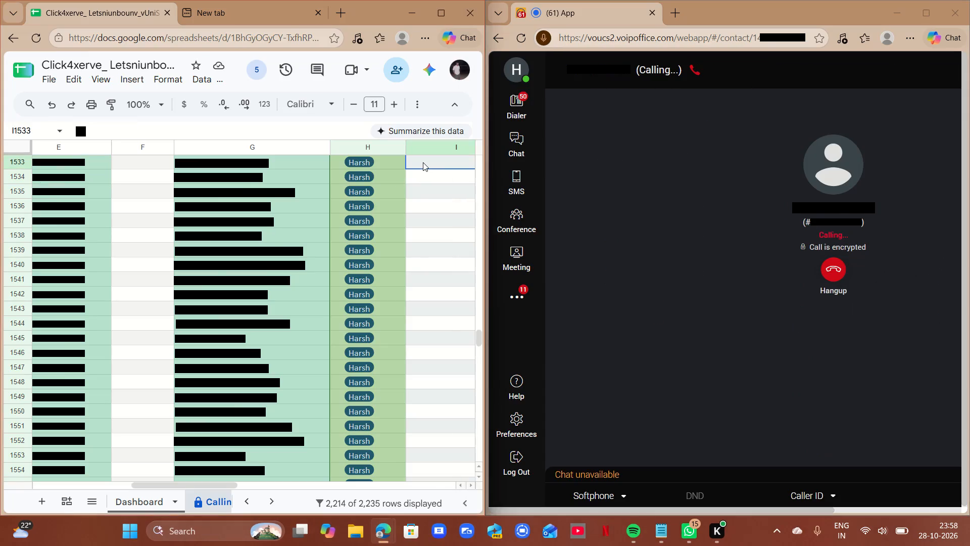
key(n)
key(o)
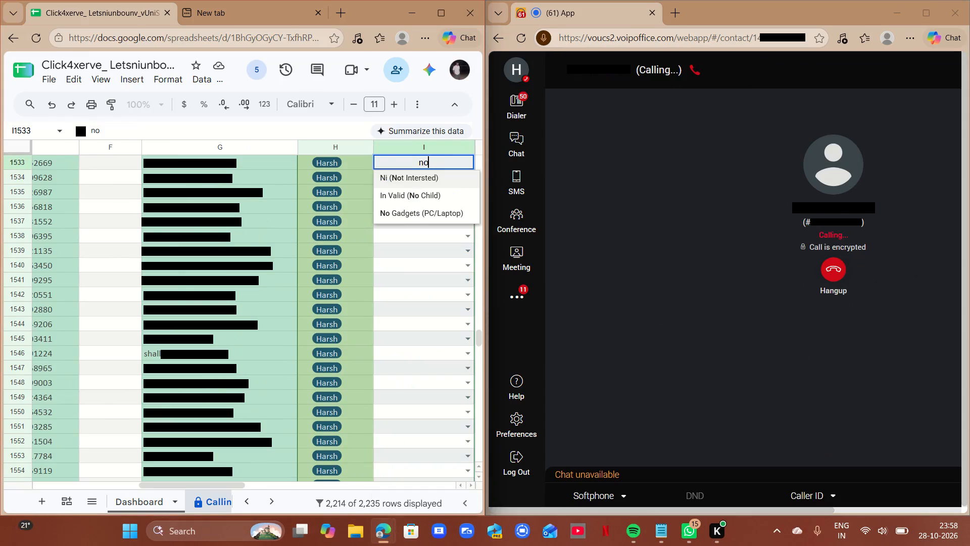
click(404, 193)
Hang up, copy the row 1535 lead's phone number from column E, and call it in the web dialer.
scroll(404, 193, down, 1)
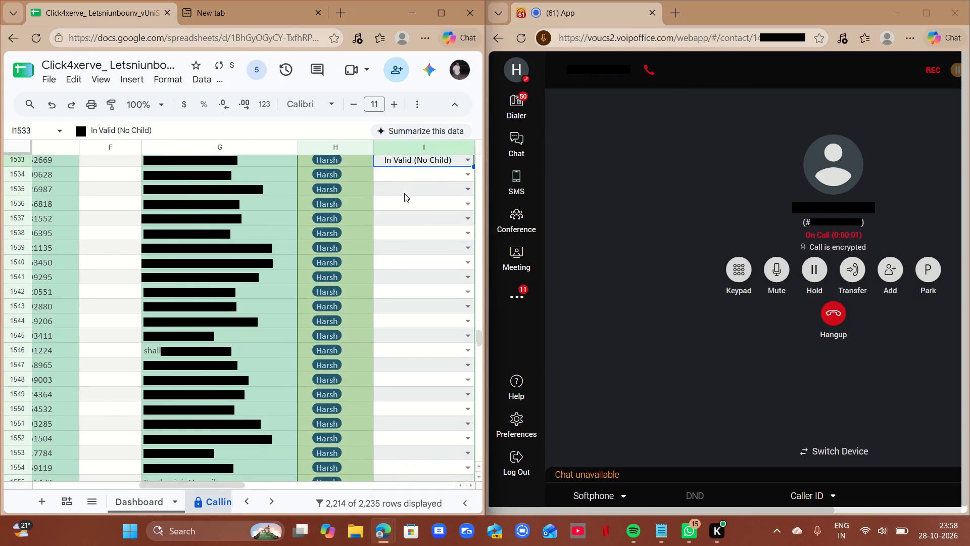
scroll(404, 193, down, 1)
scroll(404, 193, right, 1)
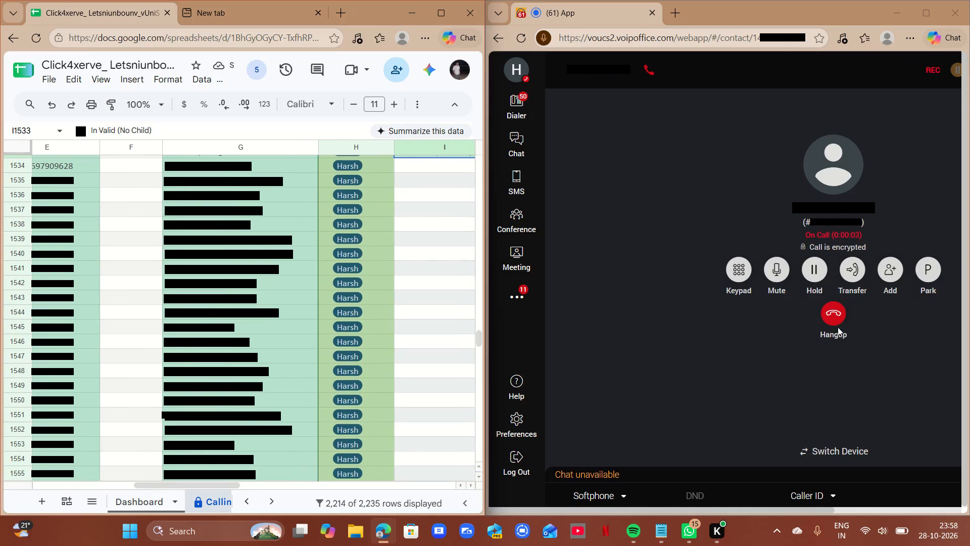
click(840, 309)
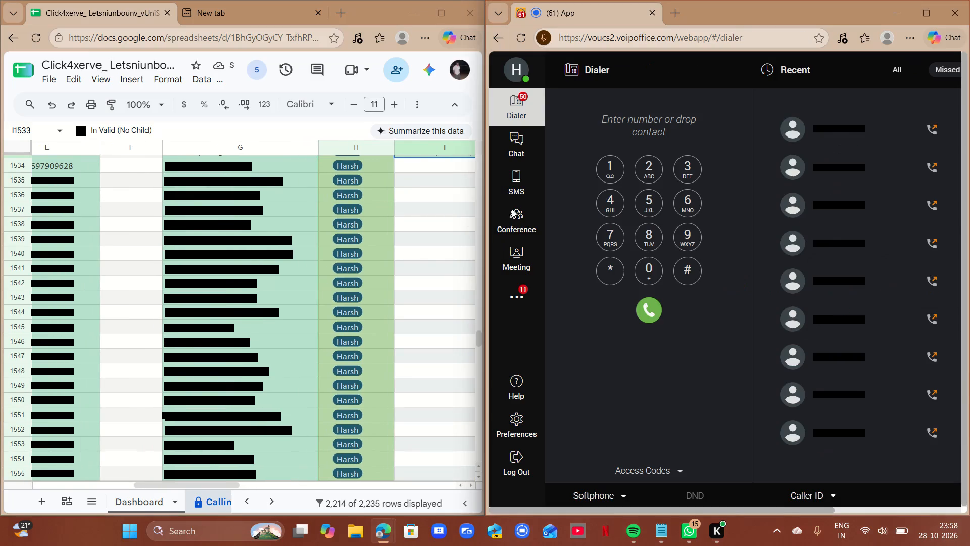
click(65, 170)
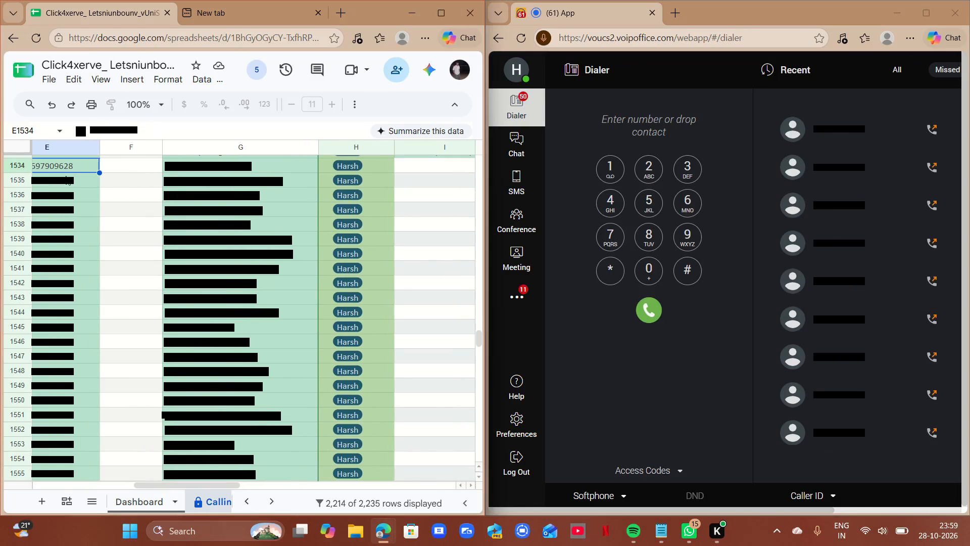
click(66, 176)
key(ctrl+c)
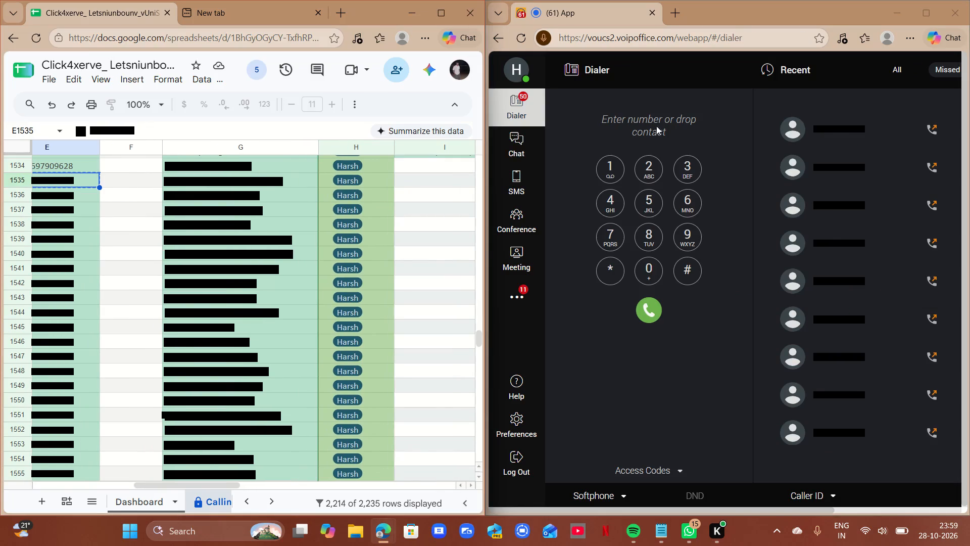
click(616, 119)
key(ctrl+v)
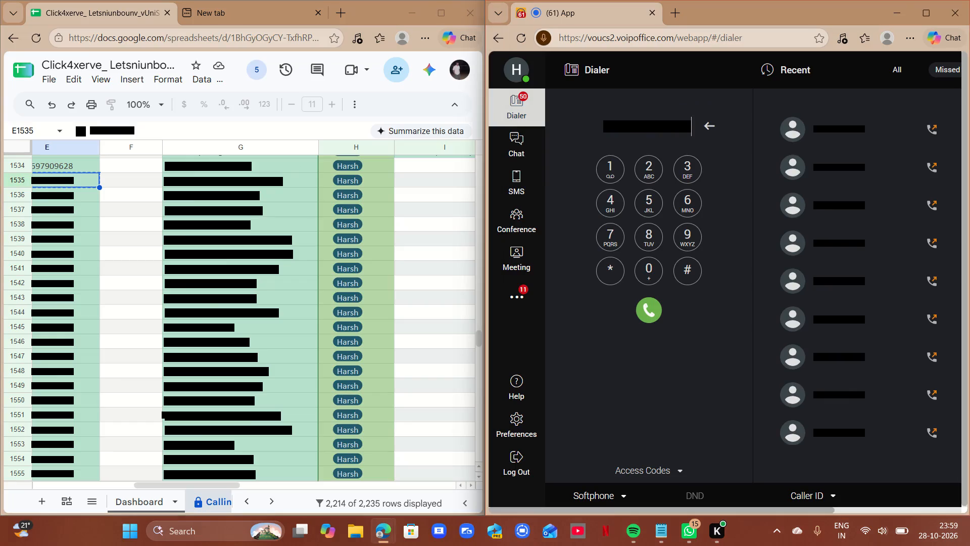
key(Return)
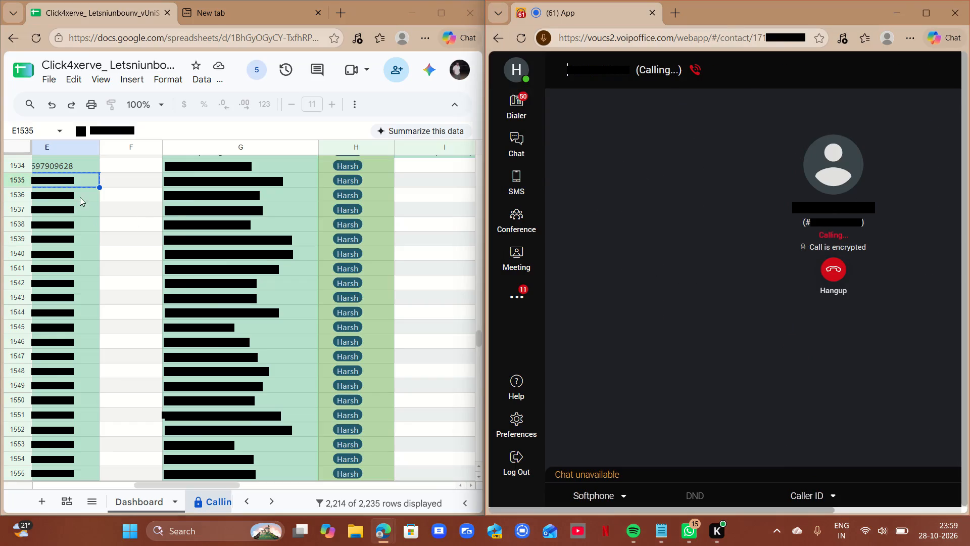
Copy the row 1536 lead's phone number from column E and call it after ending the current call.
click(76, 195)
key(ctrl+c)
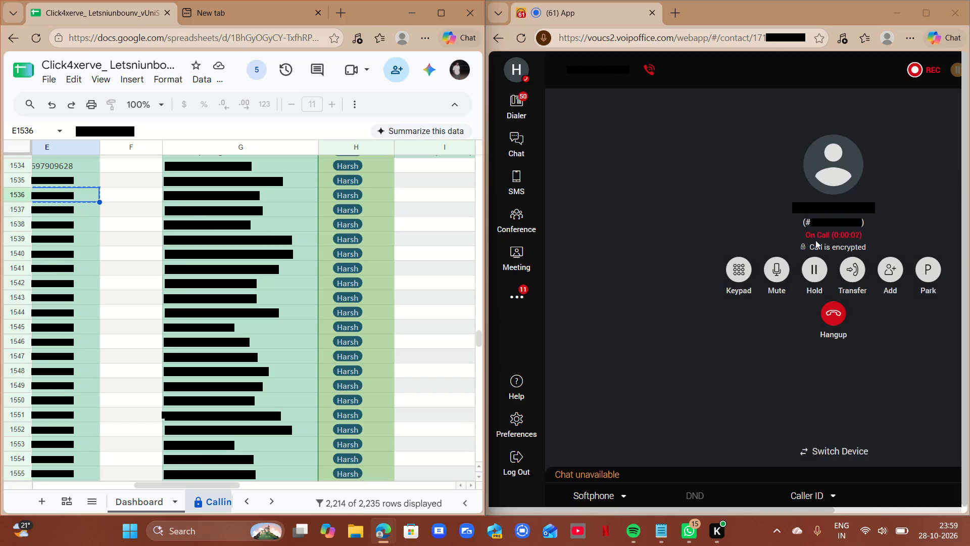
click(826, 307)
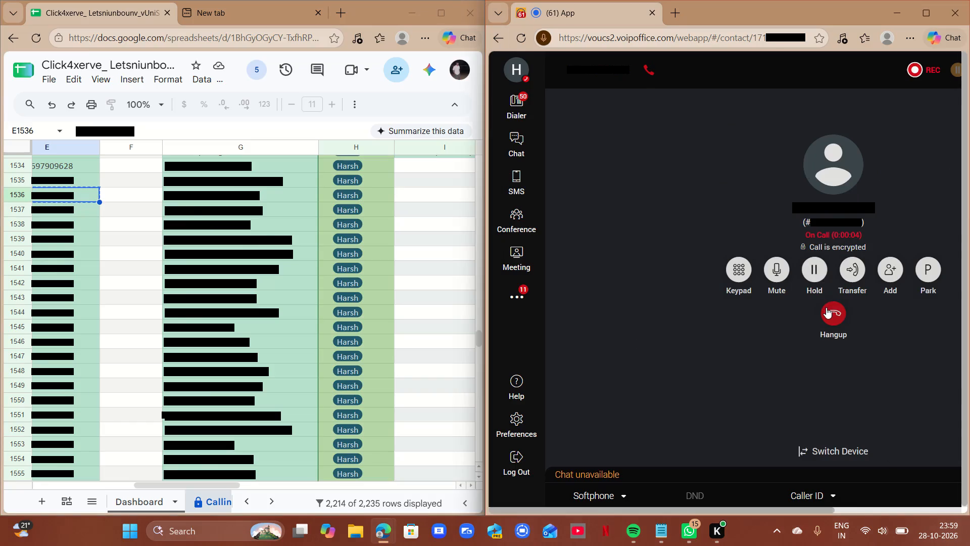
click(650, 119)
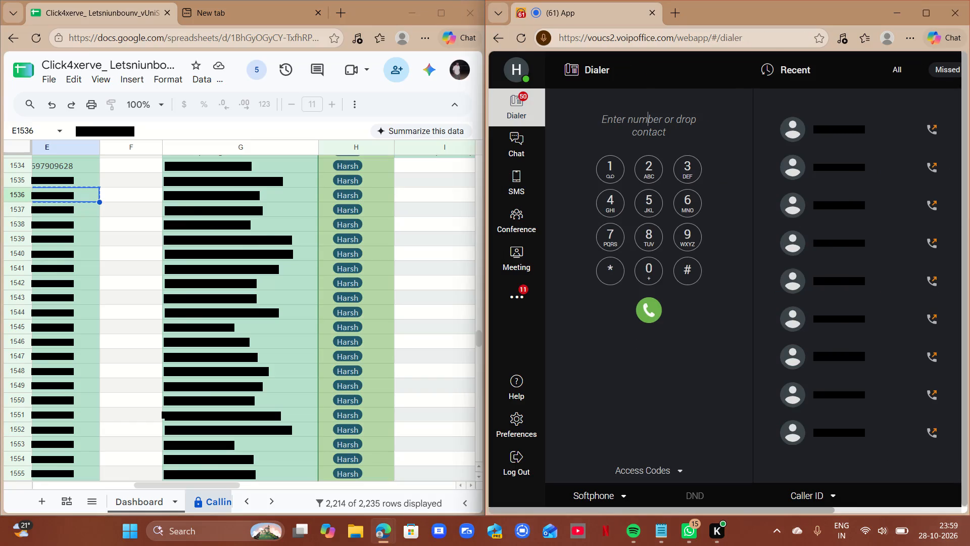
key(ctrl+v)
key(Return)
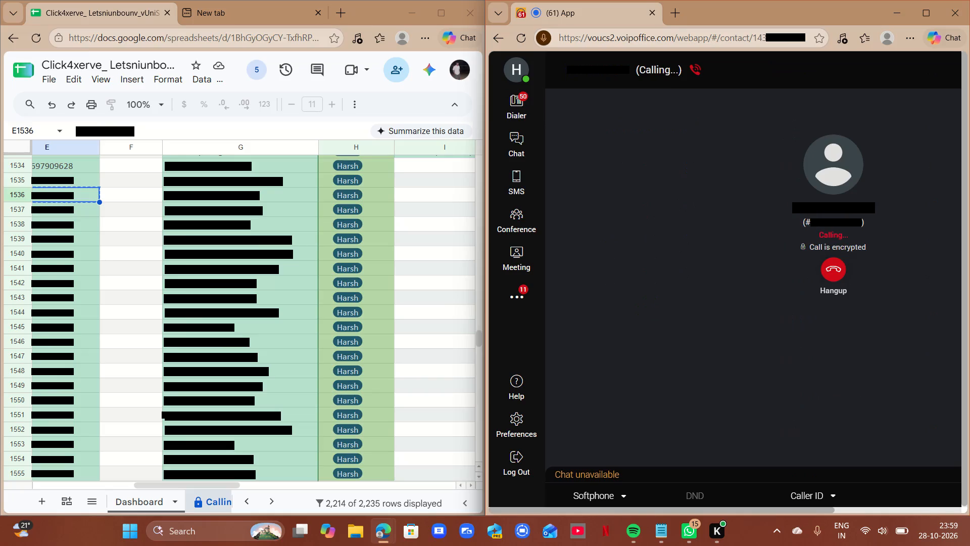
Copy the row 1537 lead's phone number from column E.
click(66, 212)
key(ctrl+c)
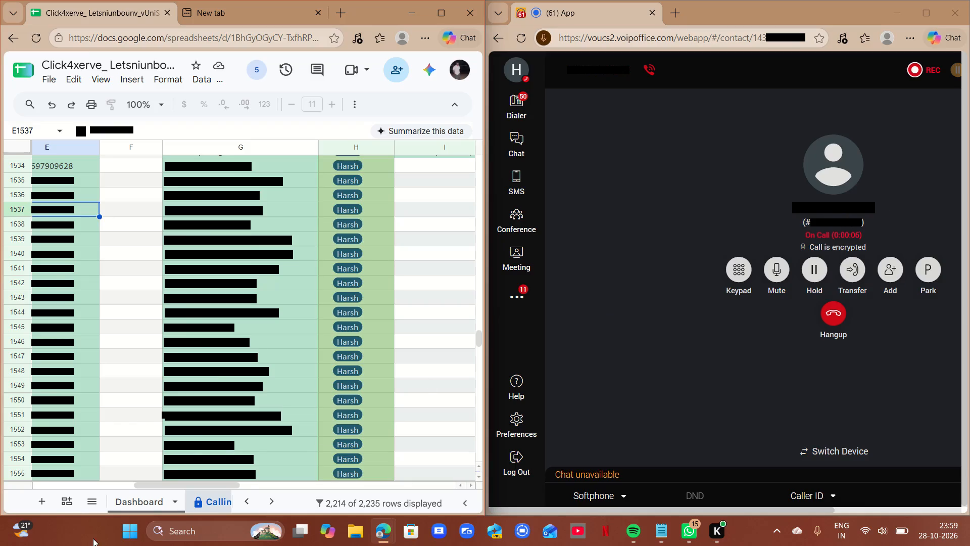
Check Harsh's lead and dialout figures on the Dashboard sheet, then return to Calling Master.
click(150, 511)
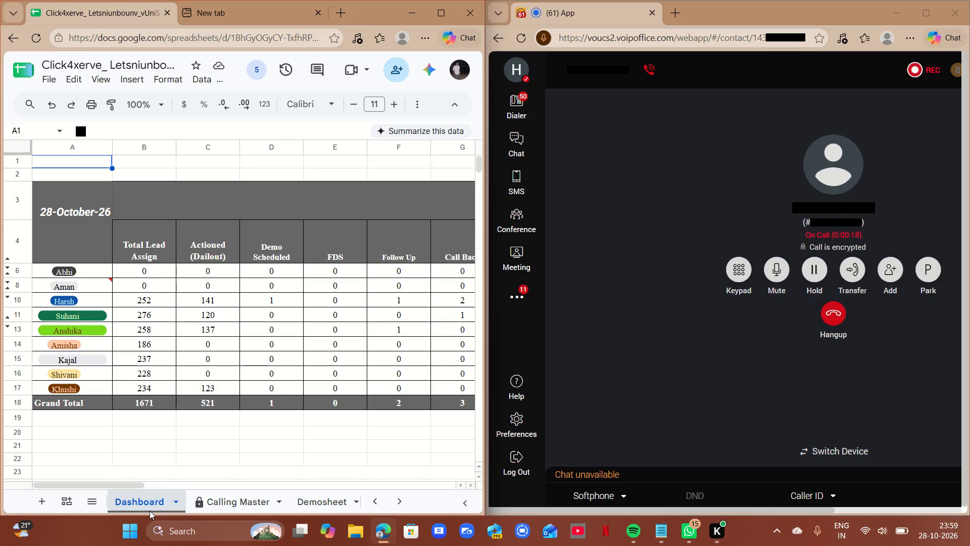
click(231, 496)
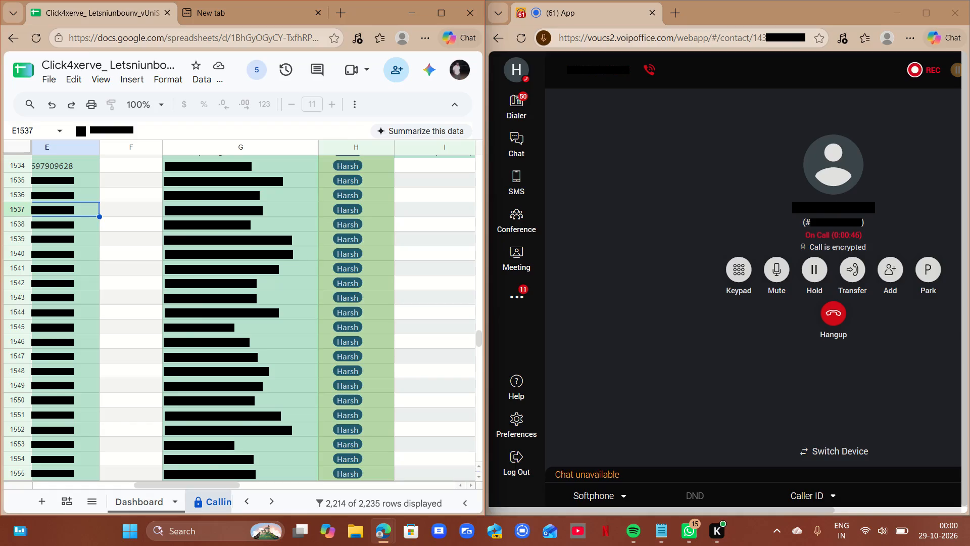
End the current call and call the row 1537 lead in the web dialer using the copied number.
click(835, 308)
click(663, 136)
key(ctrl+v)
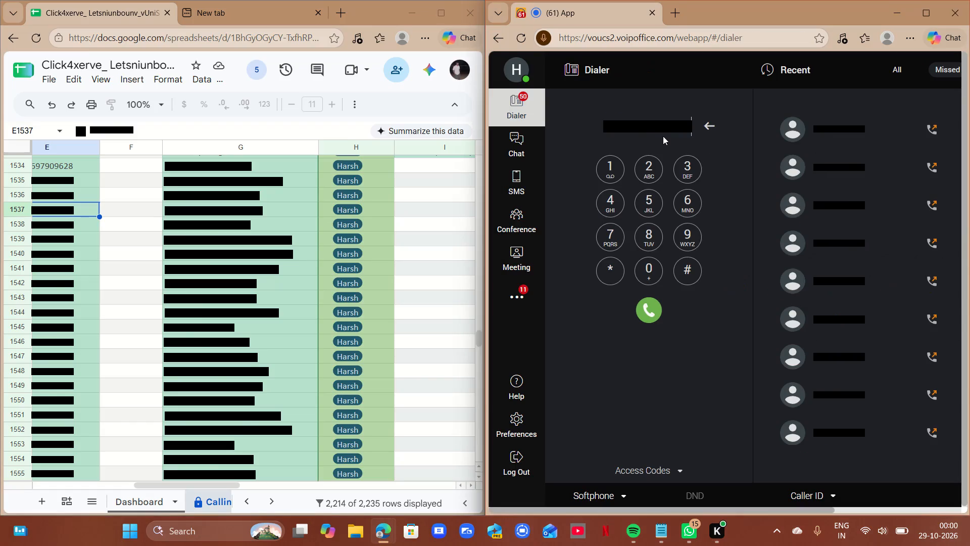
key(Return)
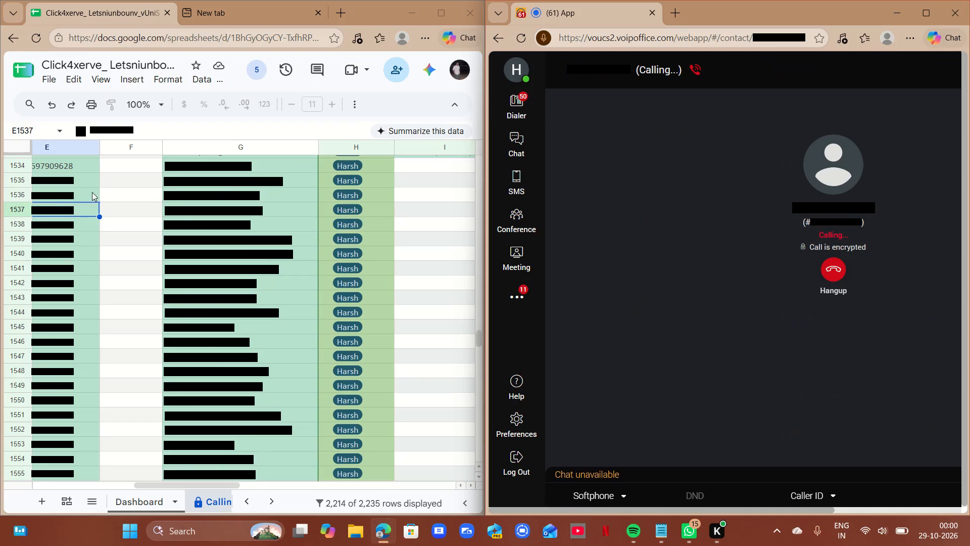
Set the row 1536 lead's call status in column I to Ni (Not Intersted).
click(20, 198)
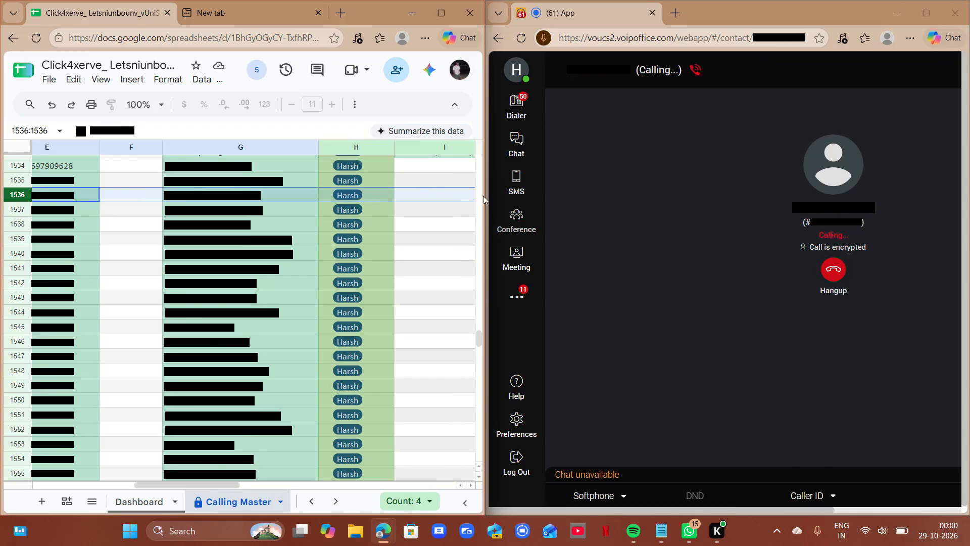
click(399, 196)
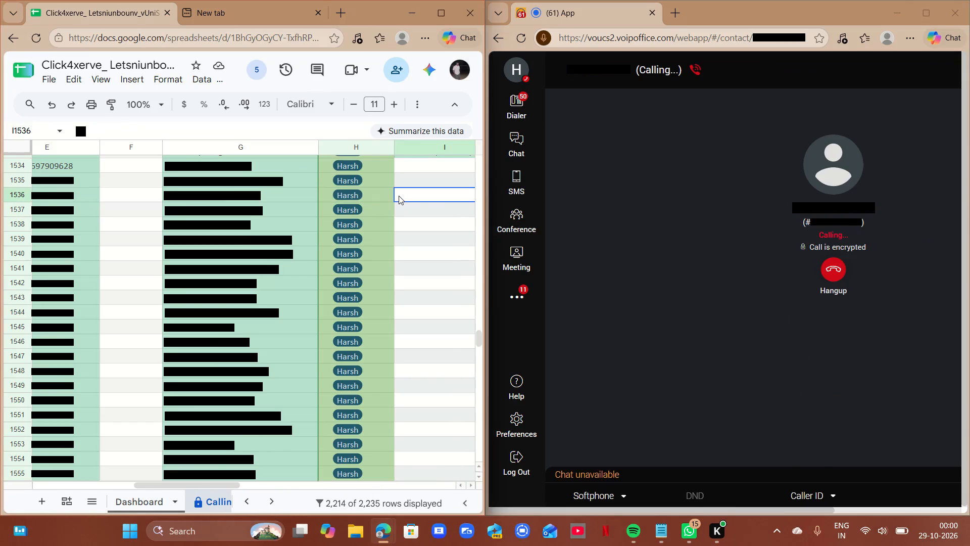
key(n)
key(Return)
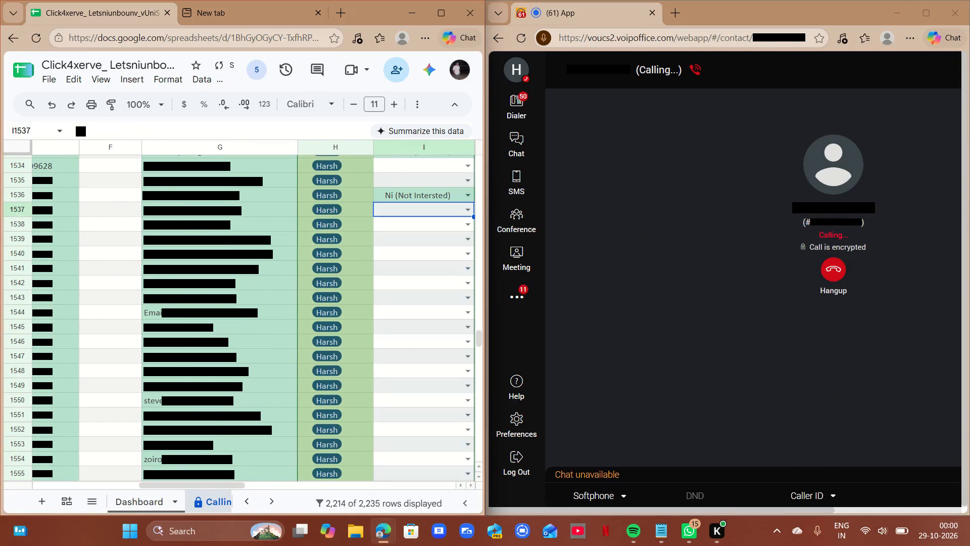
Set the call status in column I to RNR for row 1534 and Voicemail for row 1535.
click(394, 170)
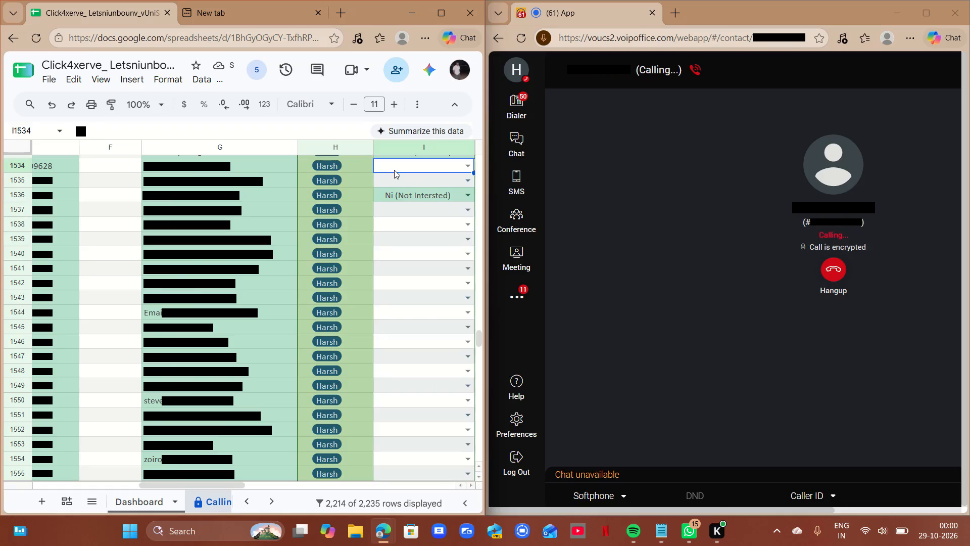
key(r)
key(Return)
key(v)
key(Up)
key(Return)
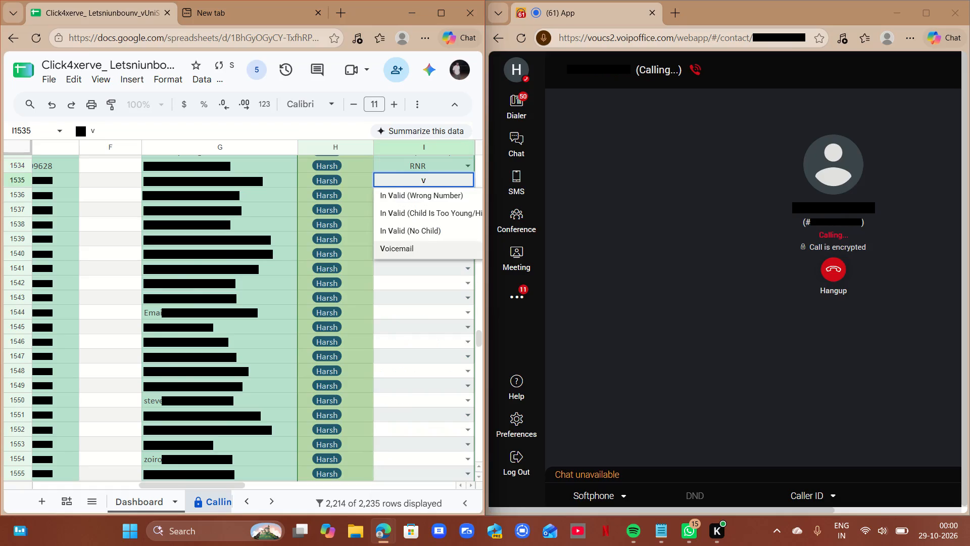
Copy the row 1538 lead's phone number from column E and call it in the web dialer.
scroll(394, 170, down, 1)
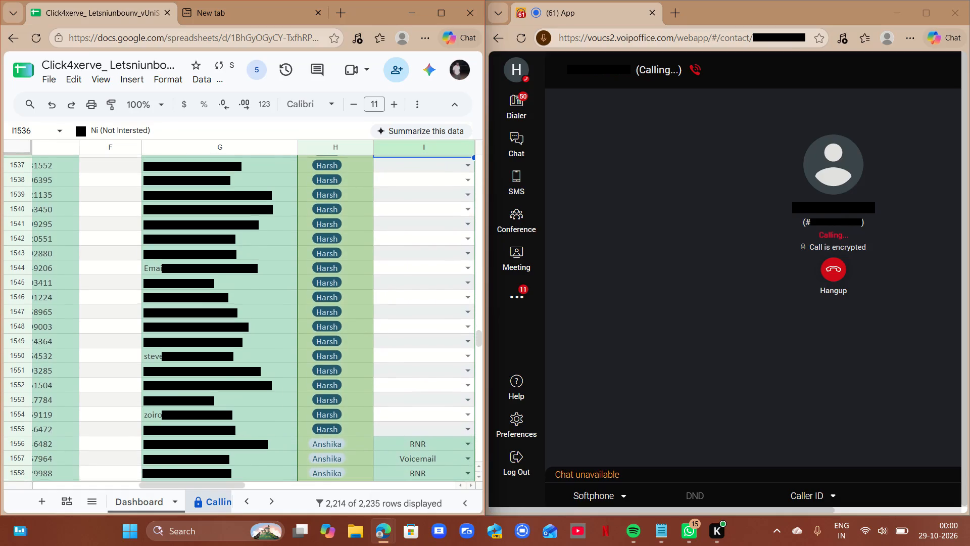
scroll(394, 170, down, 1)
click(58, 178)
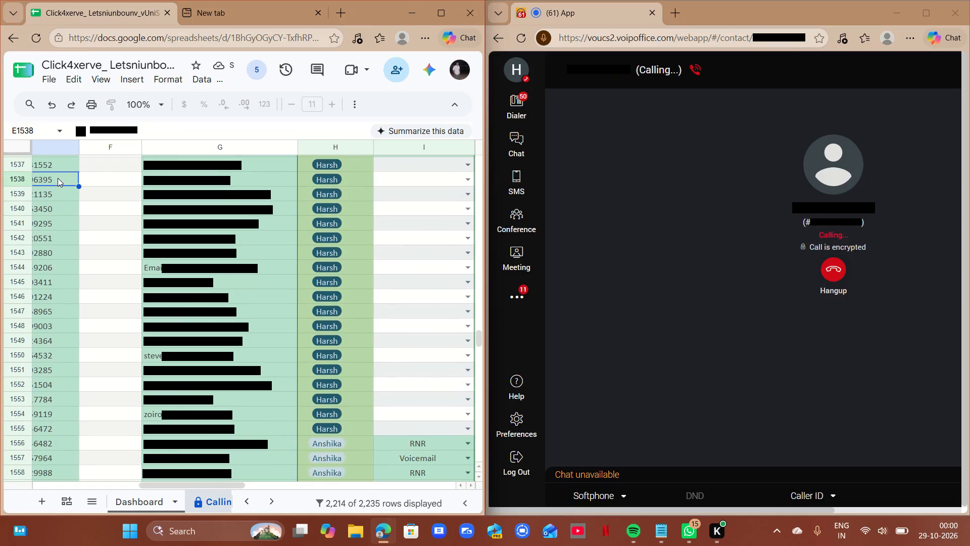
key(ctrl+c)
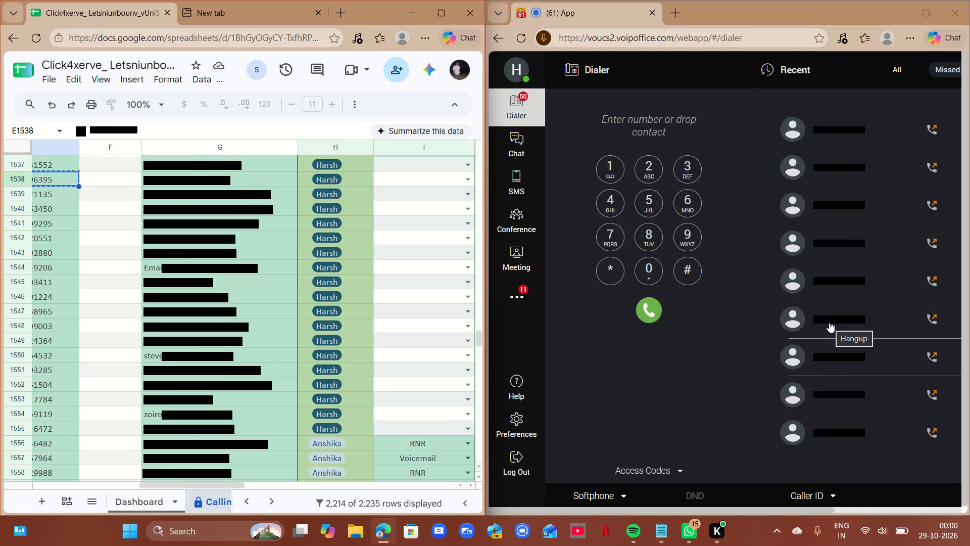
click(681, 123)
key(ctrl+v)
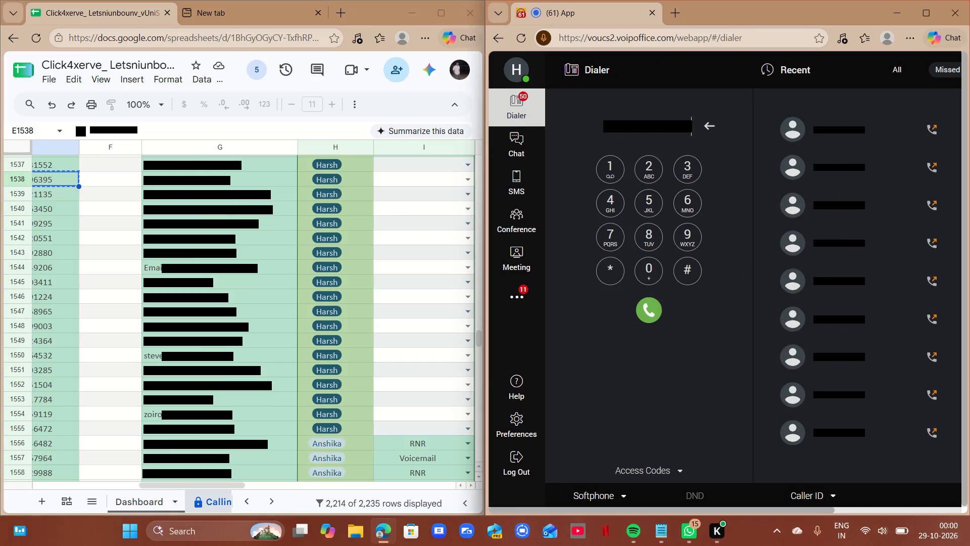
key(Return)
Set the row 1537 lead's call status in column I to Call Back ( With in 7 Days).
click(384, 167)
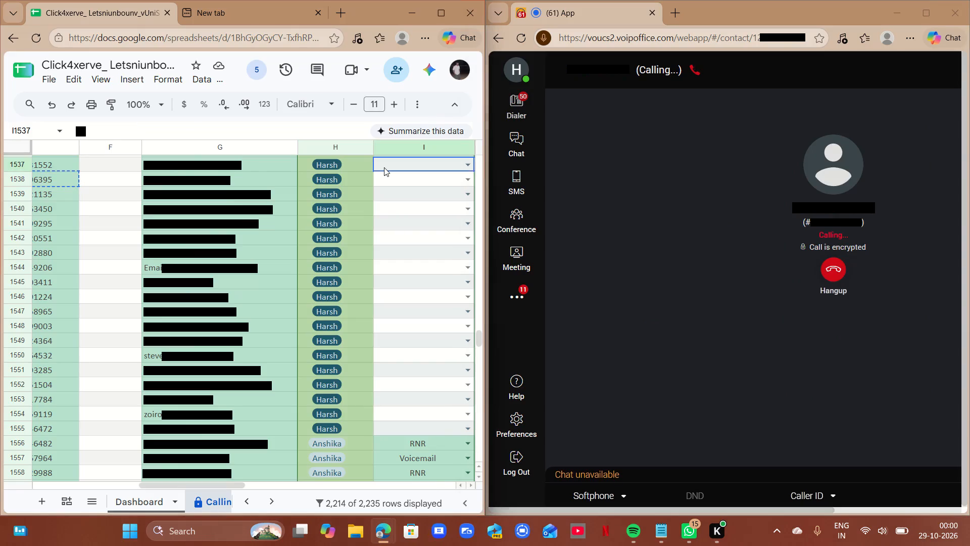
key(c)
key(Return)
Copy the row 1539 lead's phone number from column E.
scroll(384, 167, down, 1)
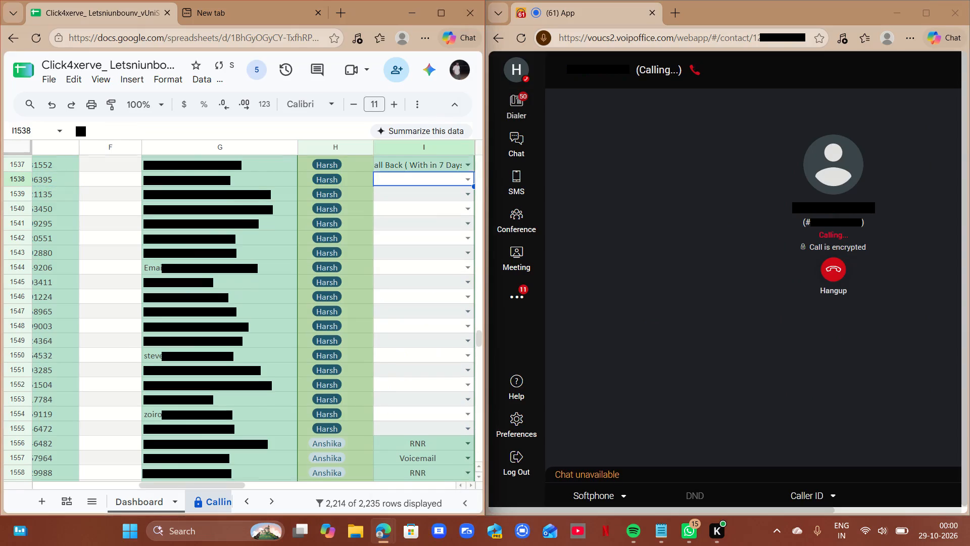
scroll(384, 167, down, 1)
click(45, 179)
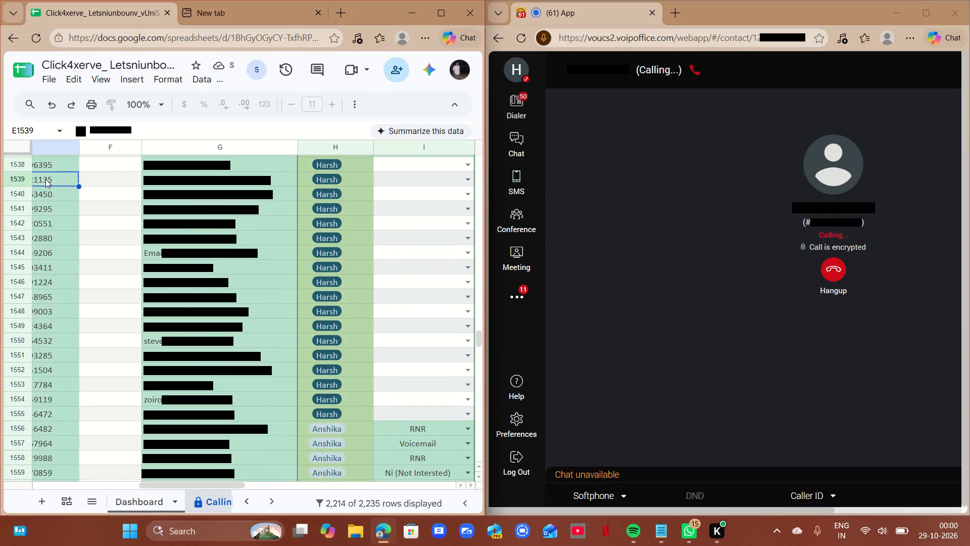
key(ctrl+c)
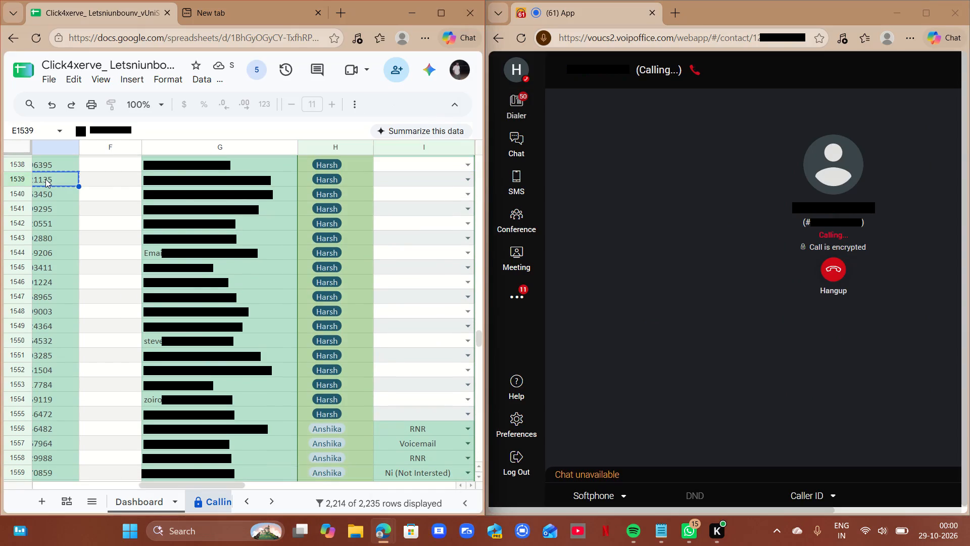
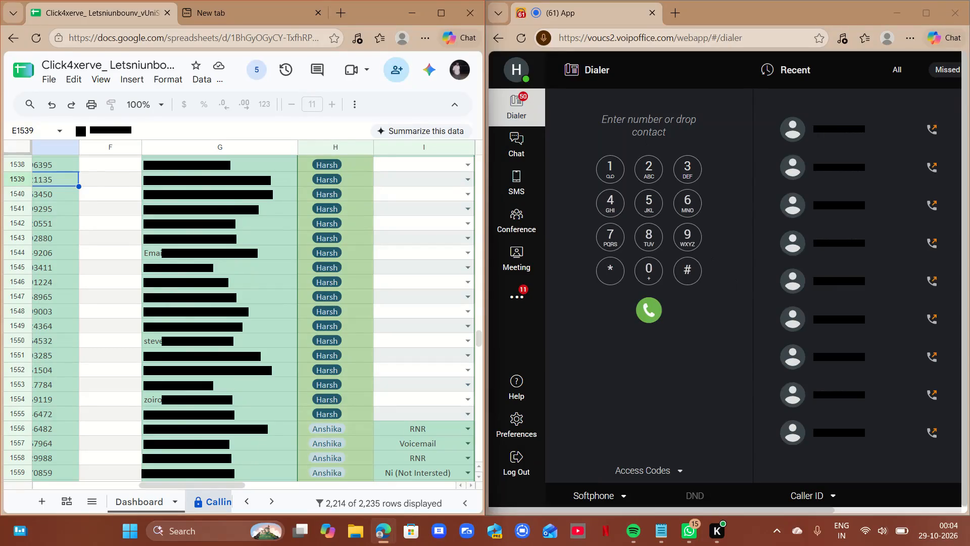
Call the row 1539 lead's copied phone number in the web dialer.
click(663, 116)
key(ctrl+v)
key(Return)
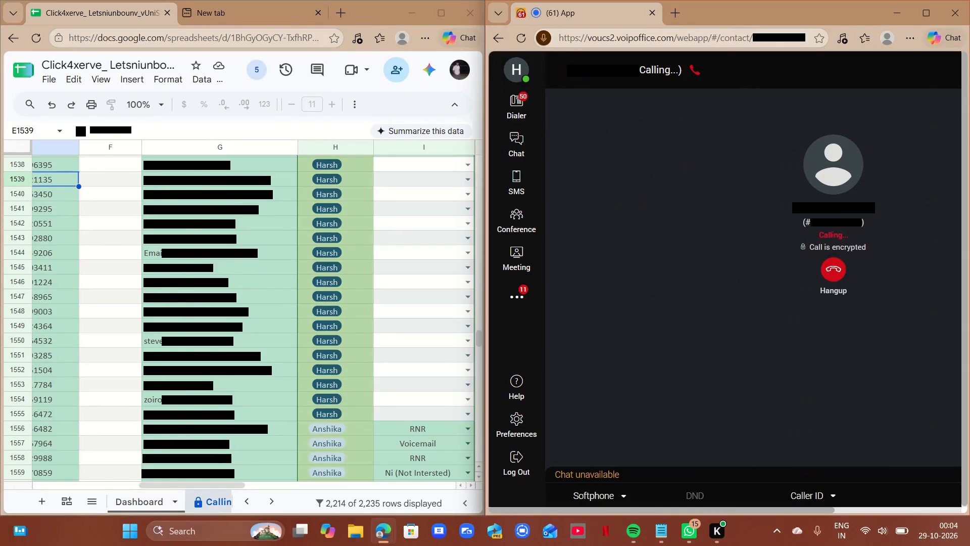
Copy the row 1540 lead's phone number from column E of Calling Master.
click(39, 197)
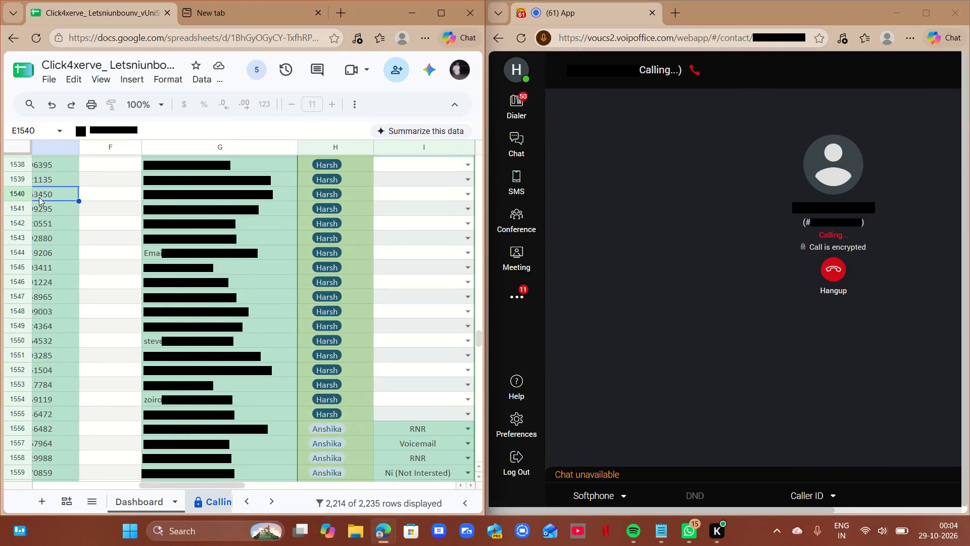
key(ctrl+c)
Check the Dashboard's call figures and the list of people viewing the spreadsheet, and return to Calling Master.
click(118, 515)
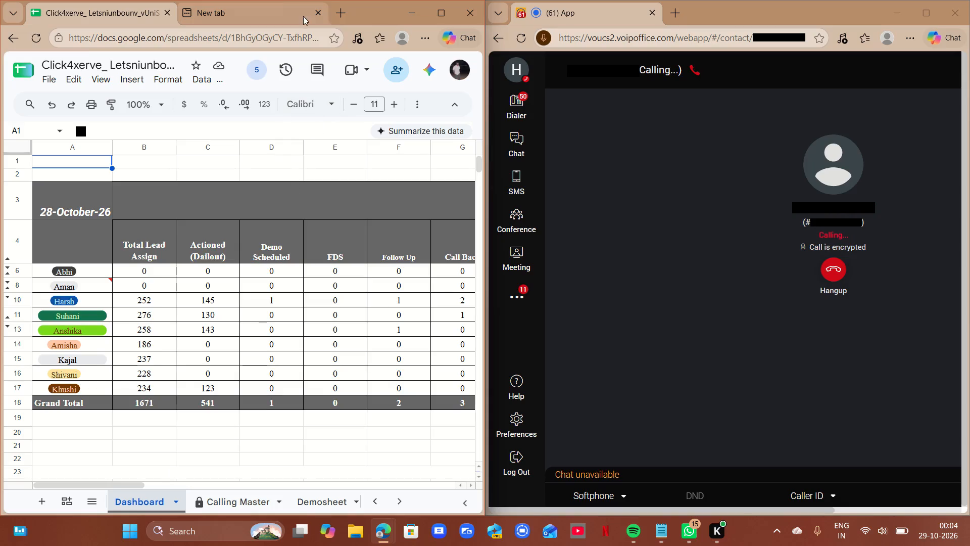
click(256, 74)
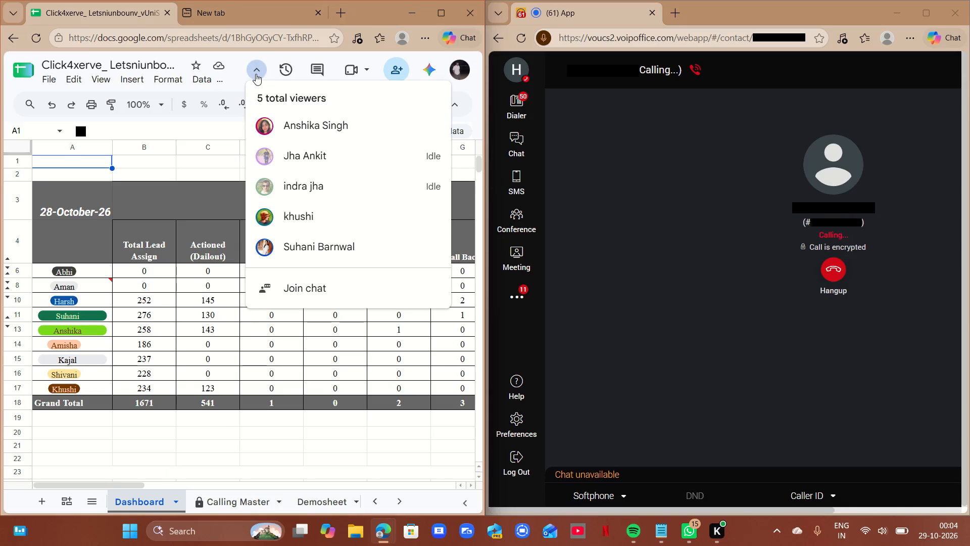
click(760, 226)
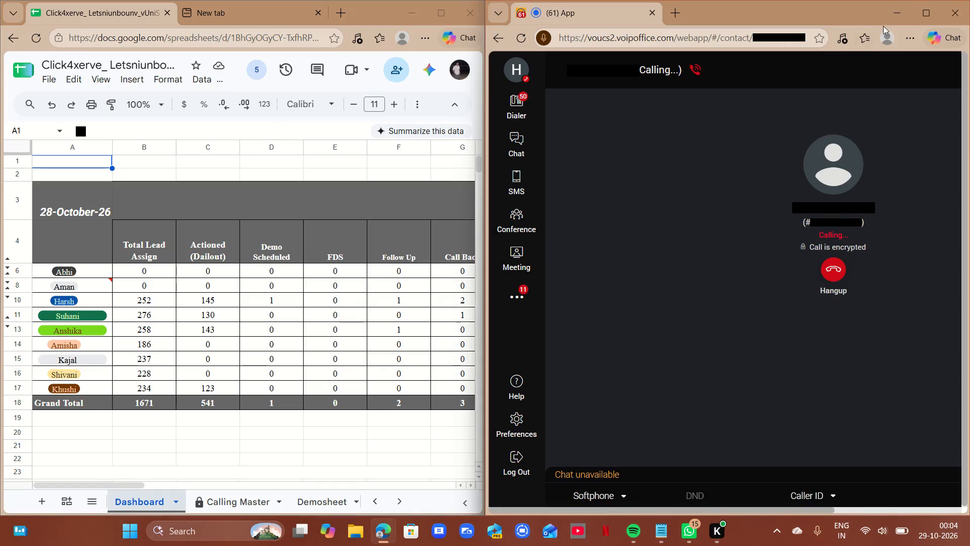
click(904, 40)
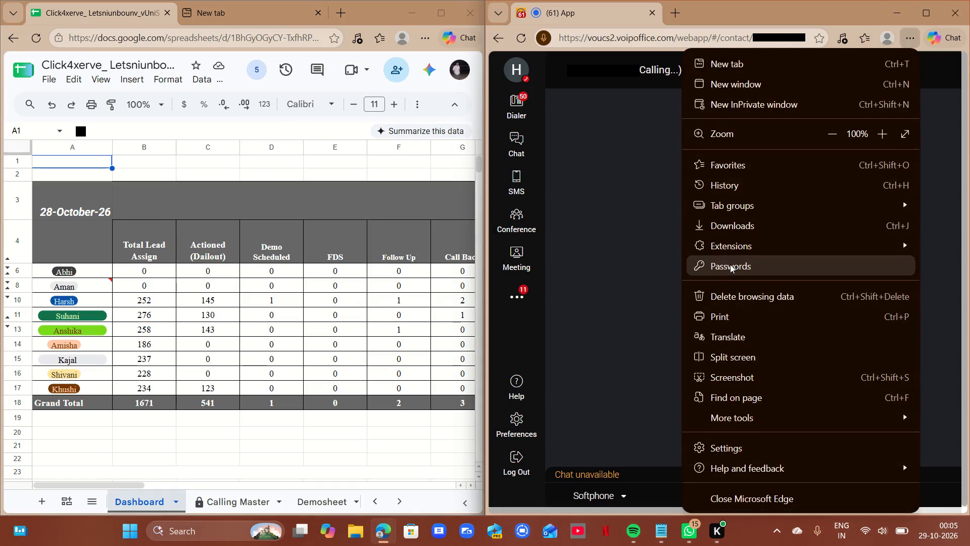
click(557, 281)
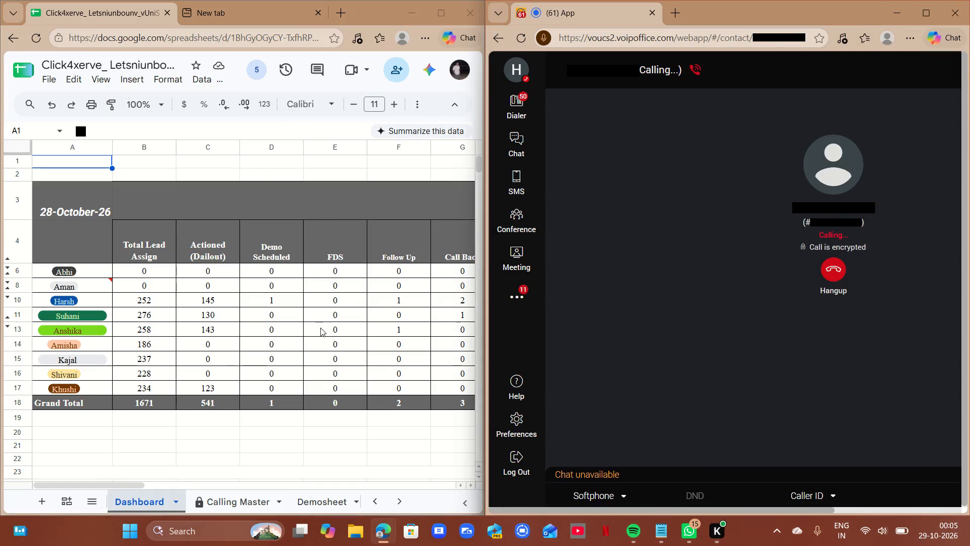
click(210, 497)
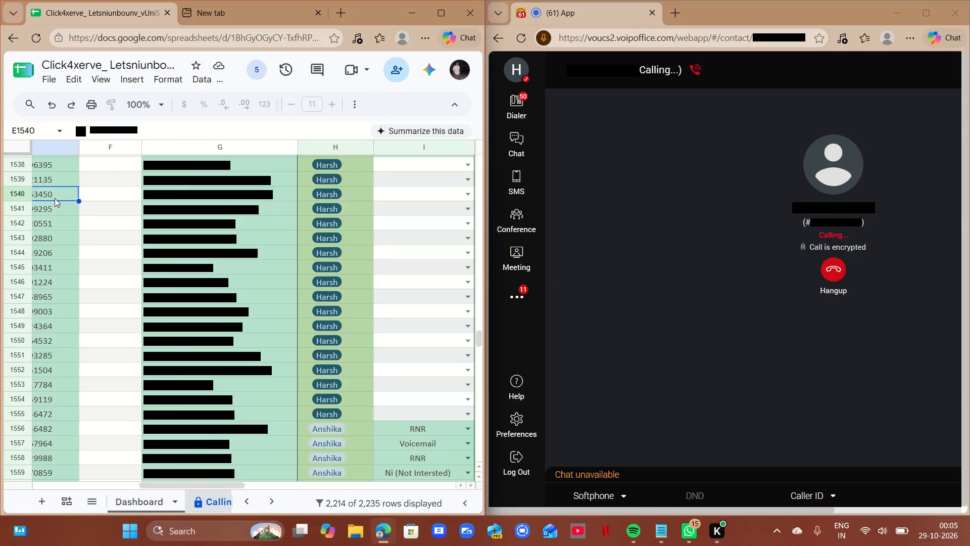
click(247, 67)
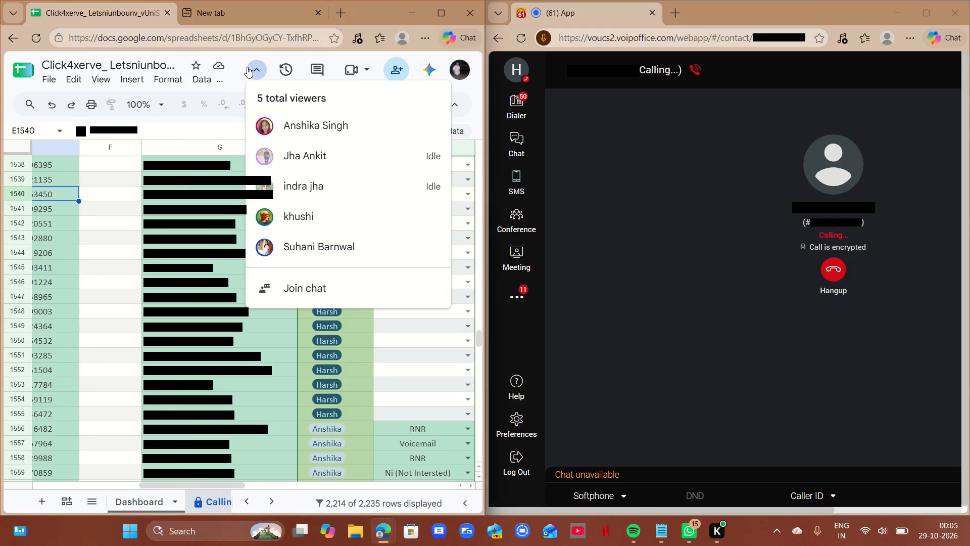
click(692, 255)
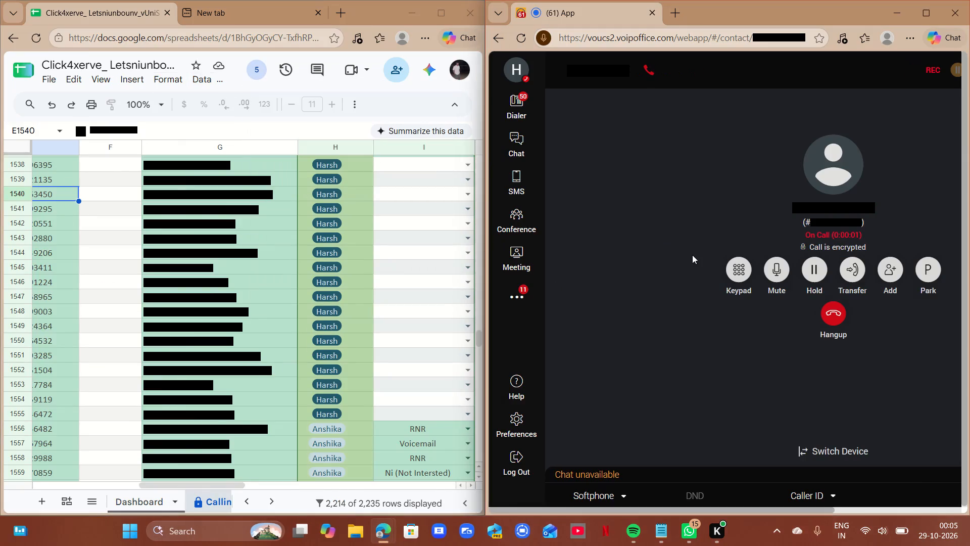
End the row 1539 call and call the row 1540 lead's copied number in the web dialer.
click(838, 323)
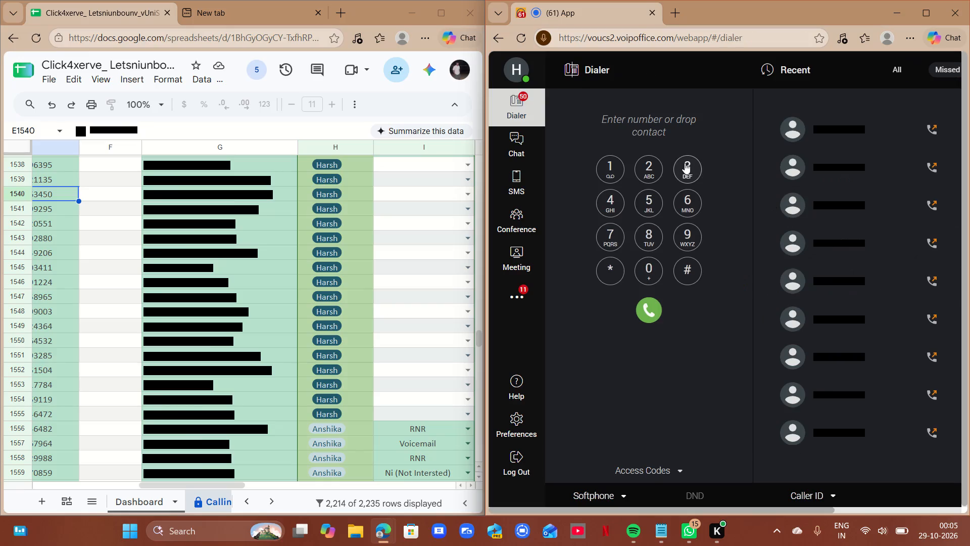
click(685, 163)
key(BackSpace)
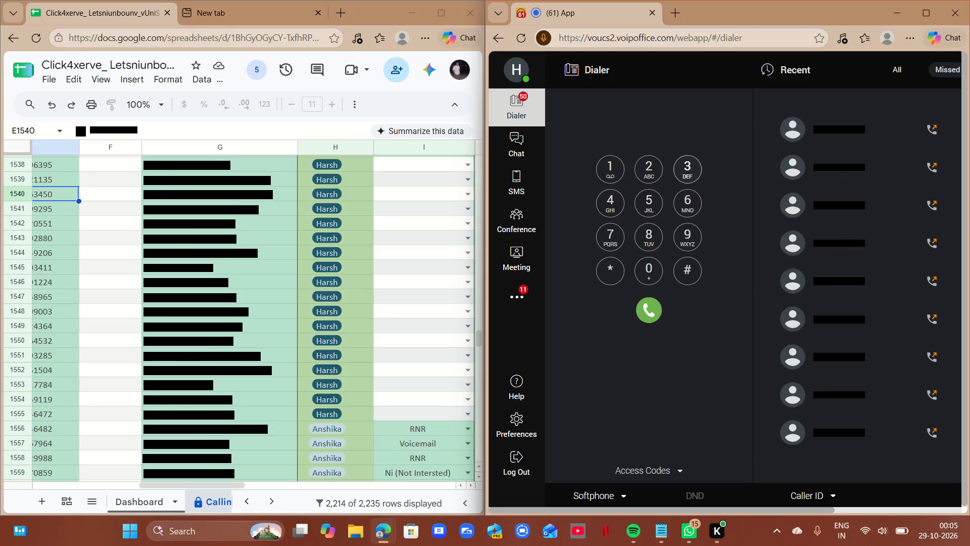
key(ctrl+v)
key(Return)
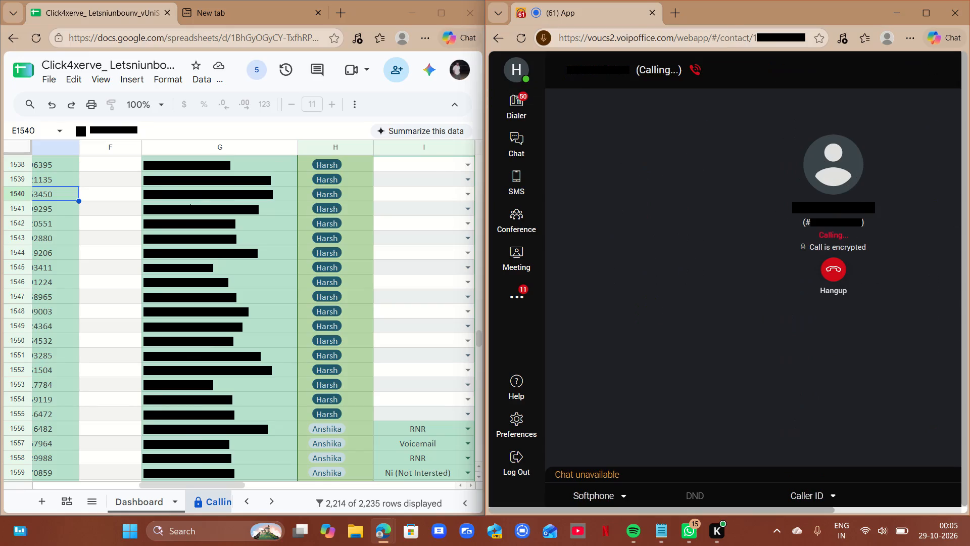
Copy the row 1541 lead's phone number from column E.
click(58, 207)
key(ctrl+c)
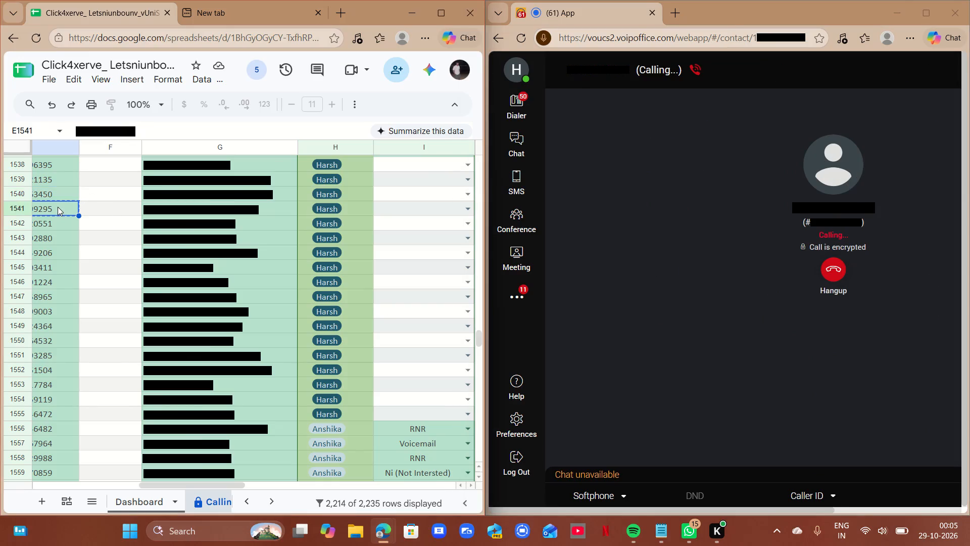
Check the spreadsheet's current viewers and the Dashboard's call figures, and return to Calling Master.
click(254, 61)
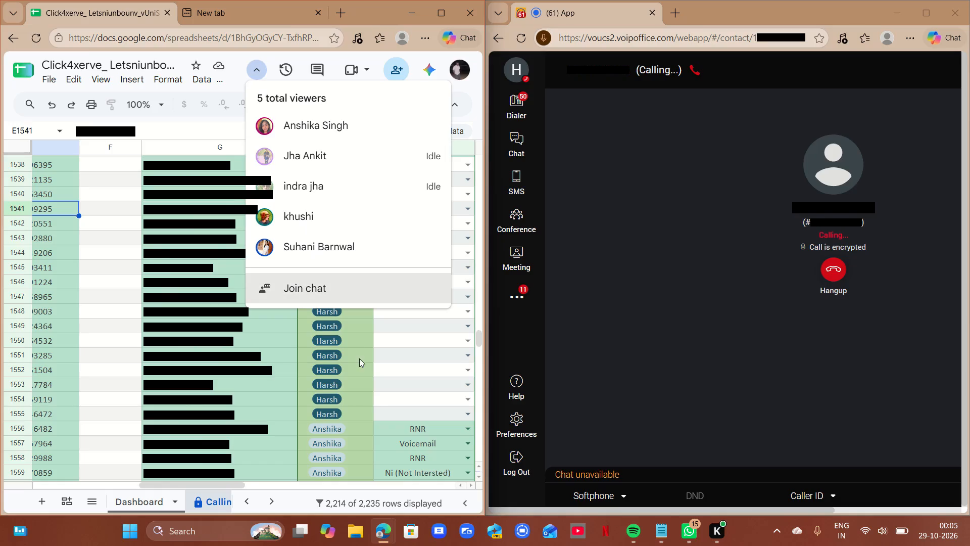
click(152, 500)
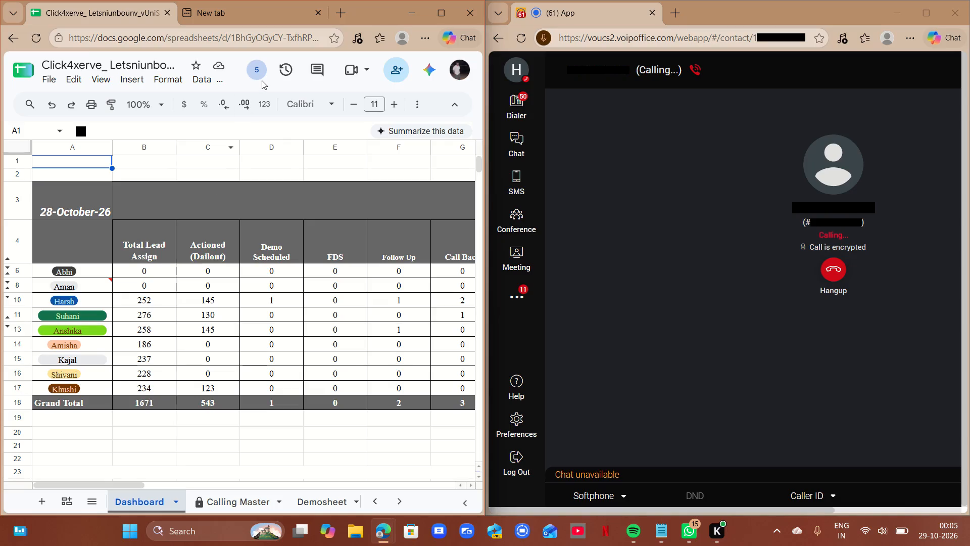
click(223, 500)
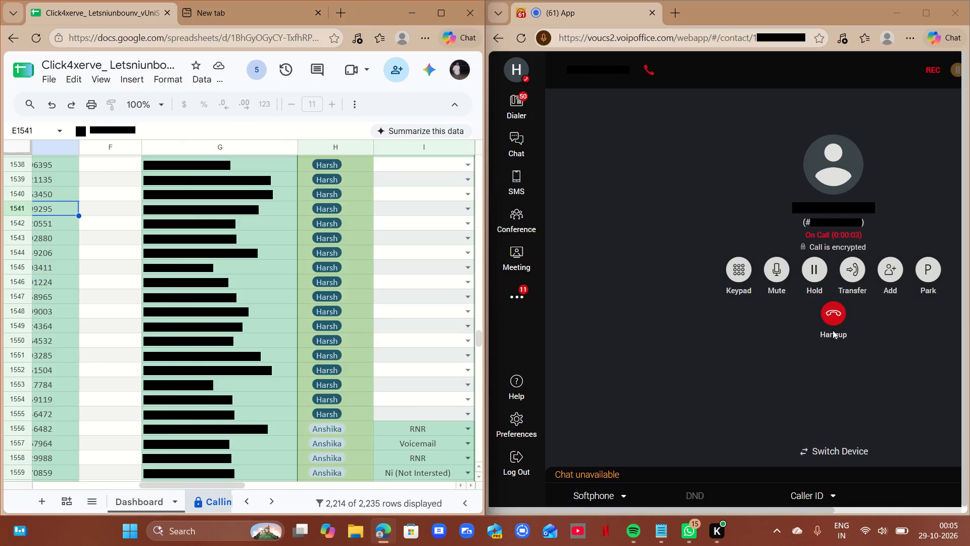
End the row 1540 call and call the row 1541 lead's copied number in the web dialer.
click(841, 311)
click(677, 124)
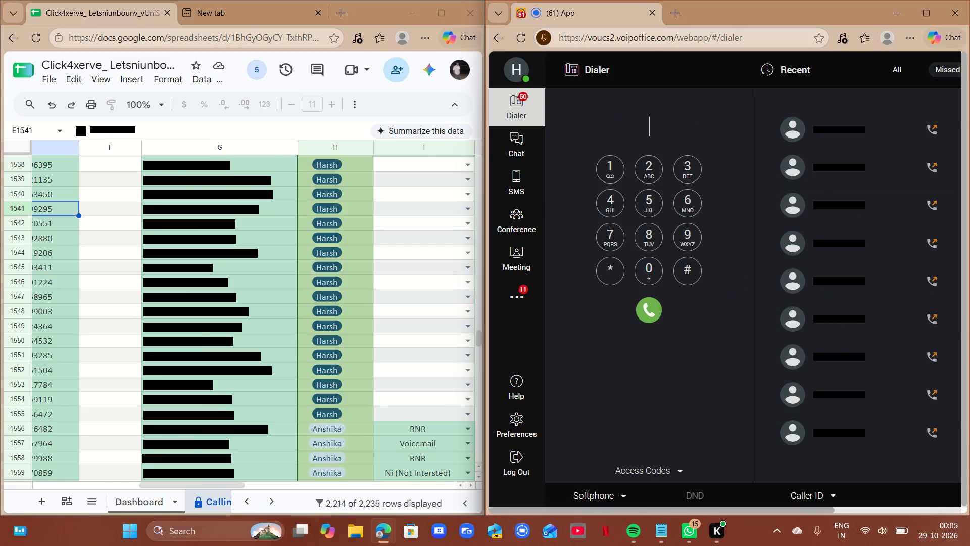
key(ctrl+v)
key(Return)
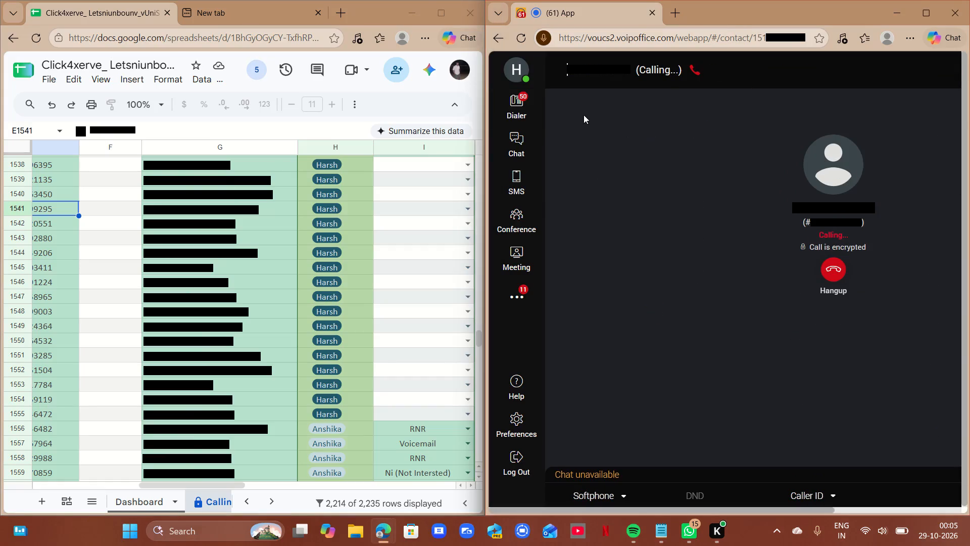
Copy the row 1542 lead's phone number from column E of Calling Master.
click(54, 224)
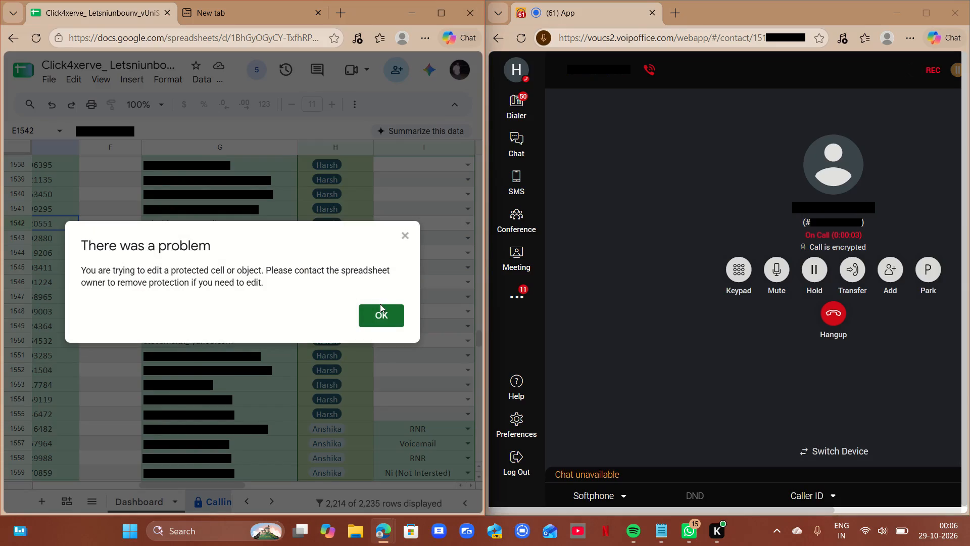
click(380, 317)
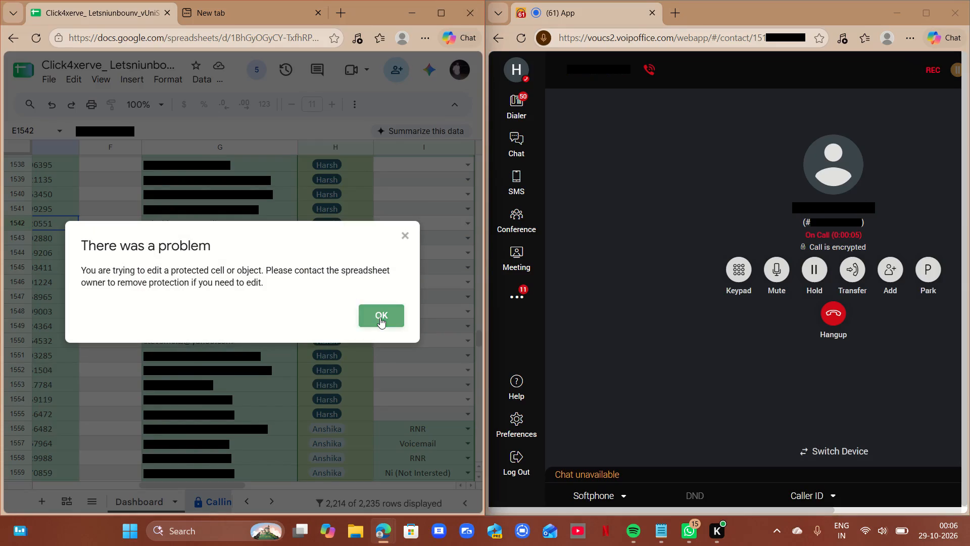
click(380, 317)
triple_click(380, 317)
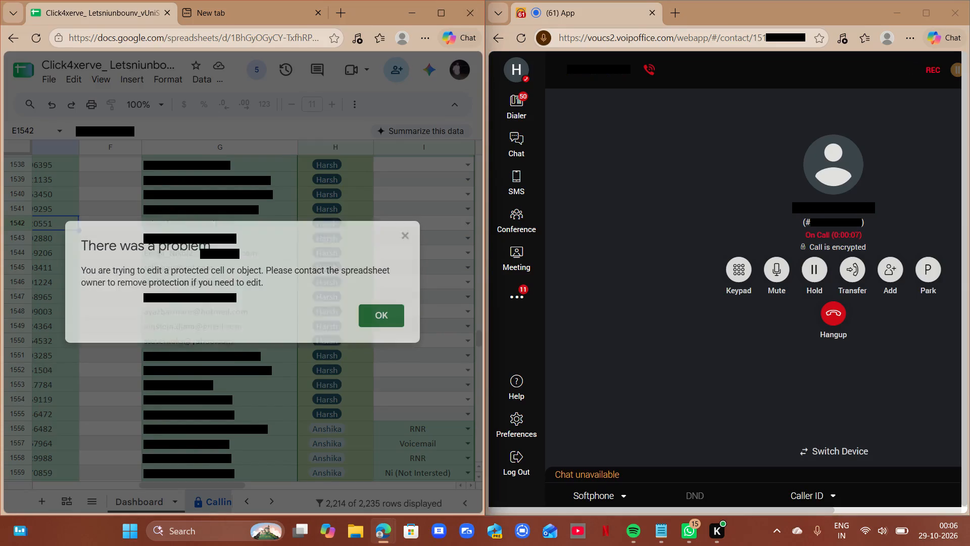
key(Escape)
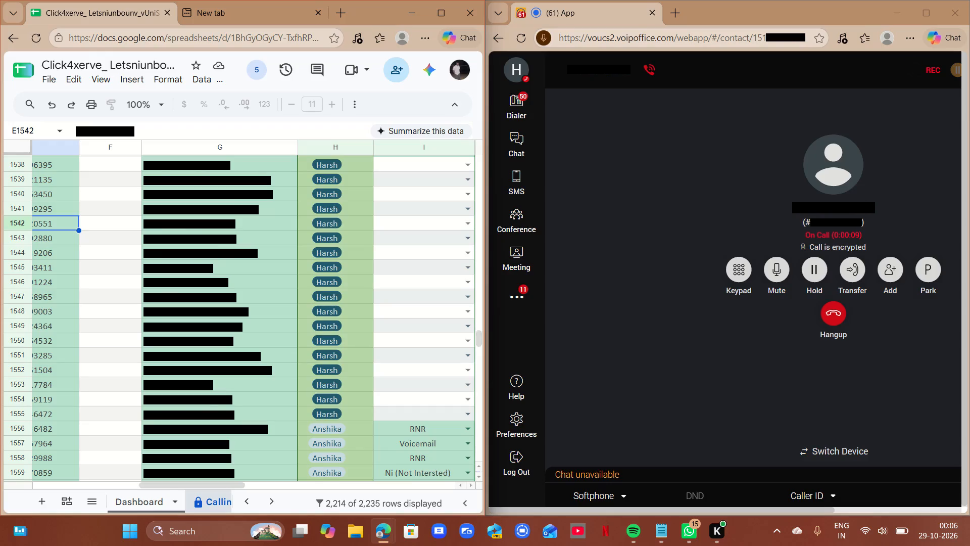
click(52, 223)
key(ctrl+c)
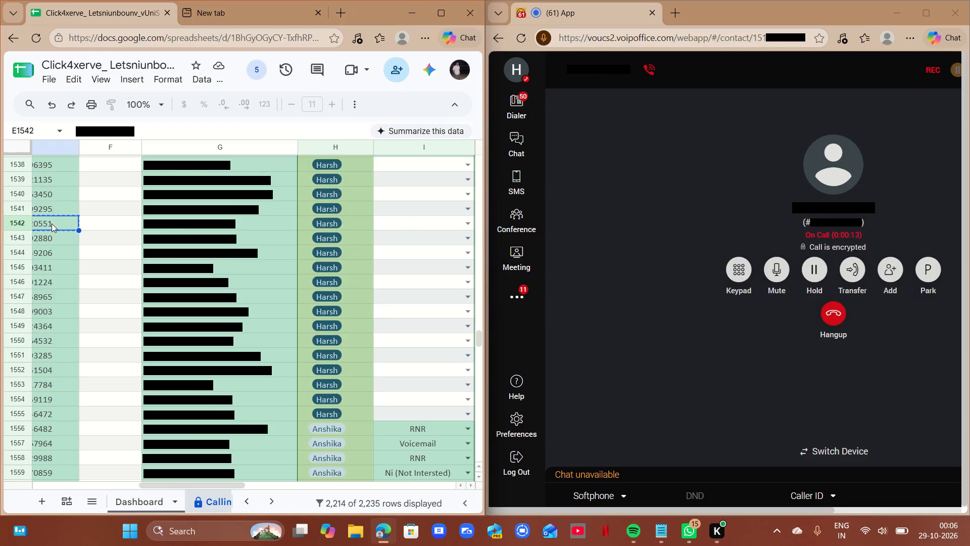
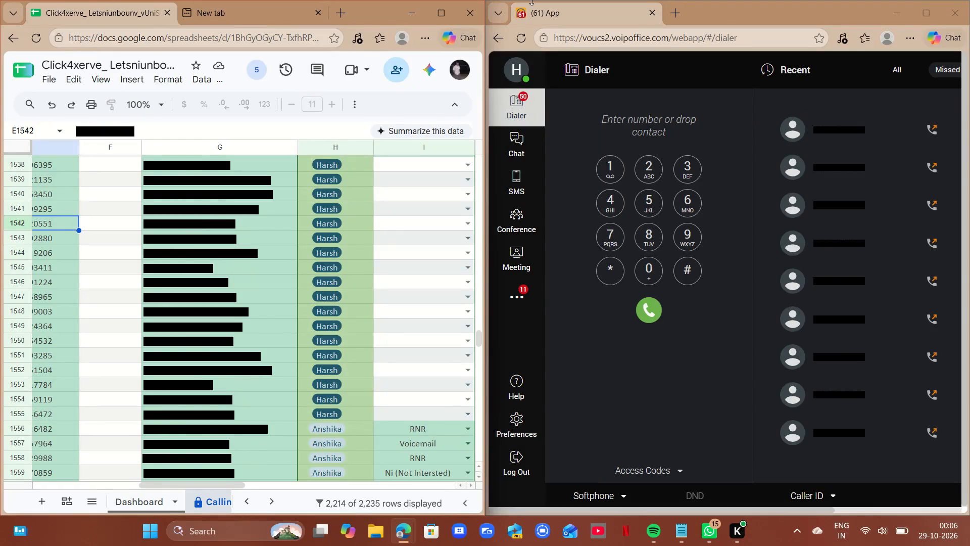
Call the row 1542 lead's copied number in the web dialer.
click(679, 112)
key(ctrl+v)
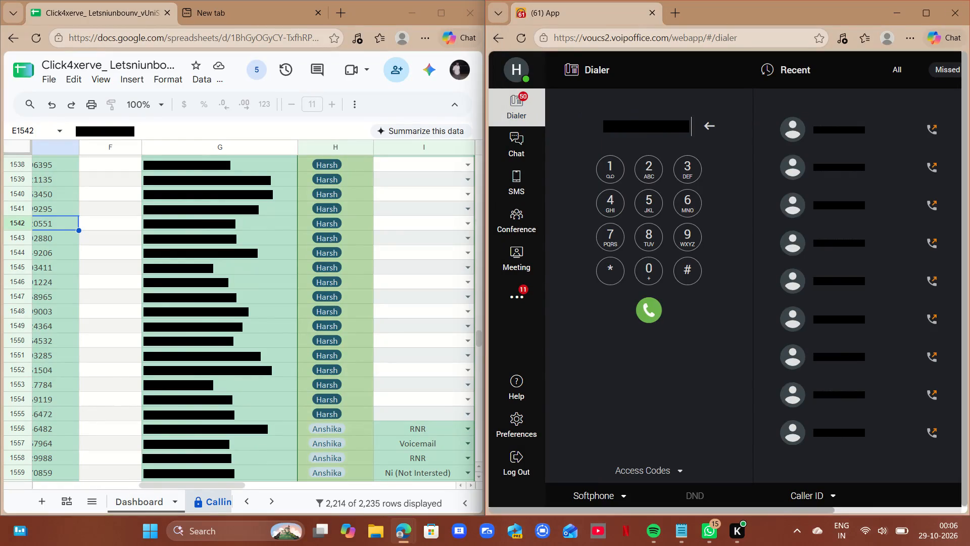
key(Return)
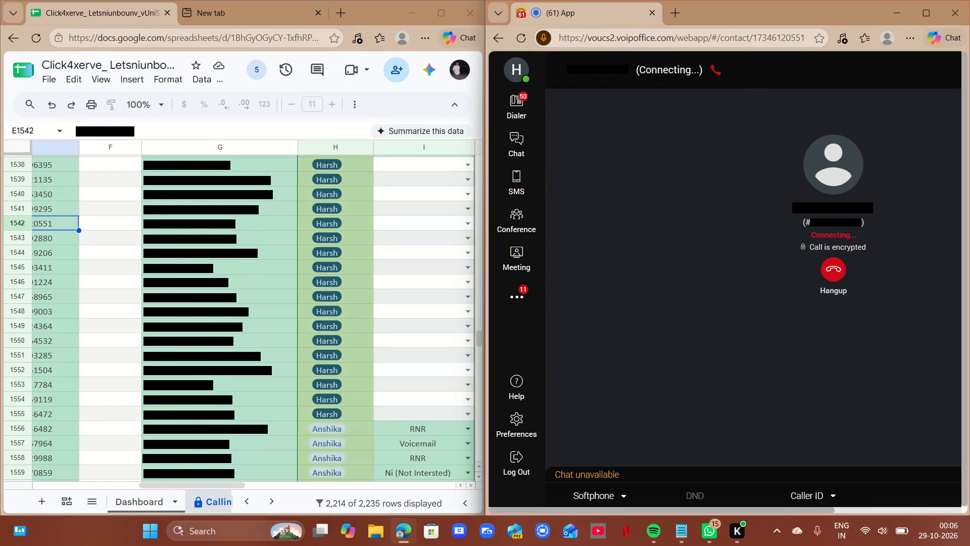
Copy the row 1543 lead's phone number from column E of Calling Master.
click(35, 238)
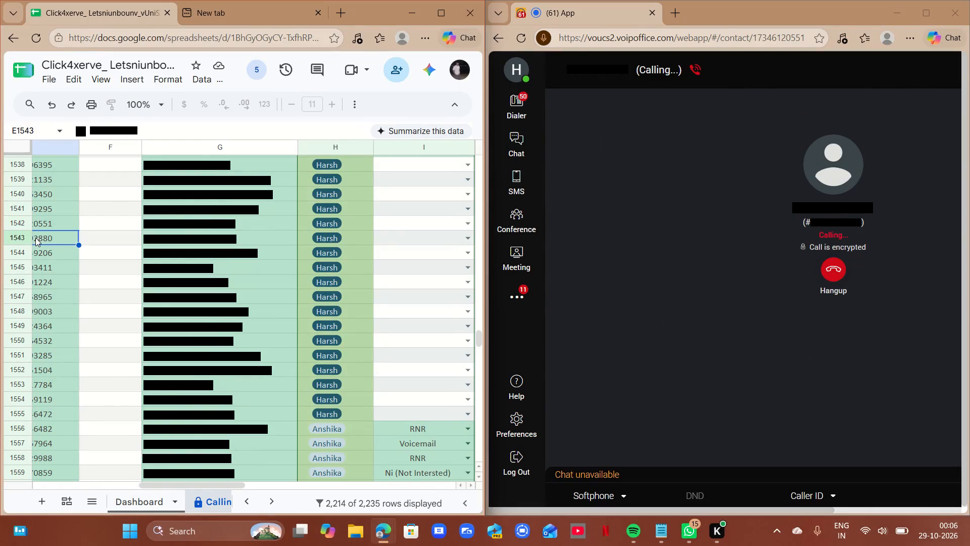
key(ctrl+c)
click(18, 234)
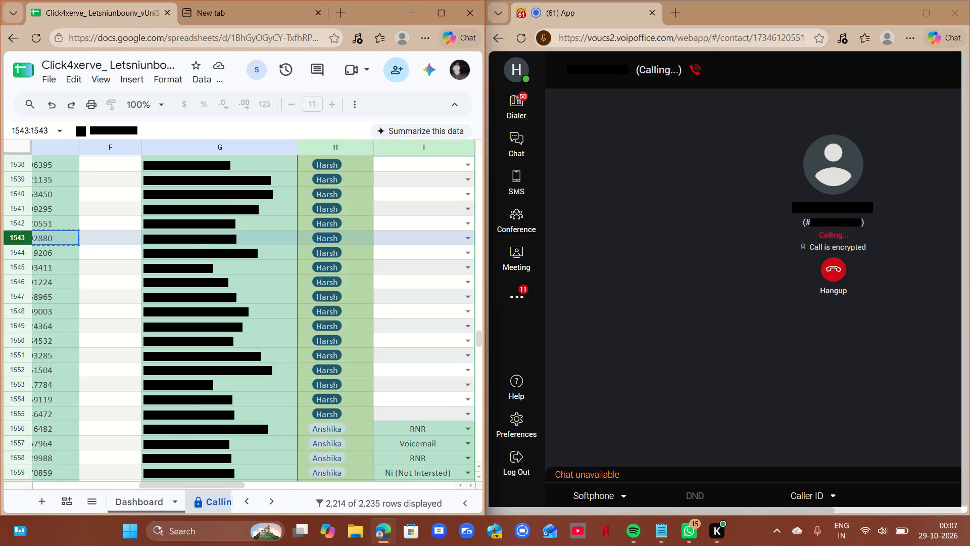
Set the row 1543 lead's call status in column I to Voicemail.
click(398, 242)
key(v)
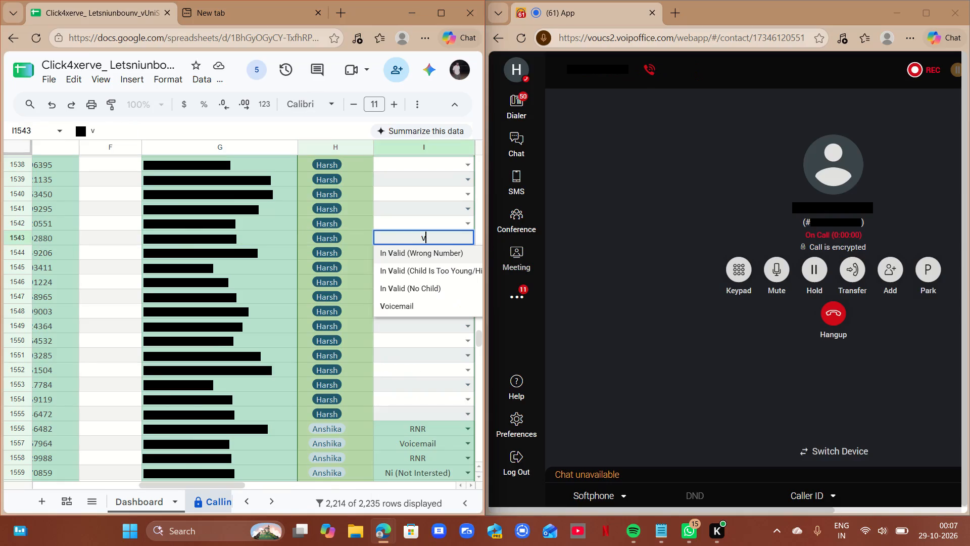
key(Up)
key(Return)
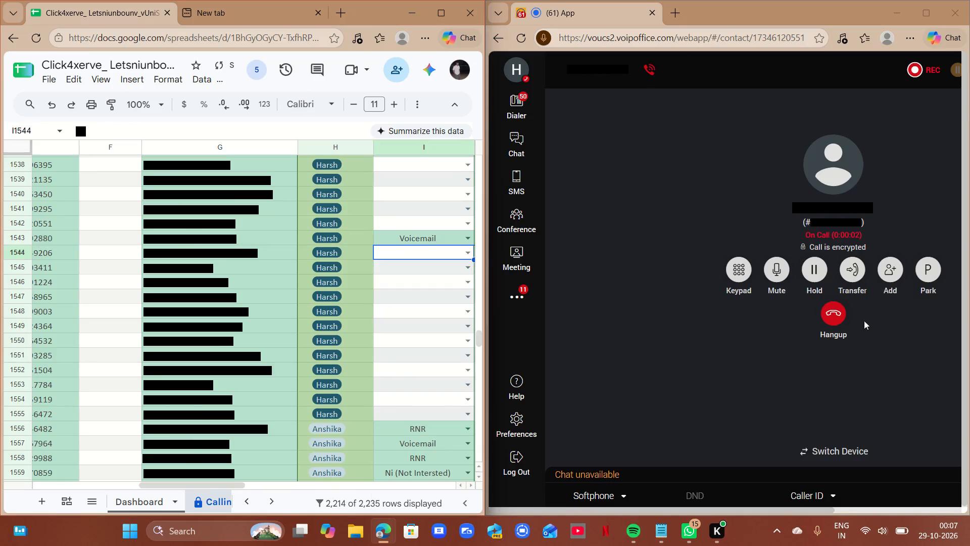
End the row 1542 call and call the row 1543 lead's copied number in the web dialer.
drag(848, 315, 839, 313)
click(839, 313)
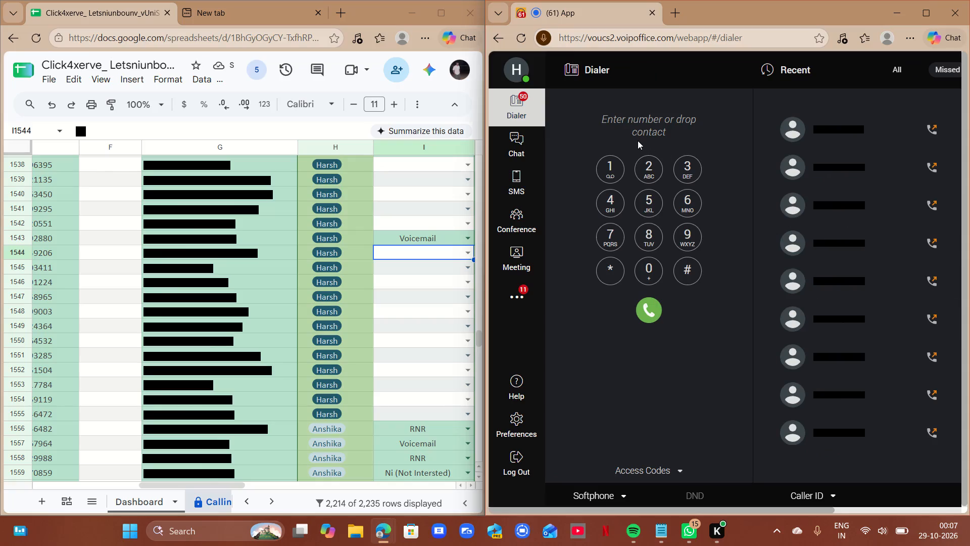
click(637, 139)
key(ctrl+v)
key(Return)
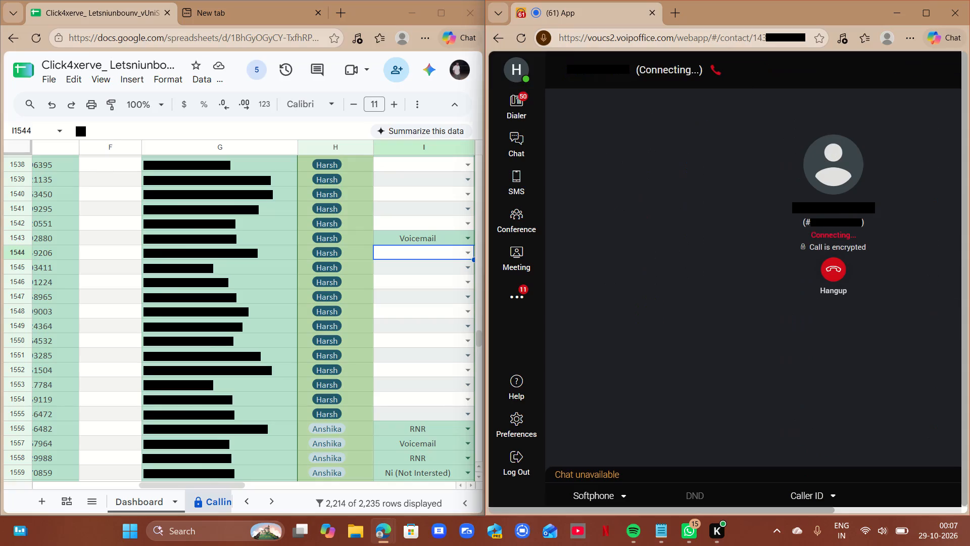
Set the row 1543 call status to Voicemail and fill it up column I through row 1538.
click(394, 244)
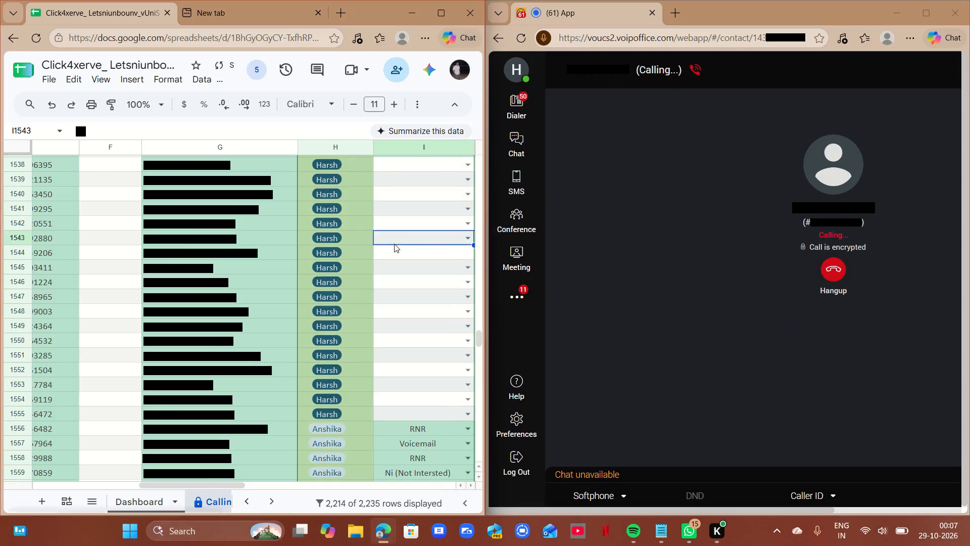
key(v)
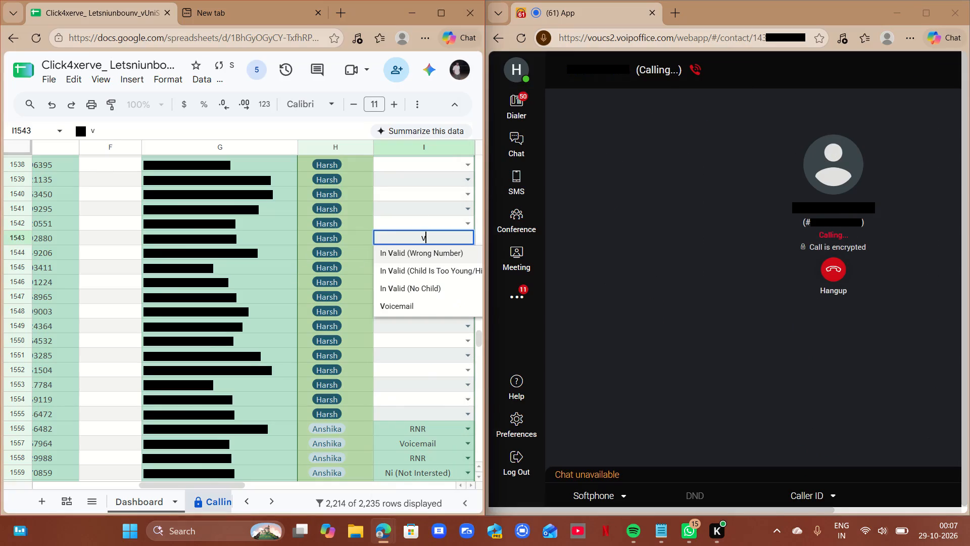
key(Up)
key(Return)
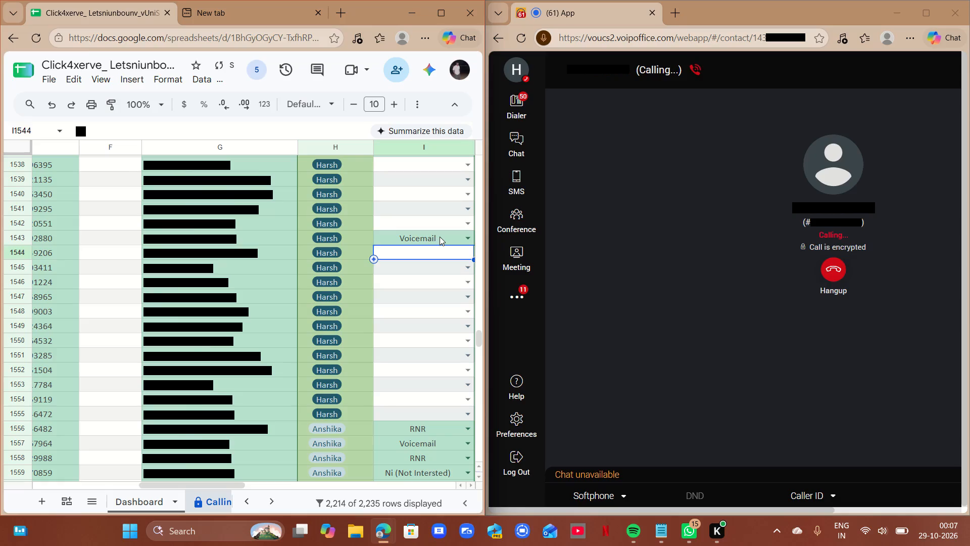
click(440, 237)
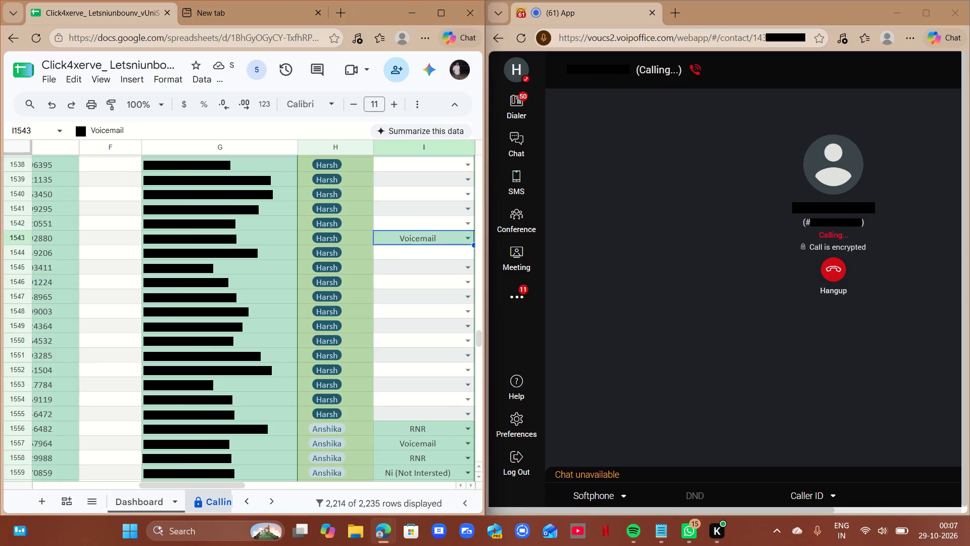
drag(474, 246, 447, 170)
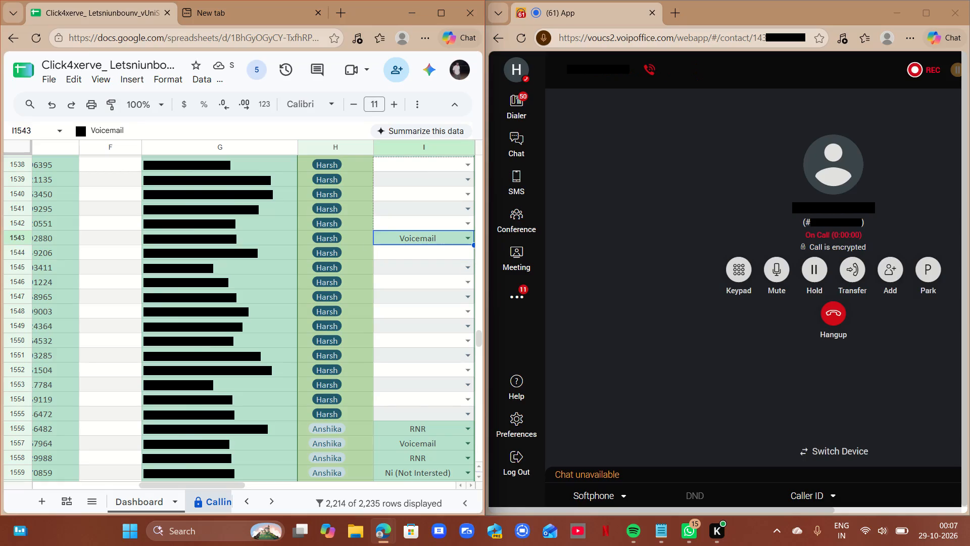
drag(447, 170, 447, 167)
Copy the row 1544 lead's phone number from column E, end the row 1543 call and dial the copied number.
scroll(447, 167, down, 2)
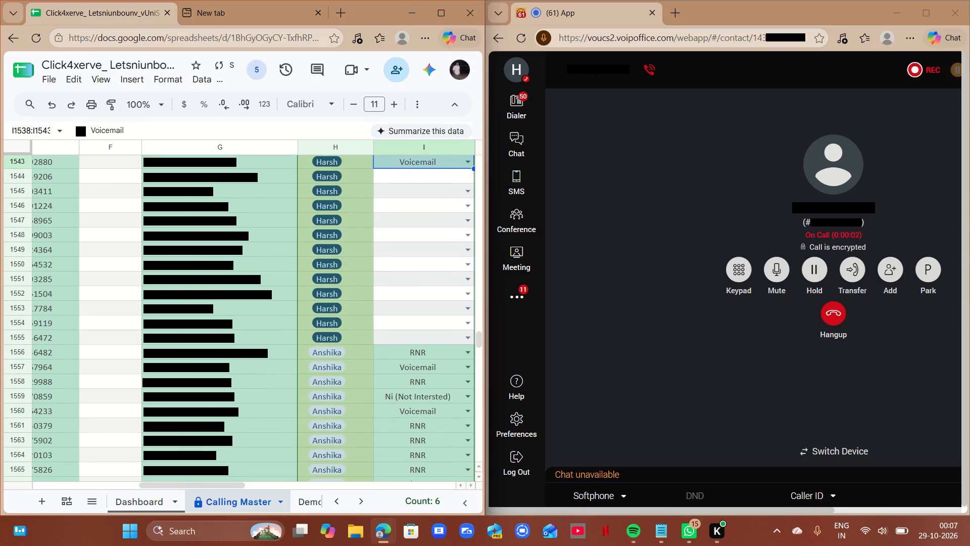
click(38, 179)
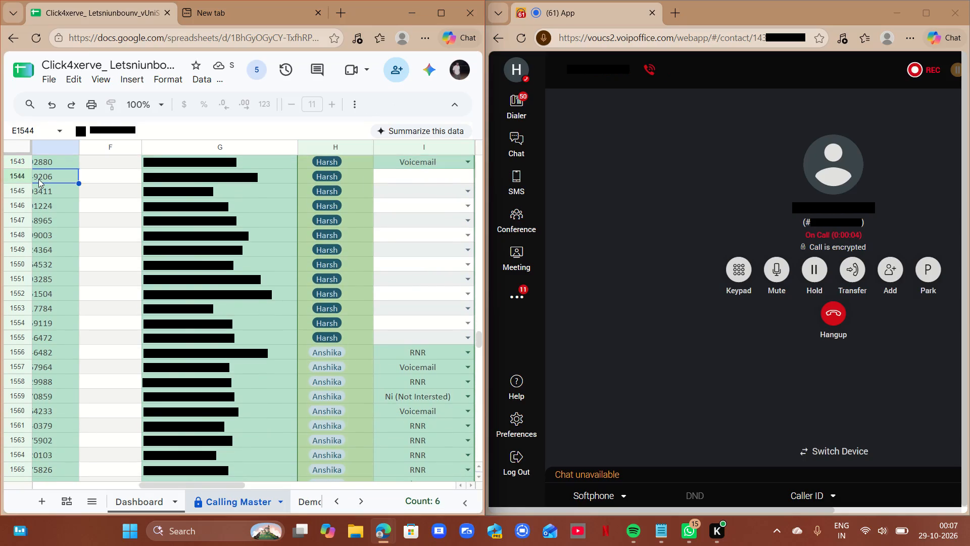
key(ctrl+c)
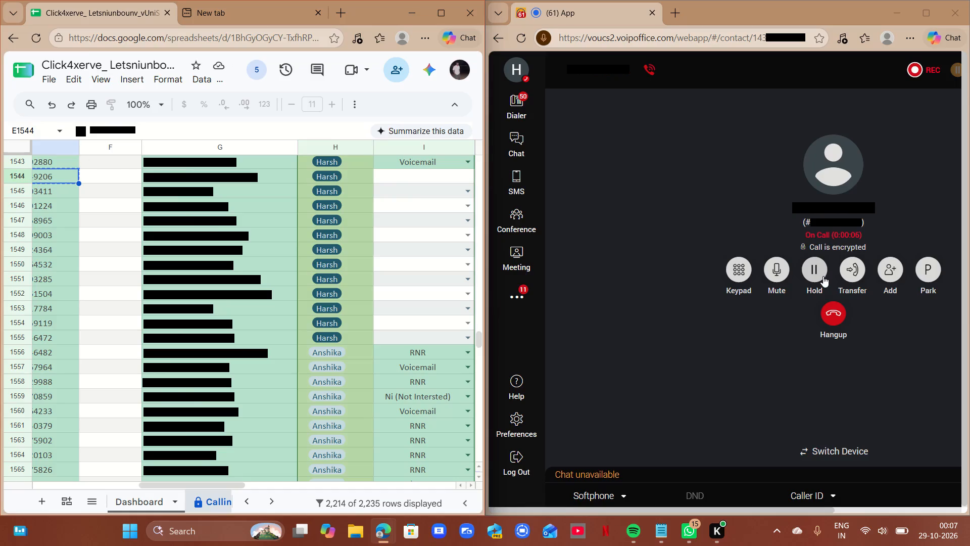
click(822, 313)
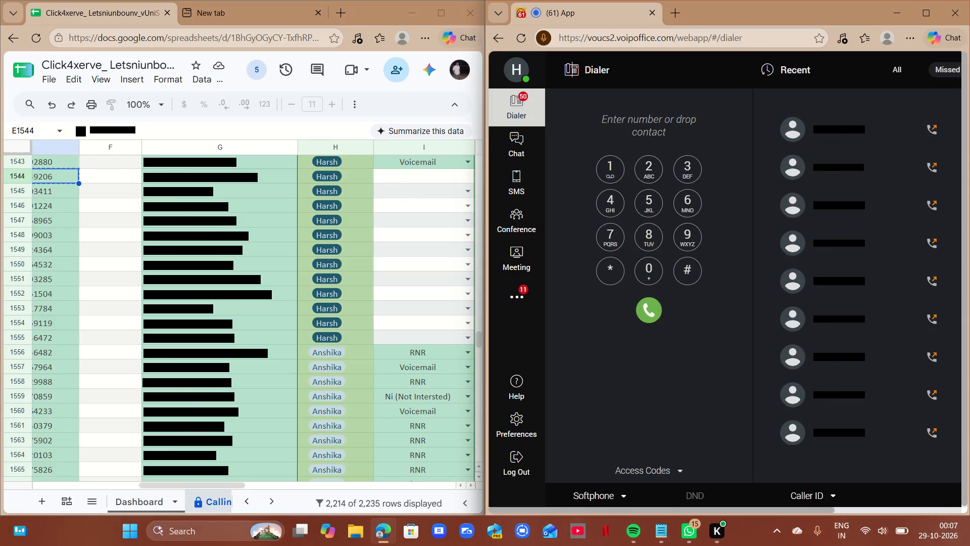
click(646, 117)
key(ctrl+v)
key(Return)
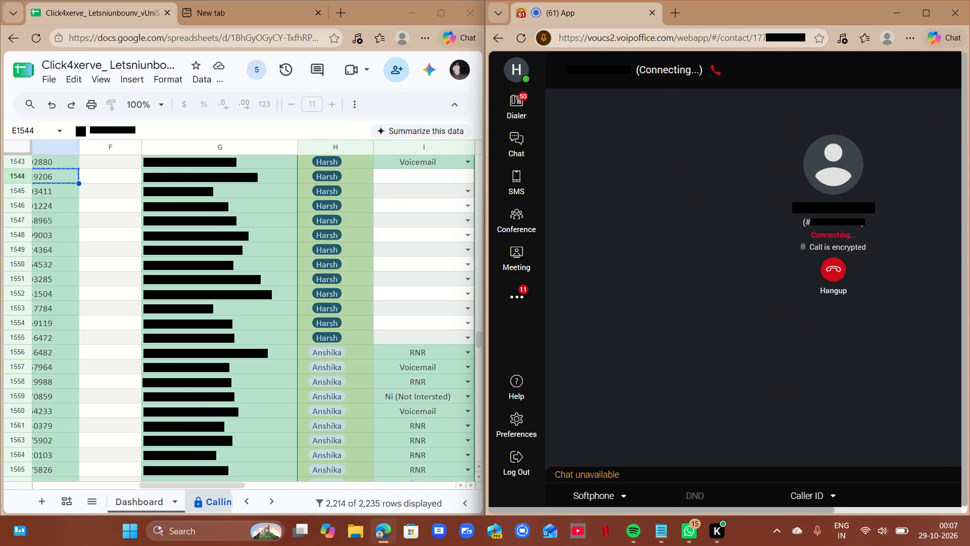
Copy the row 1545 lead's phone number from column E and call it in the web dialer.
click(50, 194)
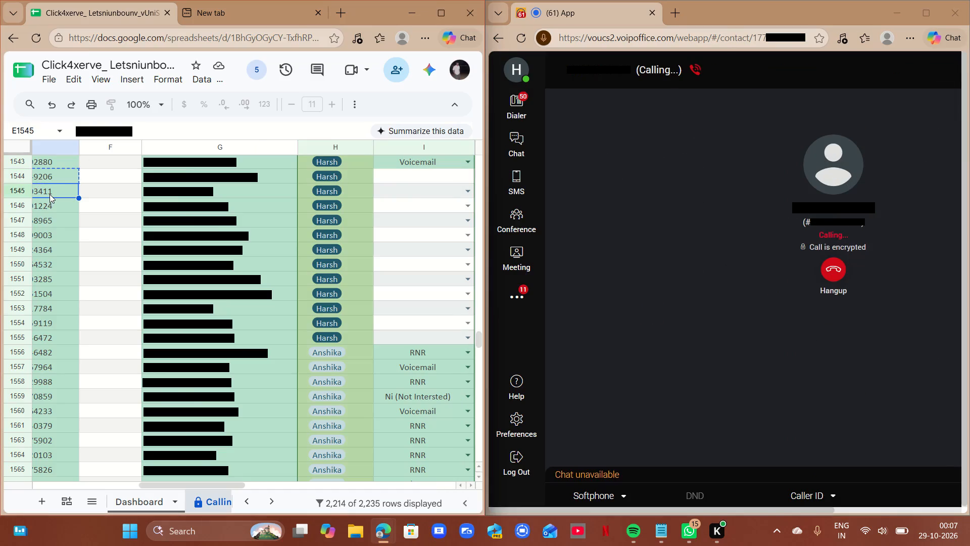
key(ctrl+c)
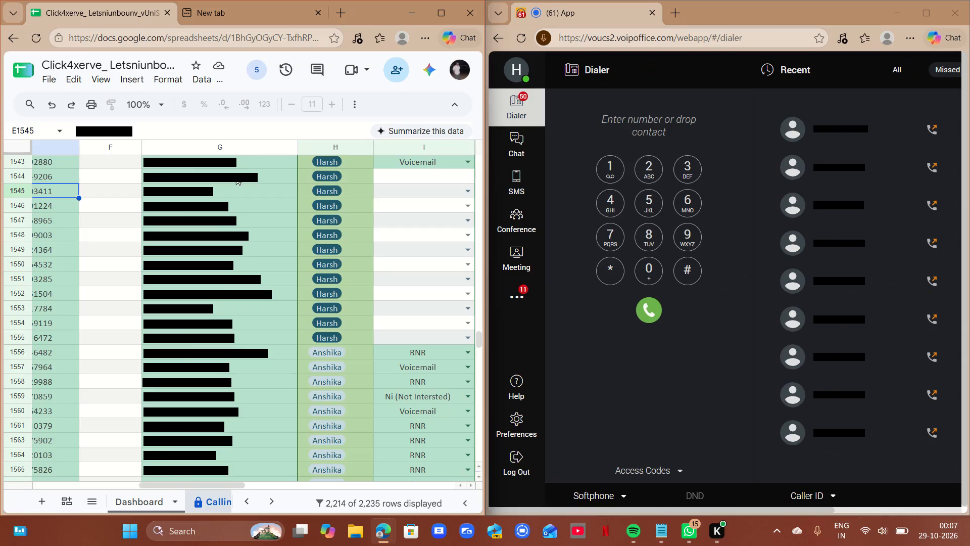
click(634, 109)
key(ctrl+v)
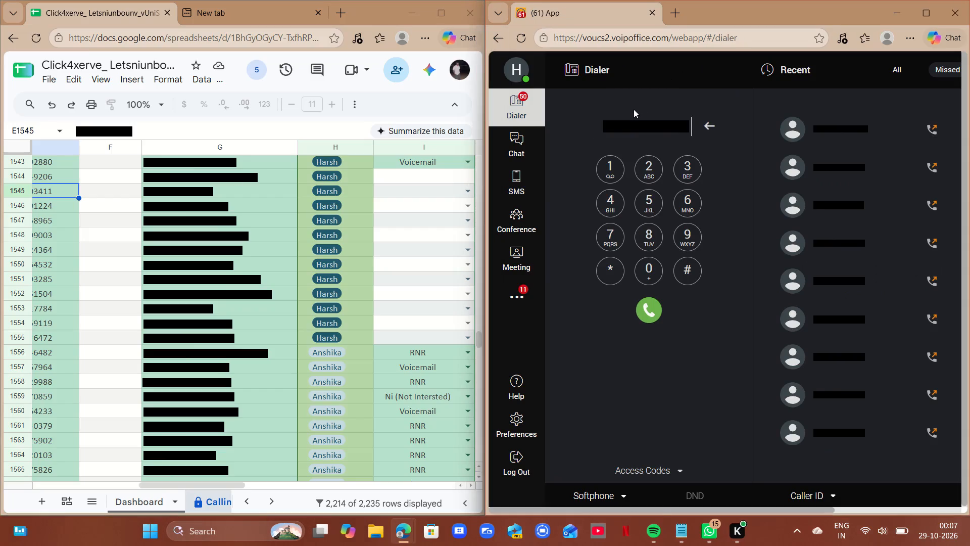
key(Return)
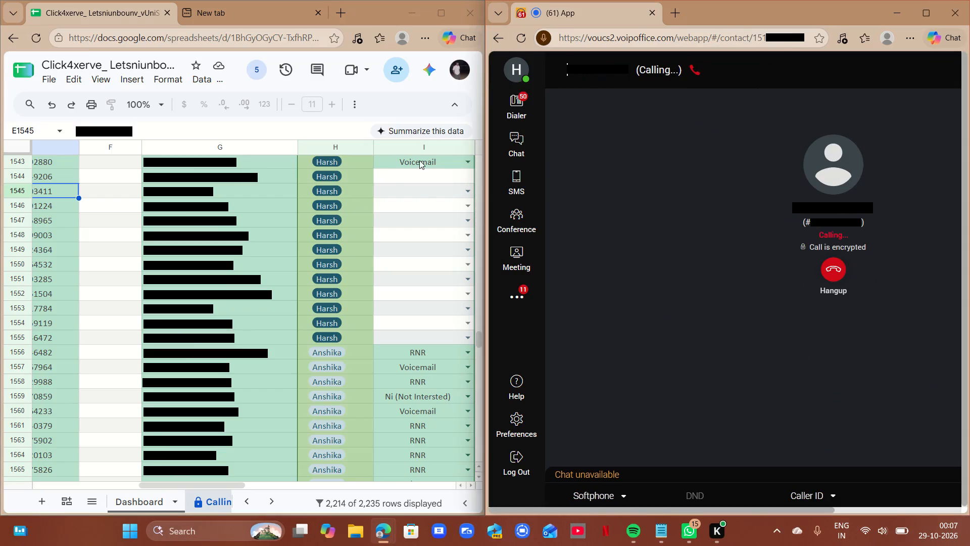
Set the row 1544 lead's call status in column I to Hung up/Disconneted.
click(409, 172)
key(h)
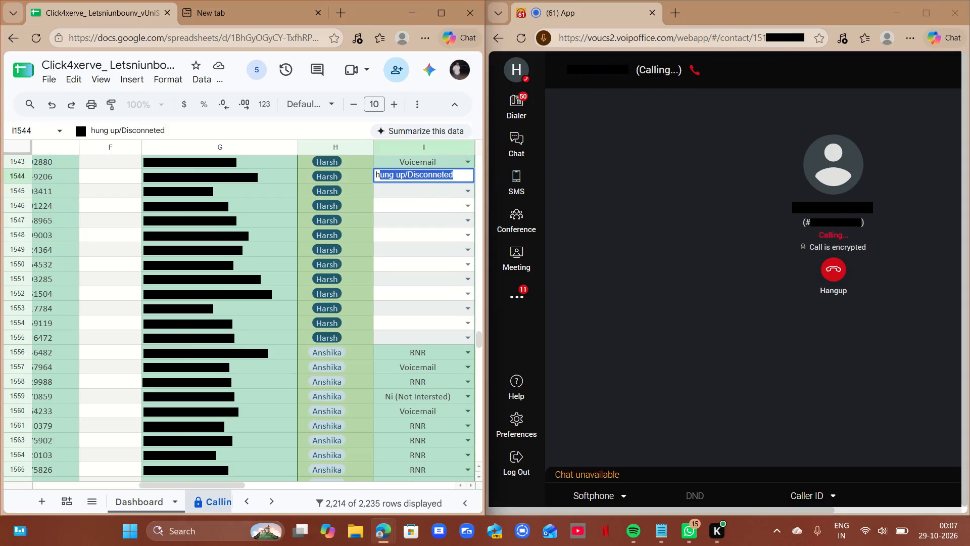
key(Up)
key(Return)
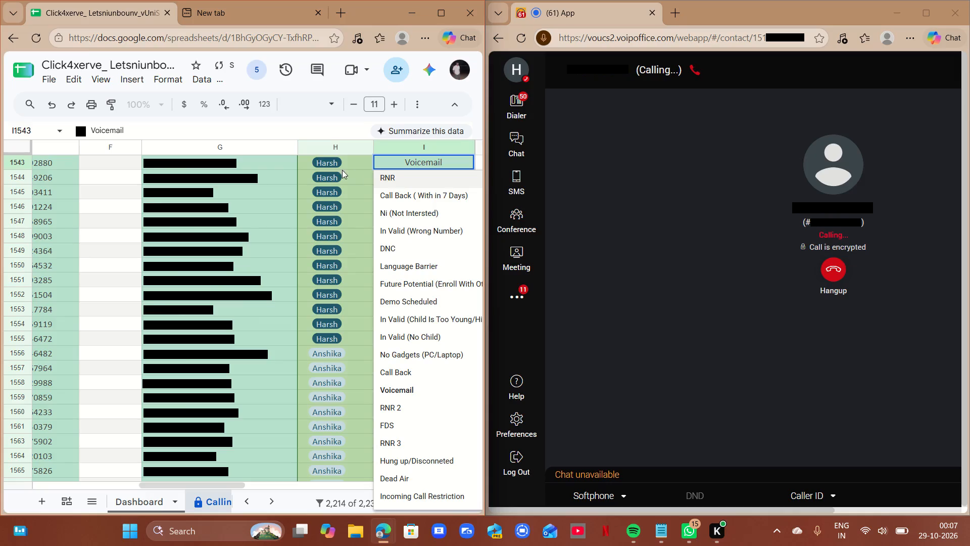
click(327, 171)
Copy the row 1546 lead's phone number from column E of Calling Master.
scroll(327, 171, down, 1)
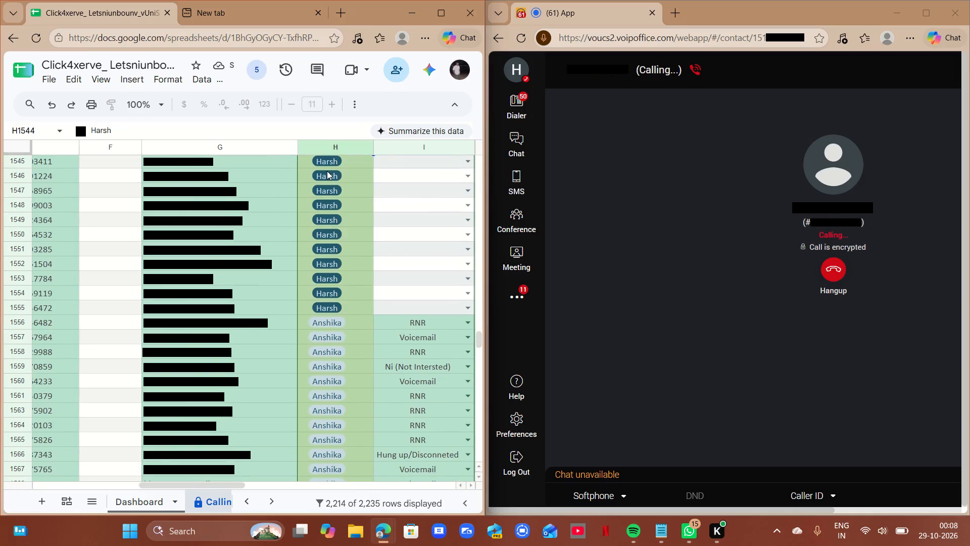
click(53, 176)
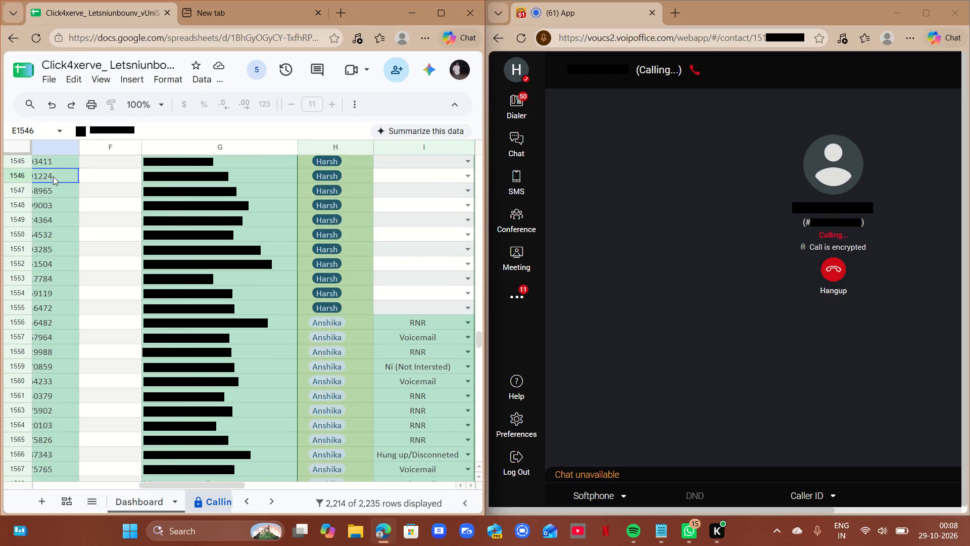
key(ctrl+c)
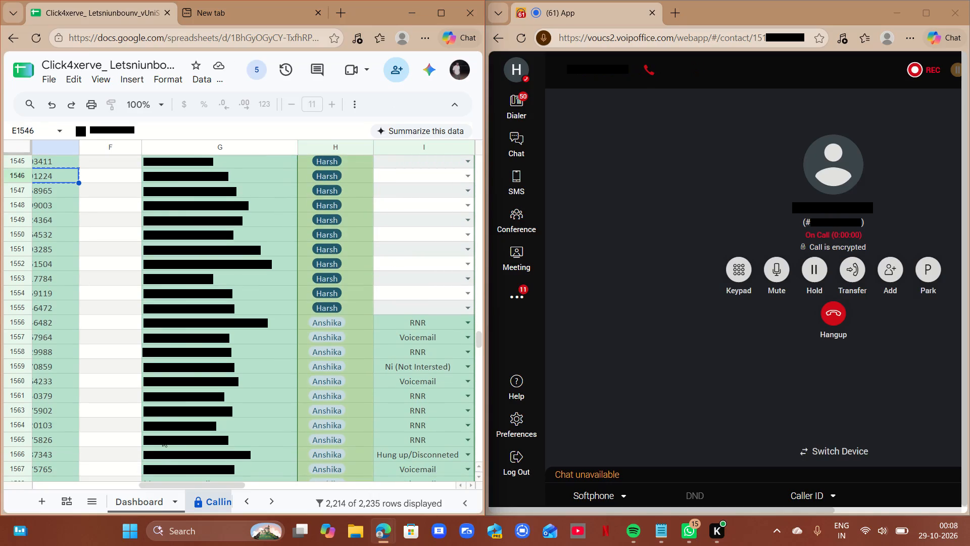
Check the Dashboard's call figures and return to Calling Master.
click(158, 508)
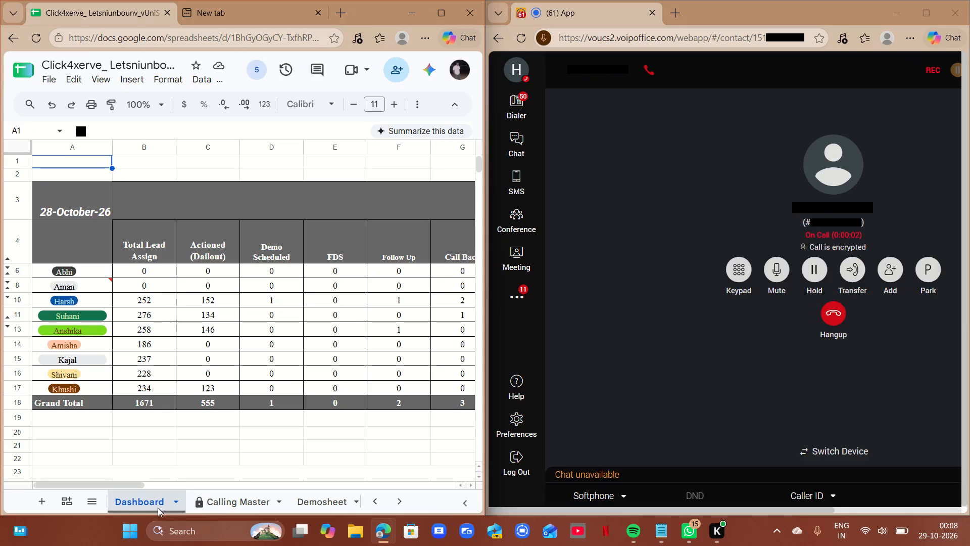
click(236, 493)
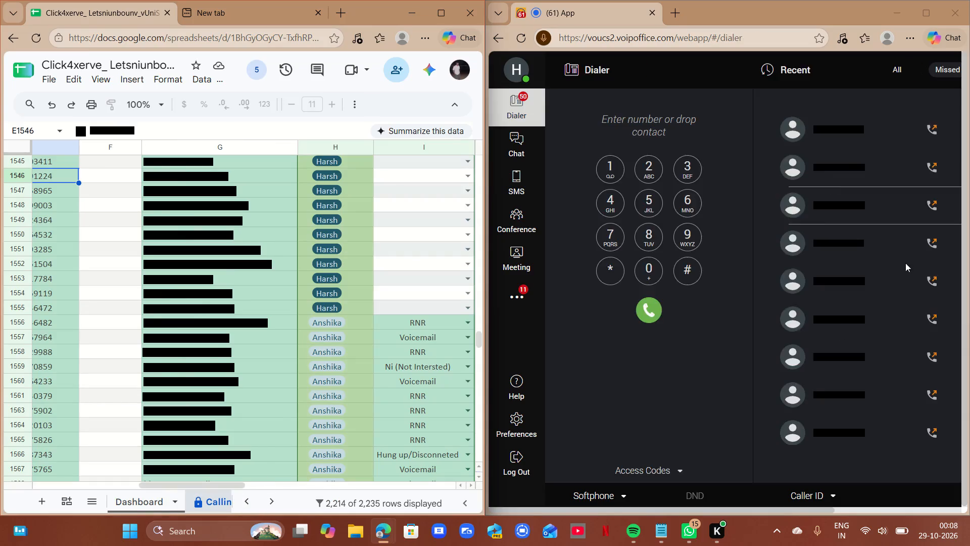
Call the row 1546 lead's copied number in the web dialer.
click(649, 134)
key(ctrl+v)
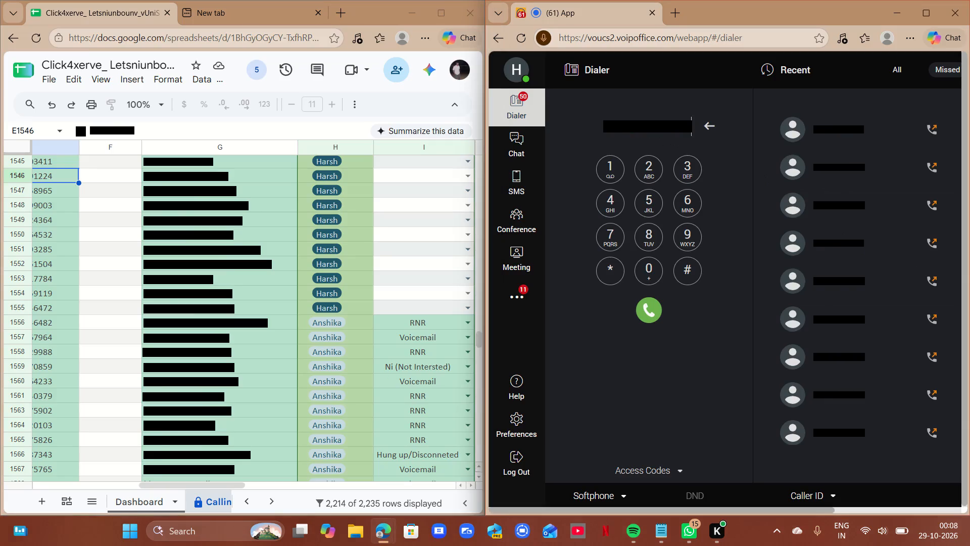
key(Return)
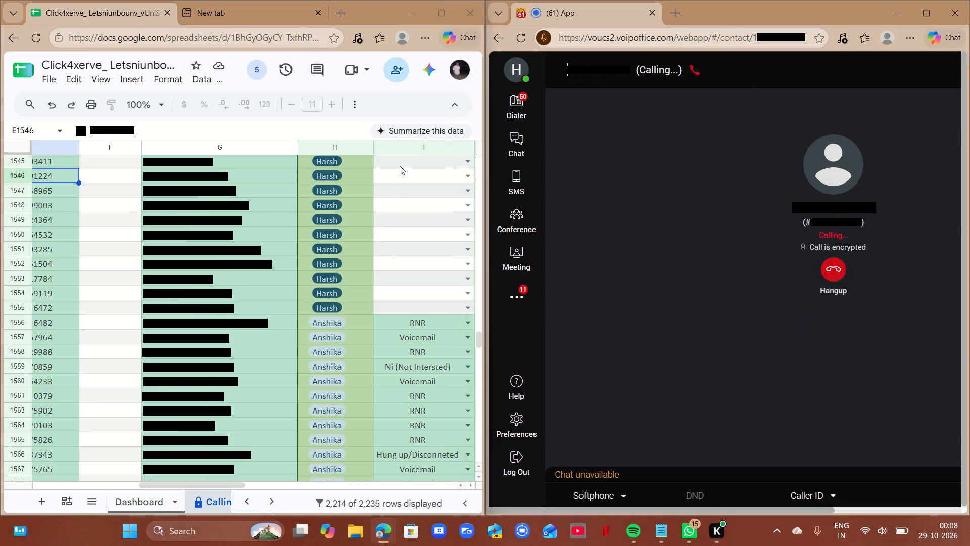
Set the row 1545 lead's call status in column I to DNC.
click(400, 166)
text(dn)
key(Return)
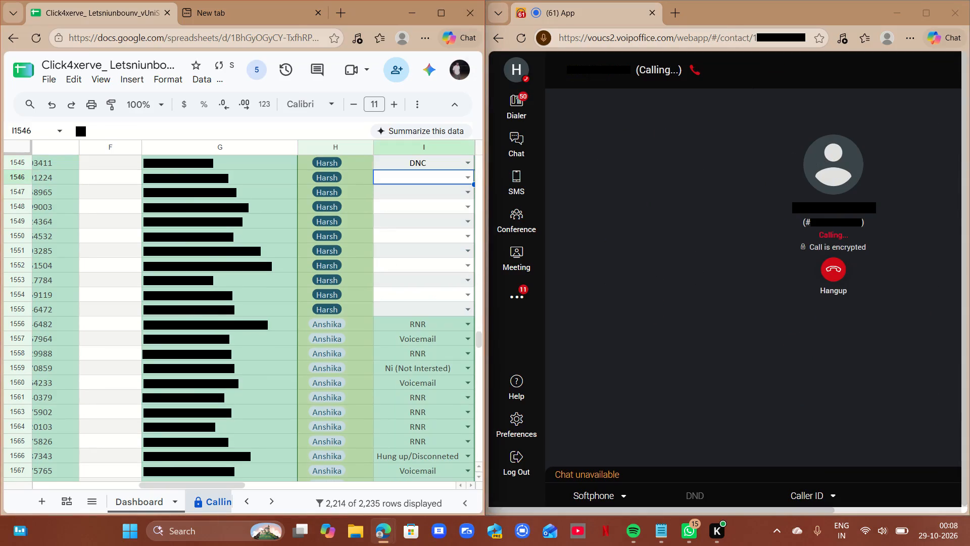
Copy the row 1547 lead's phone number from column E of Calling Master.
scroll(400, 166, down, 1)
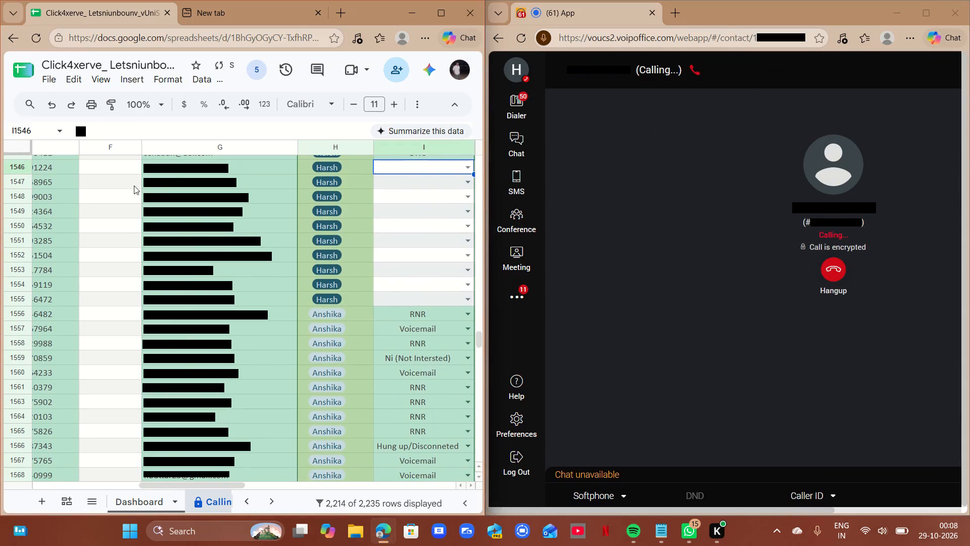
click(50, 191)
click(52, 186)
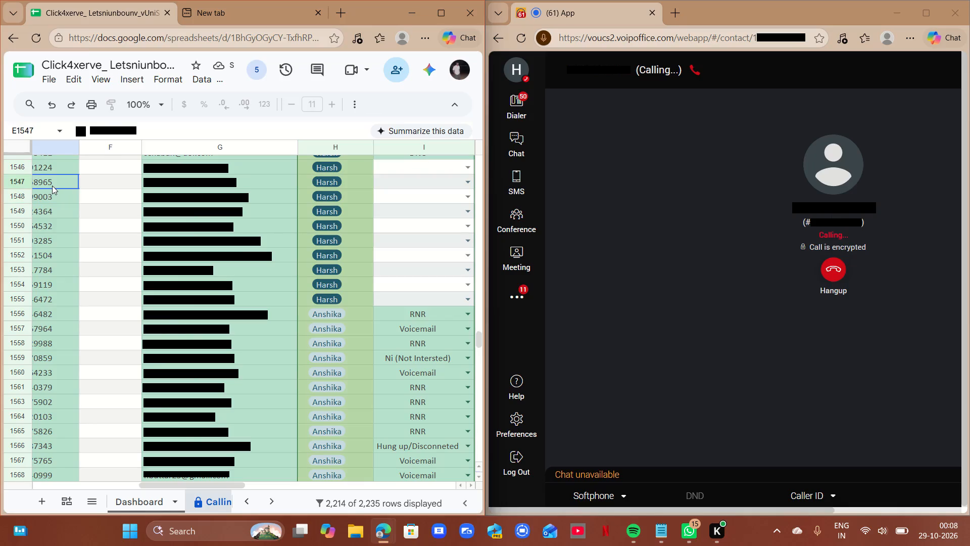
key(ctrl+c)
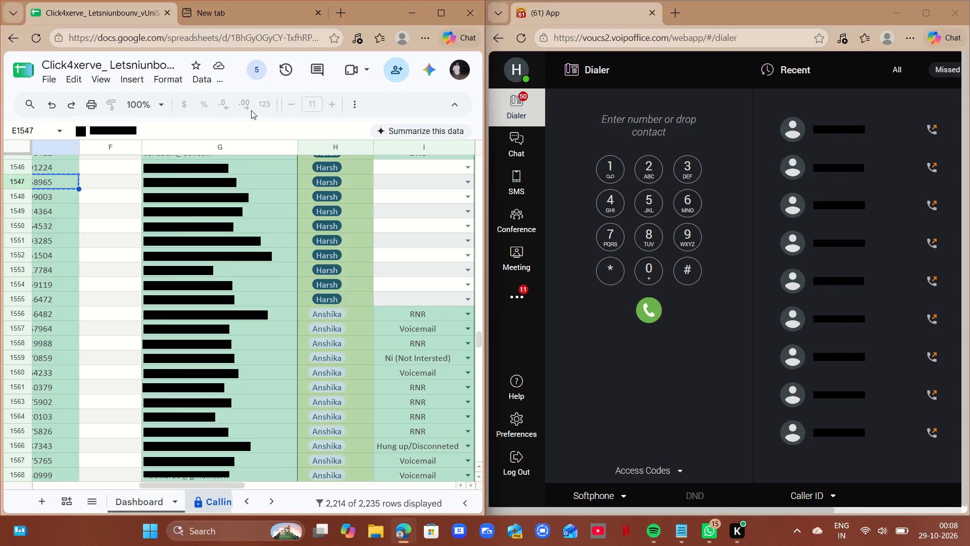
Call the row 1547 lead's copied number in the web dialer.
click(621, 128)
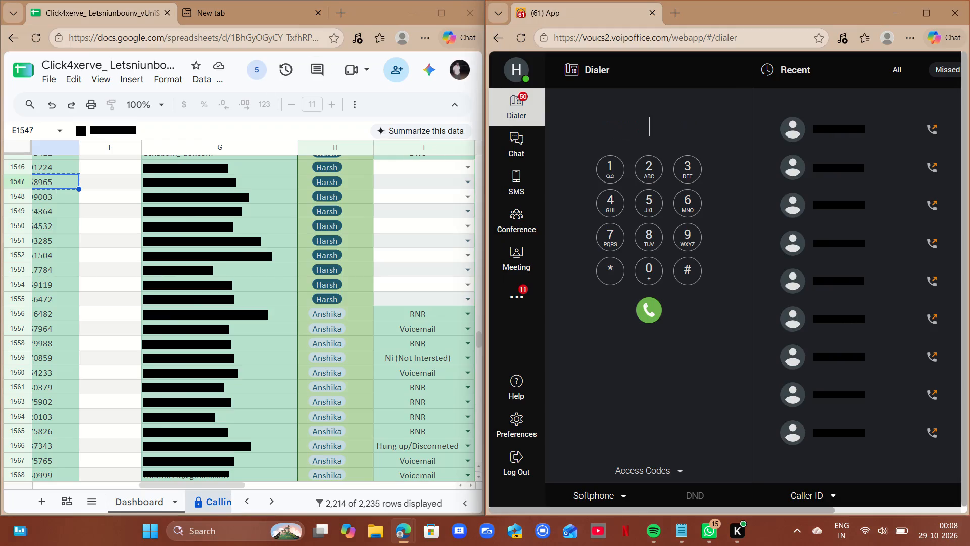
key(ctrl+v)
key(Return)
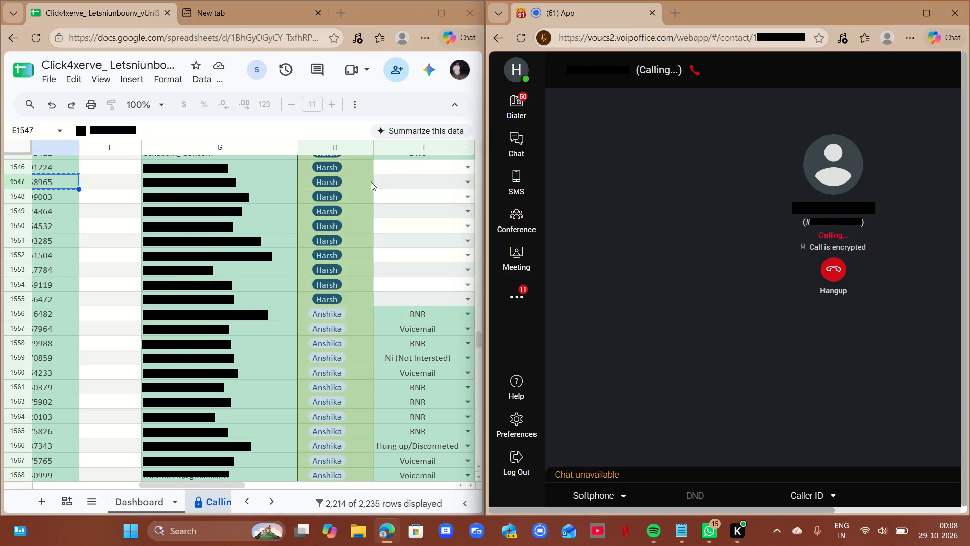
Set the row 1546 lead's call status in column I to Hung up/Disconneted.
click(391, 169)
key(h)
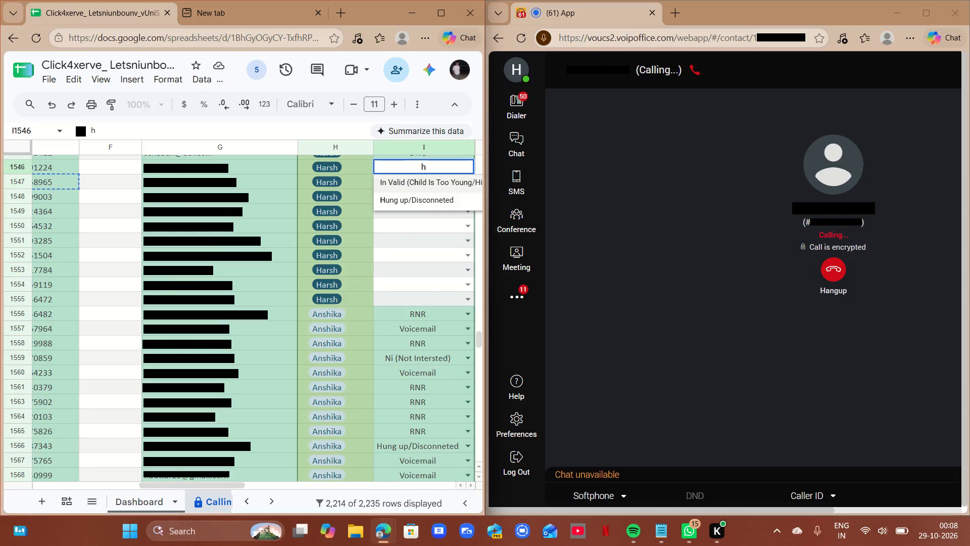
key(Up)
key(Return)
Copy the row 1548 lead's phone number from column E of Calling Master.
scroll(391, 169, down, 1)
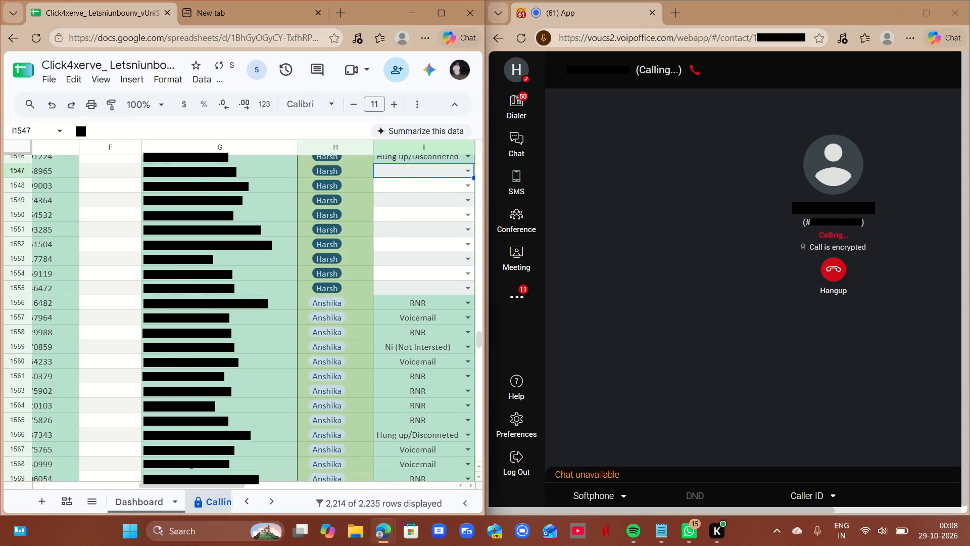
scroll(391, 169, down, 1)
click(57, 188)
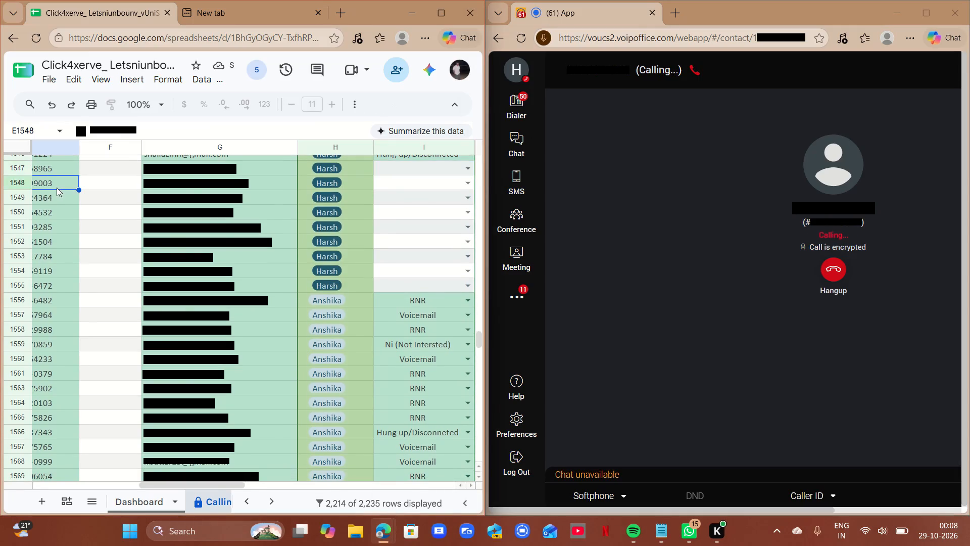
key(ctrl+c)
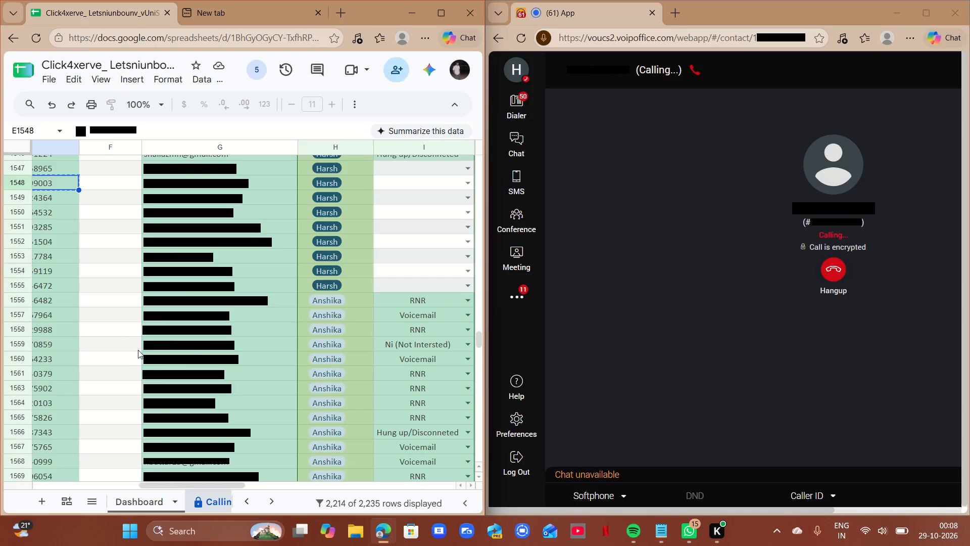
Check the Dashboard's call figures and return to Calling Master.
click(138, 504)
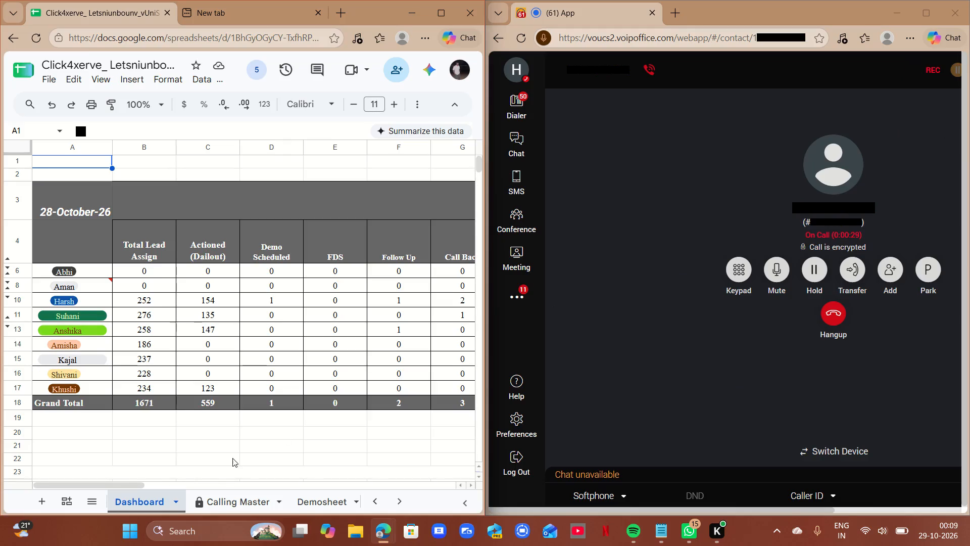
click(210, 507)
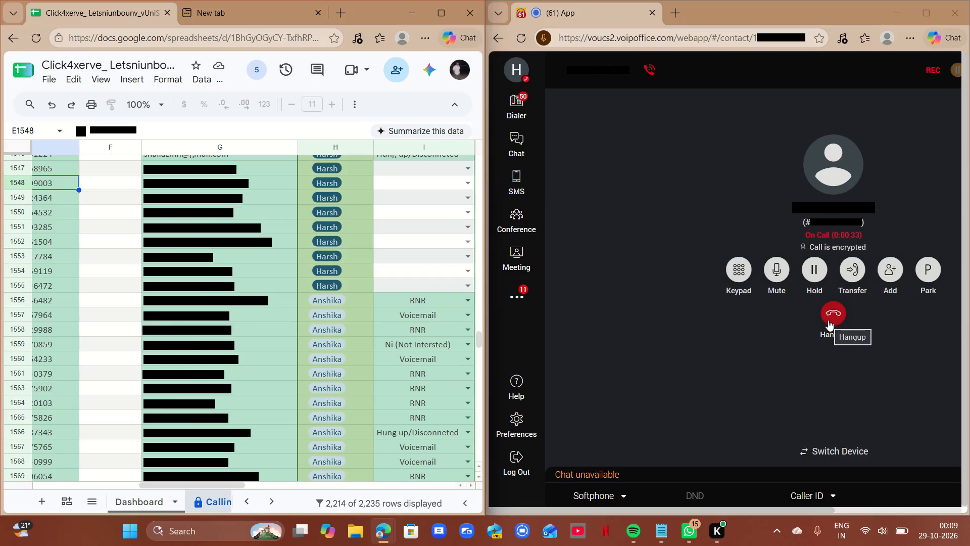
End the current call and call the row 1548 lead's copied number in the web dialer.
click(828, 320)
click(629, 106)
key(ctrl+v)
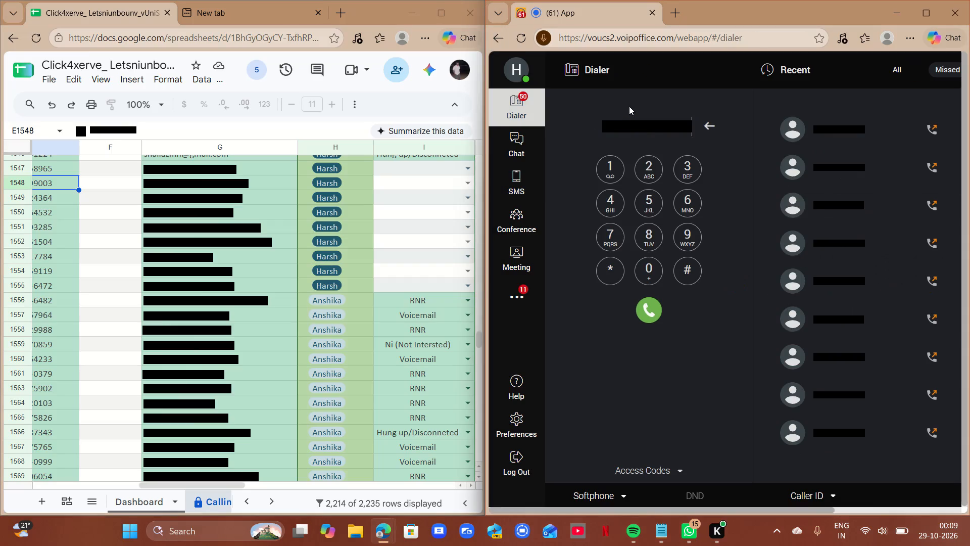
key(Return)
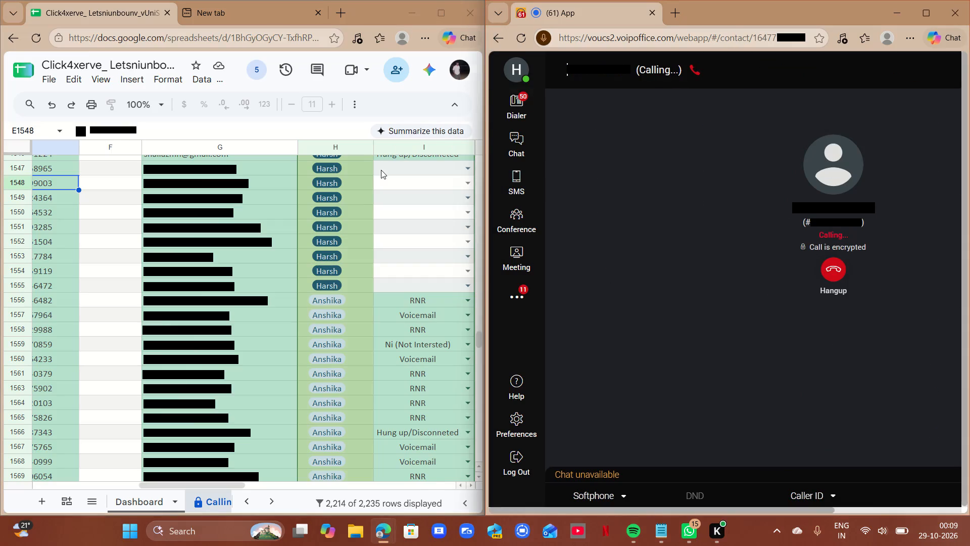
Set the row 1547 lead's call status in column I to DNC.
click(381, 170)
key(n)
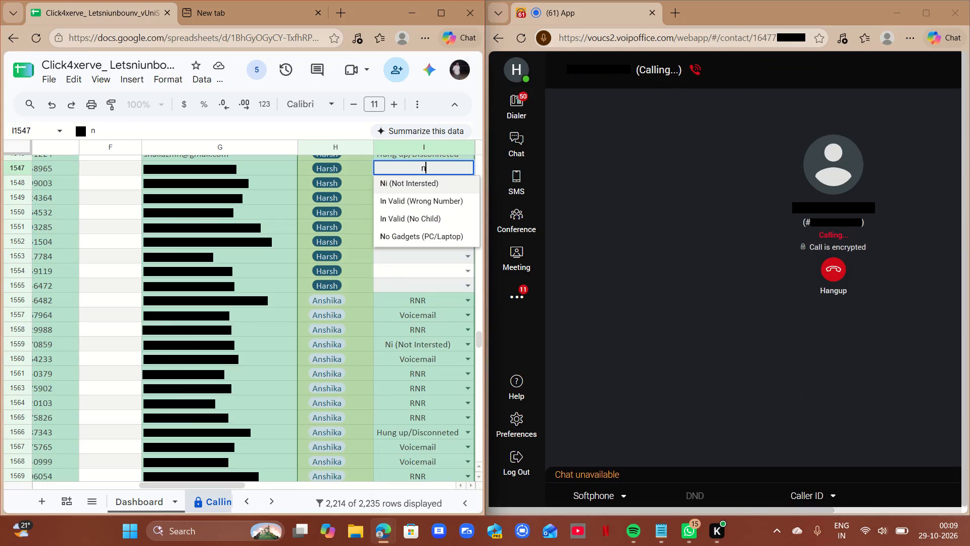
key(BackSpace)
text(dn)
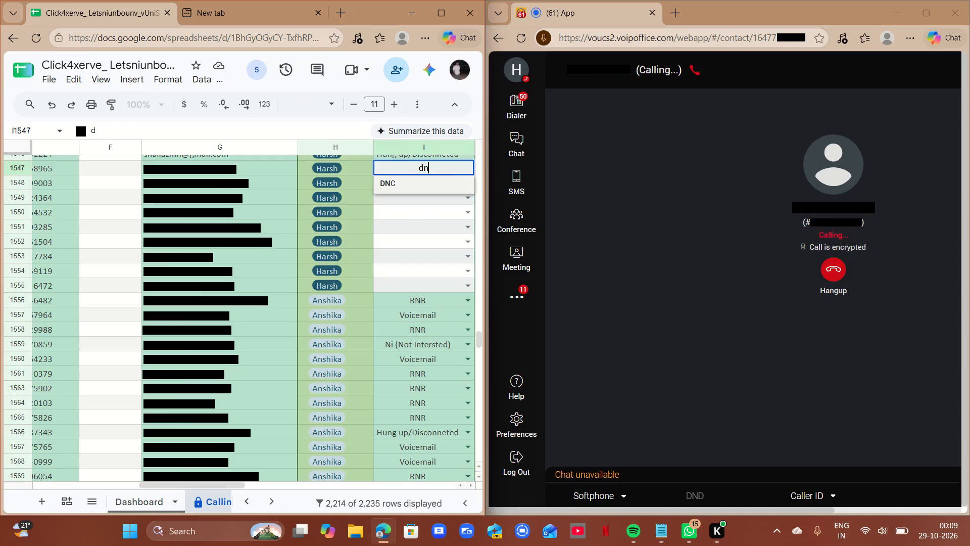
key(Return)
Copy the row 1549 lead's number from column E and call it in the web dialer, ending the ongoing call first.
scroll(381, 170, down, 1)
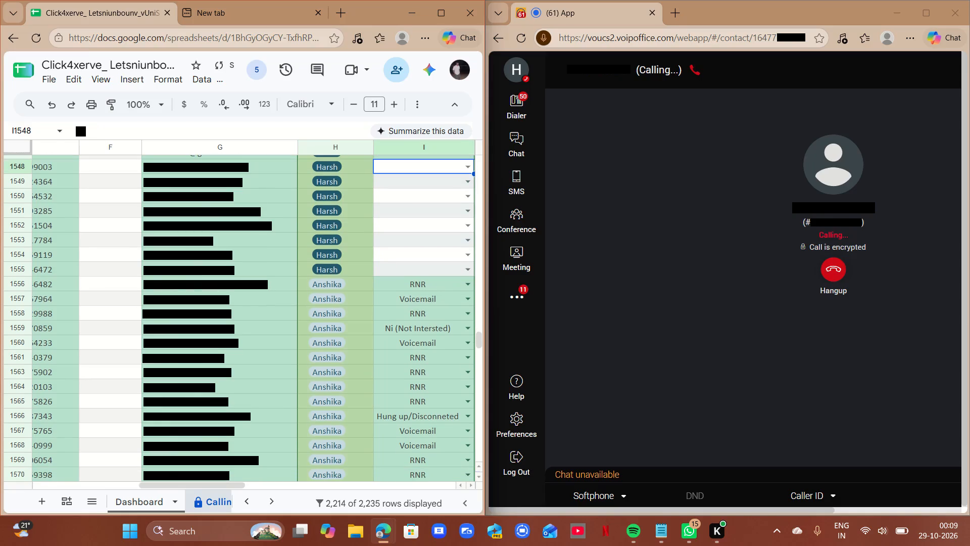
click(61, 186)
key(ctrl+c)
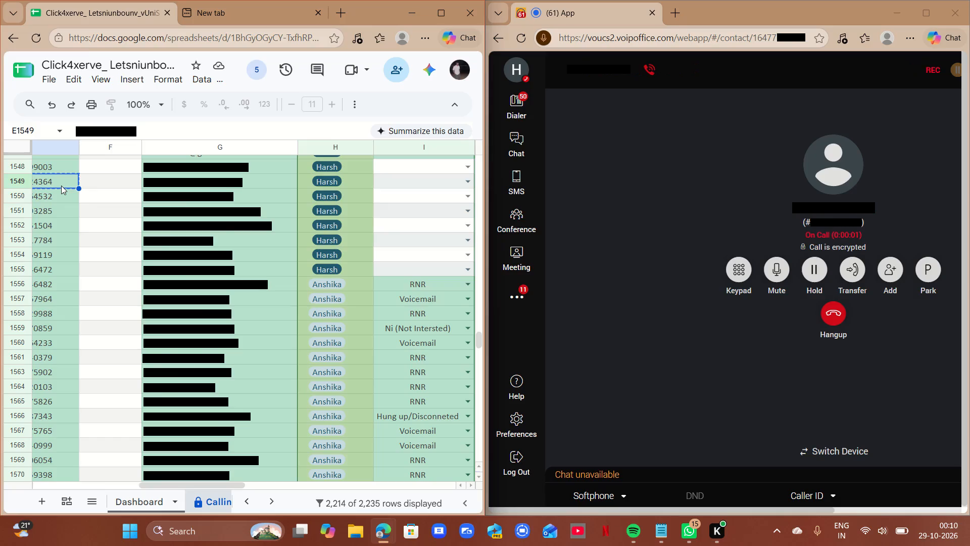
click(822, 310)
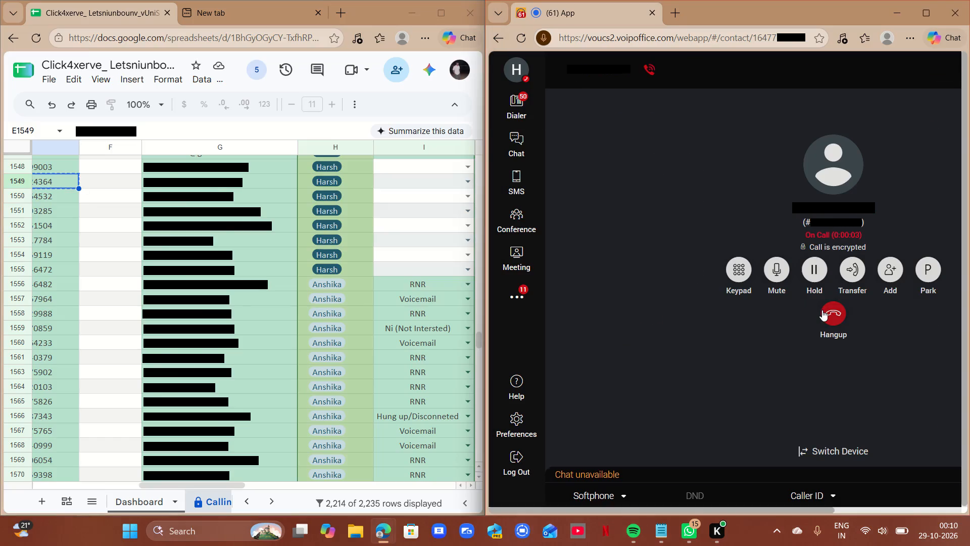
click(645, 144)
key(ctrl+v)
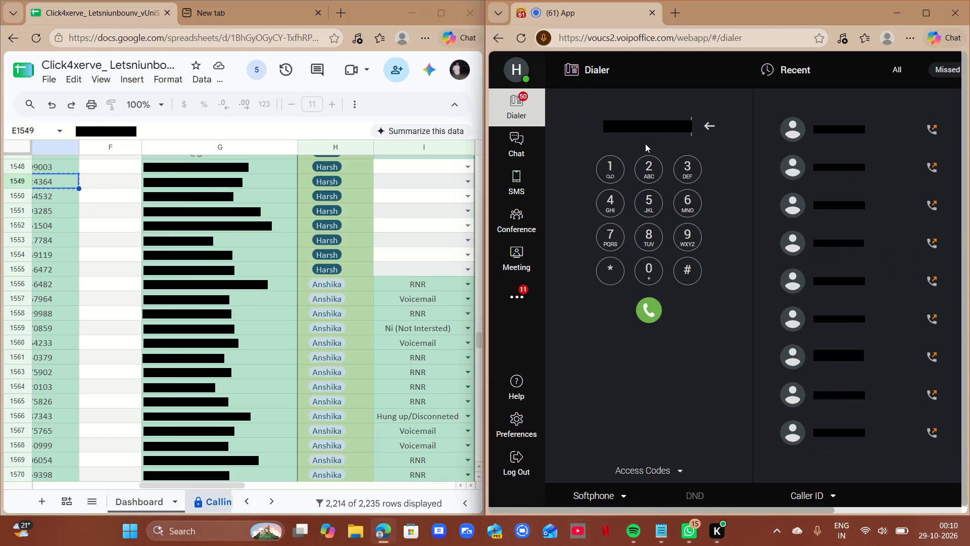
key(Return)
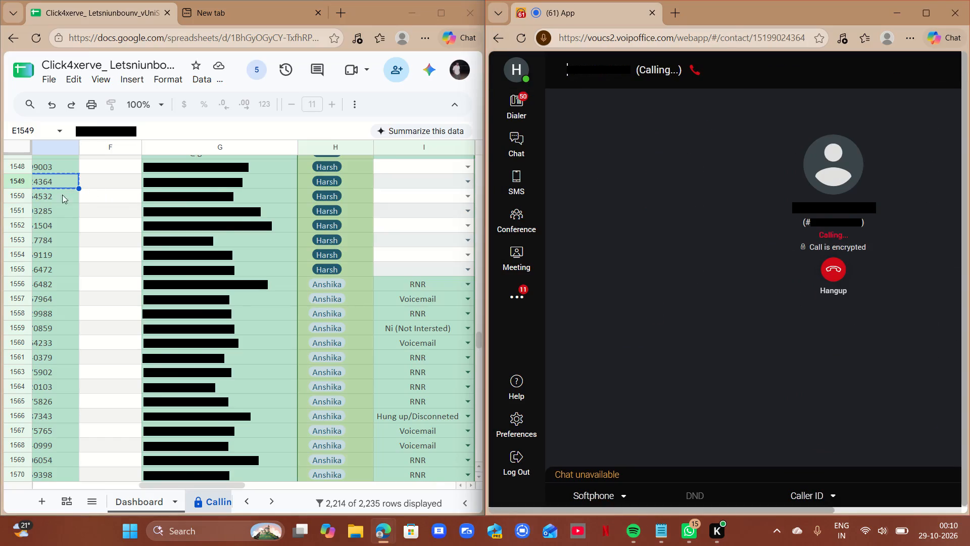
Copy the row 1550 lead's number from column E and call it in the web dialer, ending the ongoing call first.
click(57, 196)
key(ctrl+c)
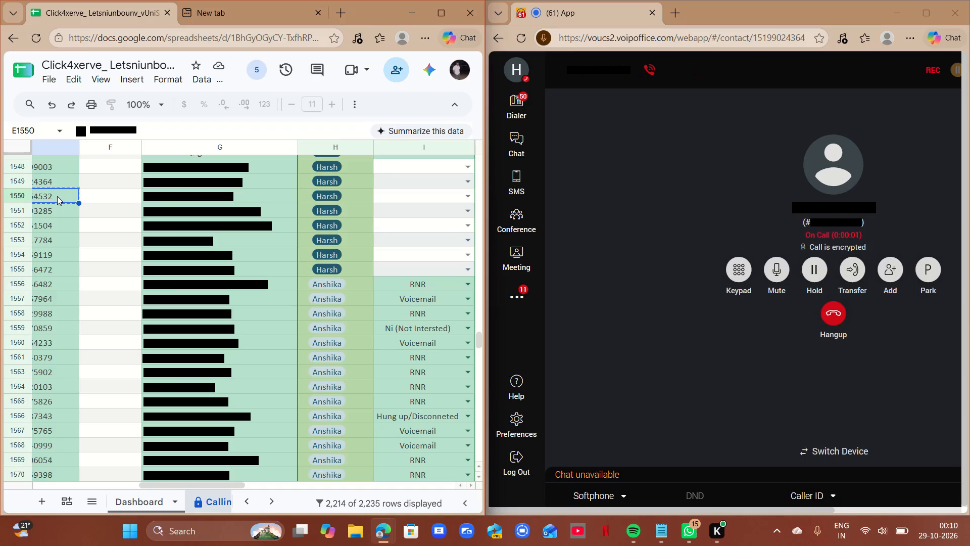
click(837, 313)
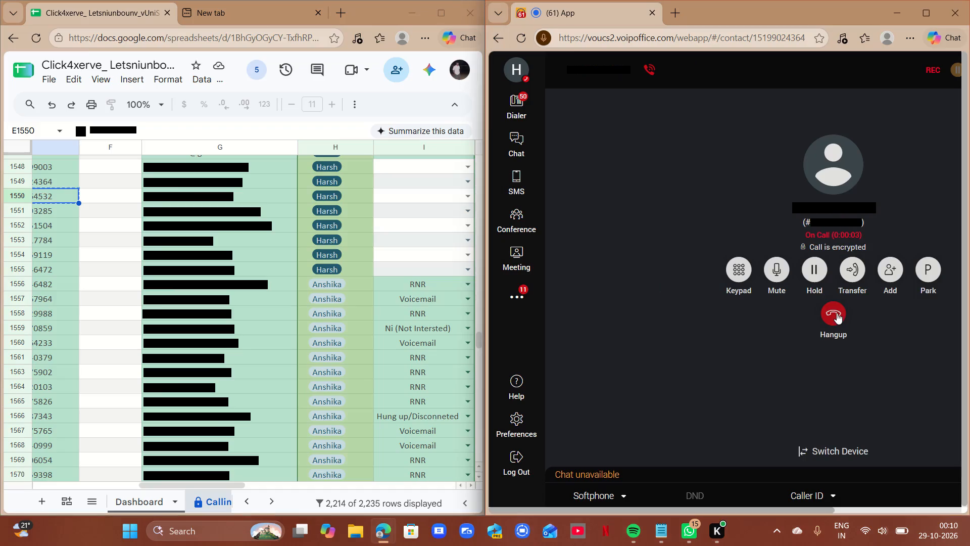
click(685, 125)
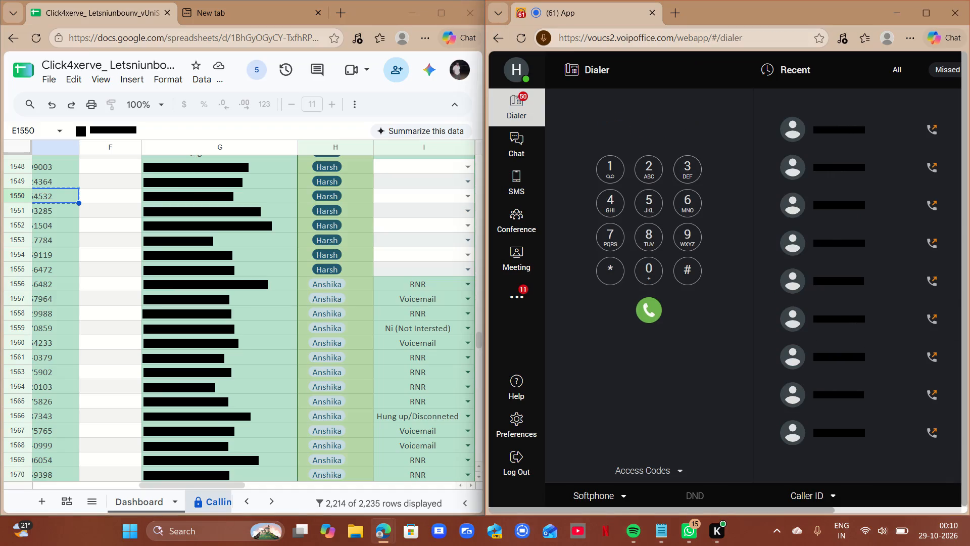
key(ctrl+v)
key(Return)
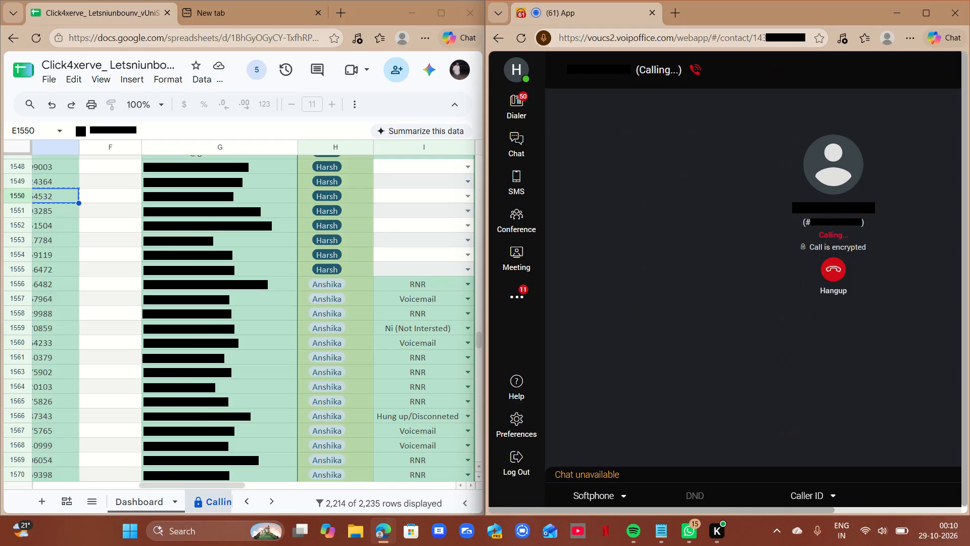
Copy the row 1551 lead's number from column E and call it in the web dialer, ending the ongoing call first.
click(46, 216)
key(ctrl+c)
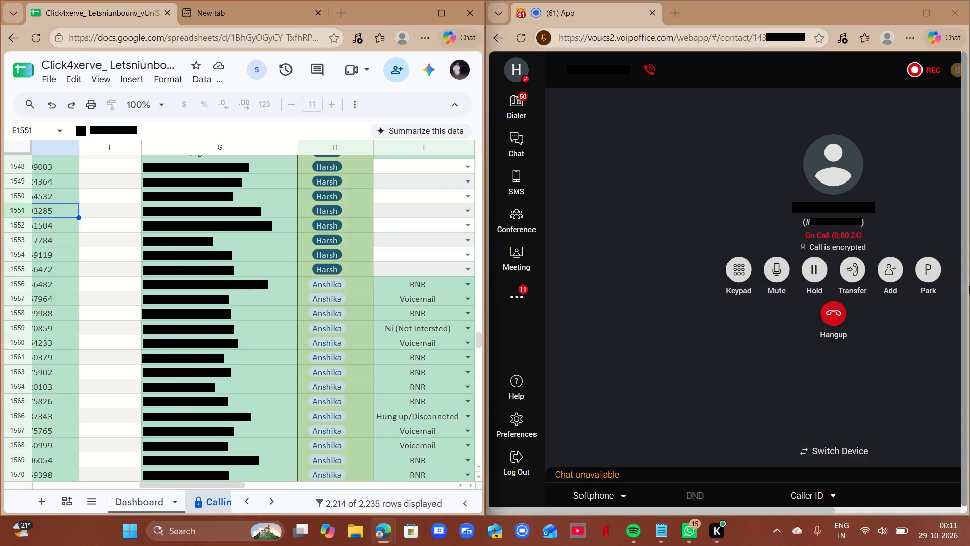
click(830, 322)
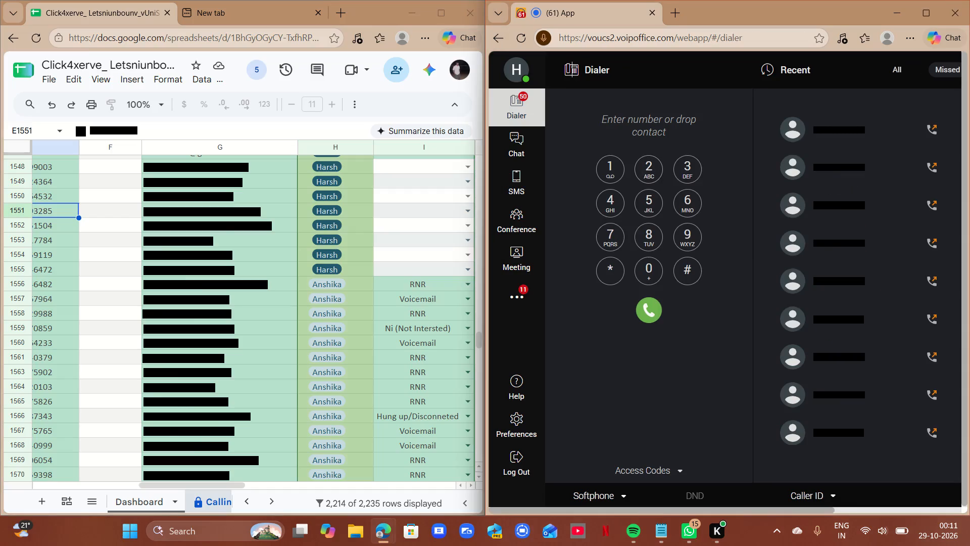
click(639, 129)
key(ctrl+v)
key(Return)
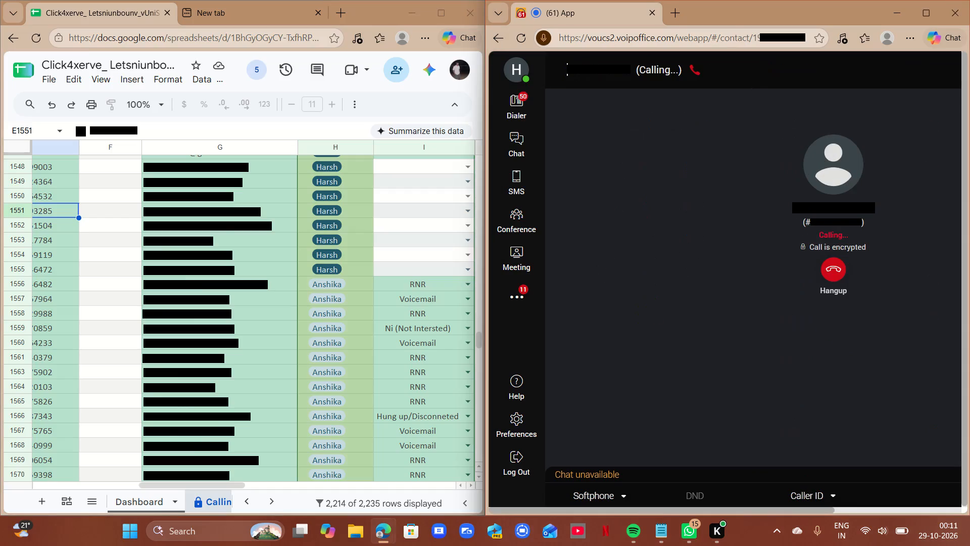
Copy the row 1552 lead's number from column E and call it in the web dialer, ending the ongoing call first.
click(6, 216)
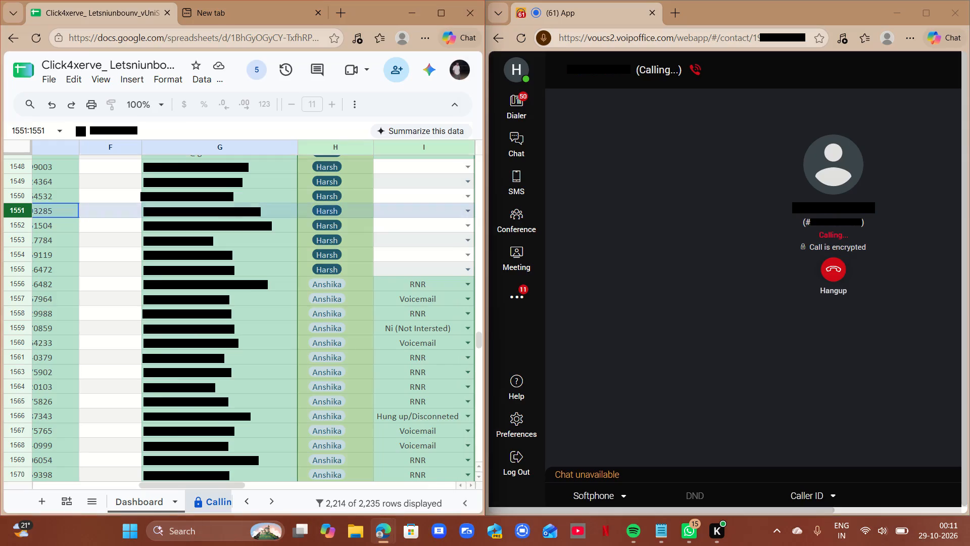
click(43, 226)
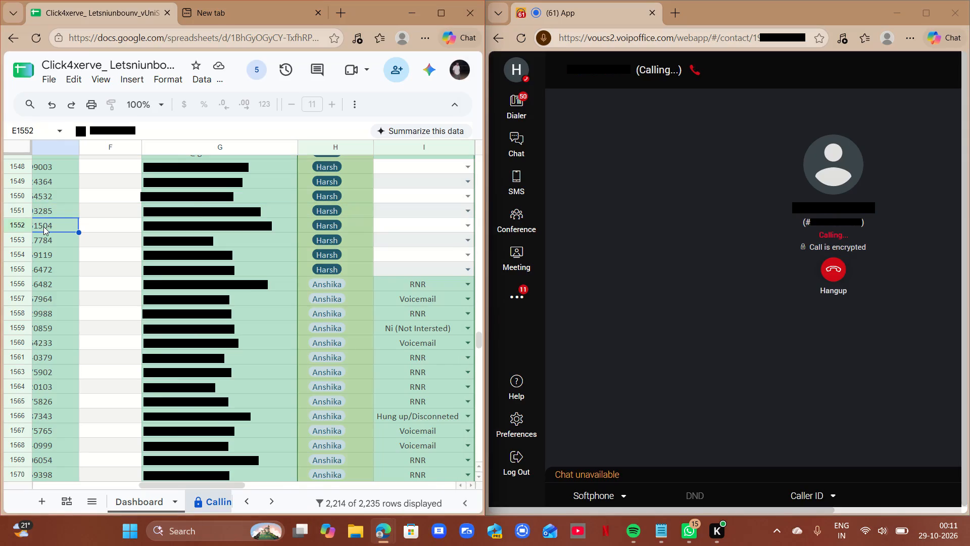
key(ctrl+c)
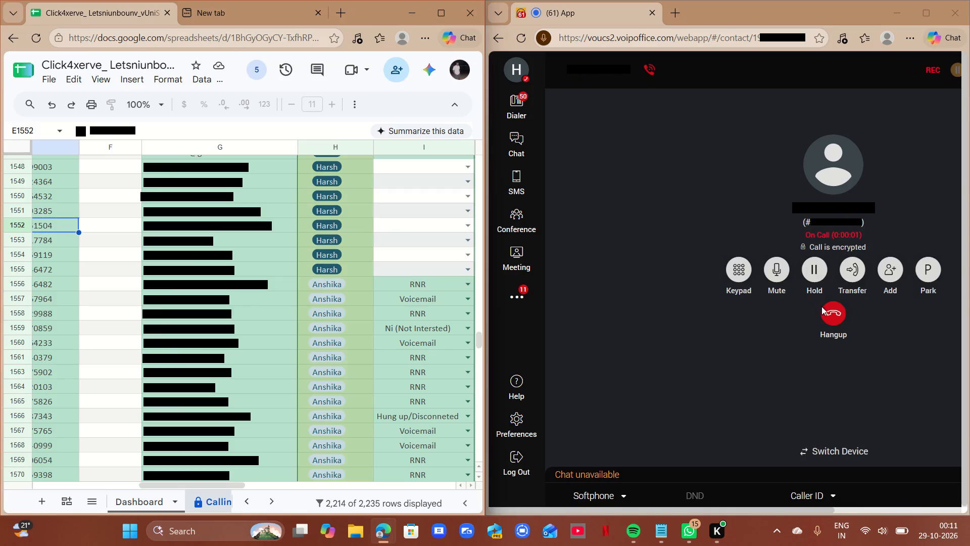
click(834, 309)
click(634, 105)
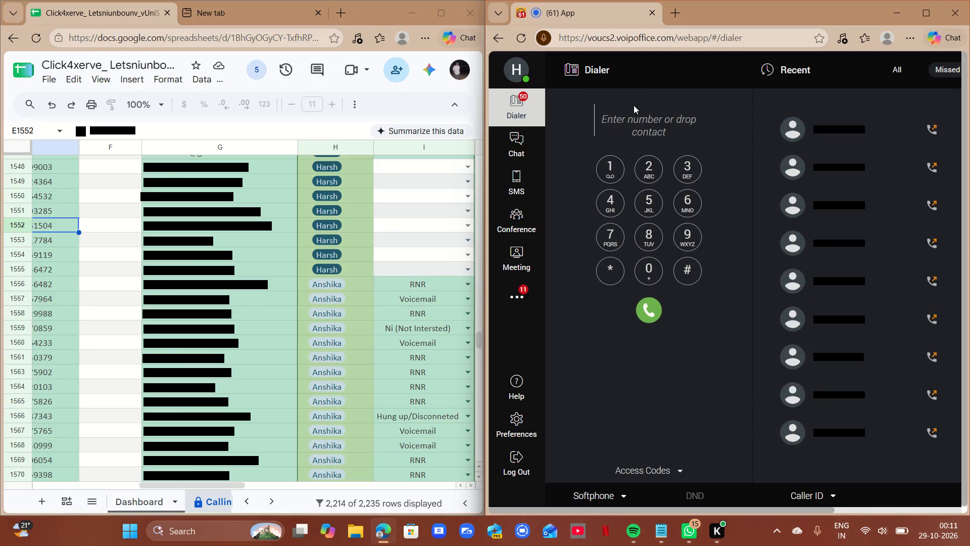
key(ctrl+v)
key(Return)
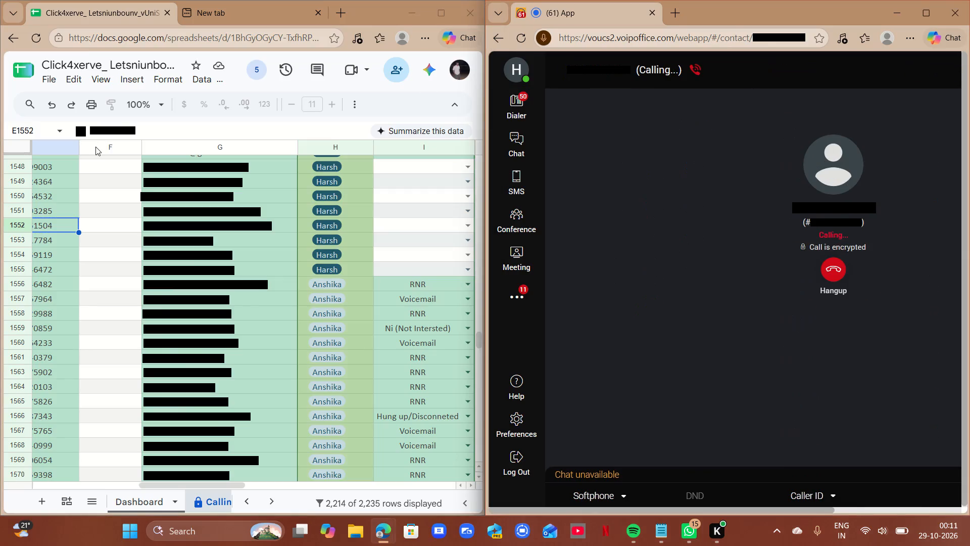
Copy the row 1553 lead's phone number from column E of Calling Master.
click(7, 222)
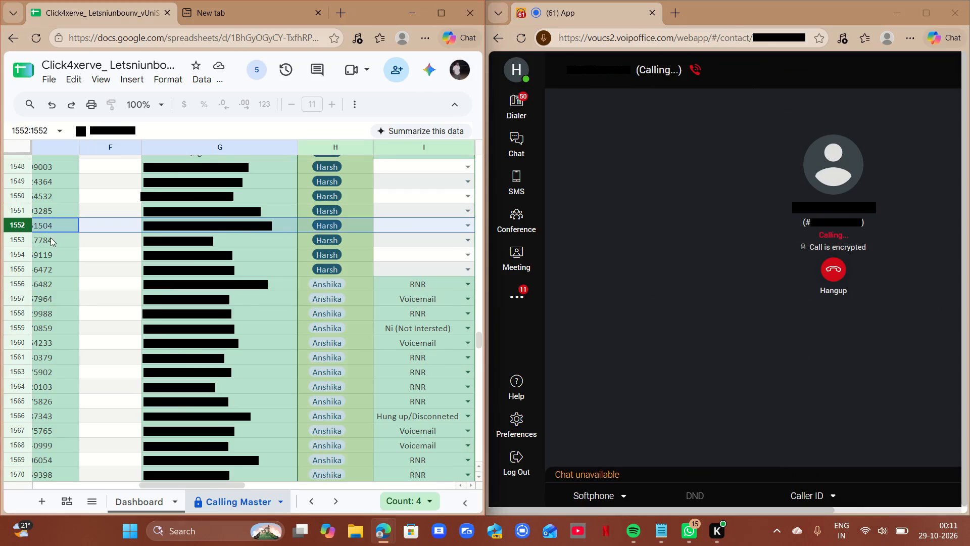
click(52, 241)
key(ctrl+c)
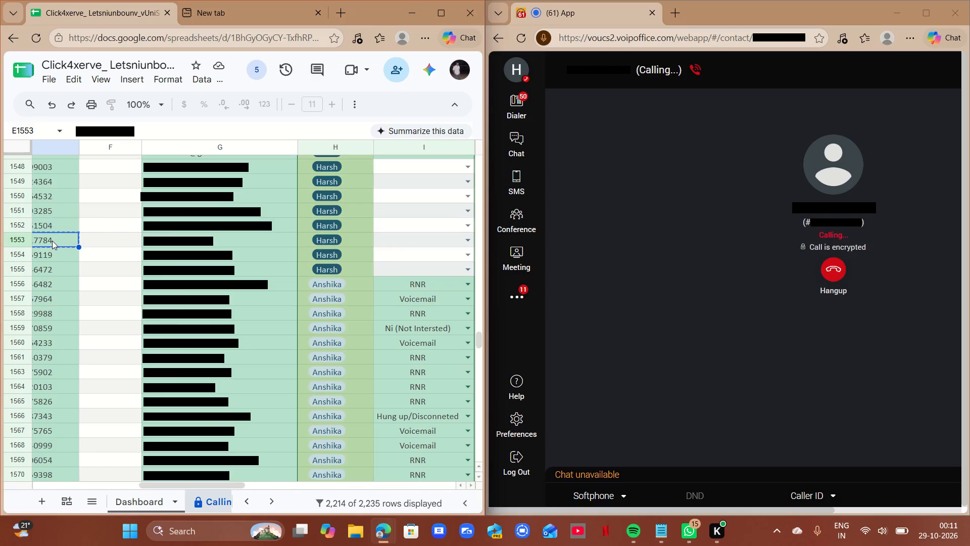
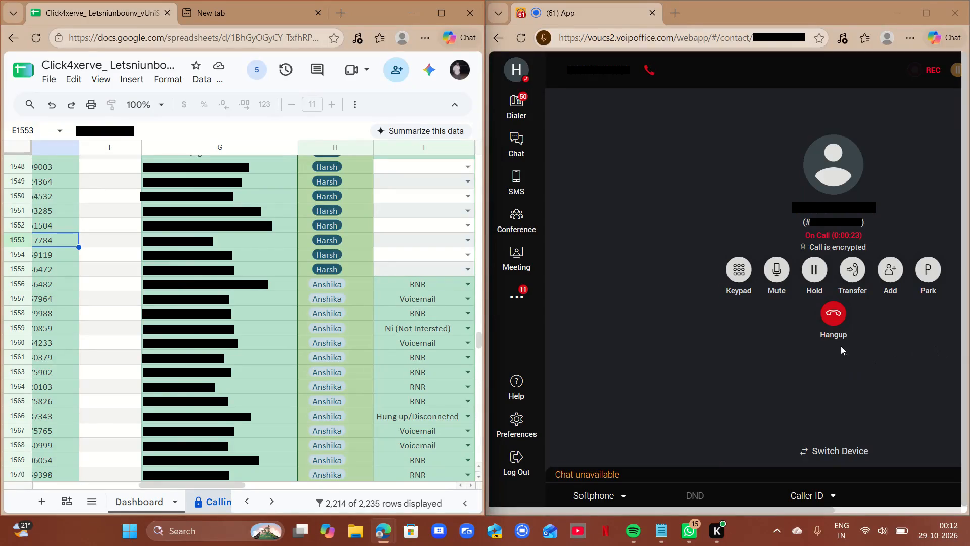
End the ongoing call and call the row 1553 lead's copied number in the web dialer.
click(835, 316)
click(681, 137)
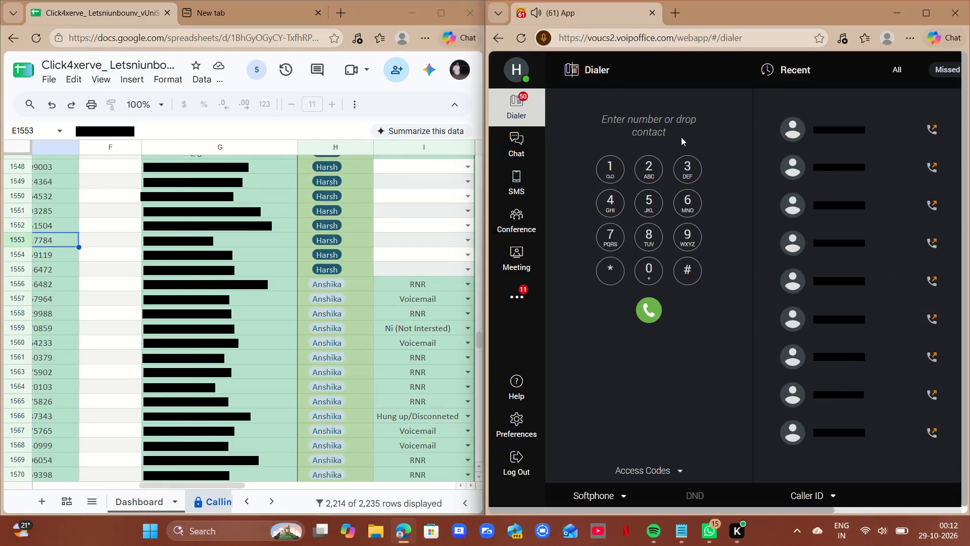
key(ctrl+v)
key(Return)
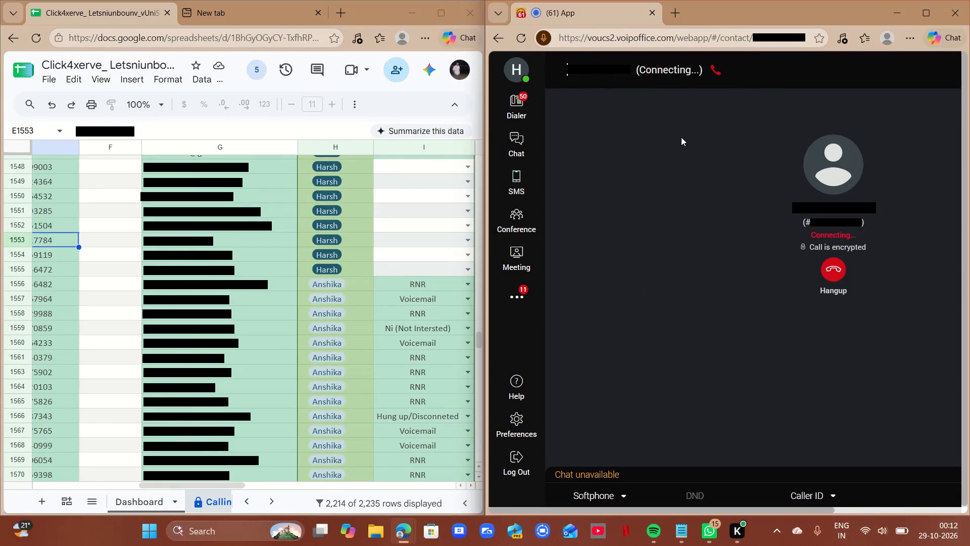
Copy the row 1554 lead's phone number from column E of Calling Master.
click(18, 241)
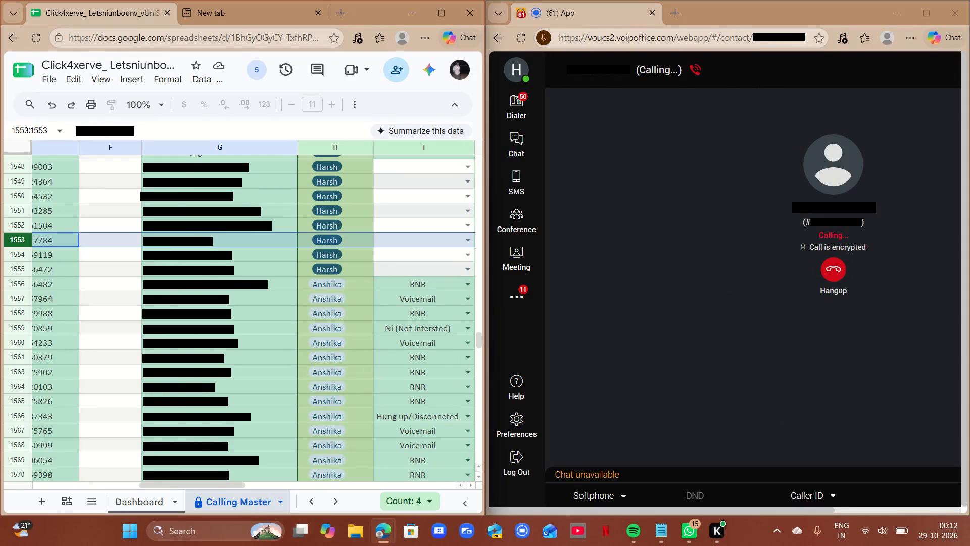
click(40, 257)
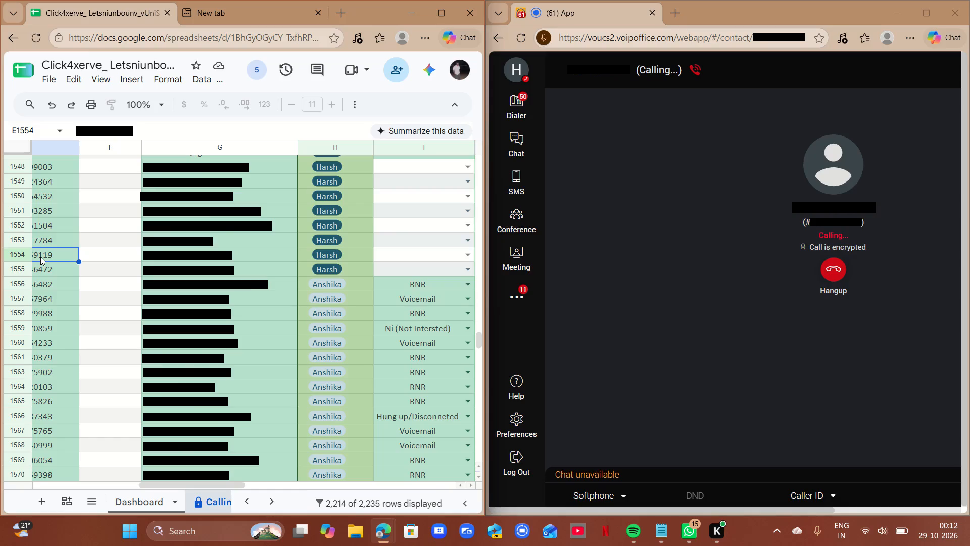
key(ctrl+c)
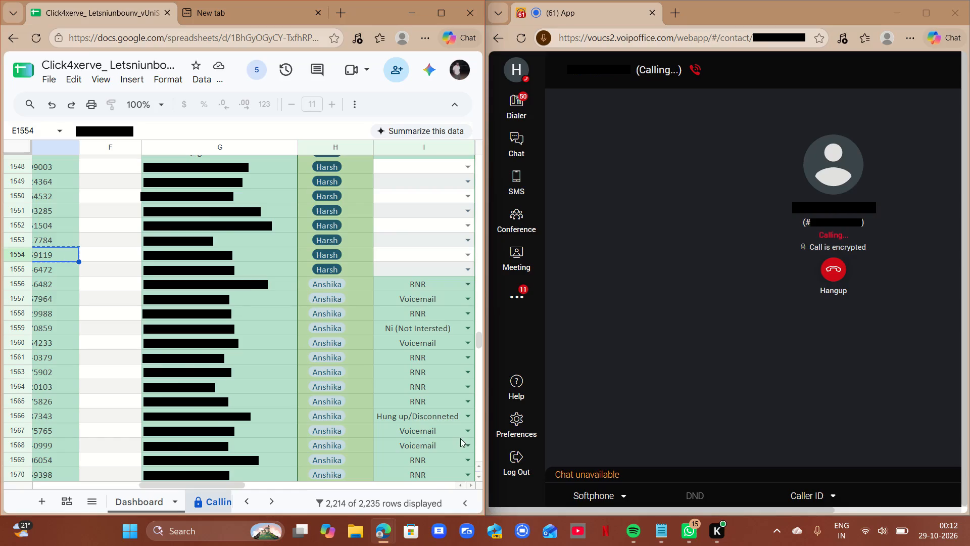
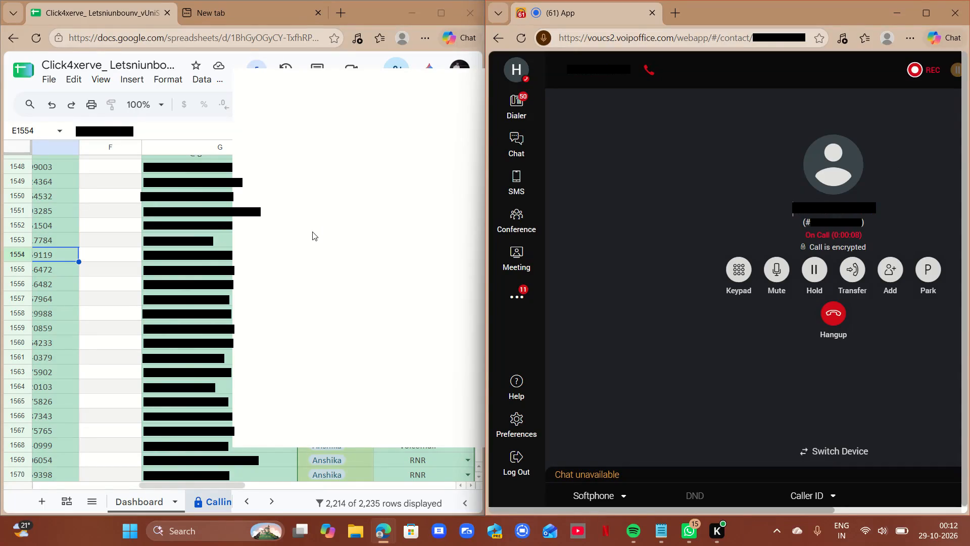
End the ongoing call and call the row 1554 lead's copied number in the web dialer.
click(61, 256)
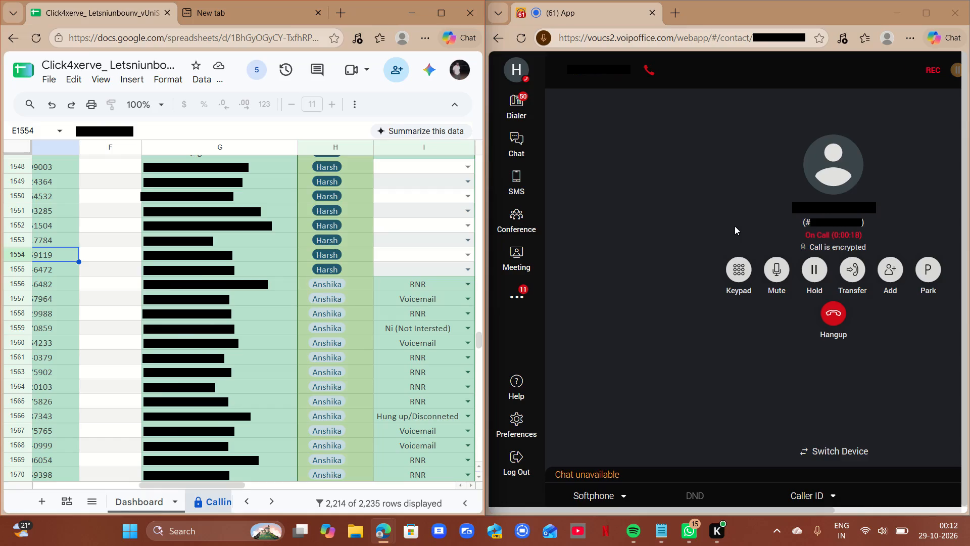
click(836, 311)
click(645, 135)
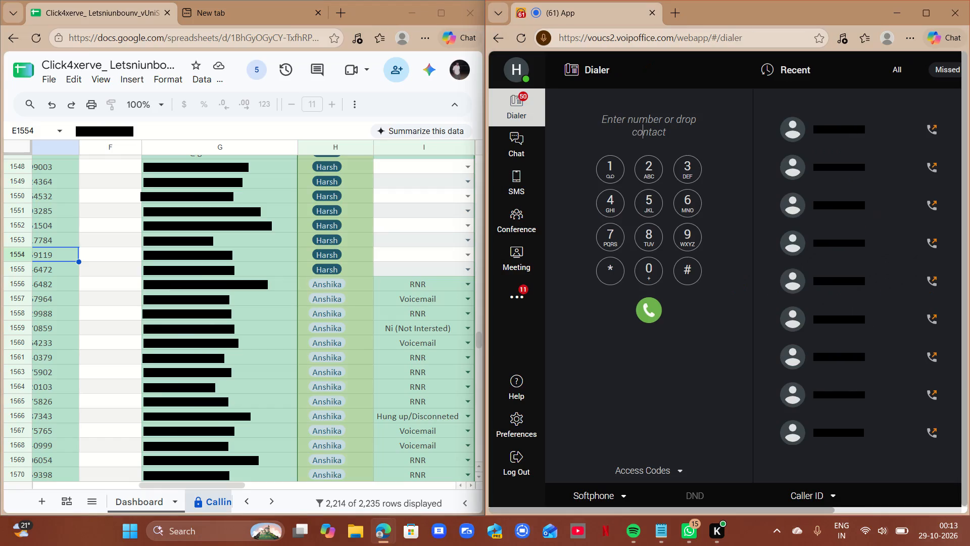
key(ctrl+v)
key(Return)
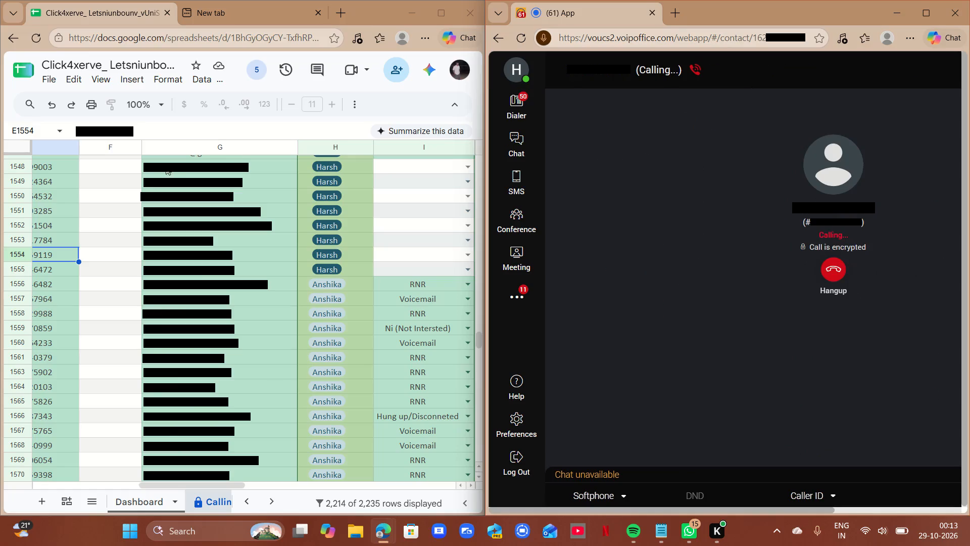
Set the row 1553 lead's call status in column I to Ni (Not Intersted).
click(23, 239)
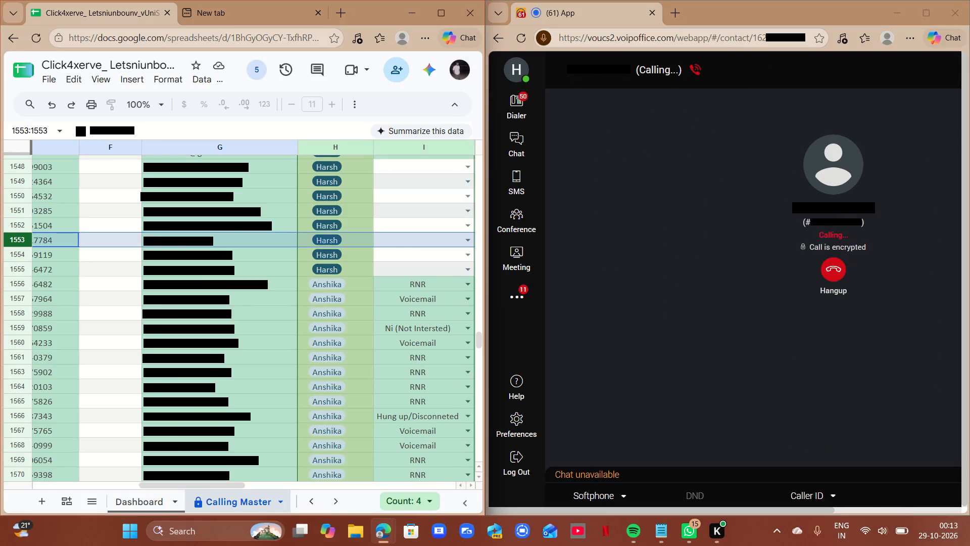
click(422, 240)
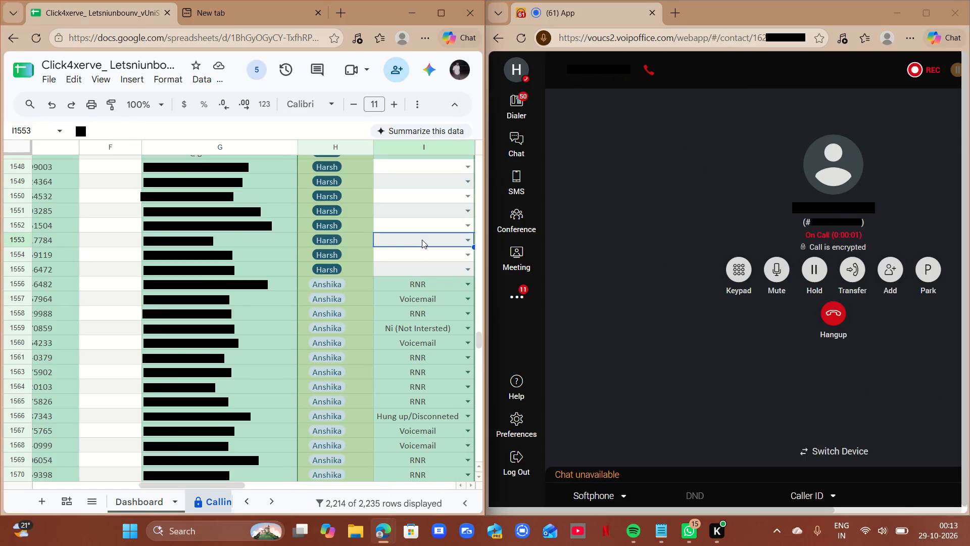
key(n)
key(Return)
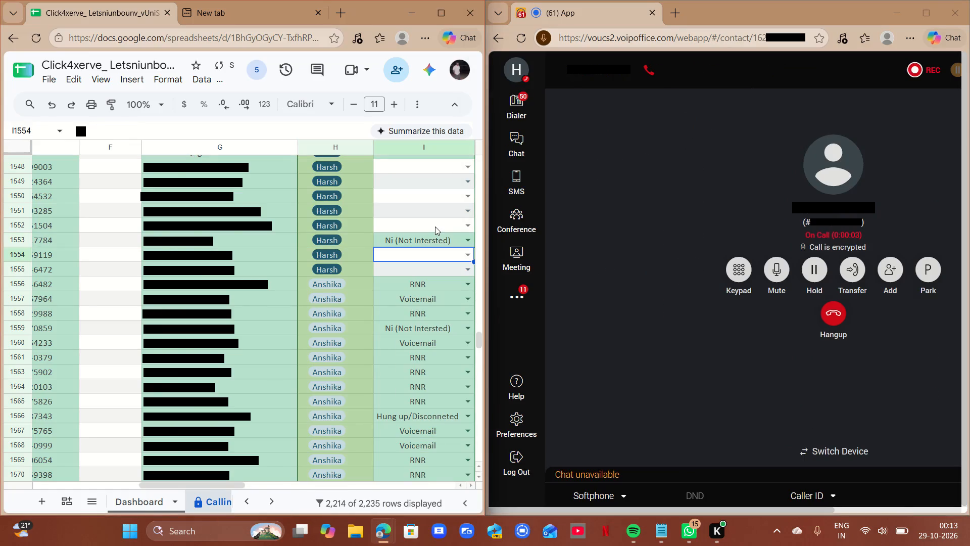
Set the row 1552 lead's status to Voicemail and fill it upward through row 1548 in column I.
click(435, 226)
key(v)
key(Up)
key(Return)
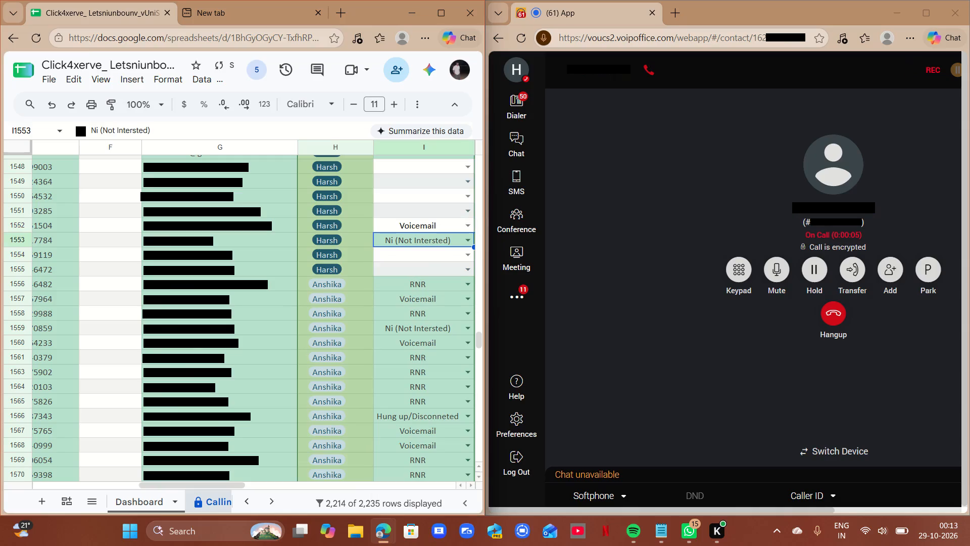
click(454, 226)
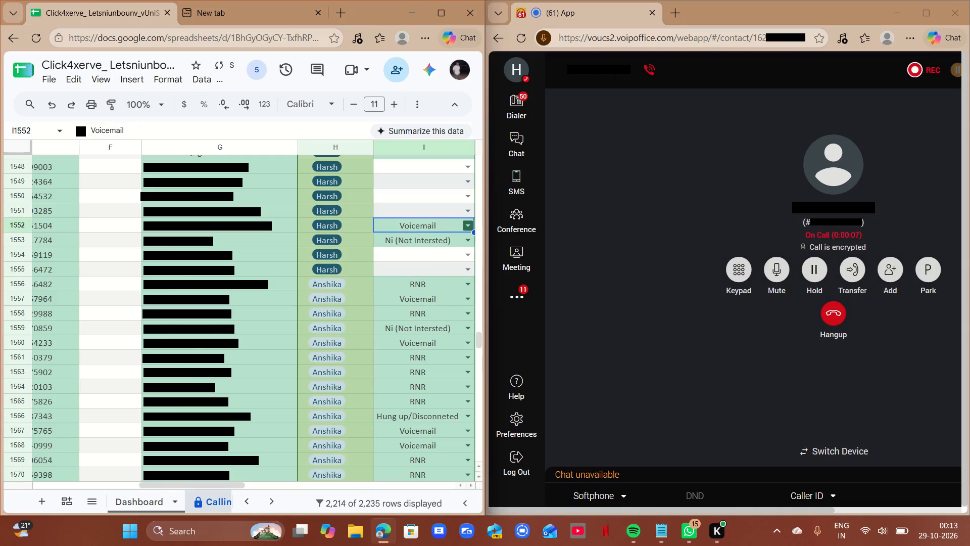
drag(474, 233, 458, 165)
Copy the row 1555 lead's phone number from column E of Calling Master.
scroll(458, 165, down, 1)
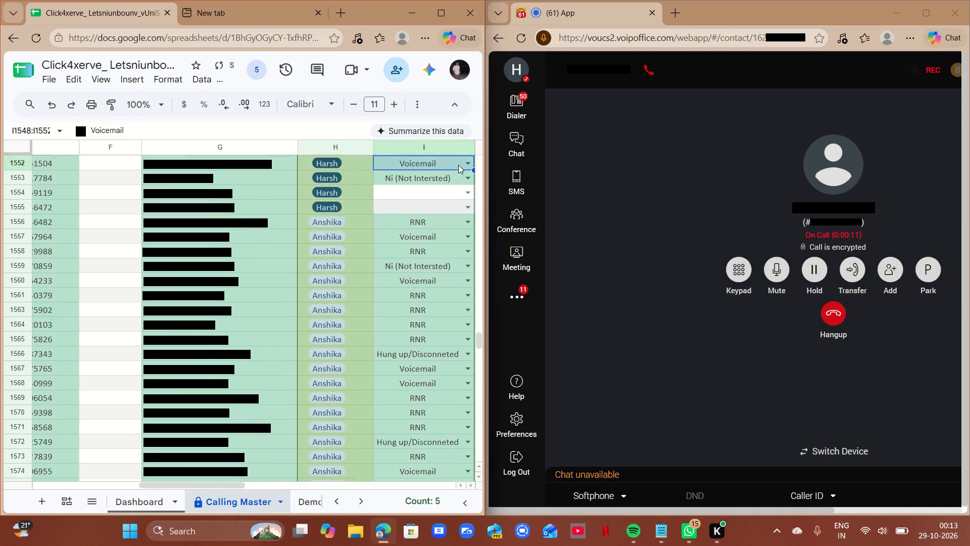
scroll(458, 165, down, 1)
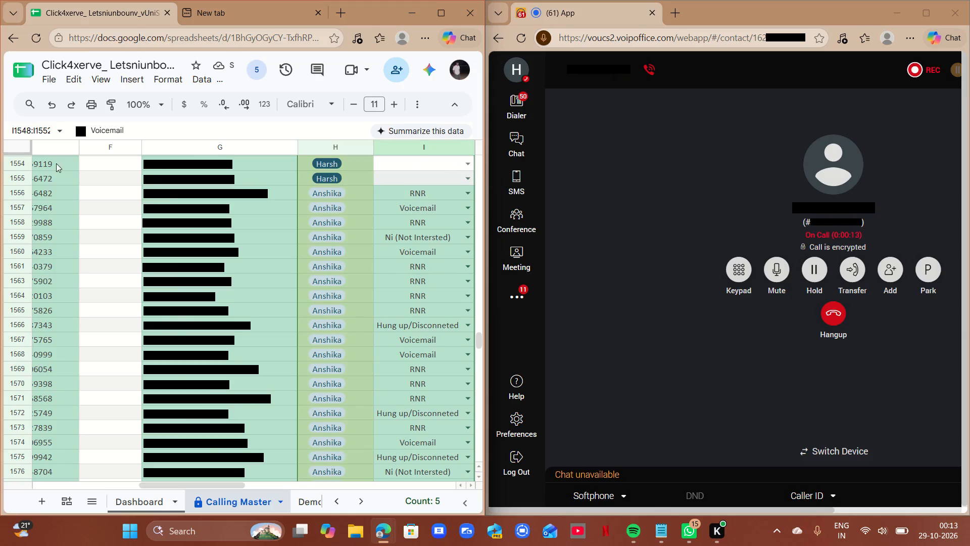
click(41, 179)
key(ctrl+c)
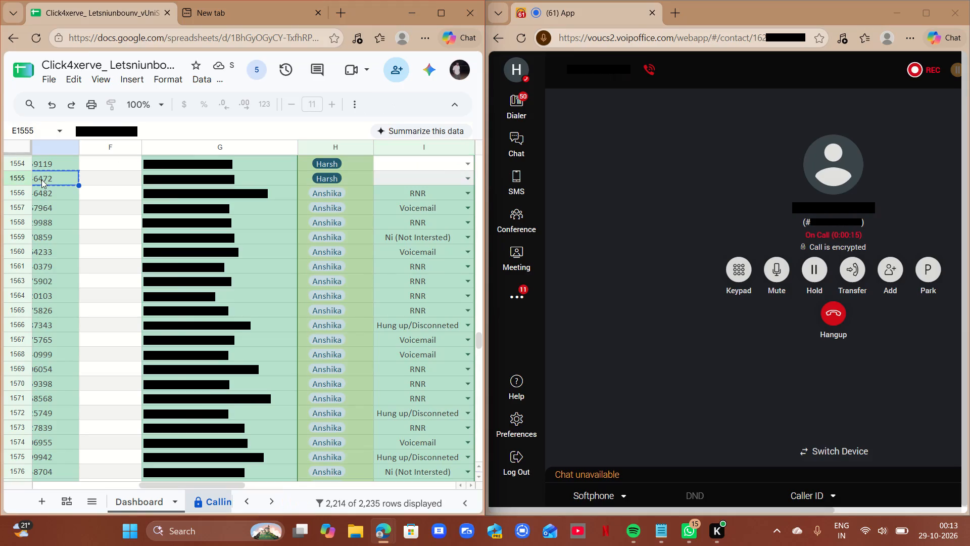
Set the call status in column I to RNR for row 1554 and Voicemail for row 1555.
click(402, 164)
key(r)
key(Return)
key(v)
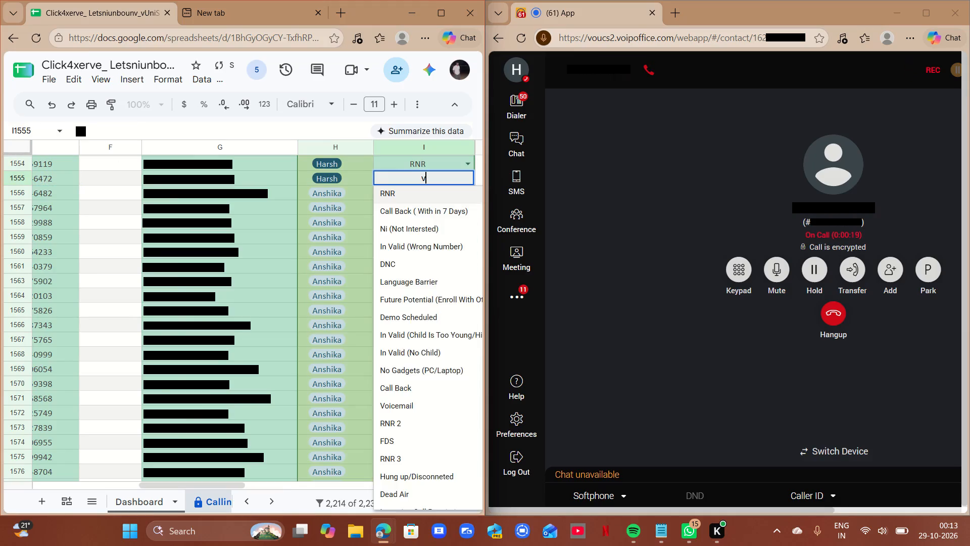
key(Up)
key(Return)
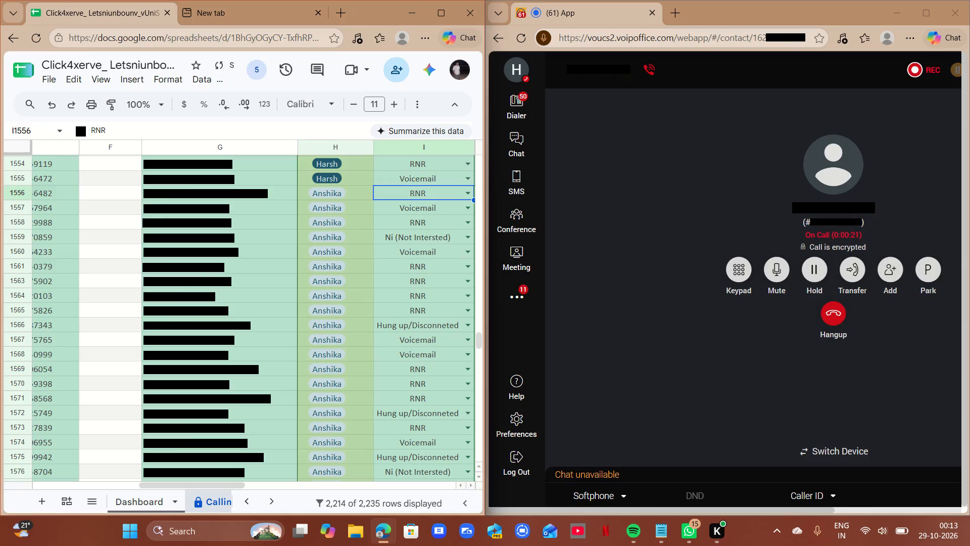
Look further down Calling Master for Harsh's remaining leads with no call status.
scroll(343, 215, down, 4)
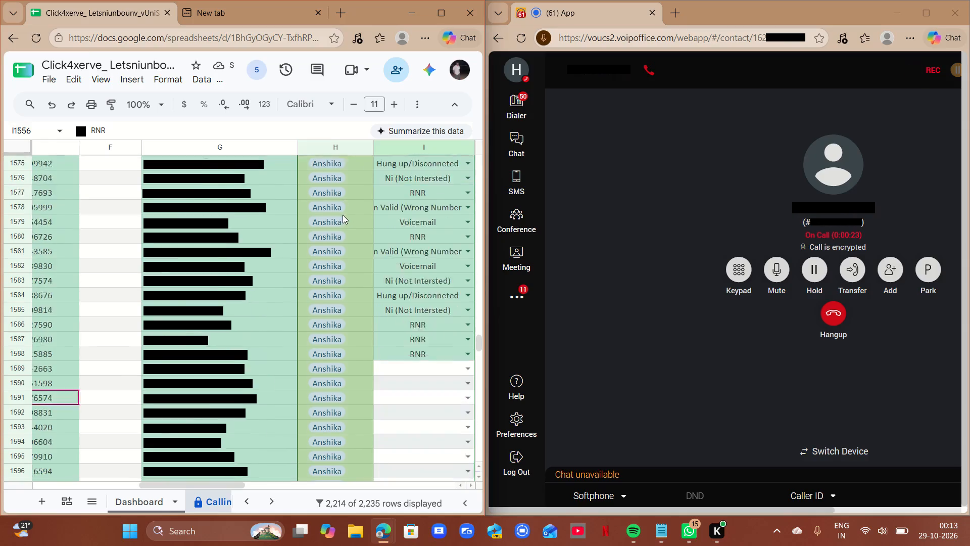
scroll(343, 215, down, 8)
scroll(343, 215, up, 1)
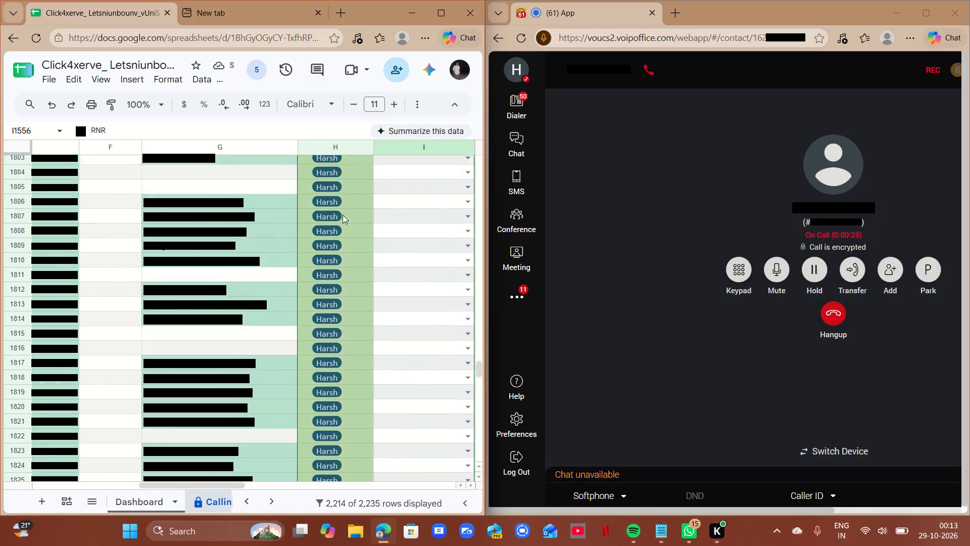
scroll(343, 215, up, 1)
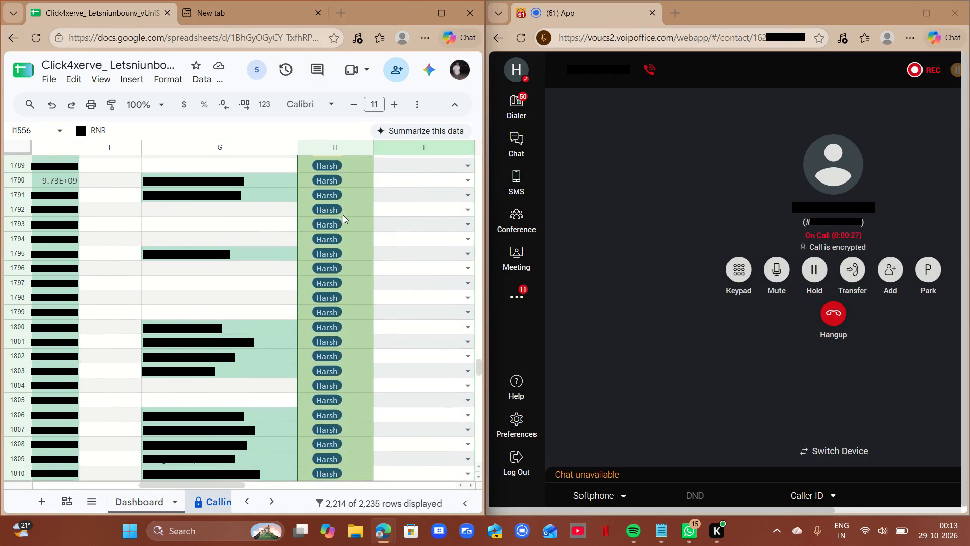
scroll(343, 215, up, 1)
Check the Dashboard sheet and show the list of people viewing the spreadsheet.
click(132, 497)
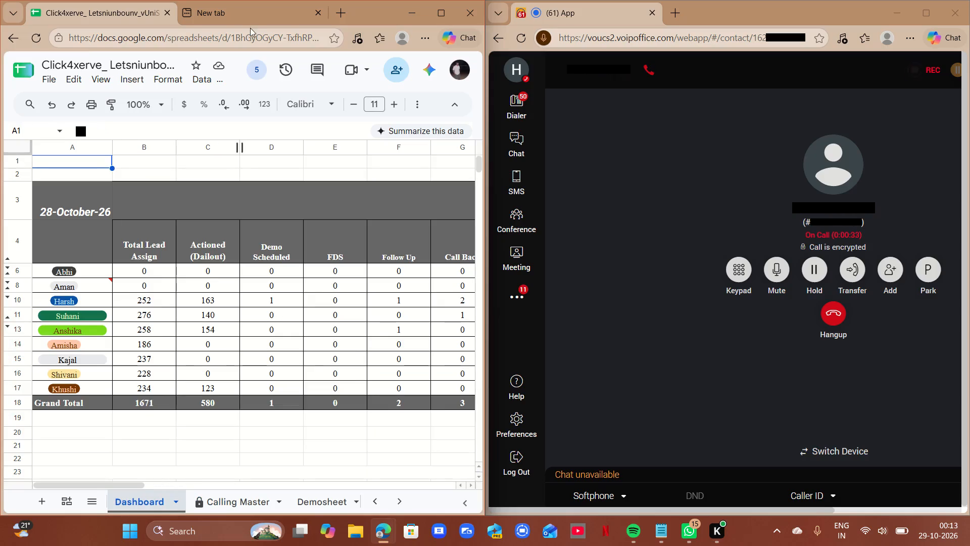
click(263, 71)
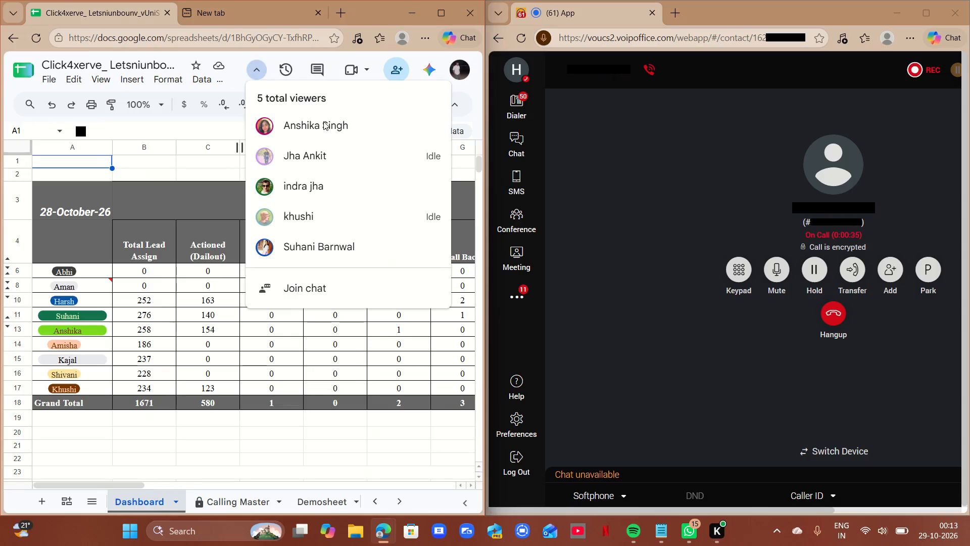
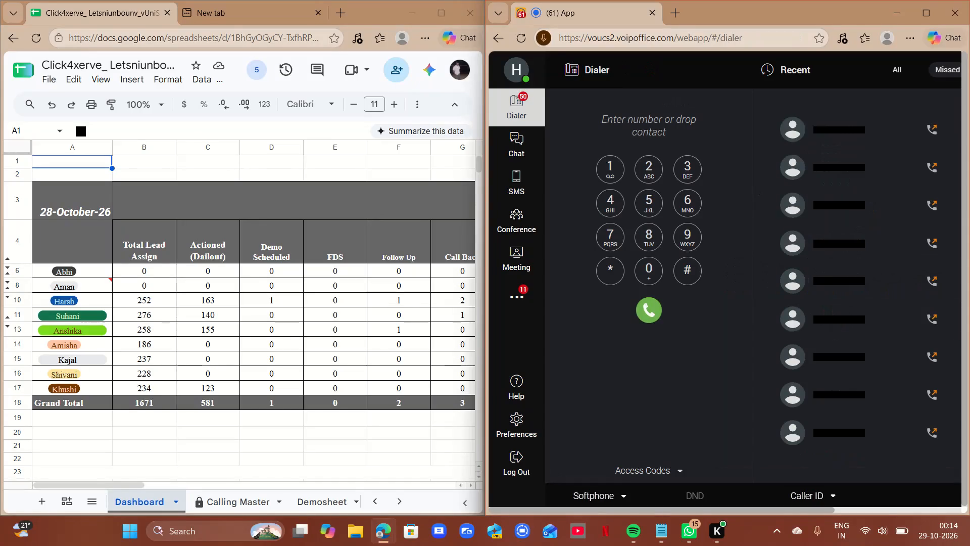
Call the copied lead's phone number from the web dialer.
click(643, 129)
key(ctrl+v)
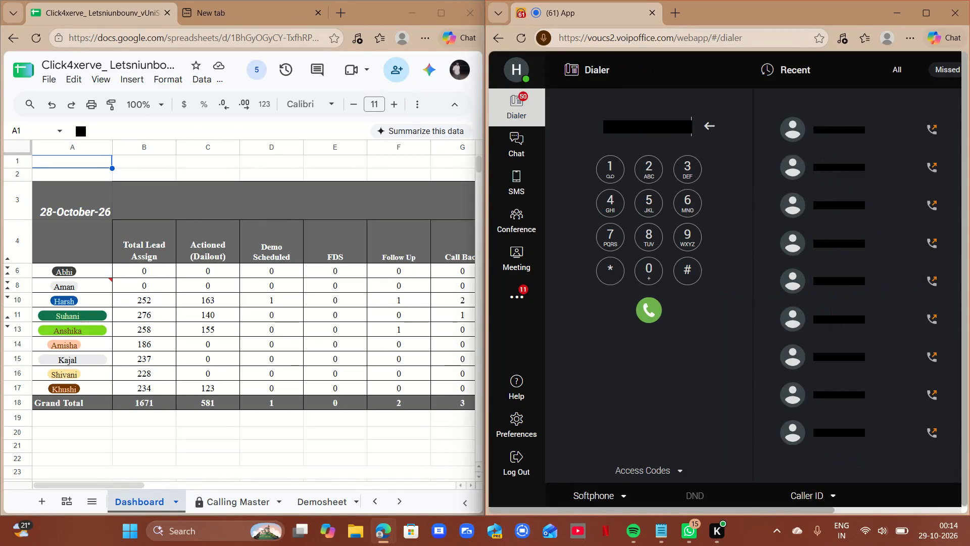
key(Return)
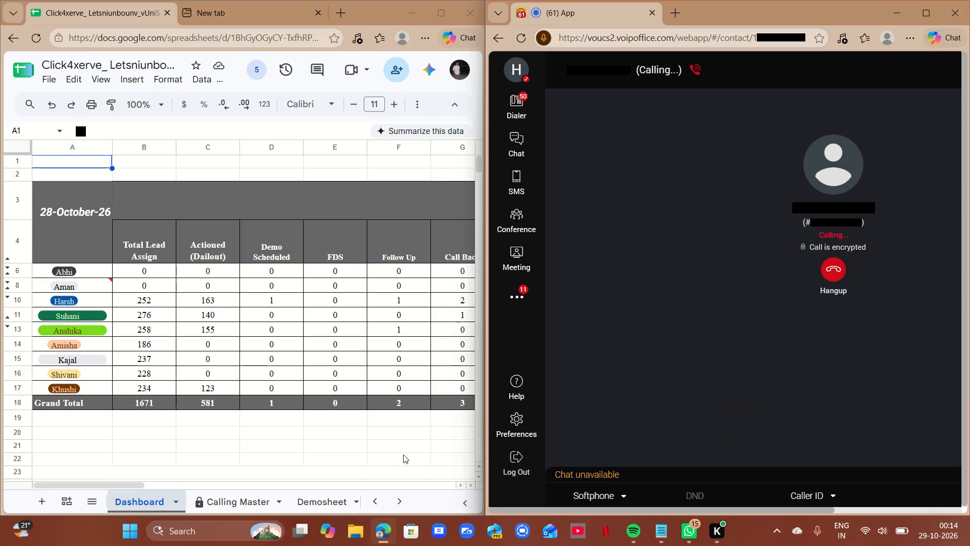
Search the Demosheet for "harsh" and review the matching rows near the top of the sheet.
click(247, 500)
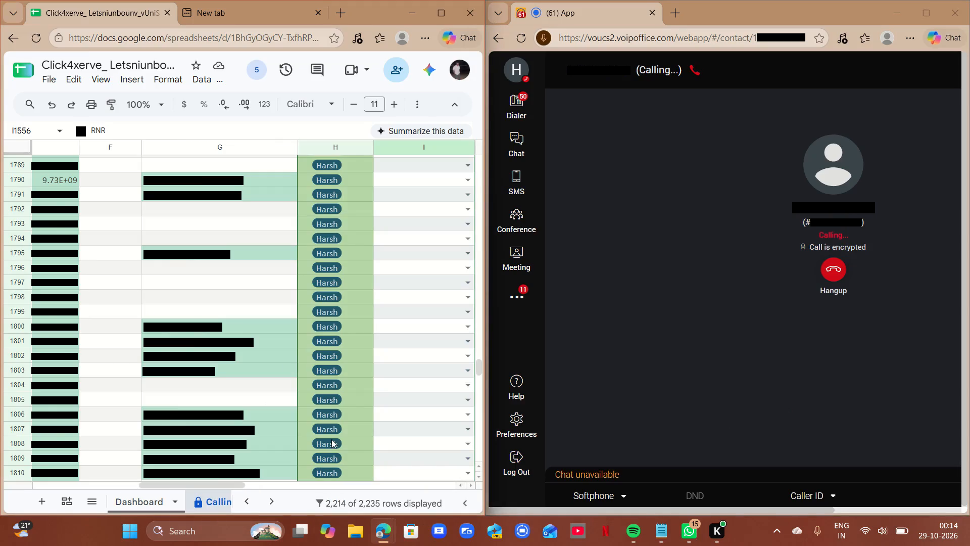
scroll(198, 497, left, 2)
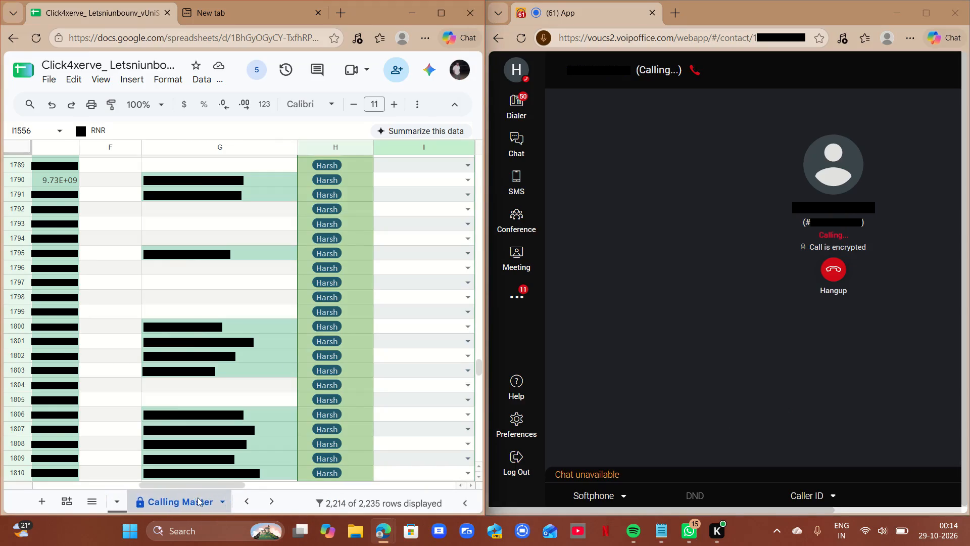
scroll(198, 497, left, 2)
click(198, 497)
scroll(272, 247, right, 5)
scroll(272, 247, up, 10)
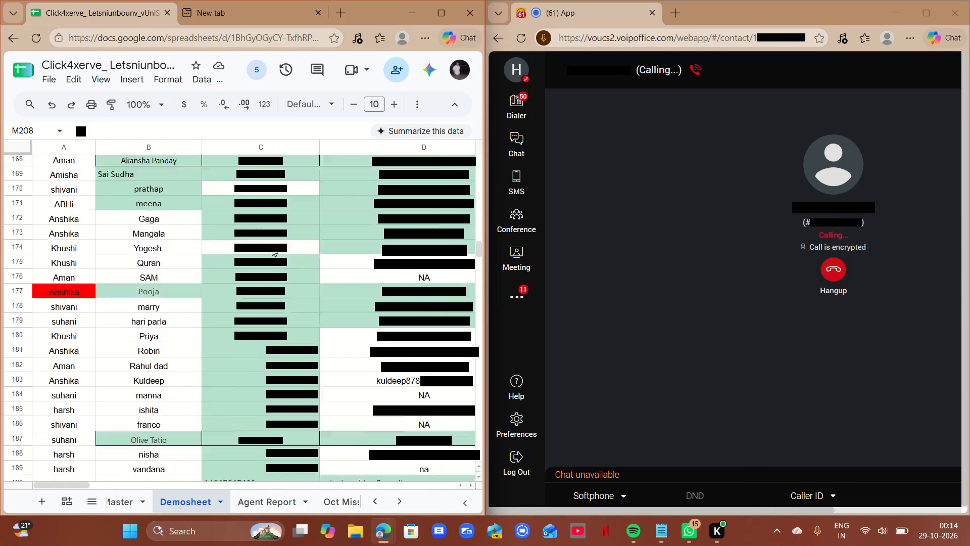
scroll(272, 247, down, 4)
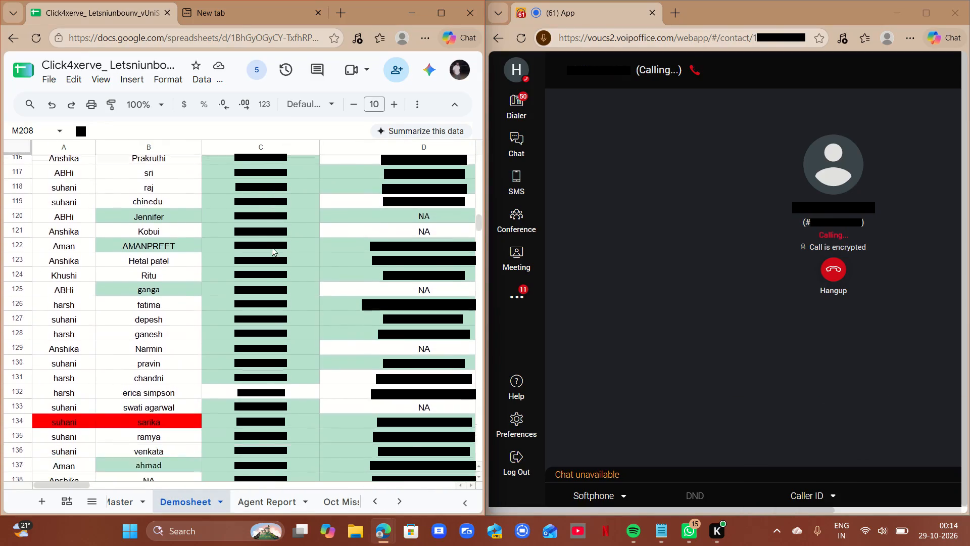
scroll(272, 247, down, 2)
key(ctrl+f)
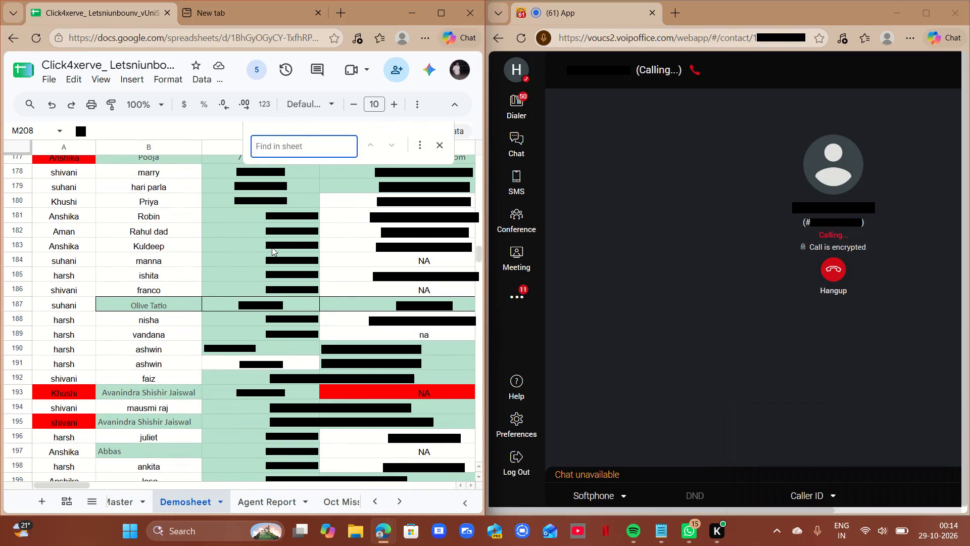
text(harsh)
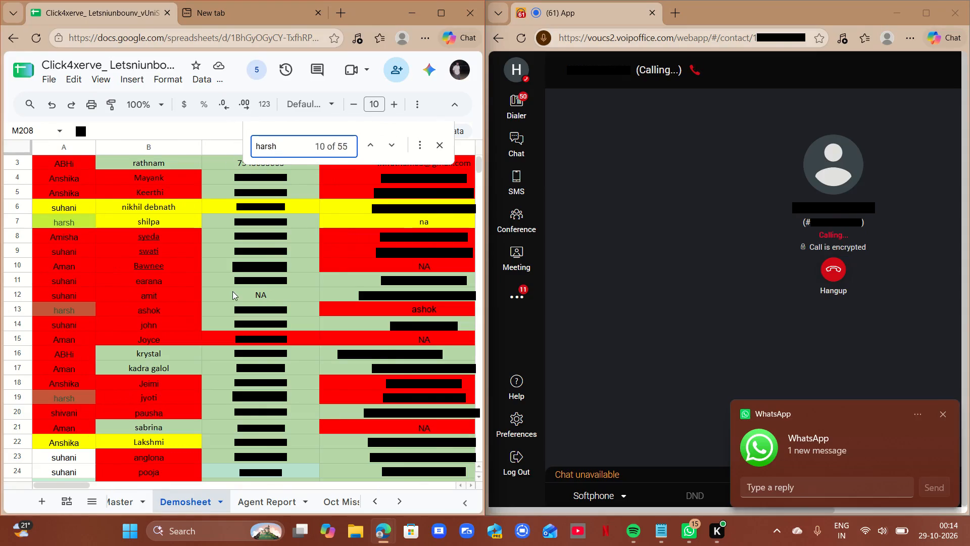
scroll(232, 291, up, 2)
scroll(232, 291, down, 4)
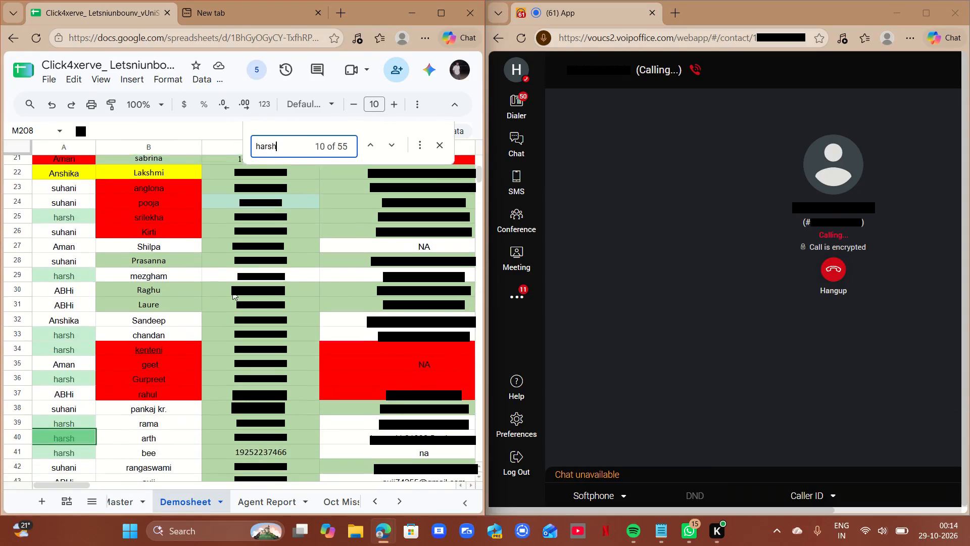
scroll(232, 291, down, 1)
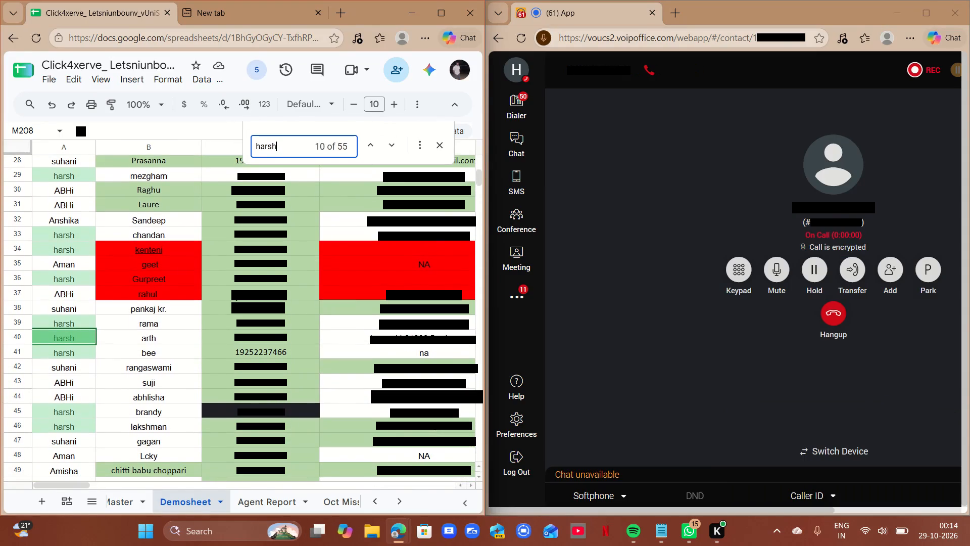
scroll(232, 291, down, 2)
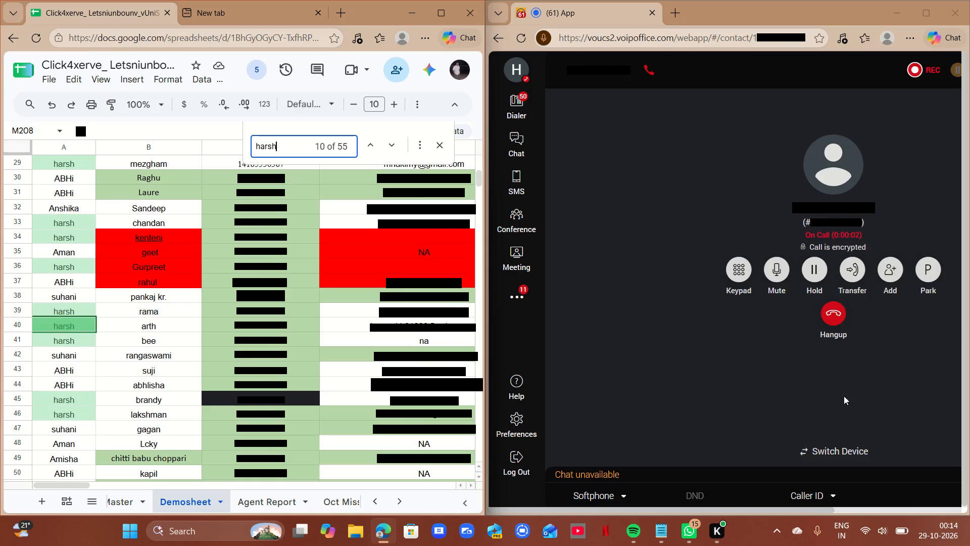
Hang up the ongoing call with the lead.
click(824, 316)
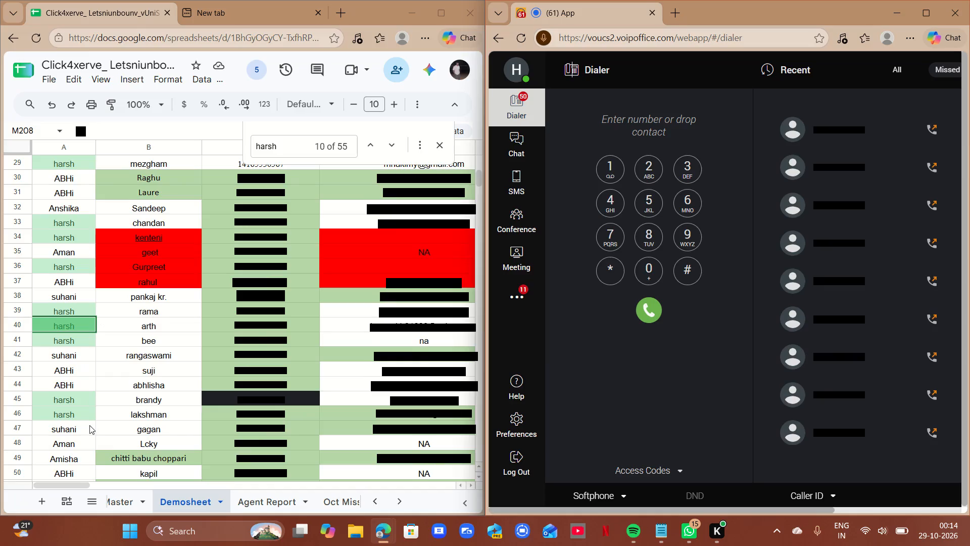
Examine Harsh's highlighted demo entries down the Demosheet, from about row 40 to row 190.
scroll(89, 425, down, 3)
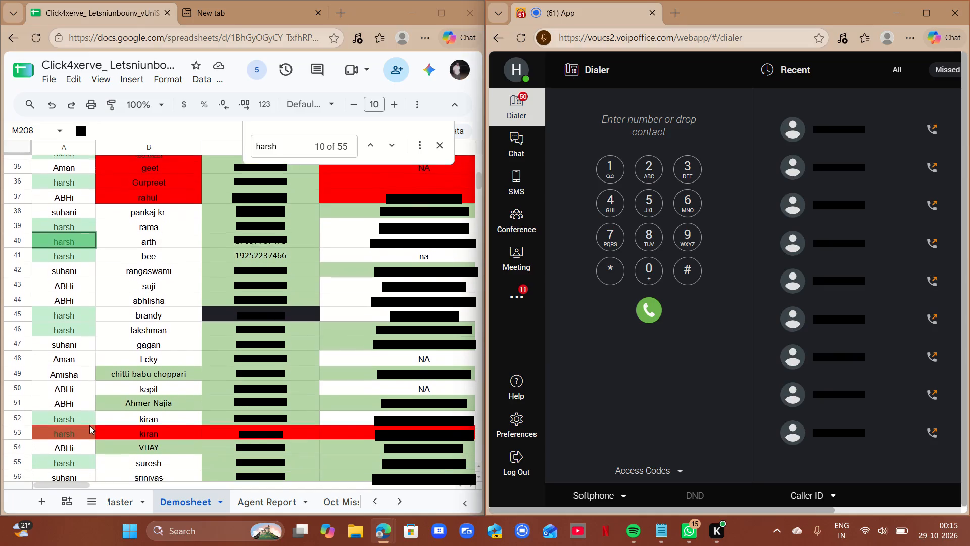
scroll(89, 425, down, 2)
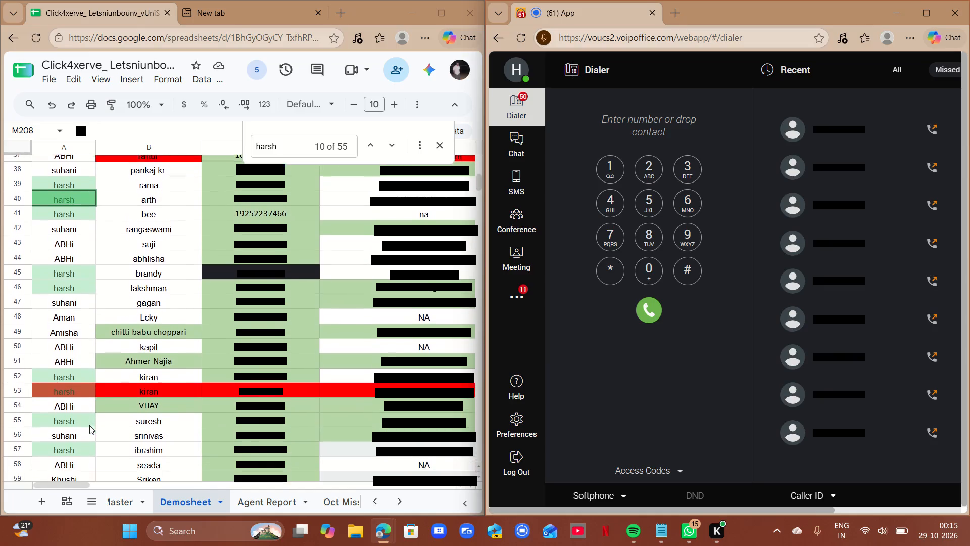
scroll(89, 425, down, 1)
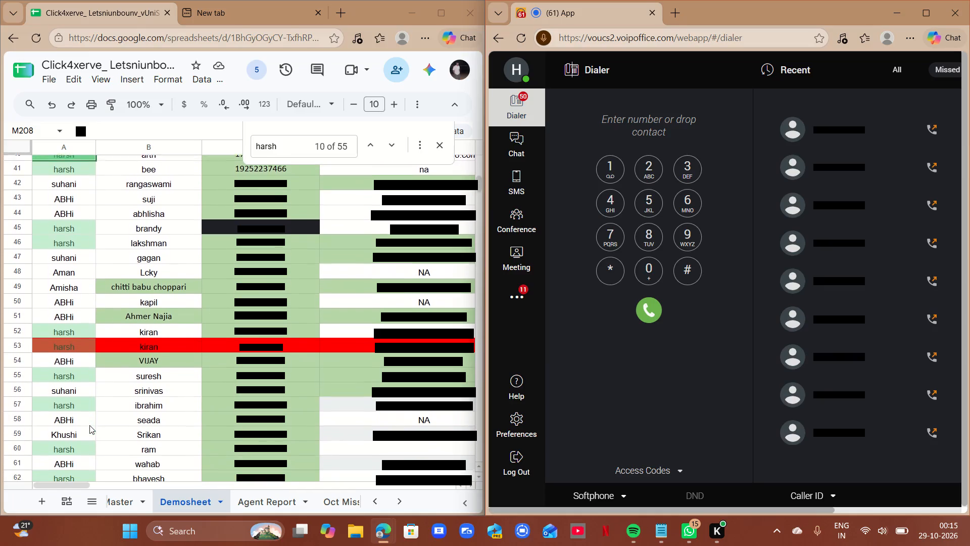
scroll(89, 425, down, 3)
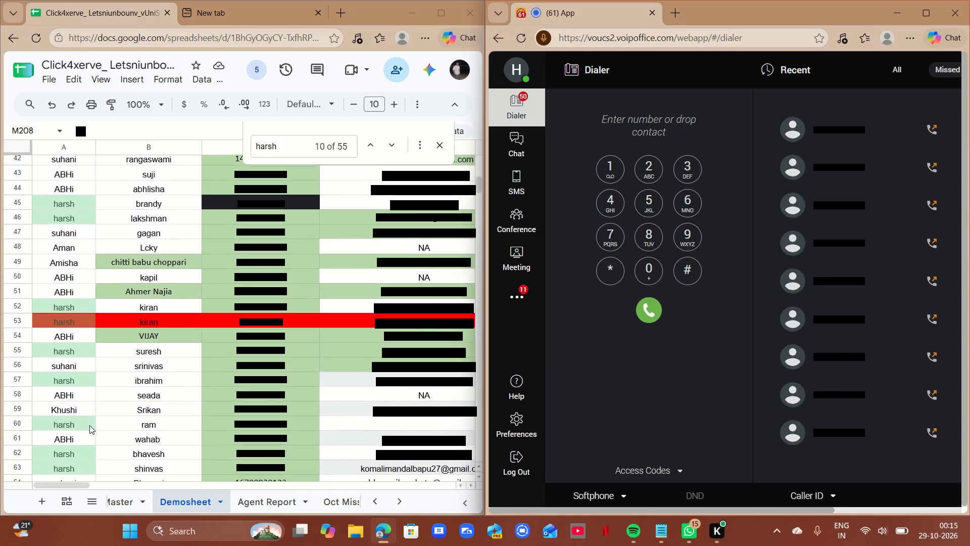
scroll(89, 425, down, 2)
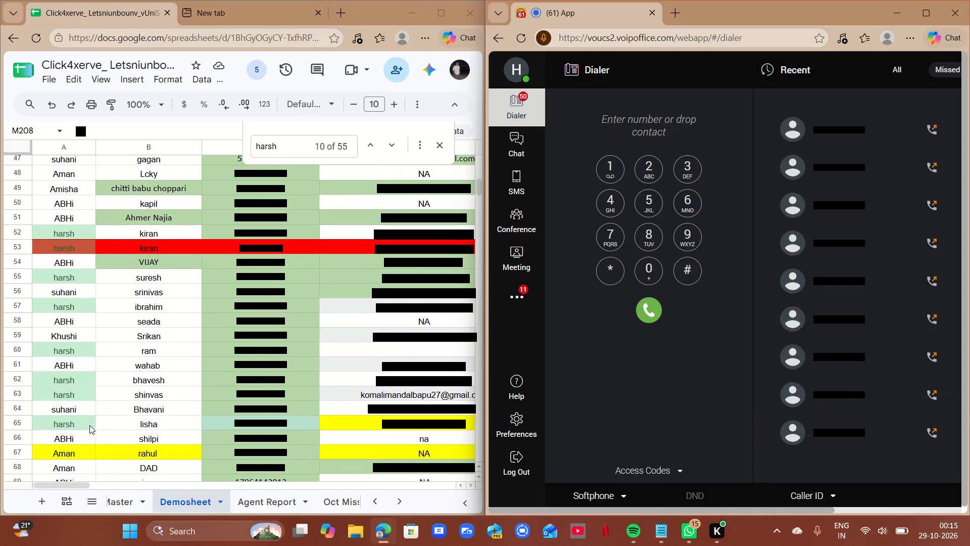
scroll(89, 425, down, 3)
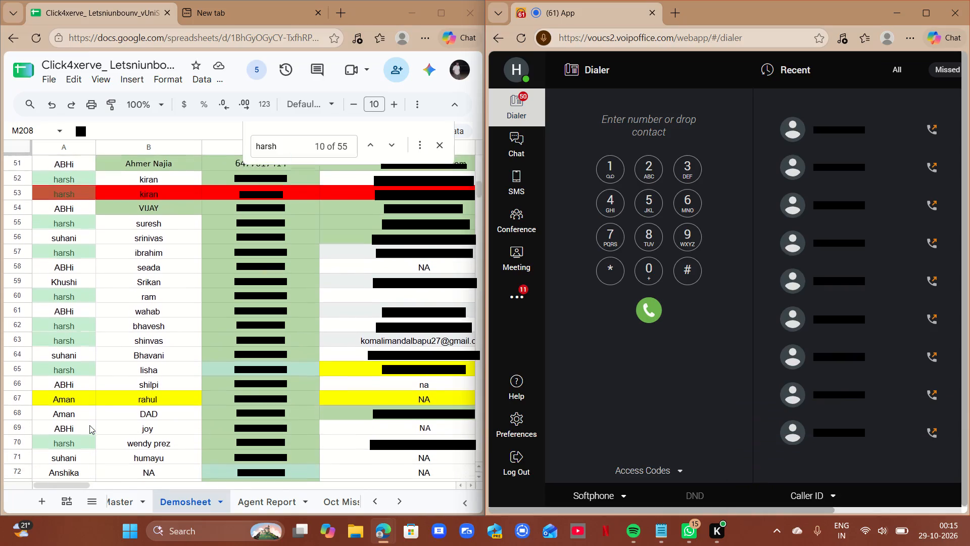
scroll(89, 425, down, 2)
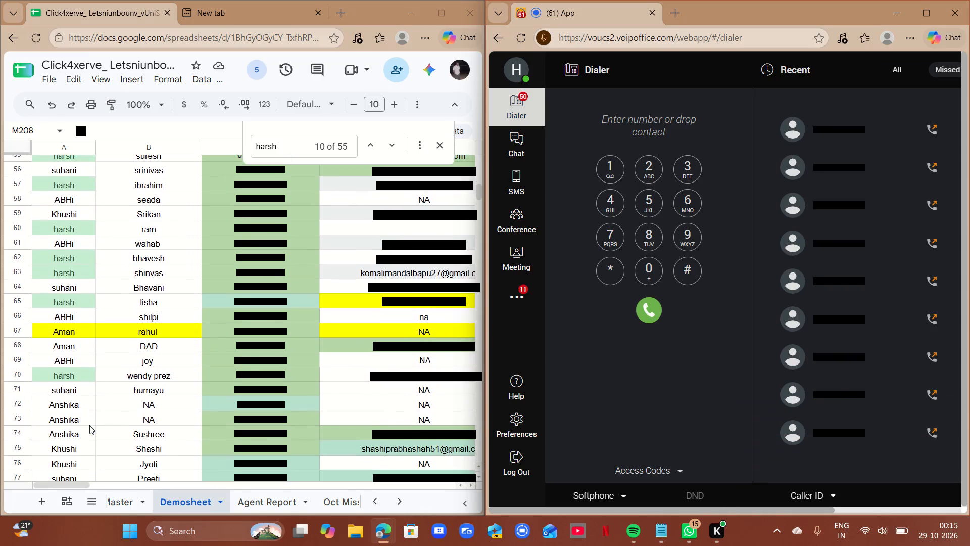
scroll(89, 425, down, 2)
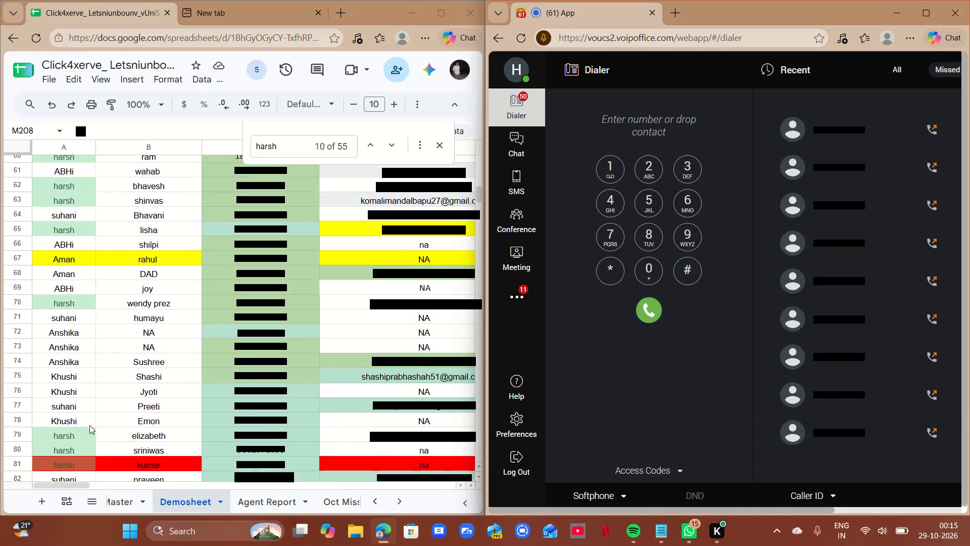
scroll(89, 425, down, 3)
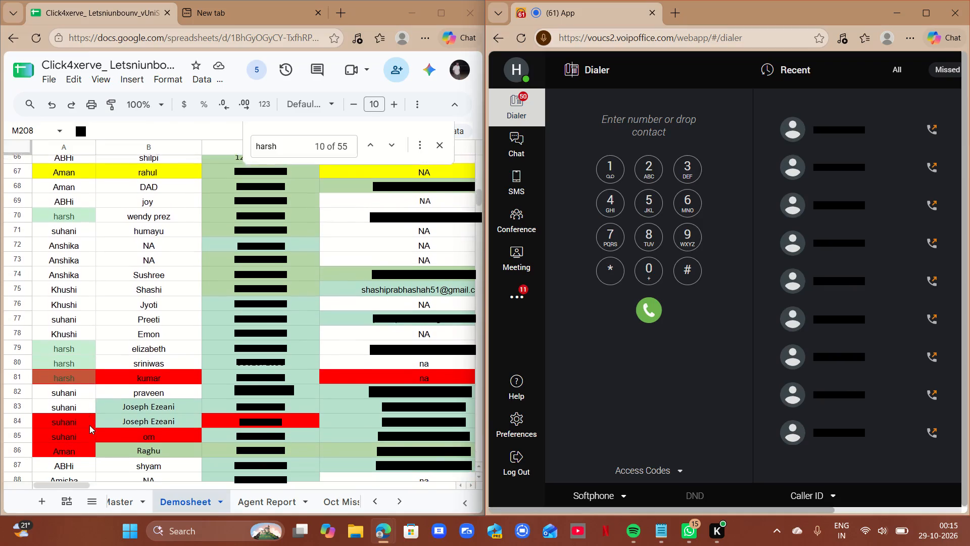
scroll(89, 425, down, 2)
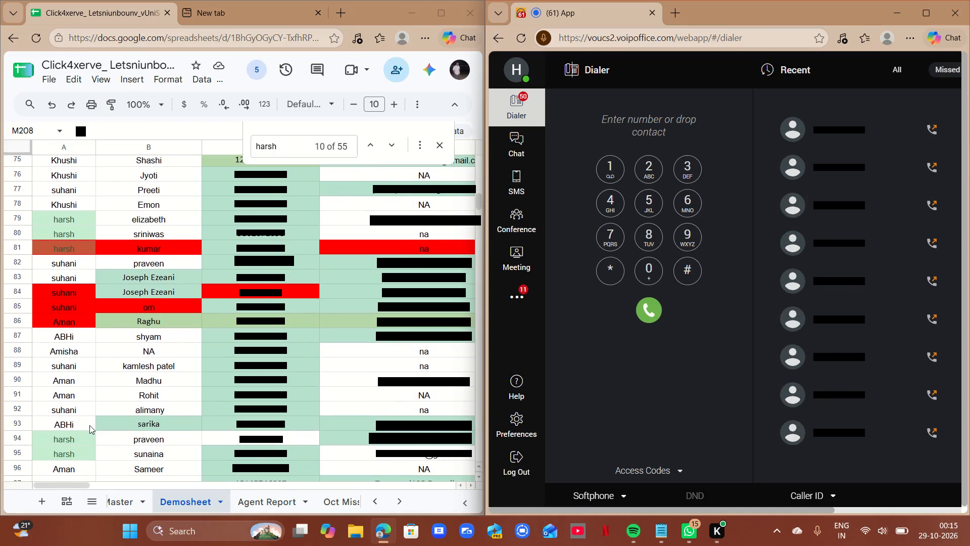
scroll(89, 425, down, 2)
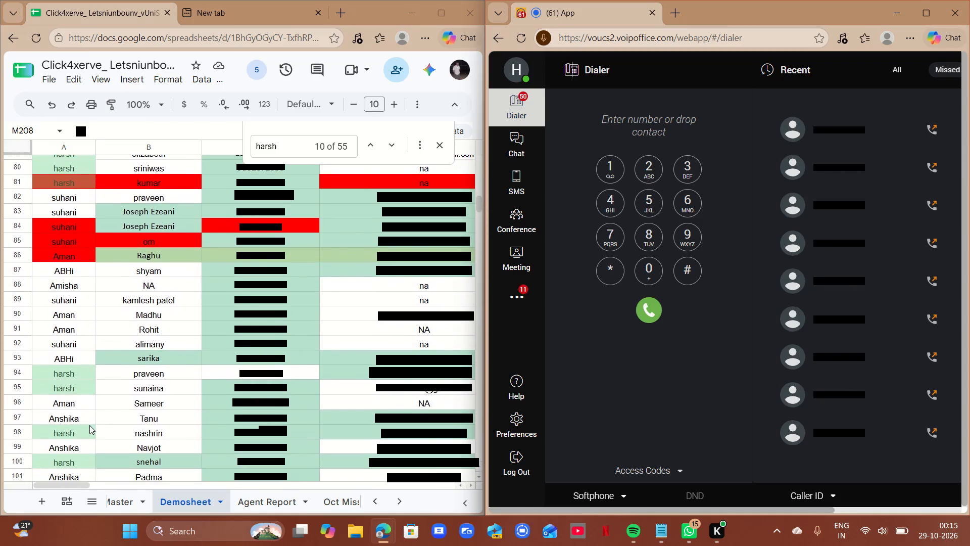
scroll(89, 425, down, 3)
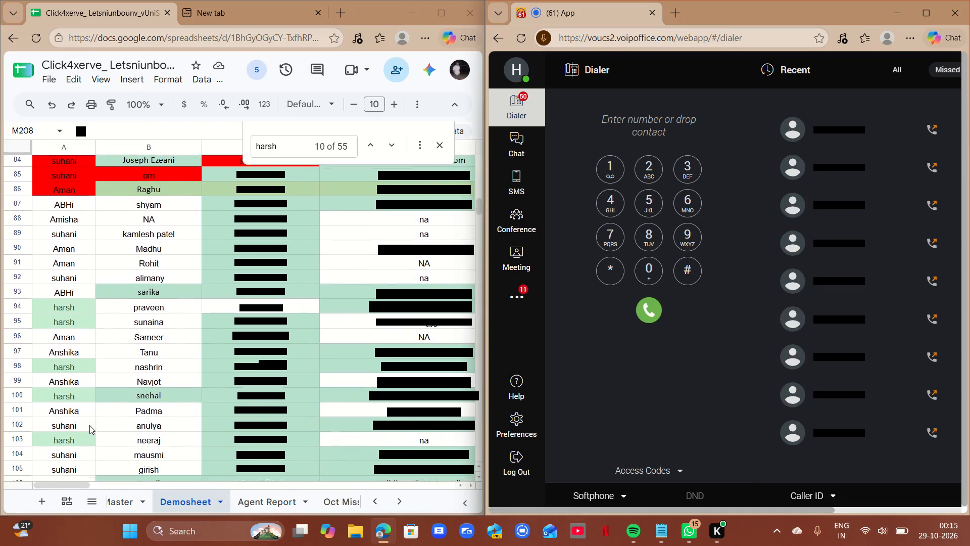
scroll(89, 425, down, 2)
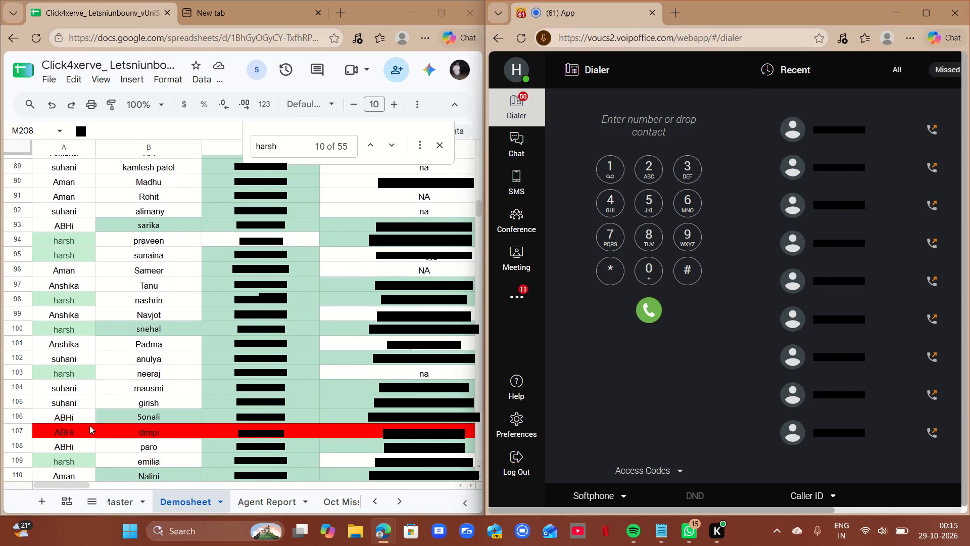
scroll(89, 425, down, 2)
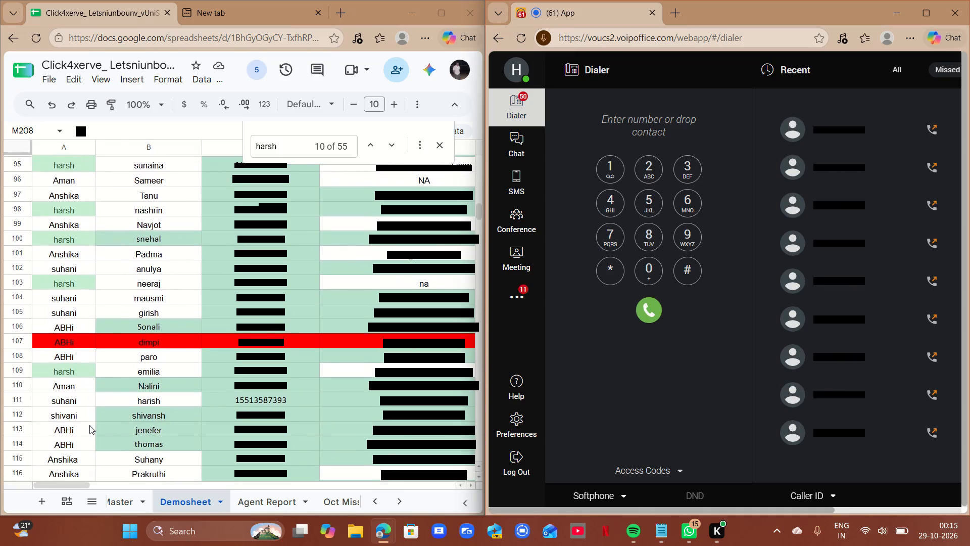
scroll(89, 425, down, 3)
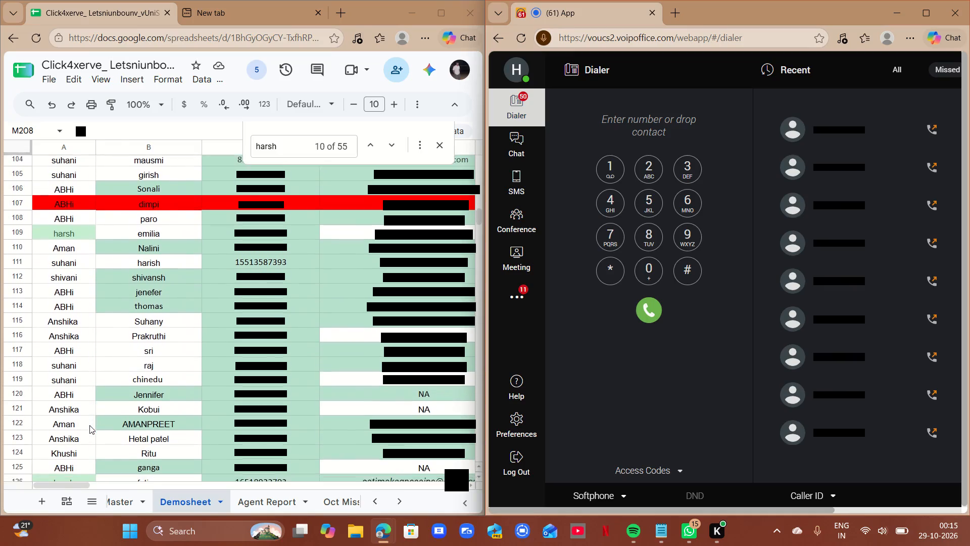
scroll(89, 425, down, 2)
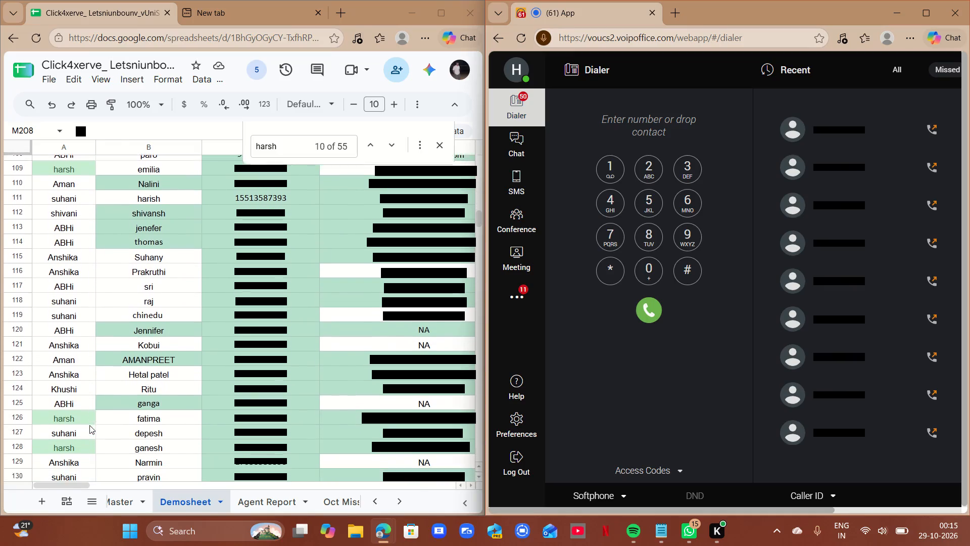
scroll(89, 425, down, 2)
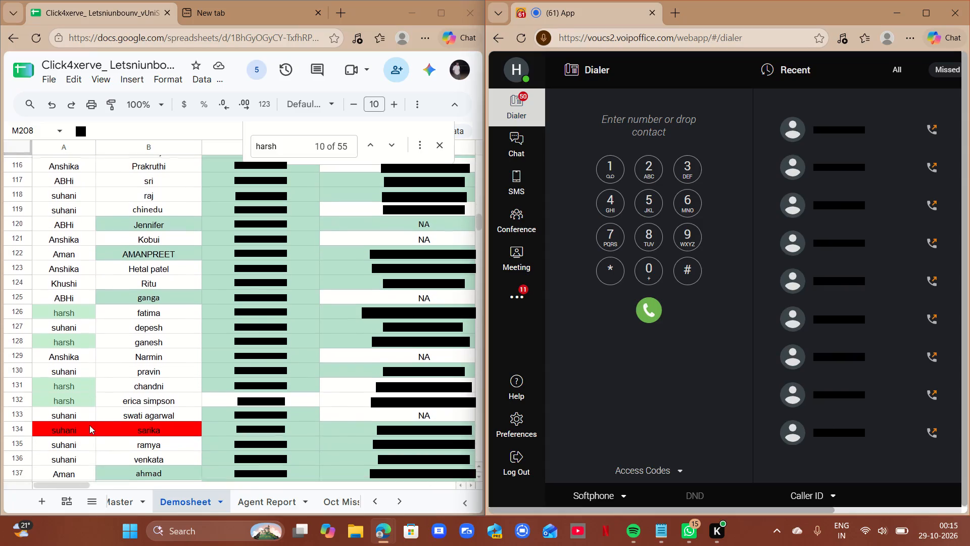
scroll(89, 425, down, 4)
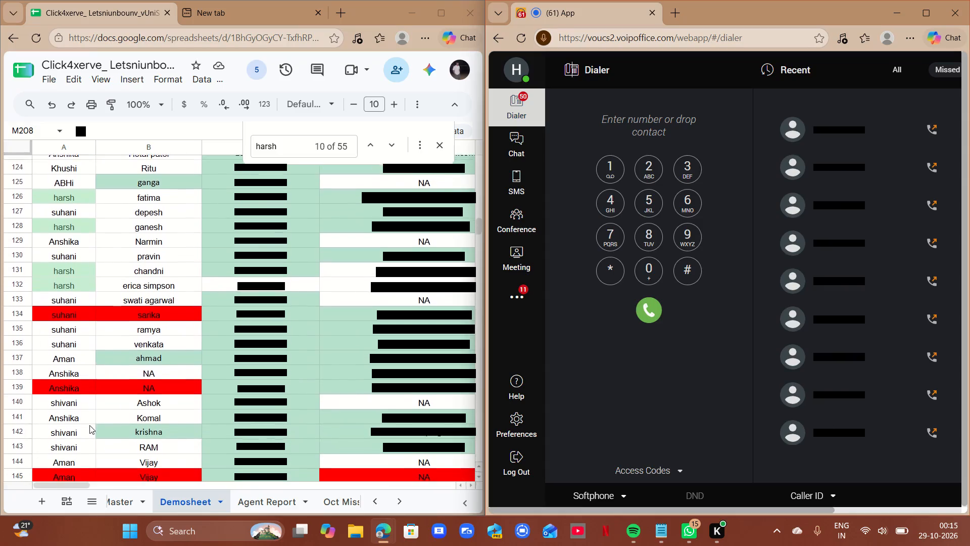
scroll(89, 425, down, 3)
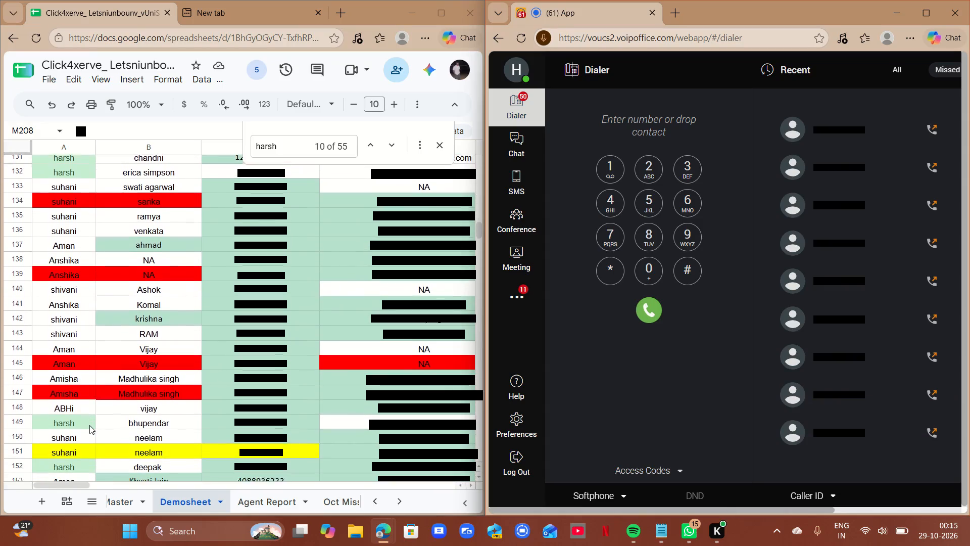
scroll(89, 425, down, 2)
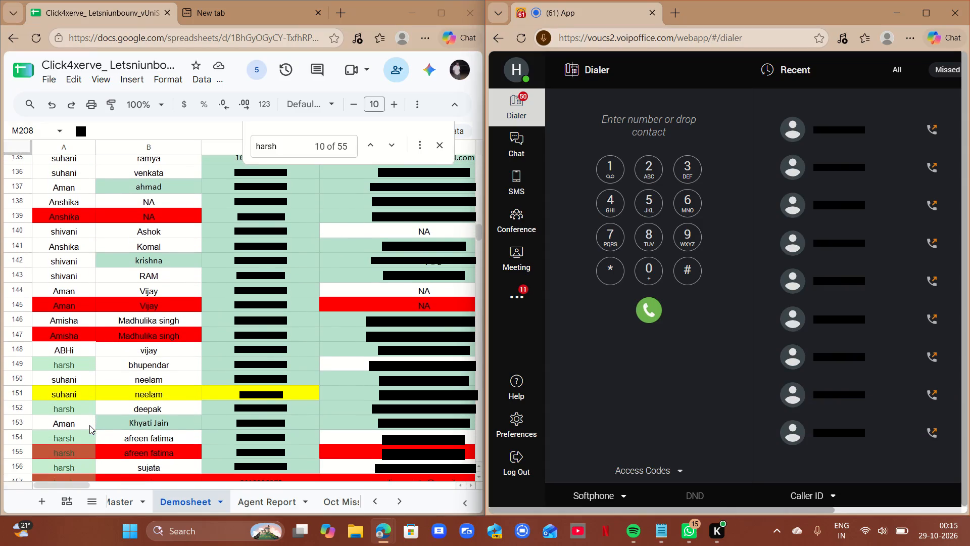
scroll(89, 425, down, 3)
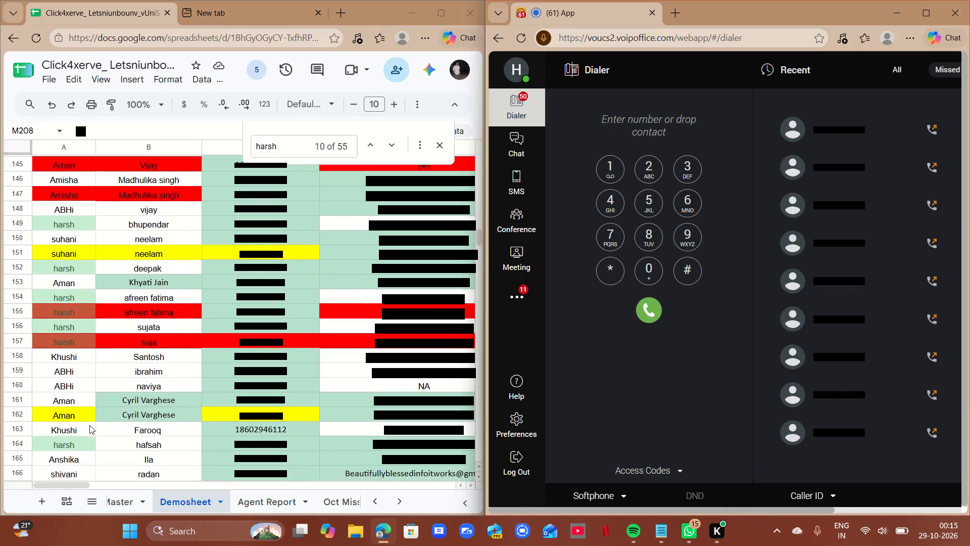
scroll(89, 425, down, 3)
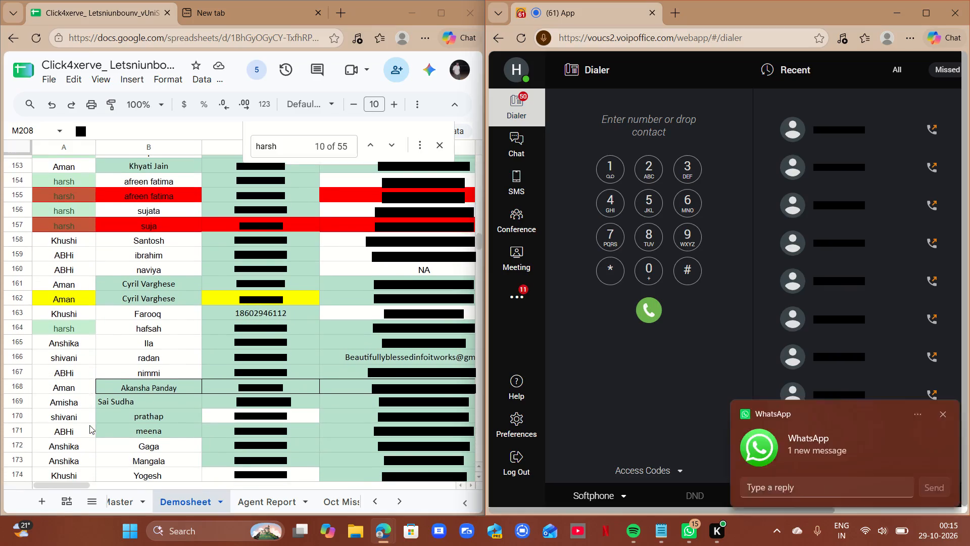
scroll(89, 425, down, 6)
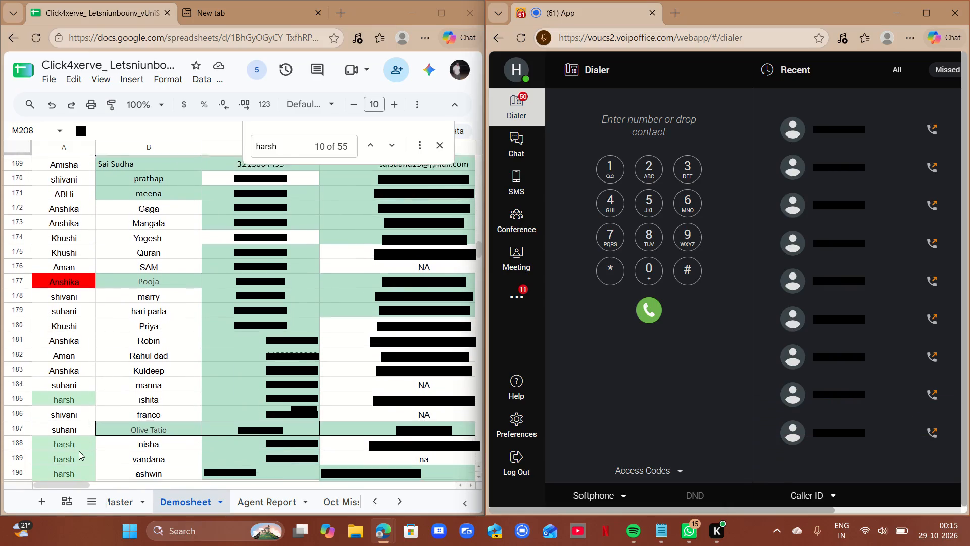
Examine Harsh's remaining entries in the Demosheet, from about row 185 to row 207, and close the search.
scroll(79, 451, down, 2)
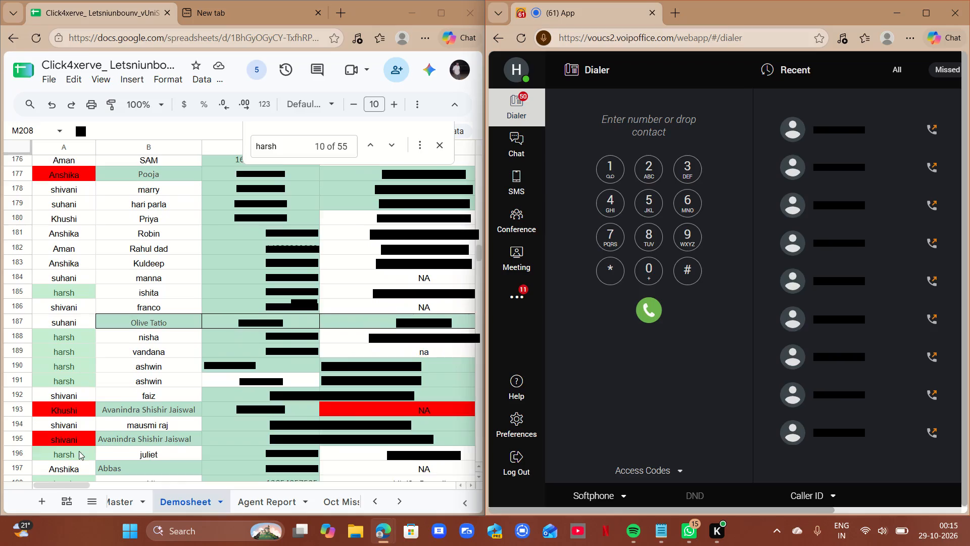
scroll(79, 451, down, 3)
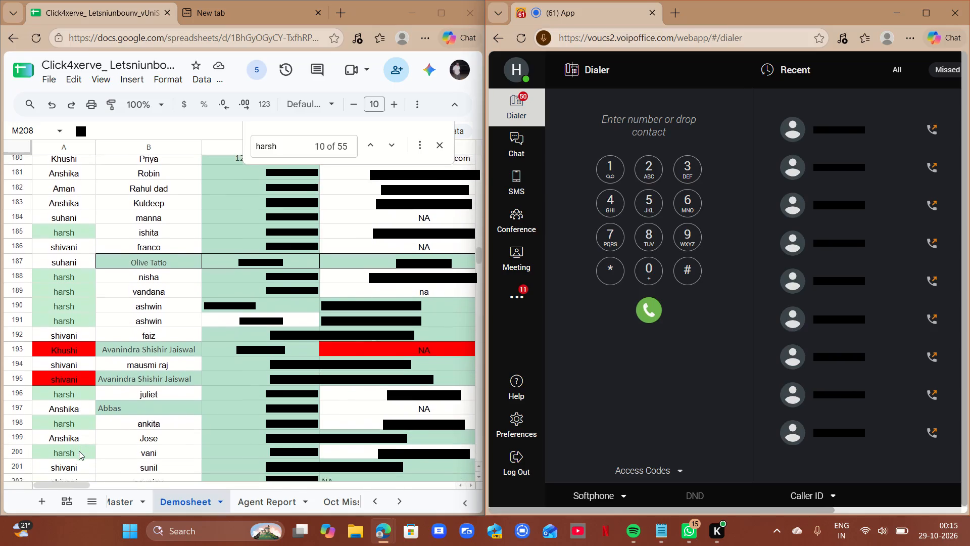
scroll(79, 451, down, 2)
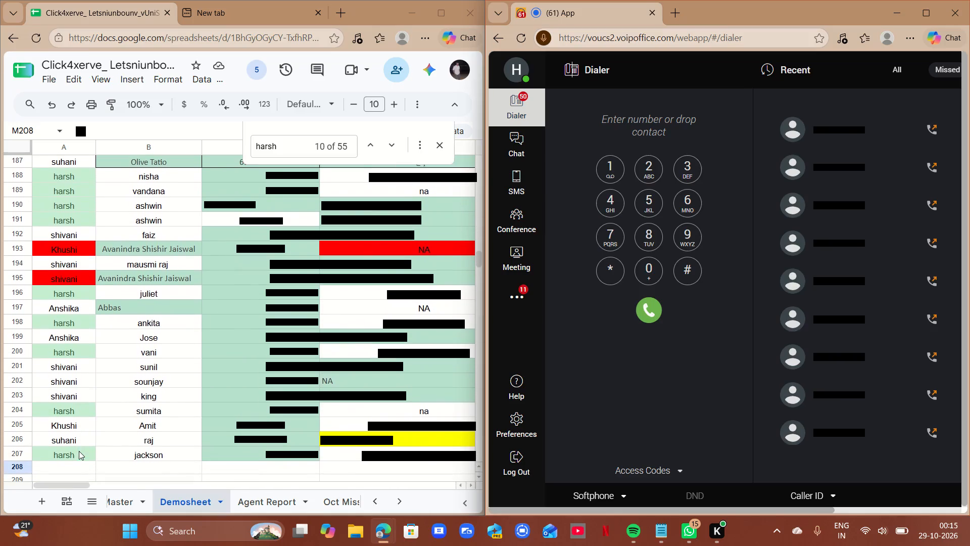
scroll(79, 451, down, 1)
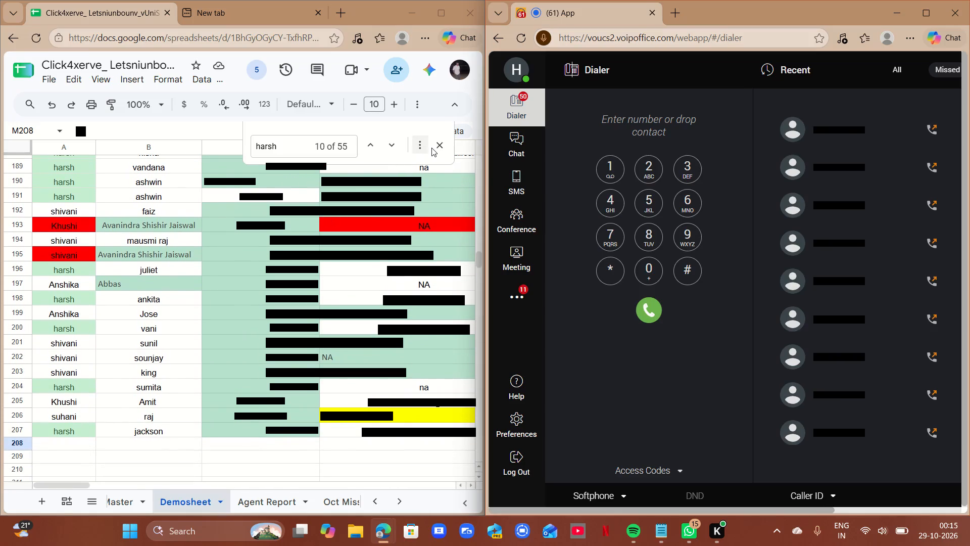
click(446, 144)
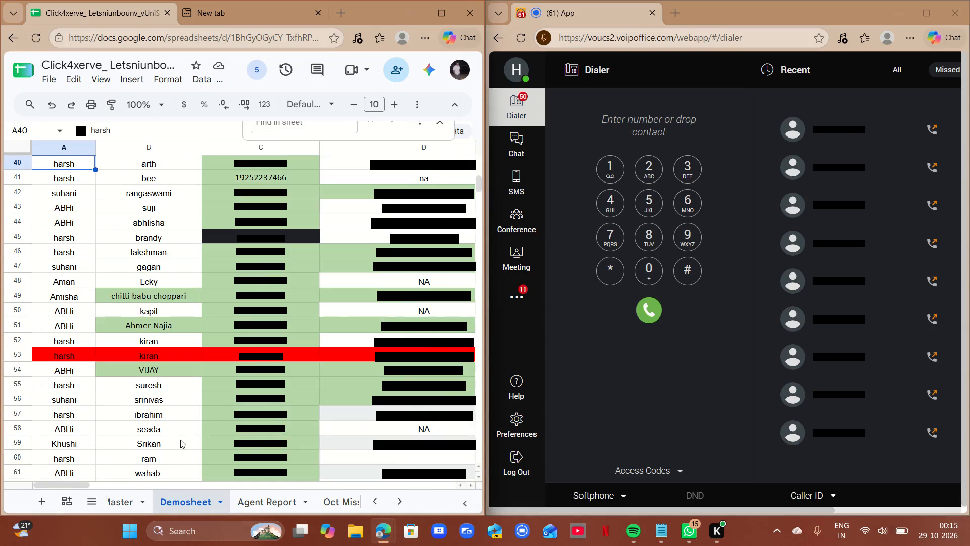
Return to Calling Master and call the phone number of the lead in row 1789 from the web dialer.
click(124, 499)
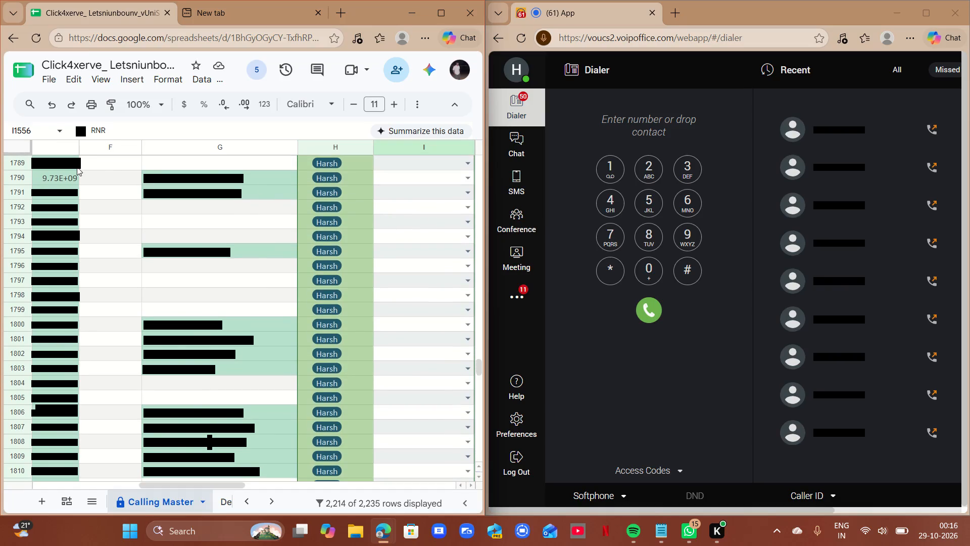
click(77, 167)
key(ctrl+c)
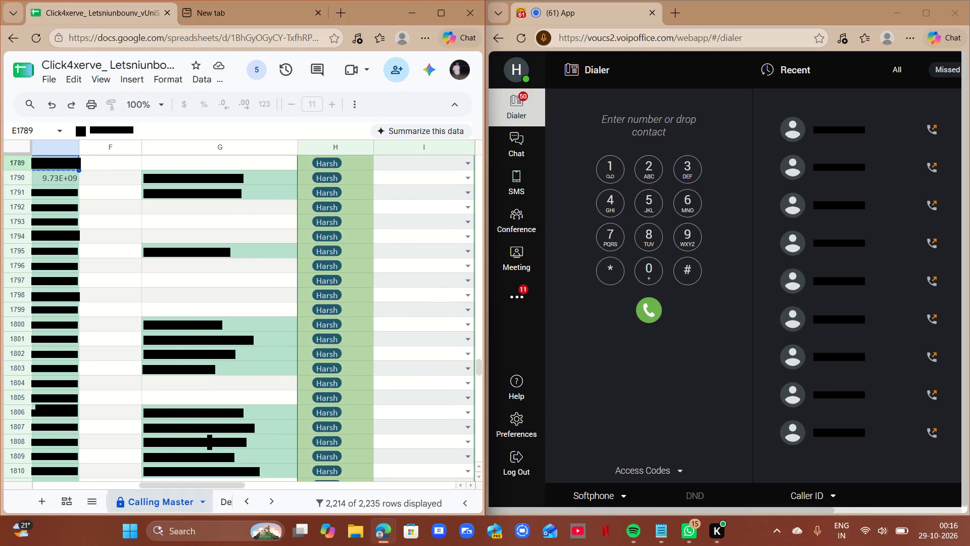
click(635, 117)
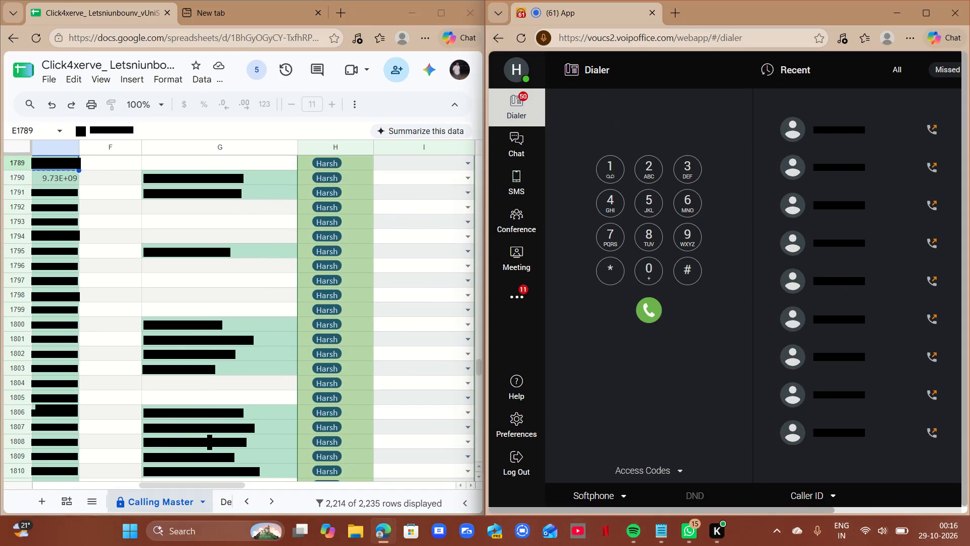
key(ctrl+v)
key(Return)
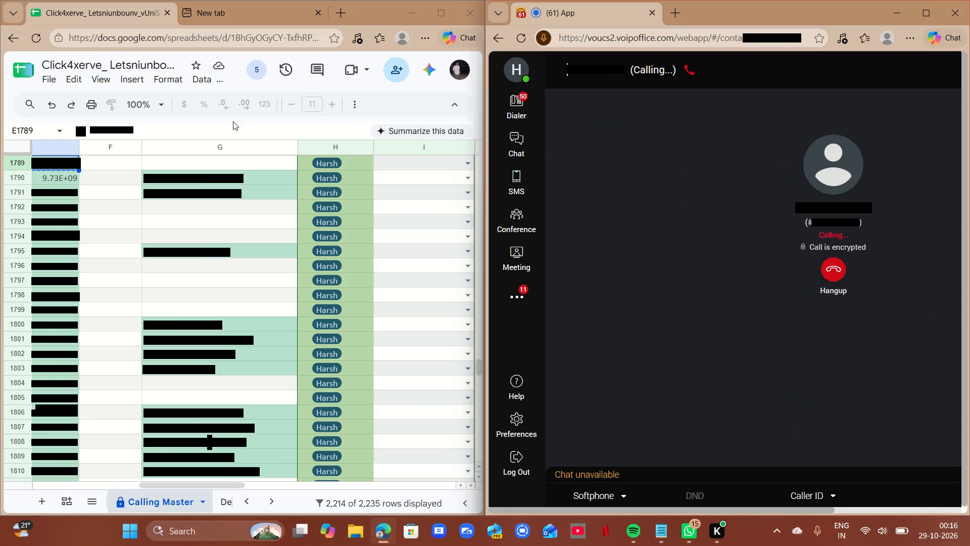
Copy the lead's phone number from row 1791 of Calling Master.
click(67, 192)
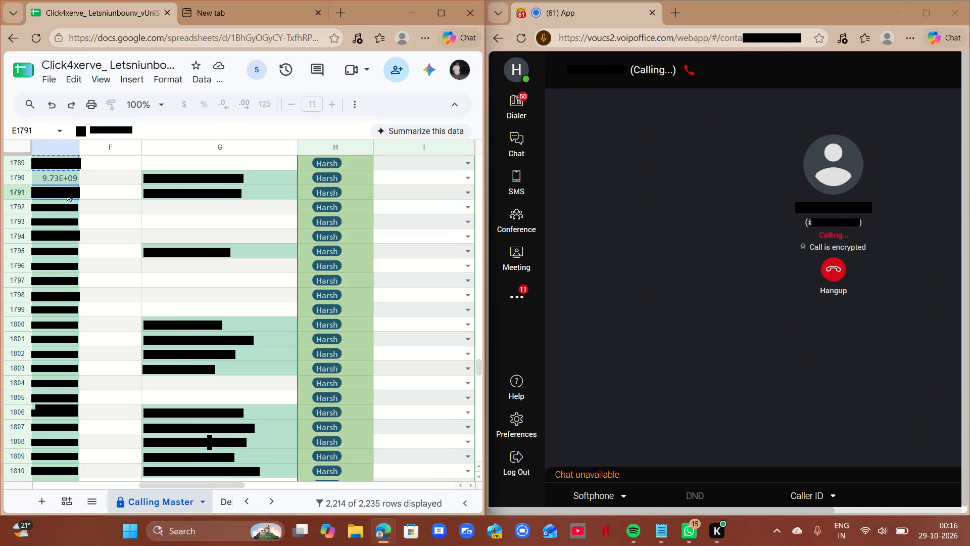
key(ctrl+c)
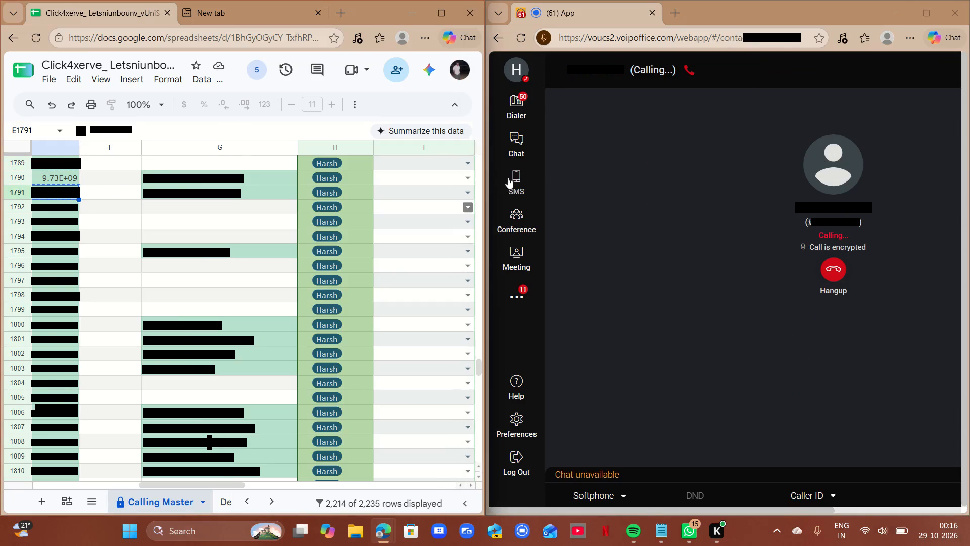
Set the call status in column I to In Valid (Wrong Number) for row 1790 and RNR for row 1789.
click(383, 181)
text(wr)
key(Return)
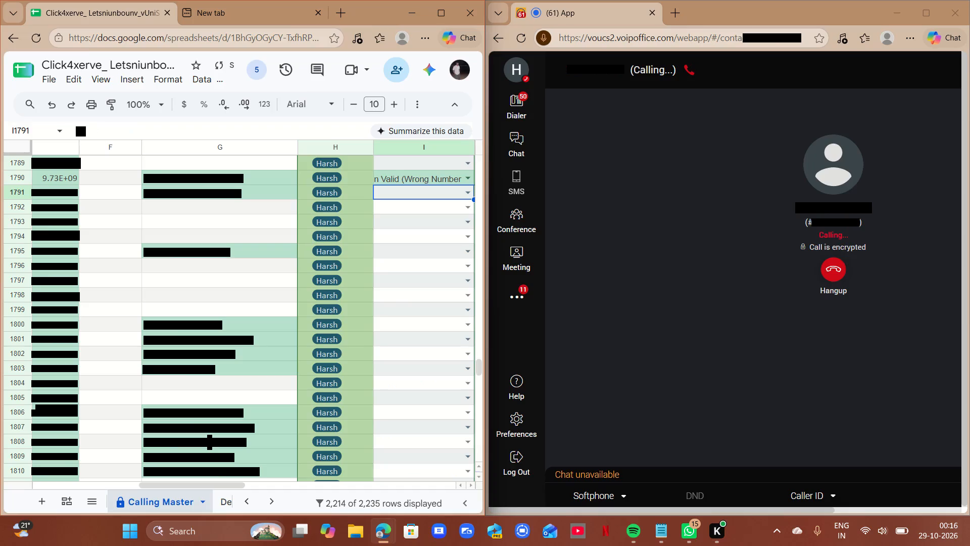
click(418, 164)
key(r)
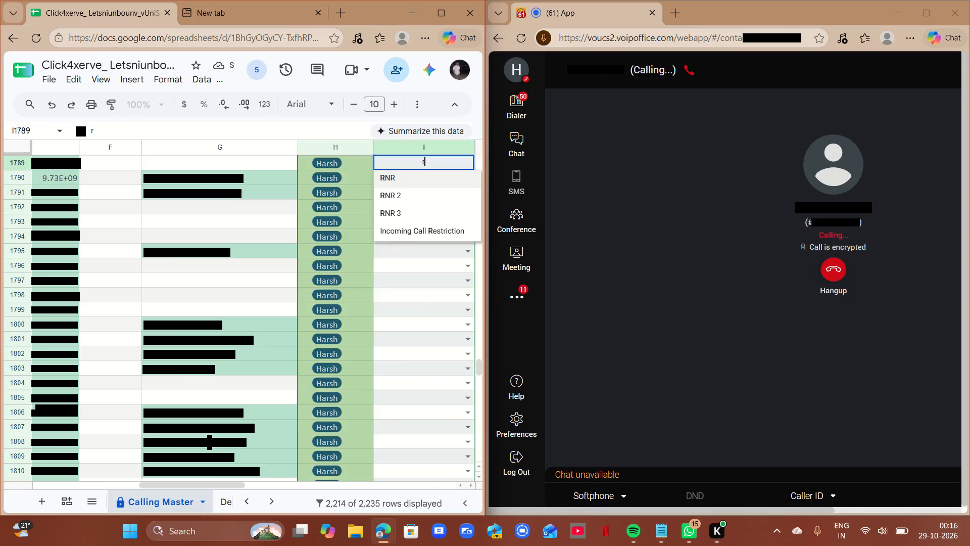
key(Return)
Copy the phone number of the lead in row 1791 of Calling Master.
scroll(418, 164, down, 1)
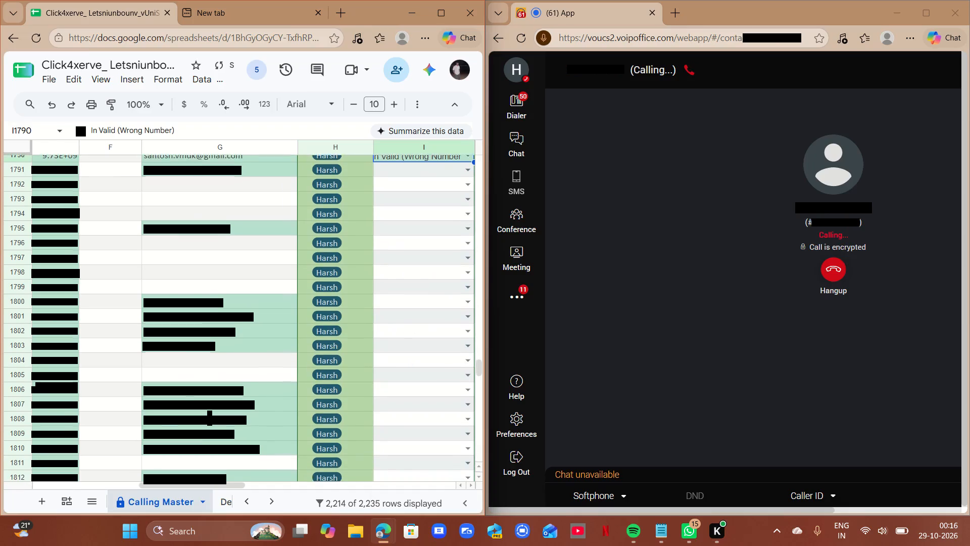
scroll(418, 164, down, 1)
click(64, 171)
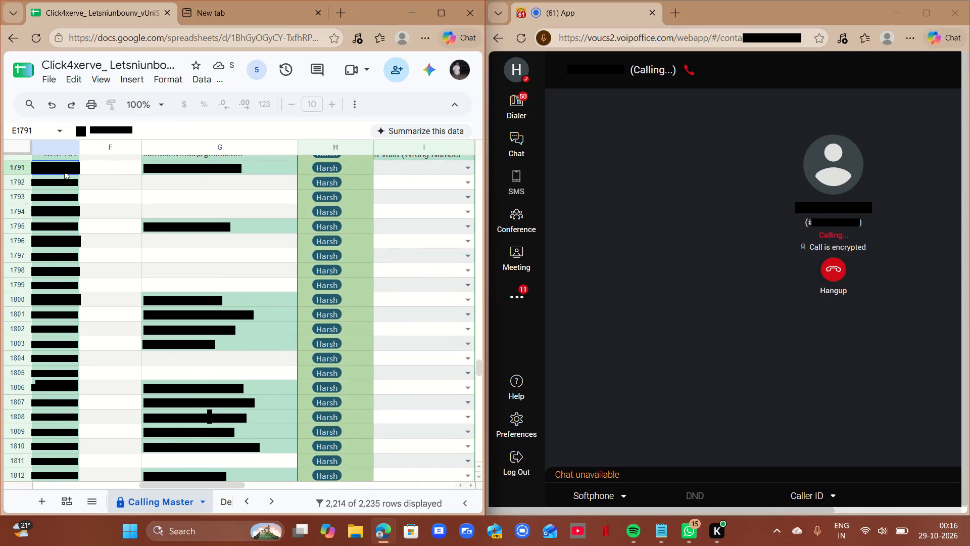
key(ctrl+c)
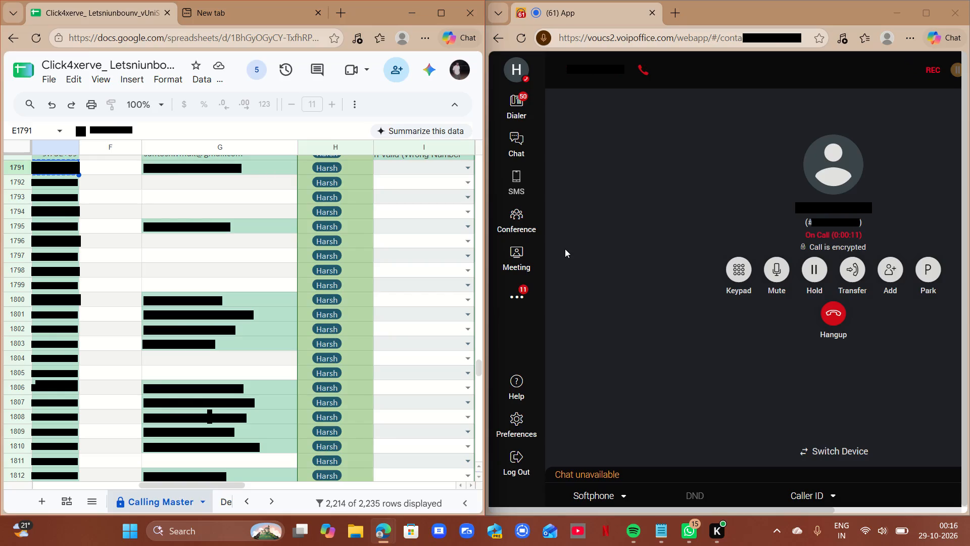
Hang up the ongoing call and call the copied phone number of the row 1791 lead from the web dialer.
click(832, 324)
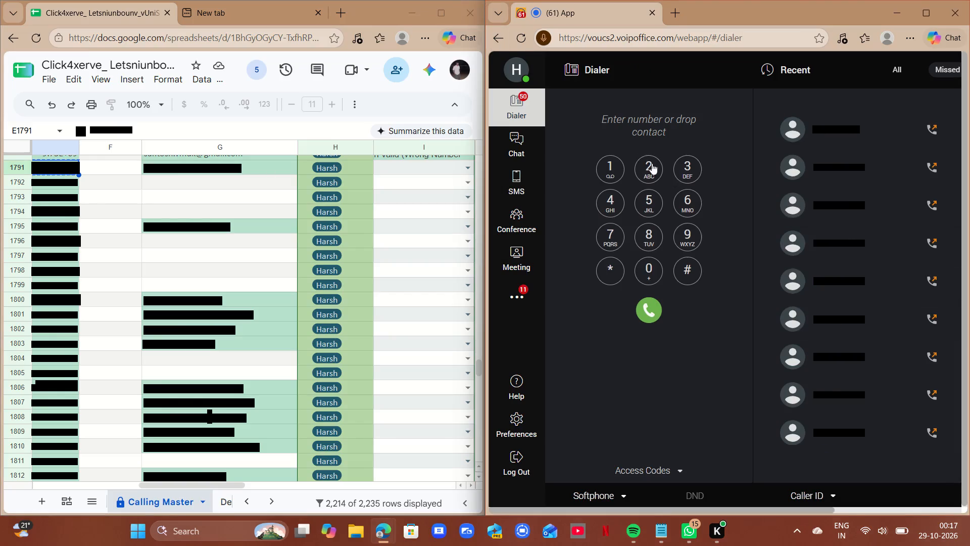
click(642, 128)
key(ctrl+v)
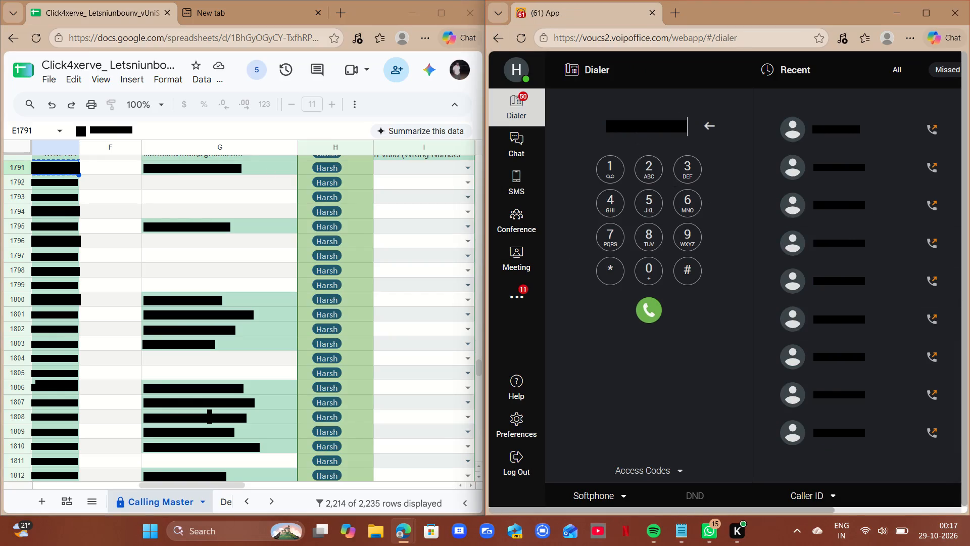
key(Return)
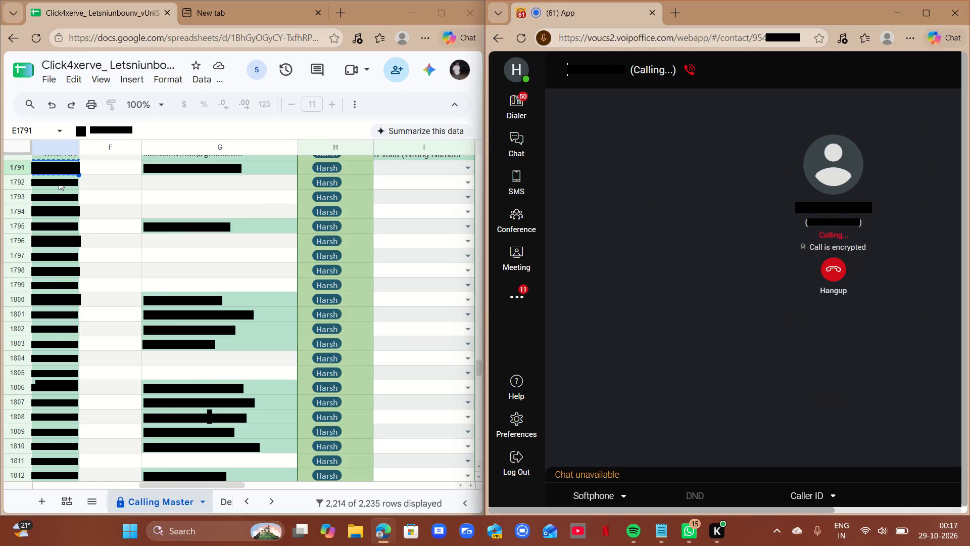
Copy the phone number of the lead in row 1792 of Calling Master.
click(59, 181)
key(ctrl+c)
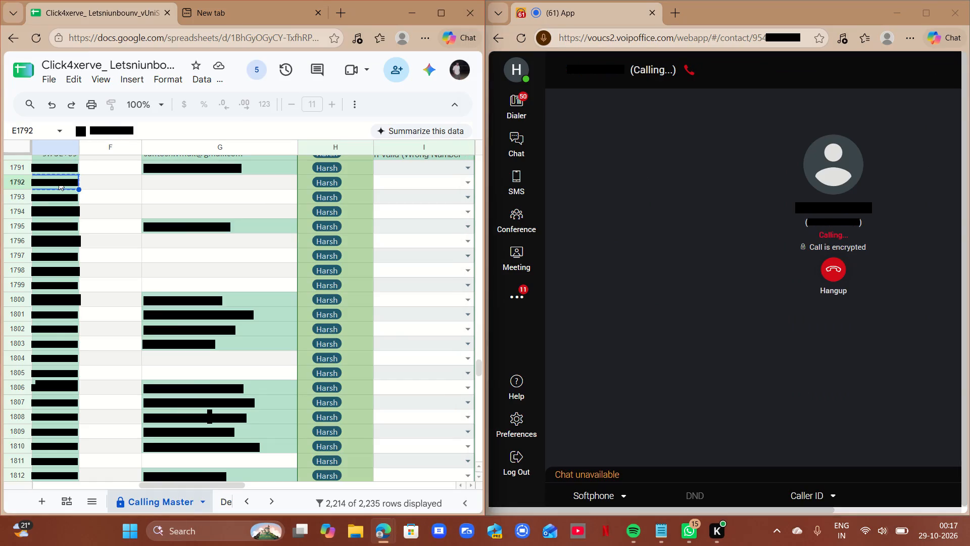
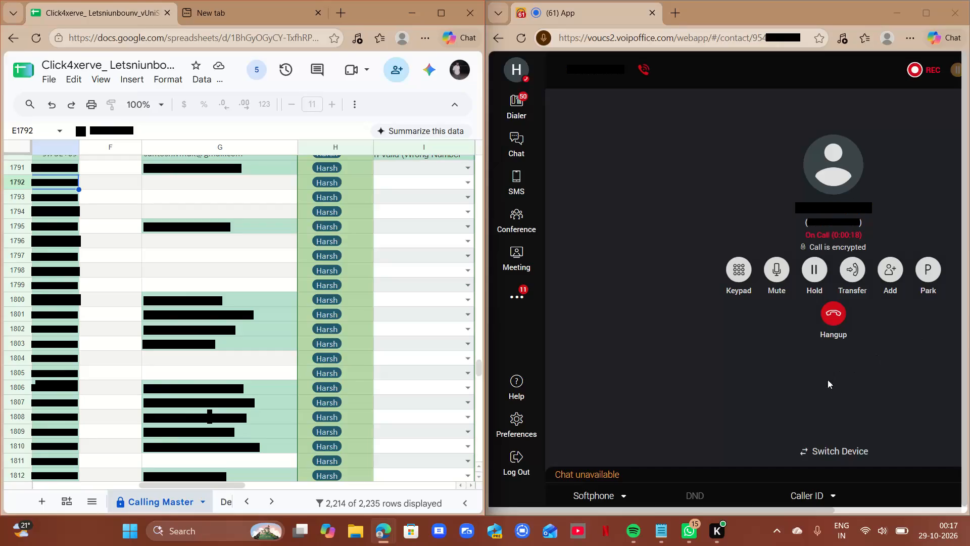
Hang up the active call and call the phone number already copied from cell E1792 of the Calling Master sheet.
click(836, 311)
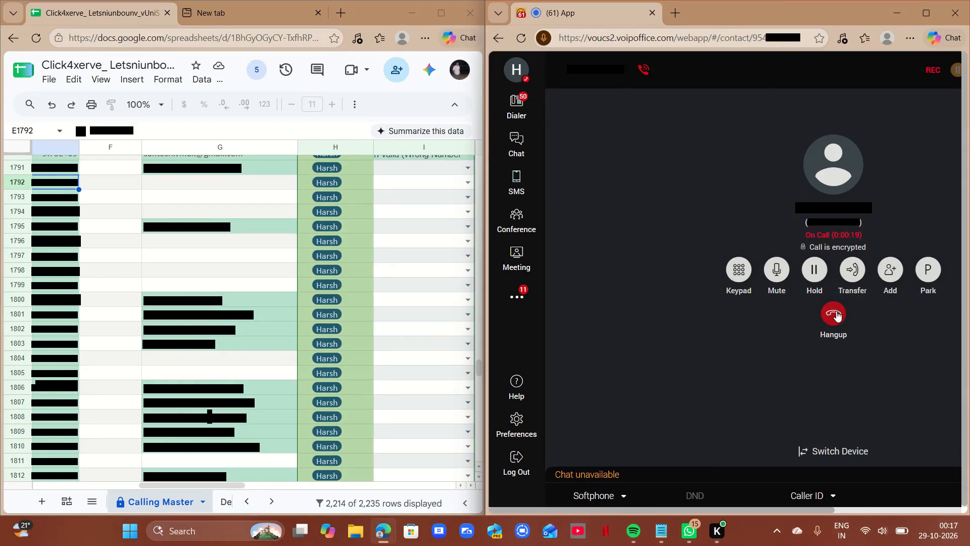
click(677, 142)
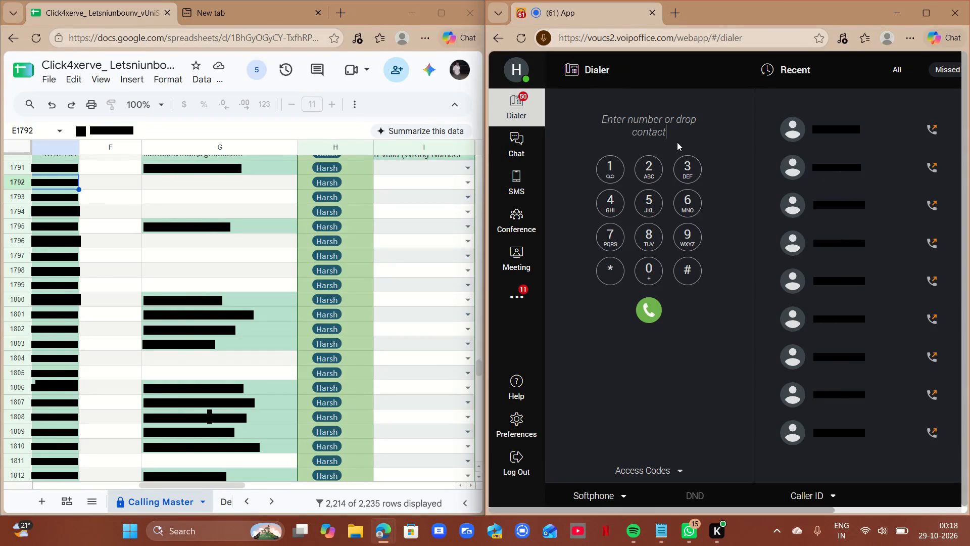
key(ctrl+v)
key(Return)
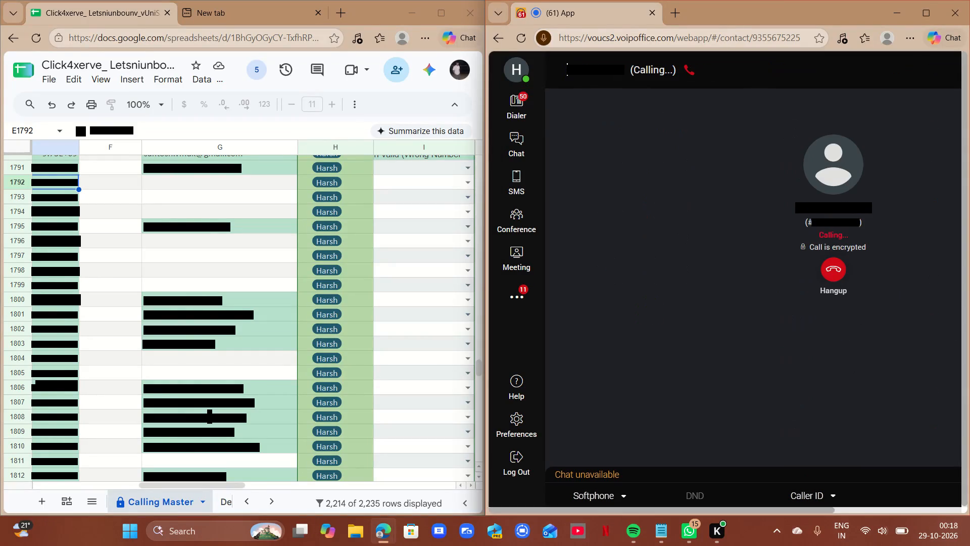
Copy the phone number in E1793 of Calling Master, call it from the web dialer, and hang up the call.
click(47, 203)
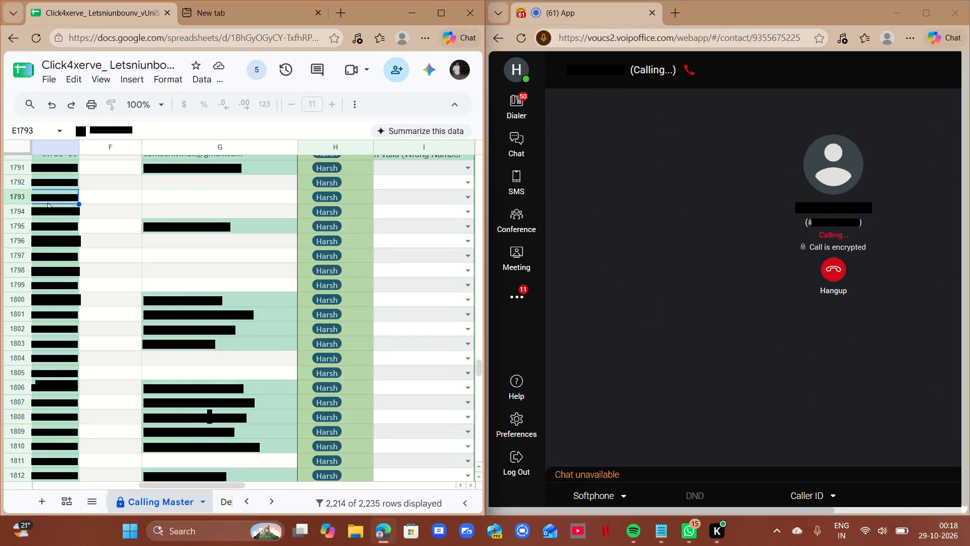
key(ctrl+c)
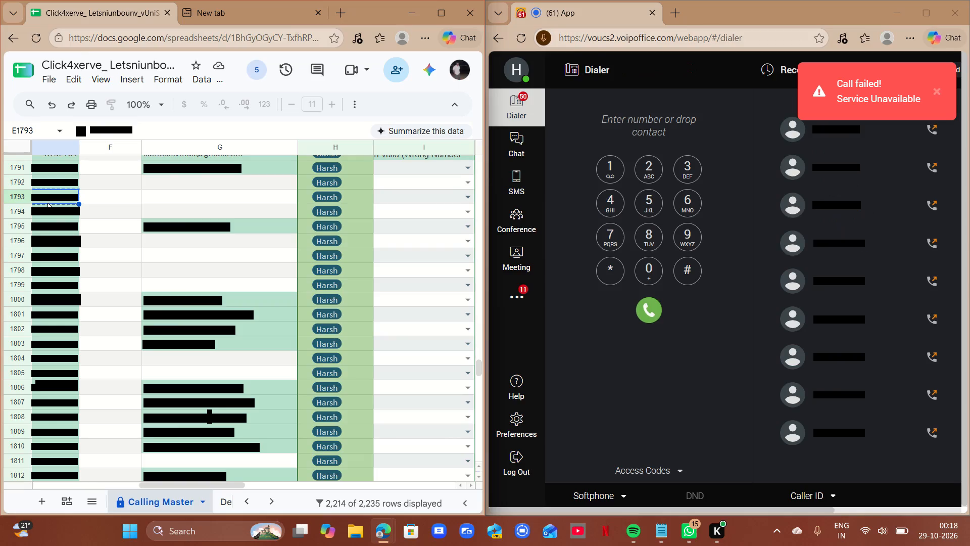
click(615, 114)
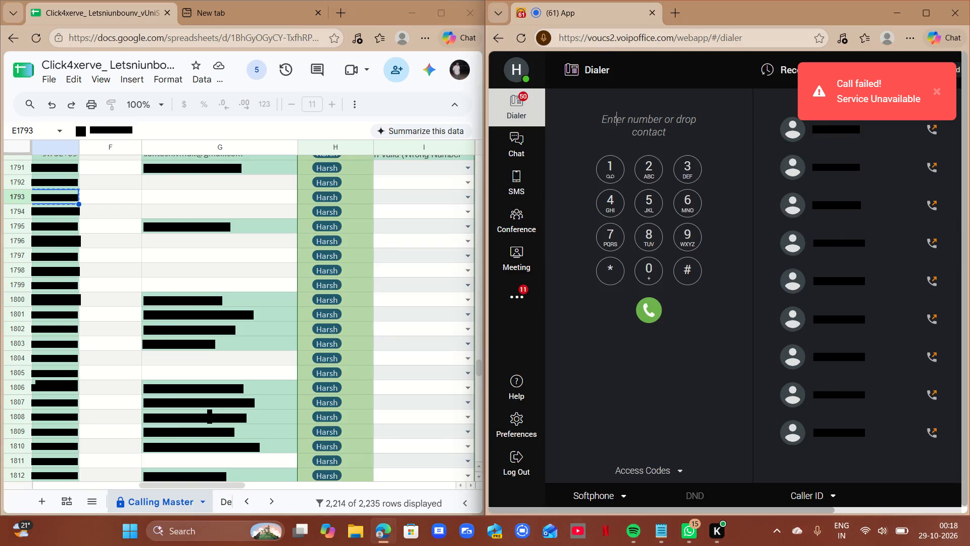
key(ctrl+v)
key(Return)
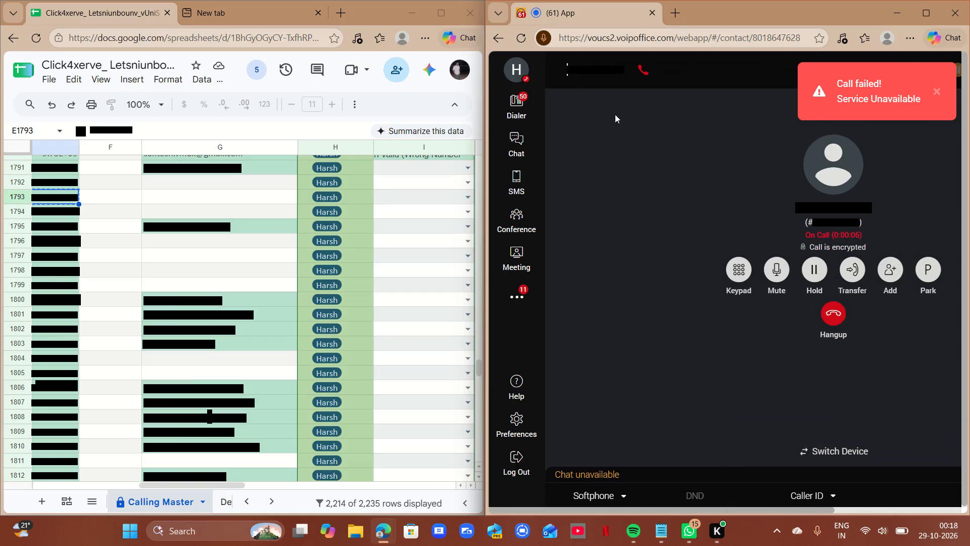
click(831, 310)
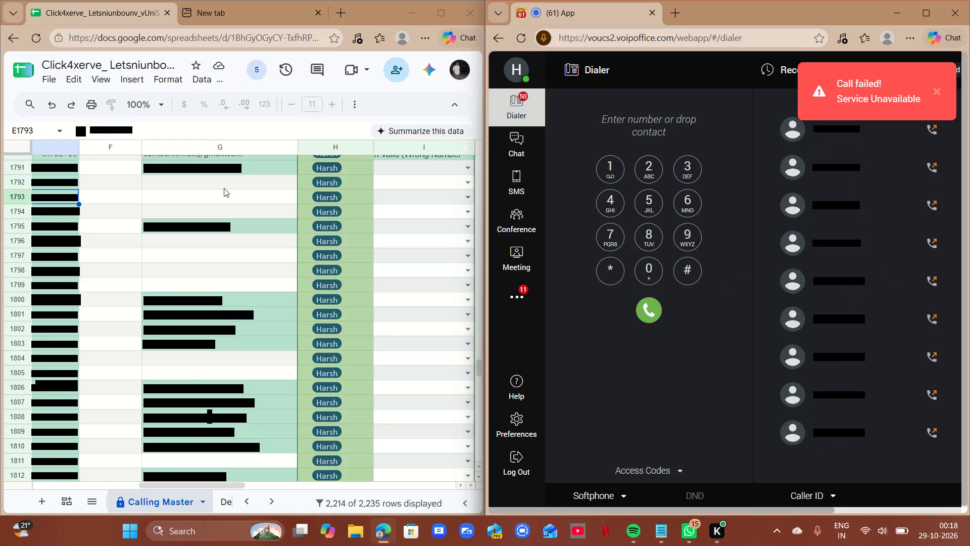
Copy the phone number of the row 1794 lead from column E and call it from the web dialer.
click(65, 214)
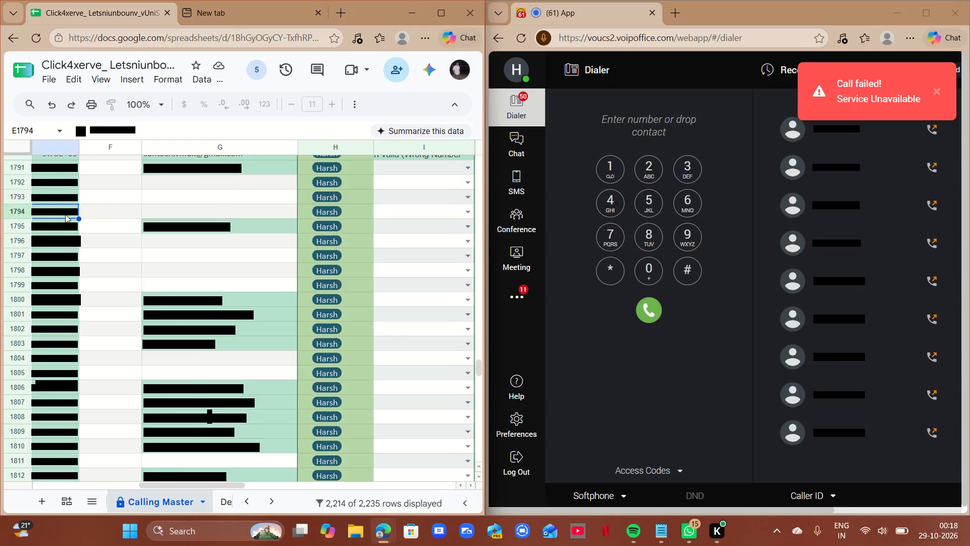
key(ctrl+c)
click(621, 122)
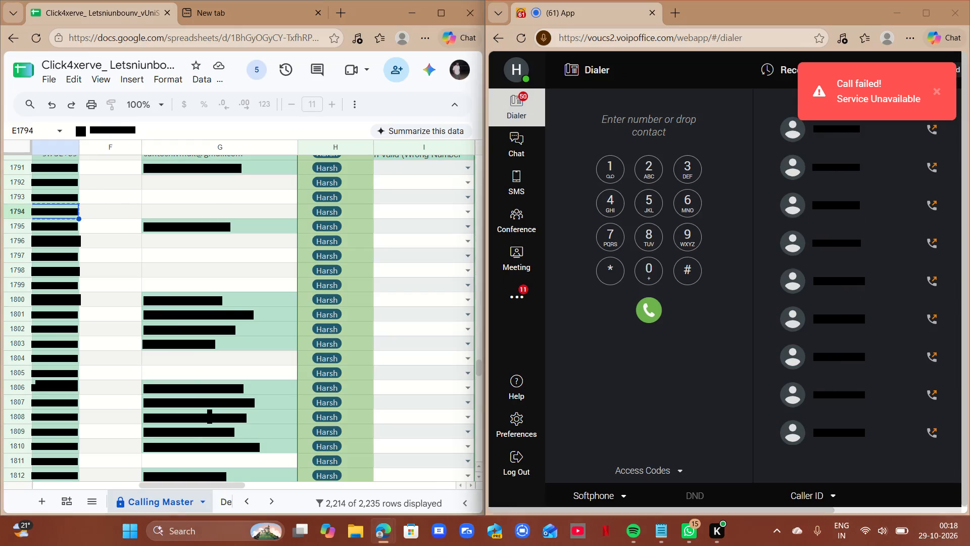
key(ctrl+v)
key(Return)
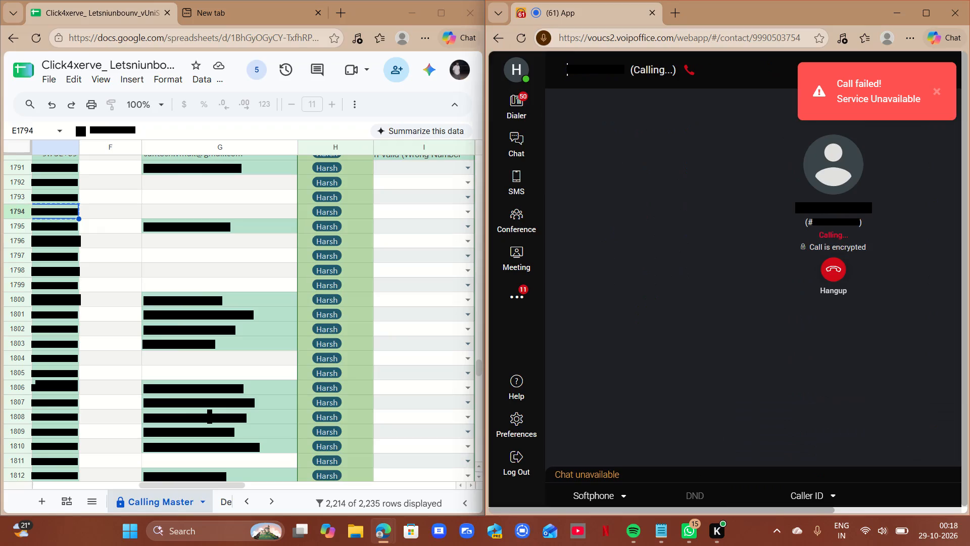
Copy the phone number of the row 1795 lead from column E and call it from the web dialer.
click(68, 223)
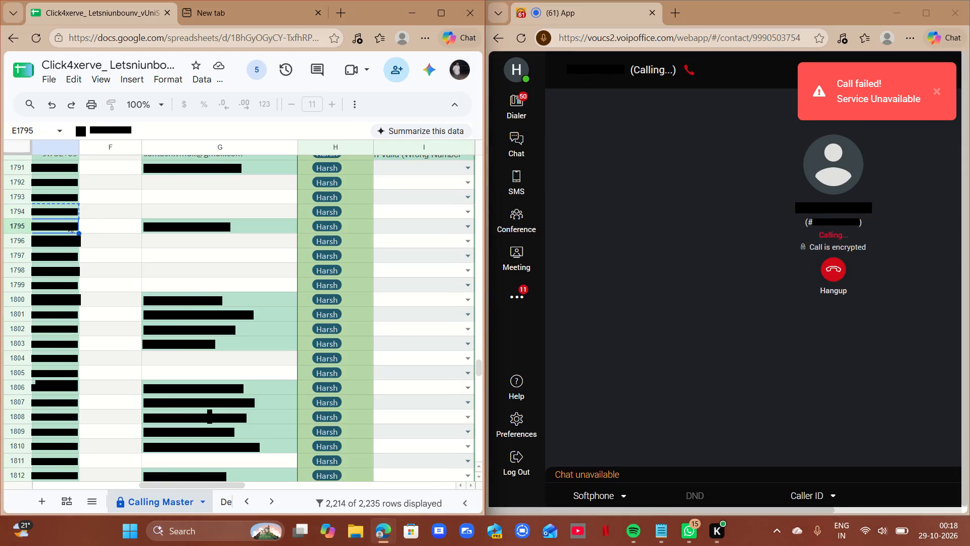
key(ctrl+c)
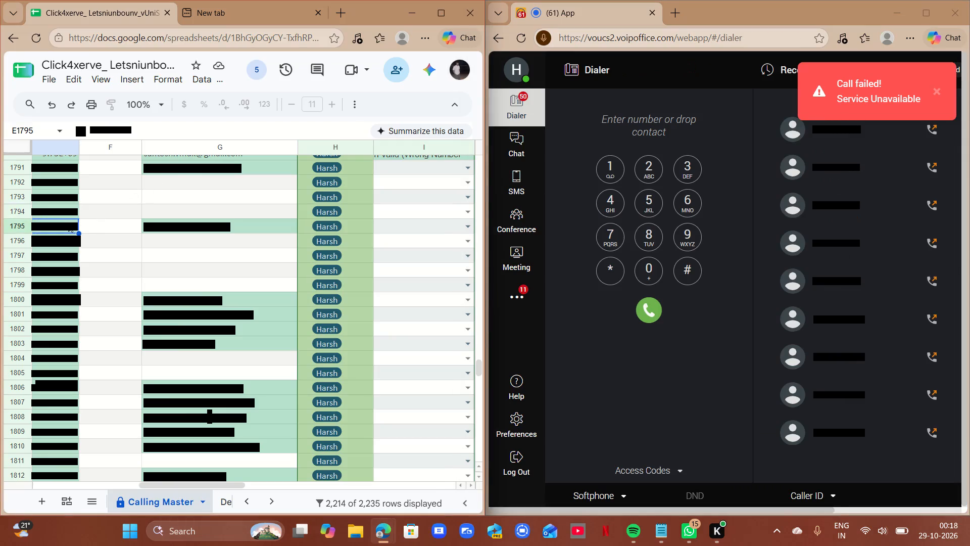
click(621, 159)
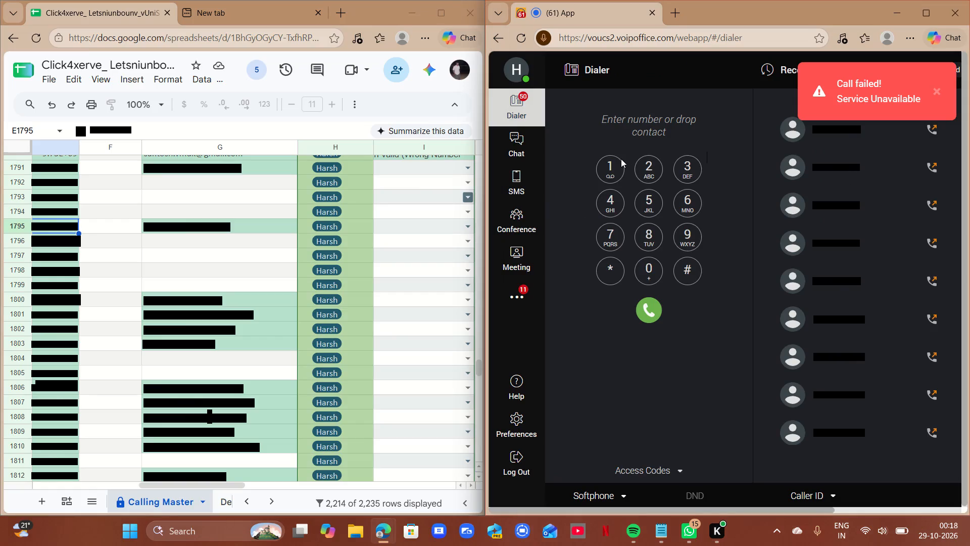
key(ctrl+v)
key(Return)
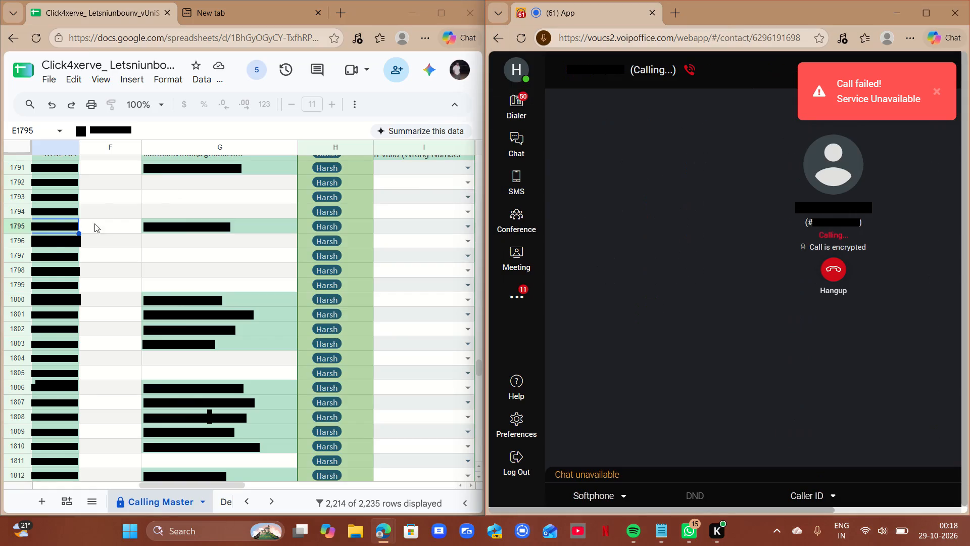
Copy the phone number in cell E1796 and call it.
click(64, 245)
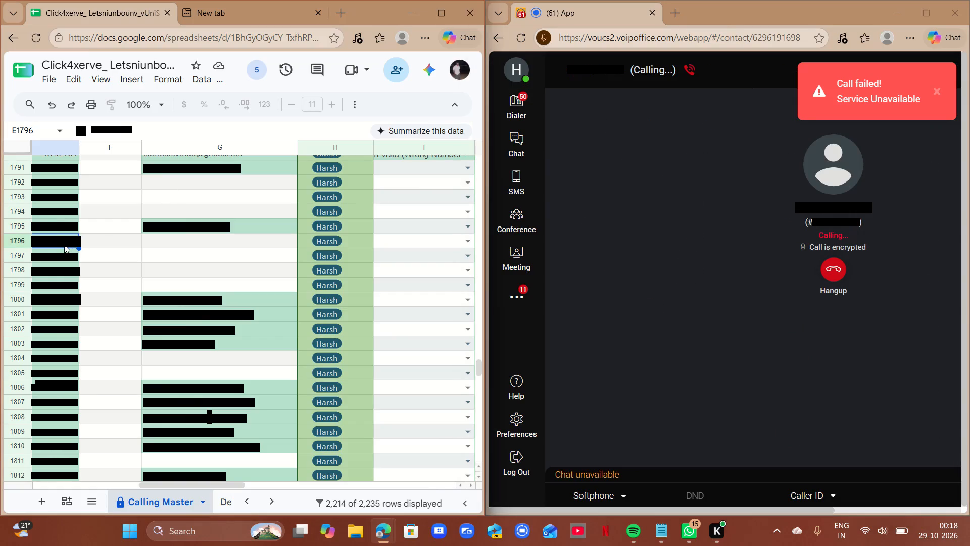
key(ctrl+c)
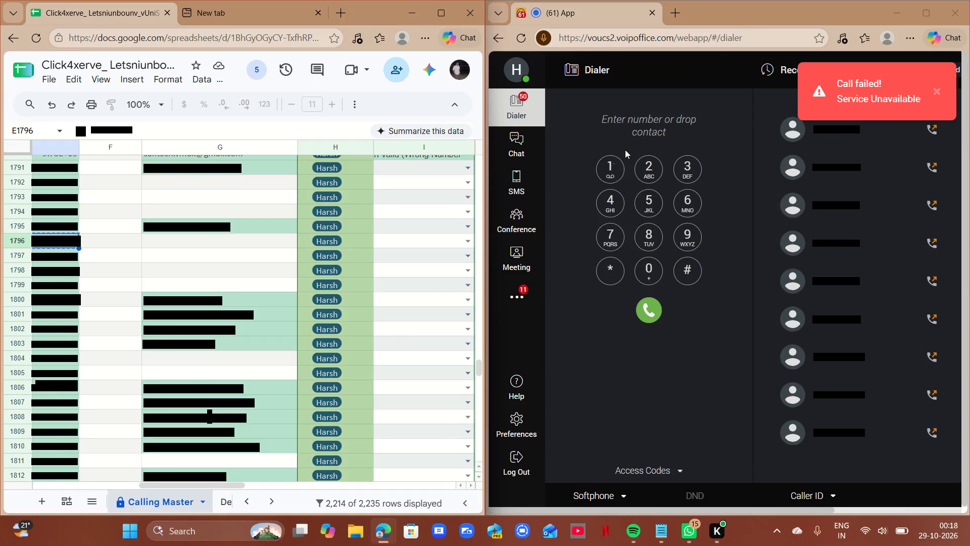
click(648, 132)
key(ctrl+v)
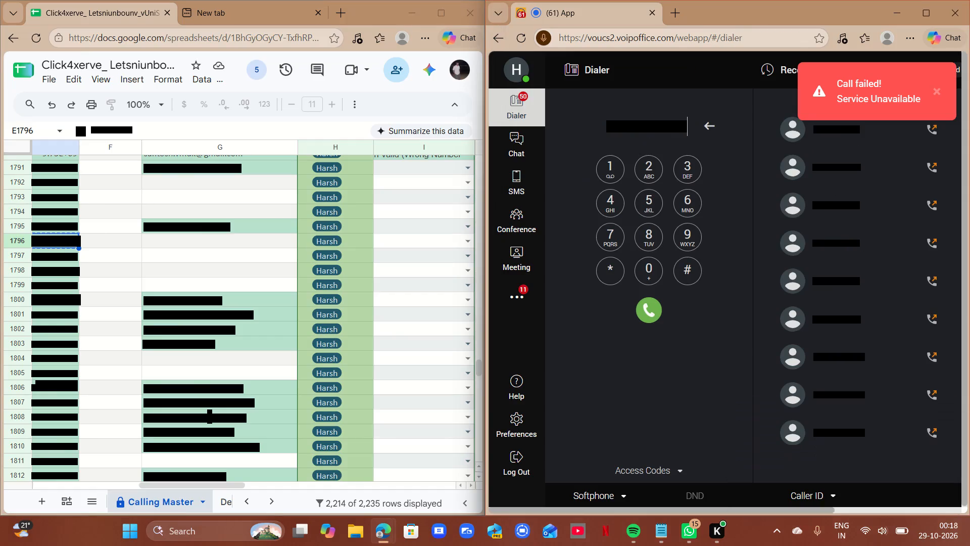
key(Return)
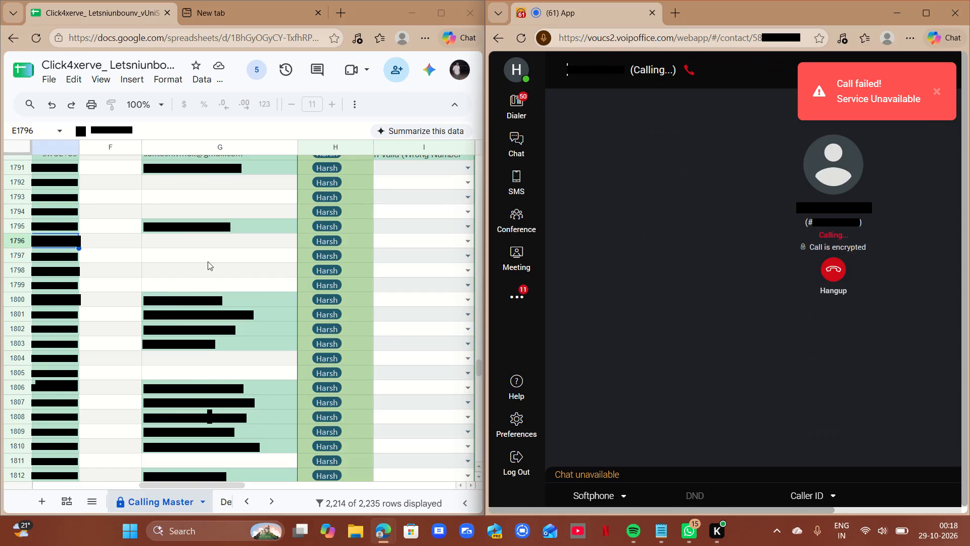
Copy the phone number in cell E1797, and call it once the active call is ended.
click(58, 259)
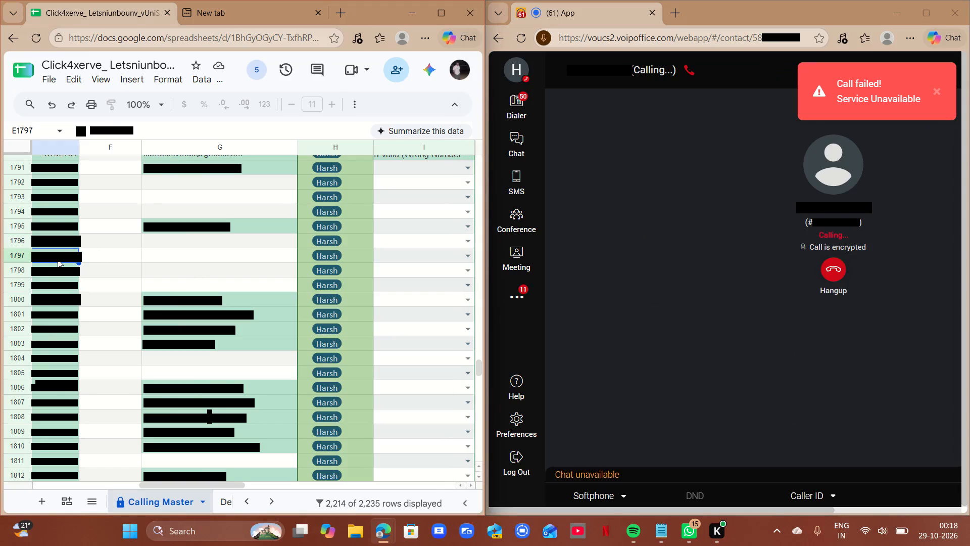
key(ctrl+c)
click(939, 91)
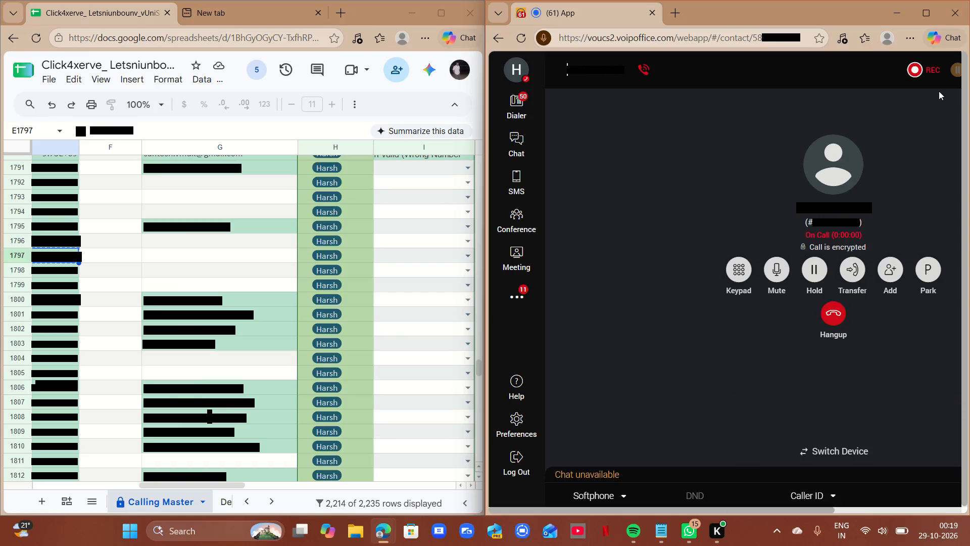
click(837, 310)
click(669, 152)
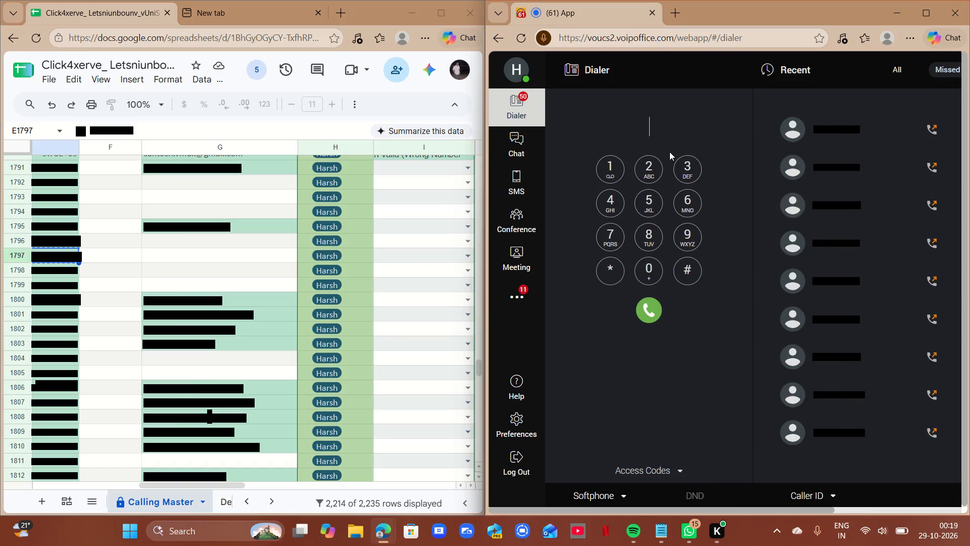
key(ctrl+v)
key(Return)
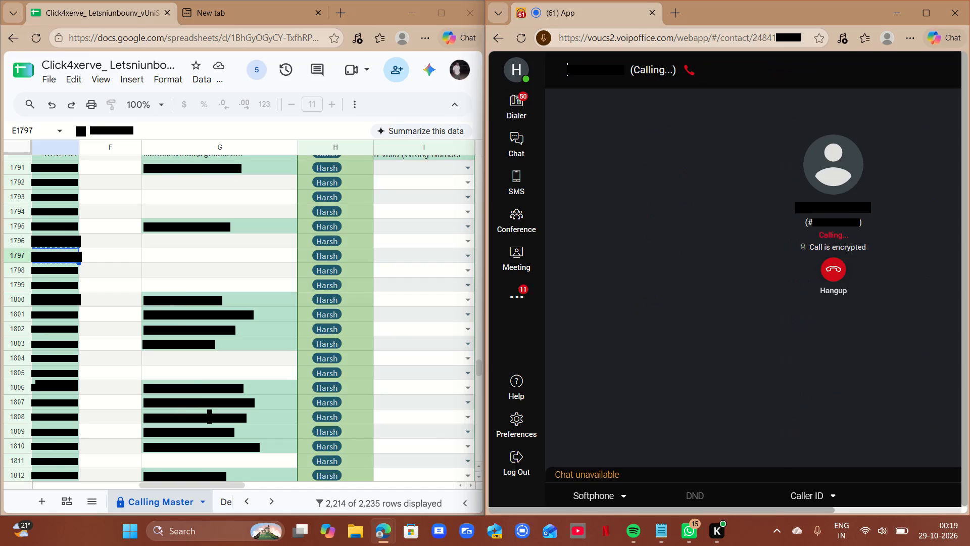
Copy the phone number in cell E1798 and hang up the active call.
click(58, 268)
key(ctrl+c)
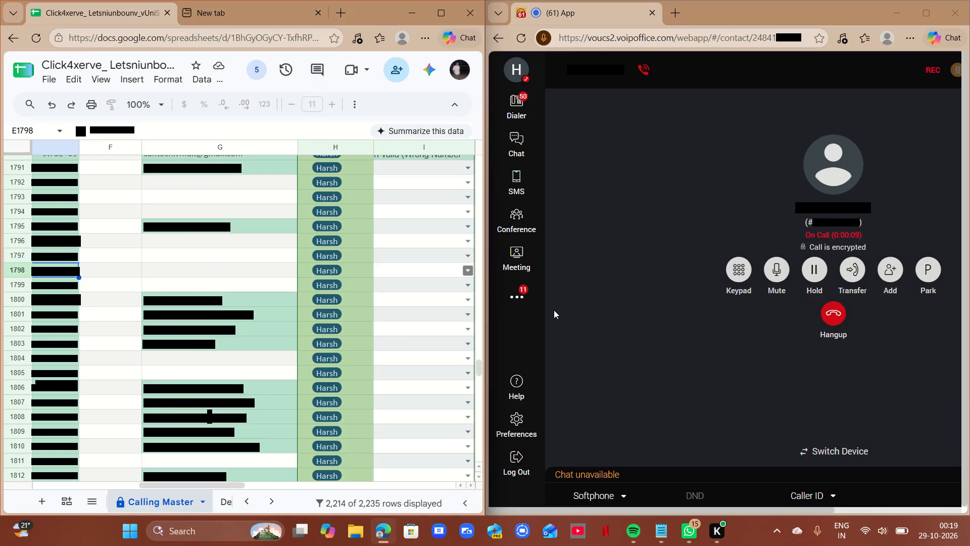
click(828, 304)
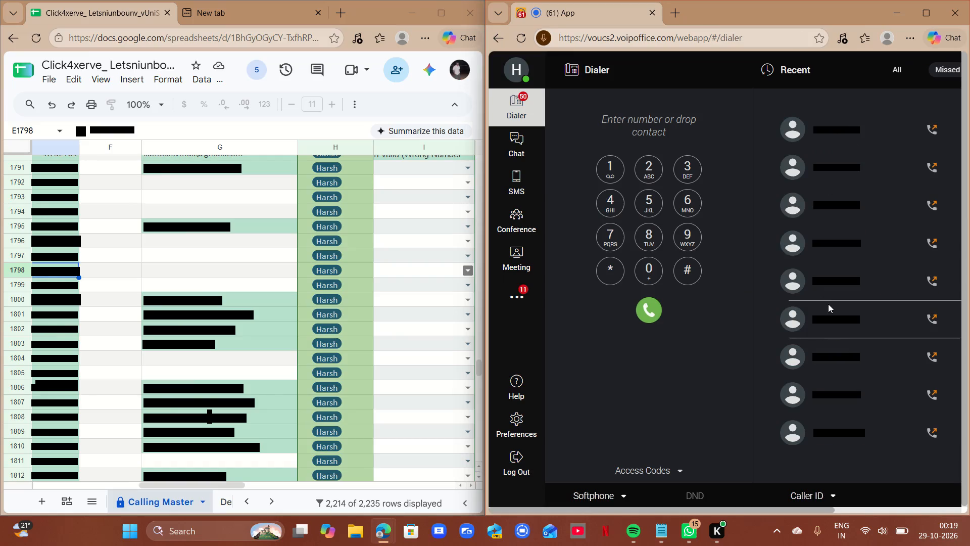
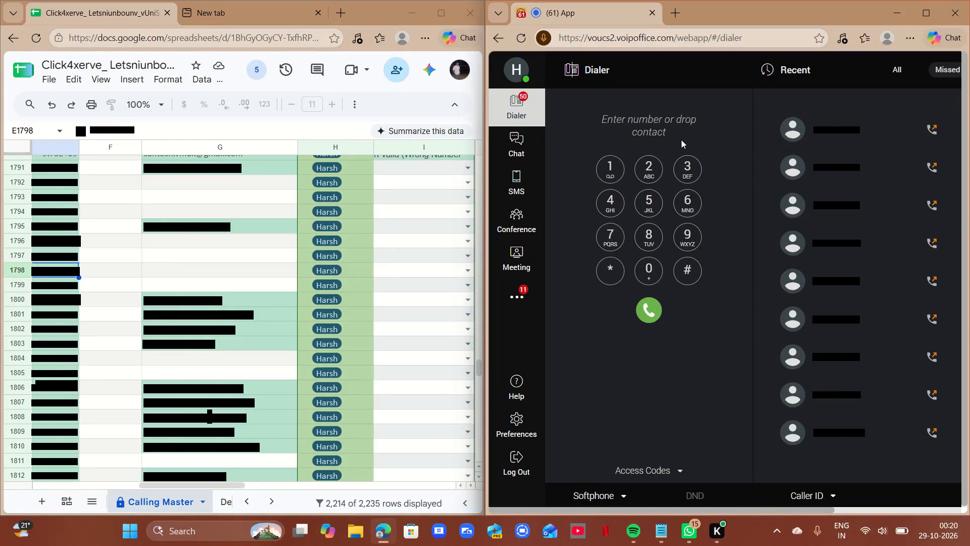
Place a call in the dialer to the number copied from cell E1798.
click(681, 140)
key(ctrl+v)
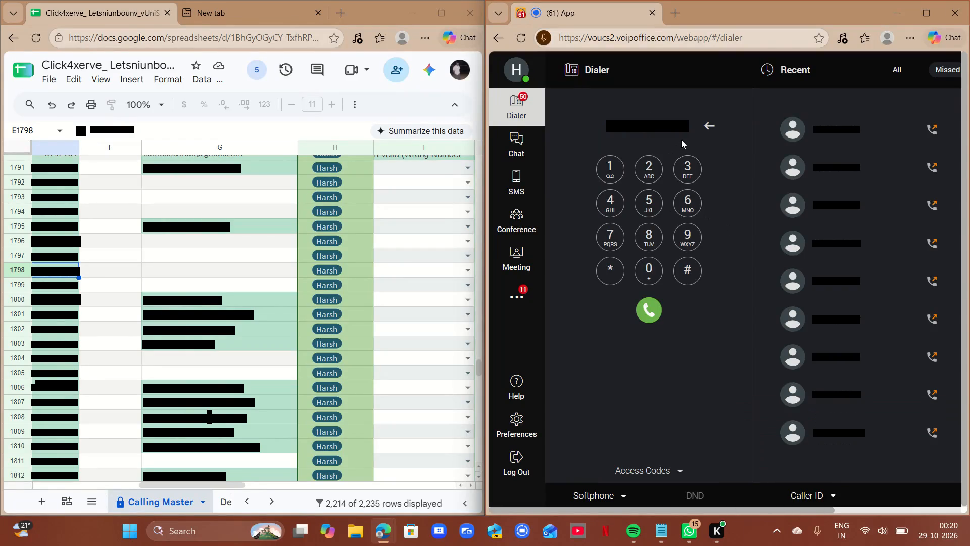
key(Return)
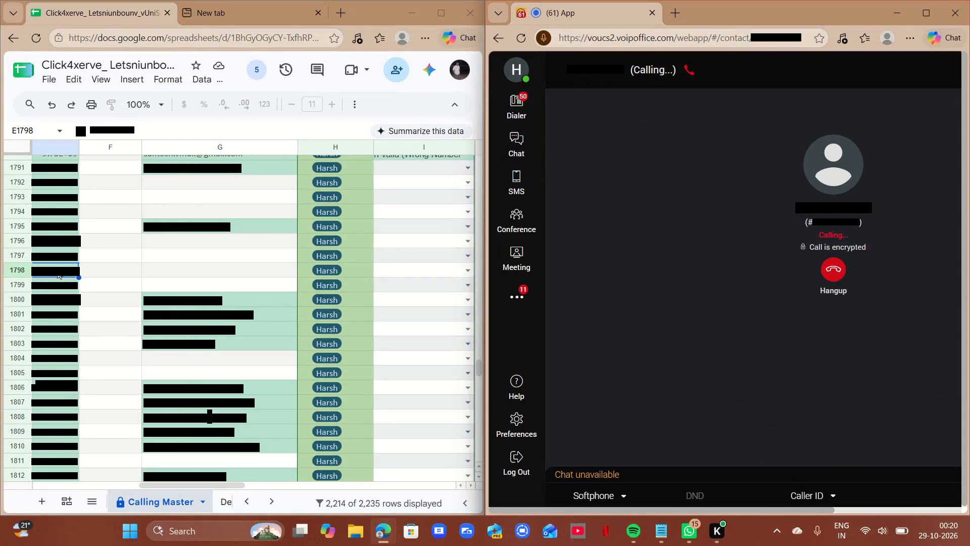
Copy the phone number in cell E1799 and hang up the active call.
click(46, 287)
key(ctrl+c)
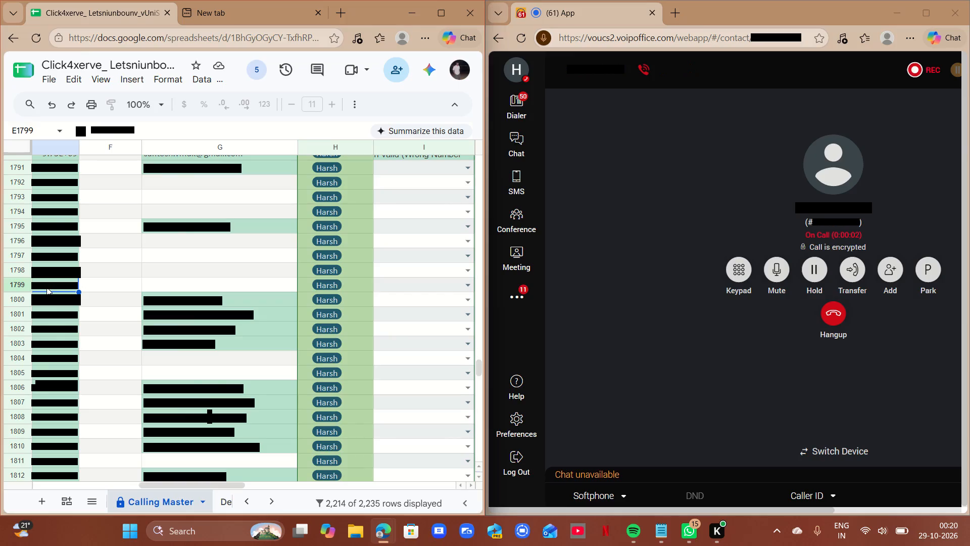
click(826, 315)
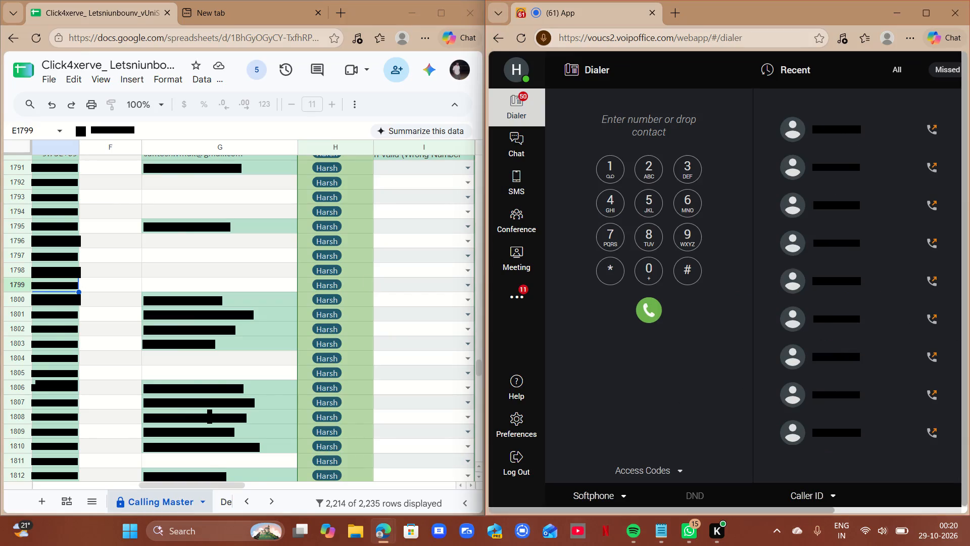
Place a call in the dialer to the number copied from cell E1799.
click(634, 136)
key(ctrl+v)
key(Return)
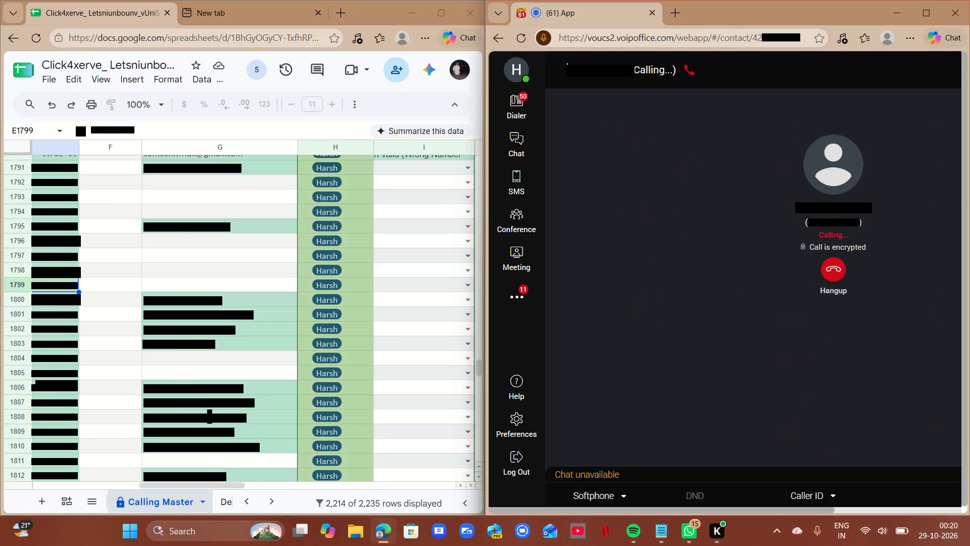
Copy the phone number in cell E1800 while the call is ringing.
click(61, 300)
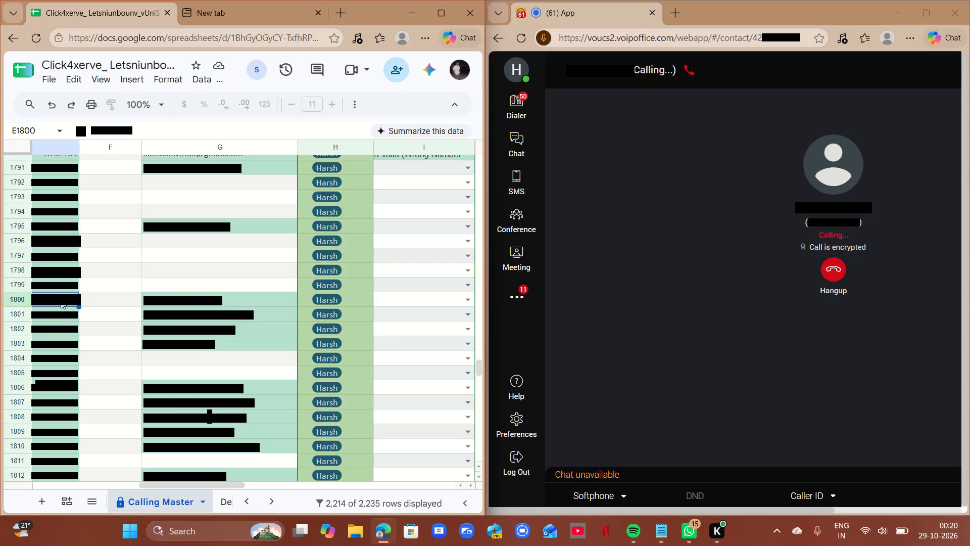
key(ctrl+c)
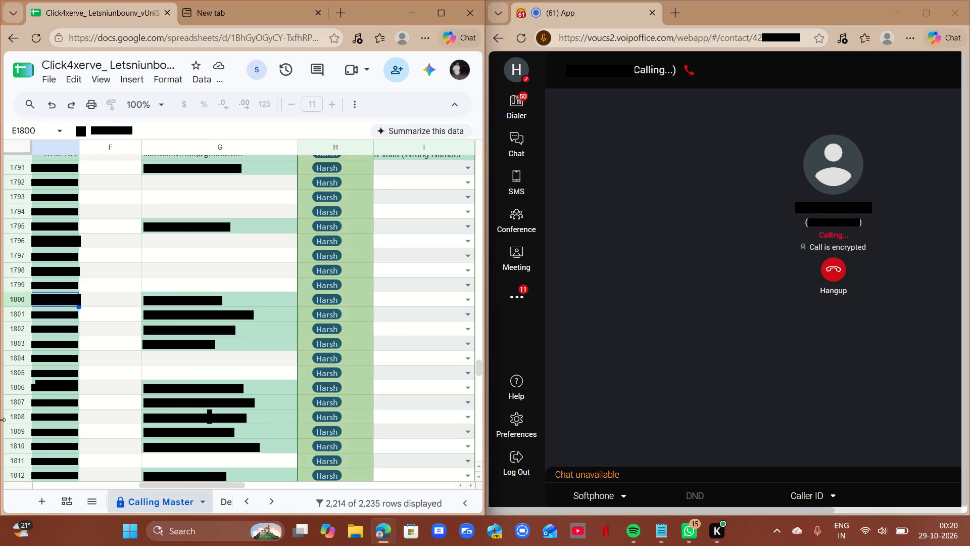
Record the call outcome for row 1799 as Voicemail in column I and hang up the active call.
click(21, 286)
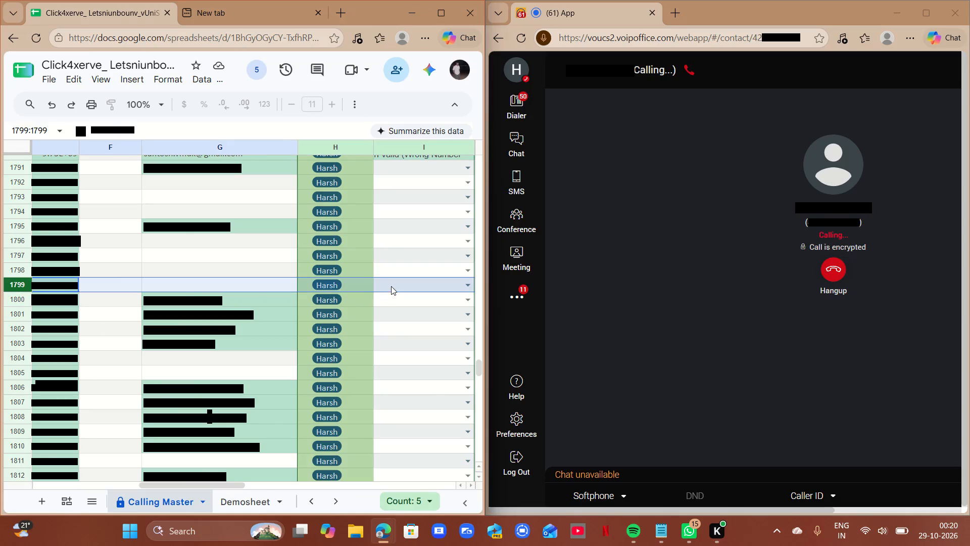
click(391, 286)
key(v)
key(Up)
key(Return)
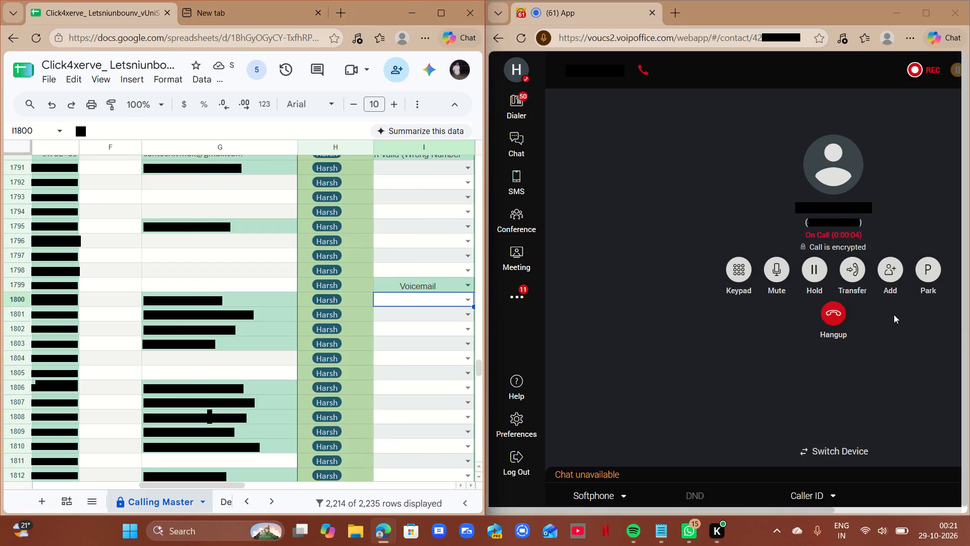
click(842, 321)
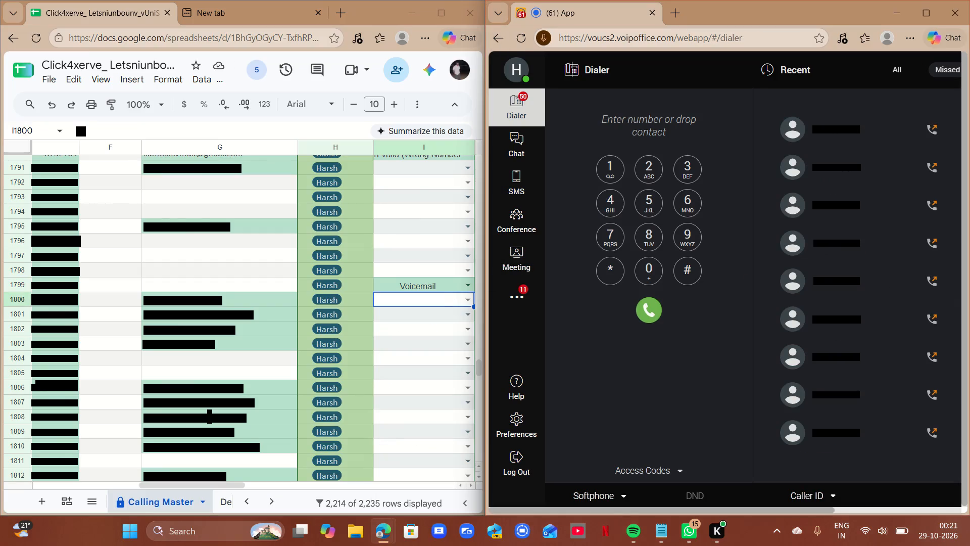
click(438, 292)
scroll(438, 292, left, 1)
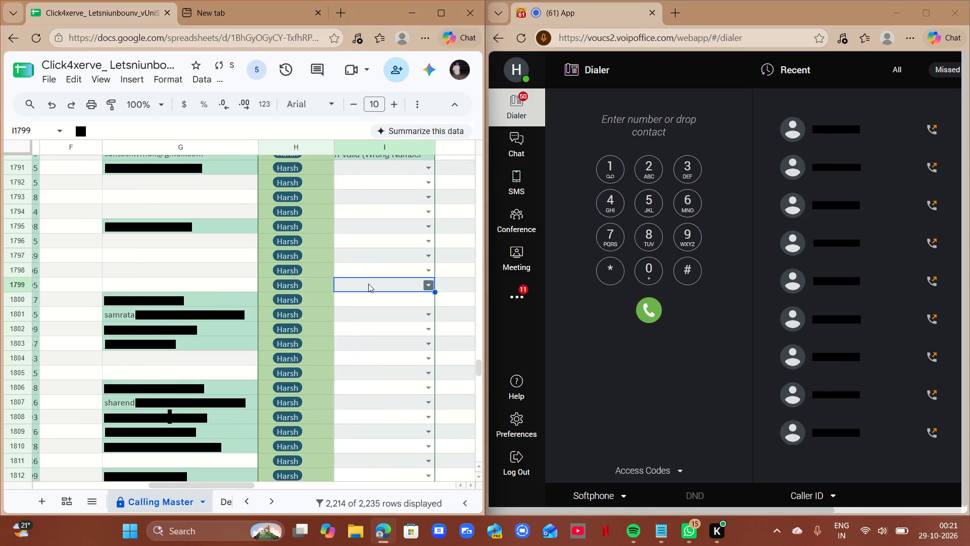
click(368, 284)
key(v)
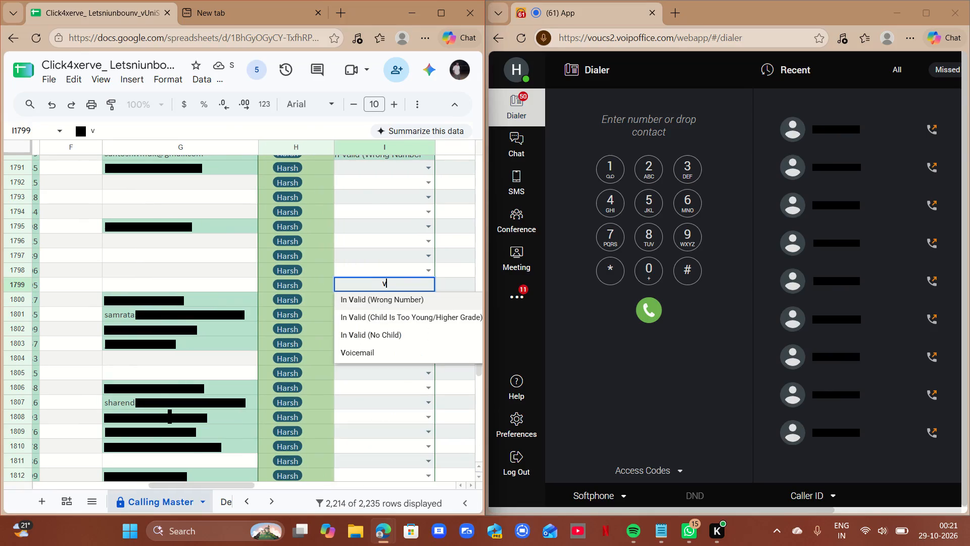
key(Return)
Set the call status in cell I1799 to Voicemail.
click(374, 281)
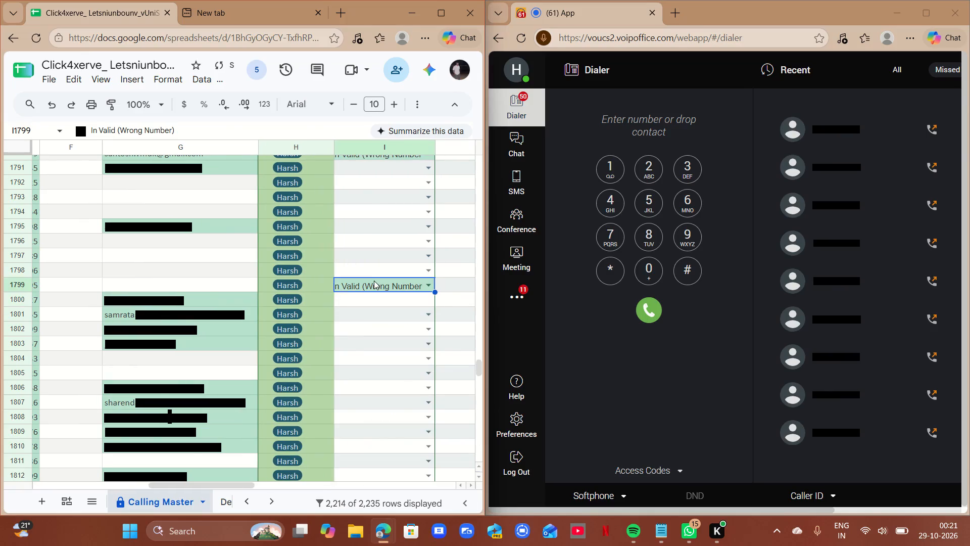
key(v)
key(Up)
key(Return)
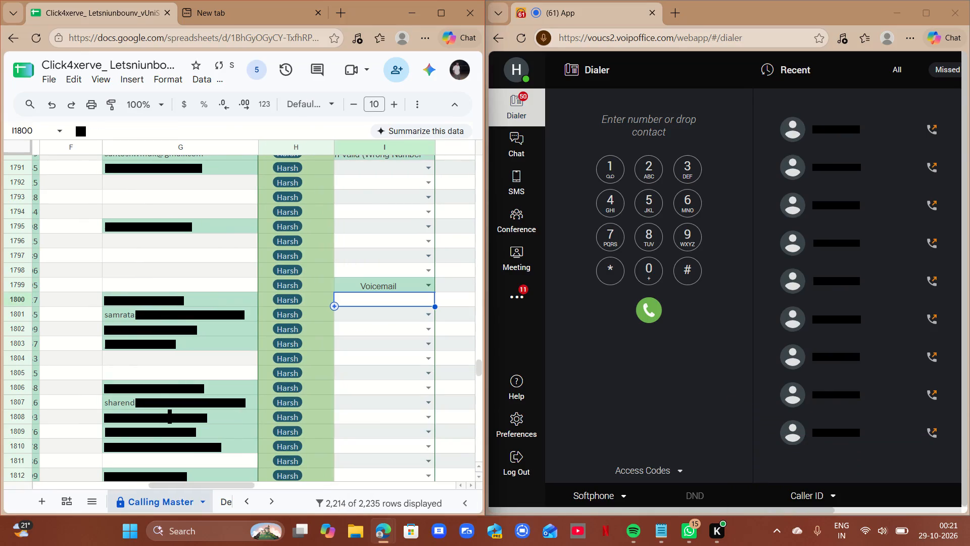
Fill the Voicemail status from cell I1799 upward through cell I1791.
click(373, 278)
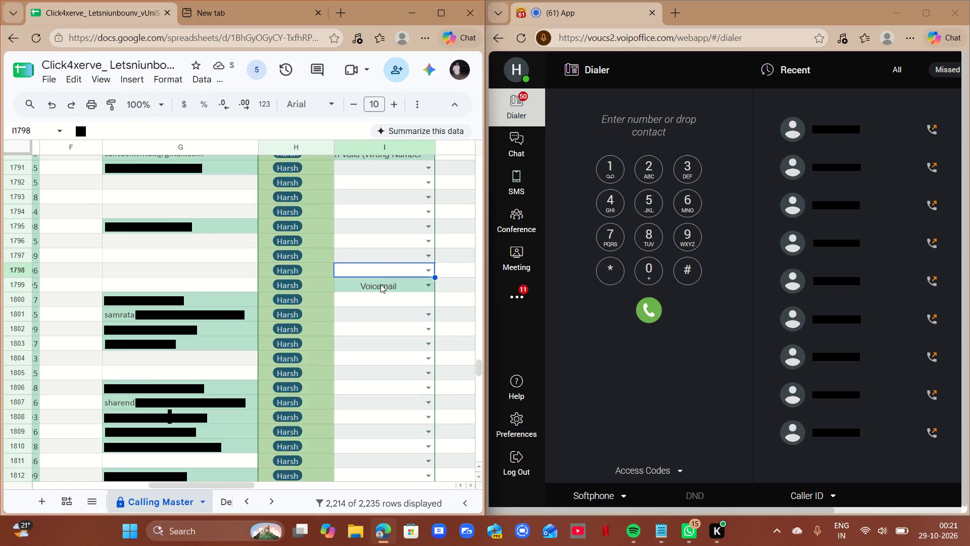
click(380, 284)
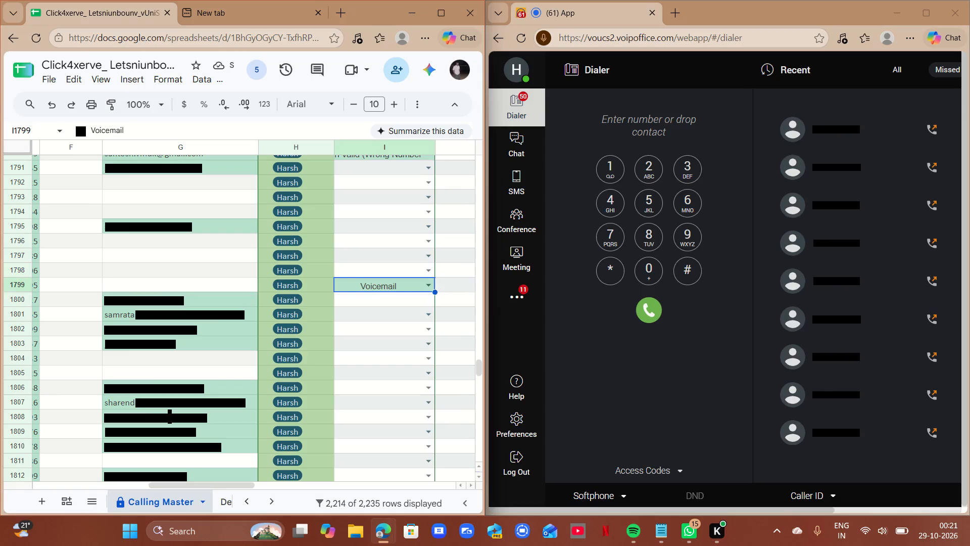
drag(436, 291, 397, 176)
drag(397, 176, 397, 170)
Copy the phone number in cell E1800 and place a call to it in the dialer.
scroll(397, 170, down, 2)
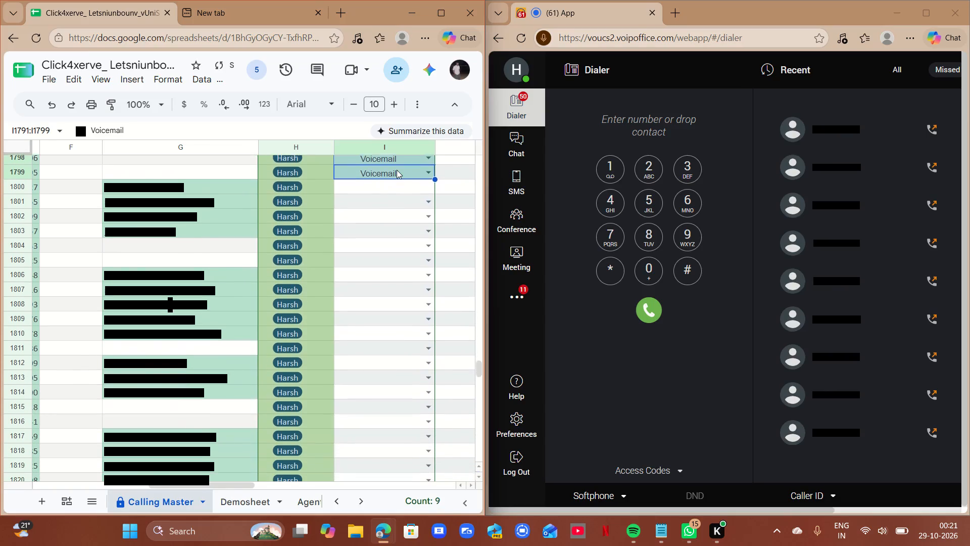
scroll(397, 170, down, 1)
scroll(397, 170, right, 2)
scroll(397, 170, down, 1)
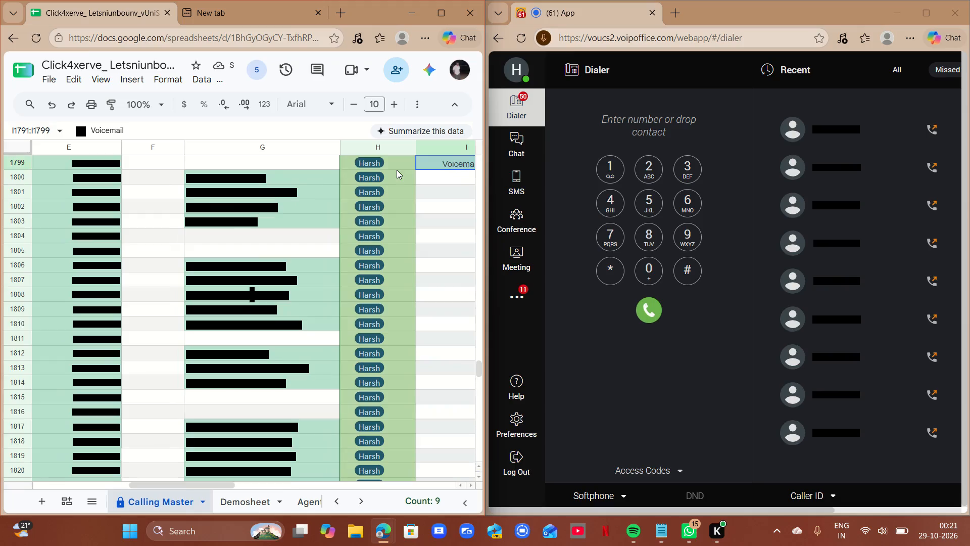
scroll(397, 170, down, 1)
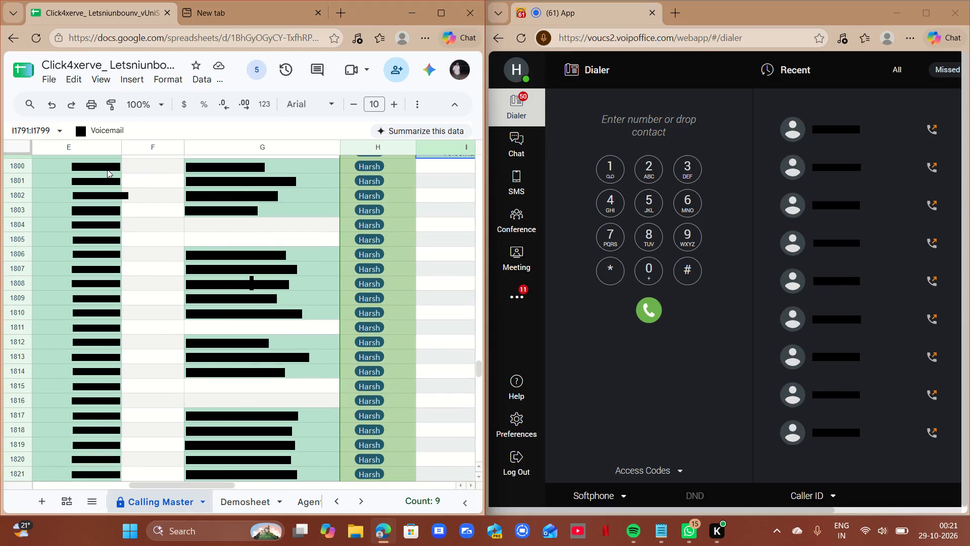
click(107, 169)
key(ctrl+c)
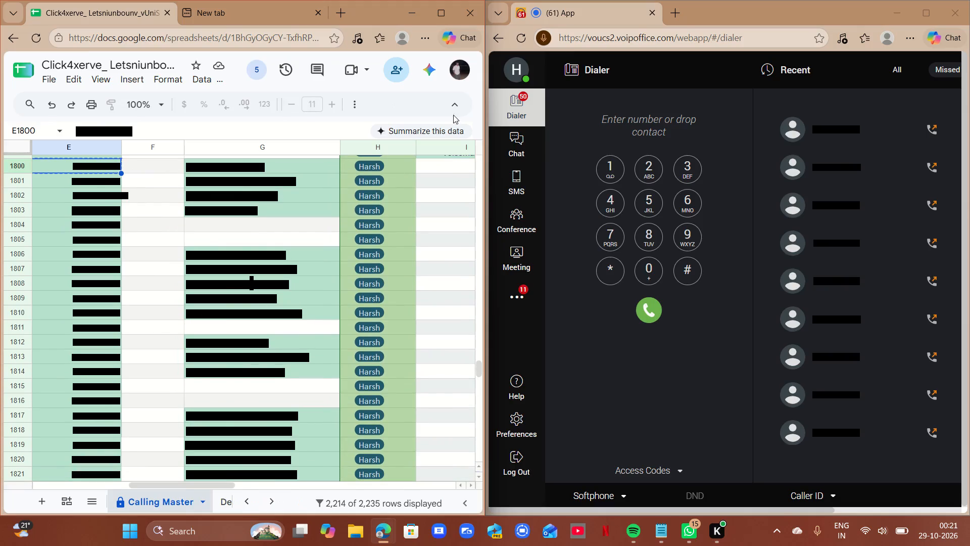
click(650, 118)
key(ctrl+v)
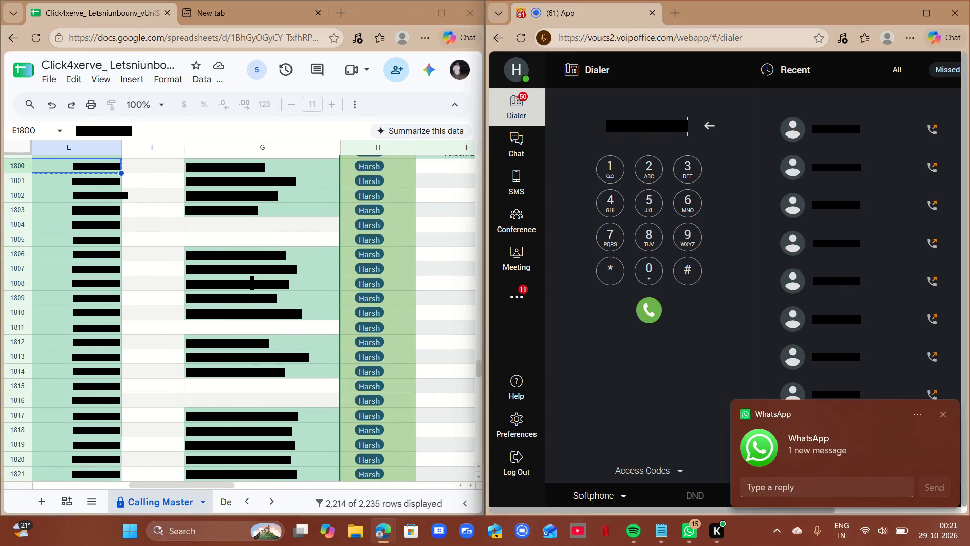
key(Return)
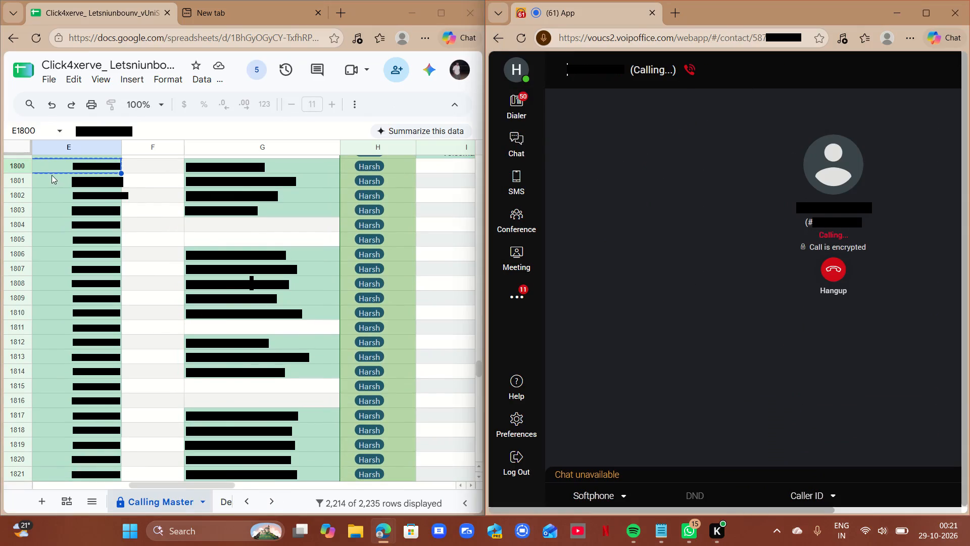
Copy the phone number in cell E1801 and, once the active call is hung up, call it in the dialer.
click(100, 178)
key(ctrl+c)
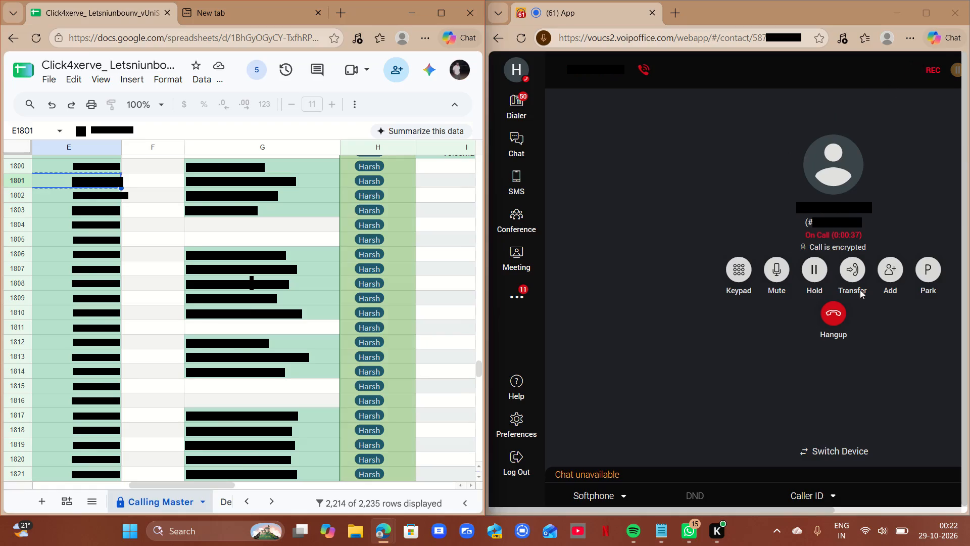
click(825, 312)
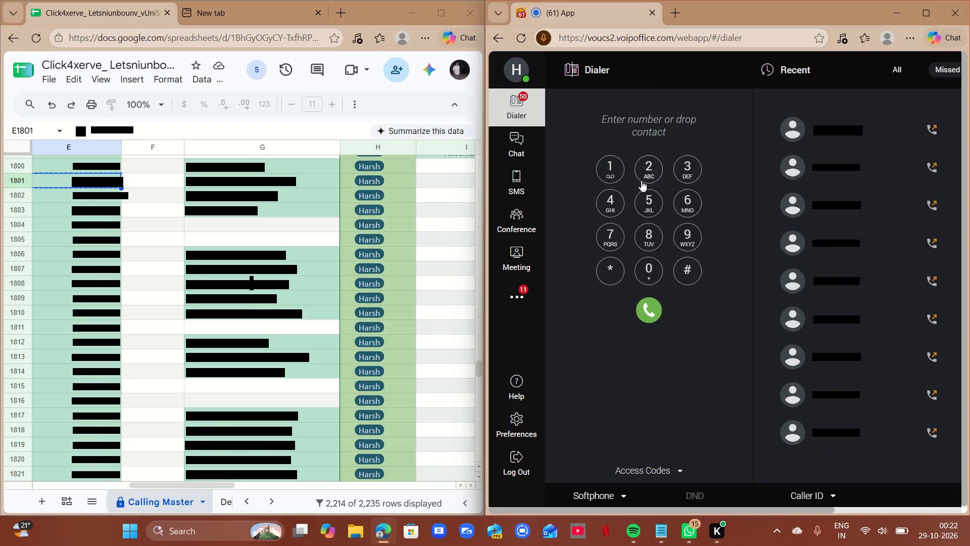
click(670, 85)
click(673, 117)
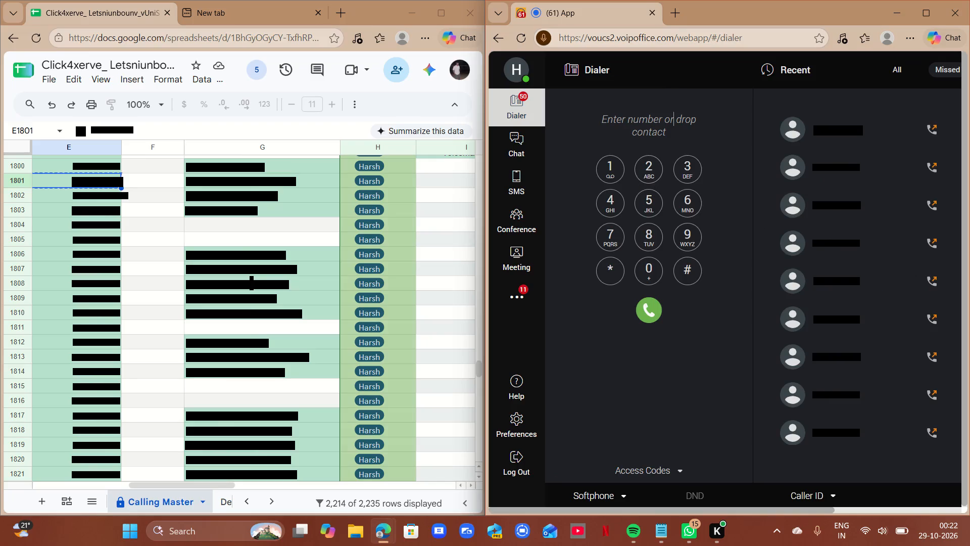
key(ctrl+v)
key(Return)
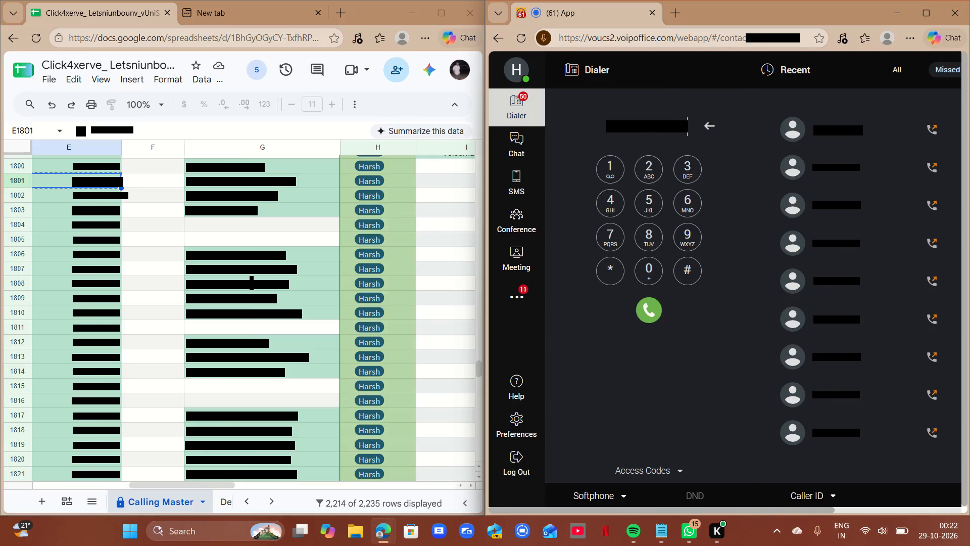
Copy the phone number in cell E1802 and, once the active call is hung up, call it in the dialer.
click(81, 204)
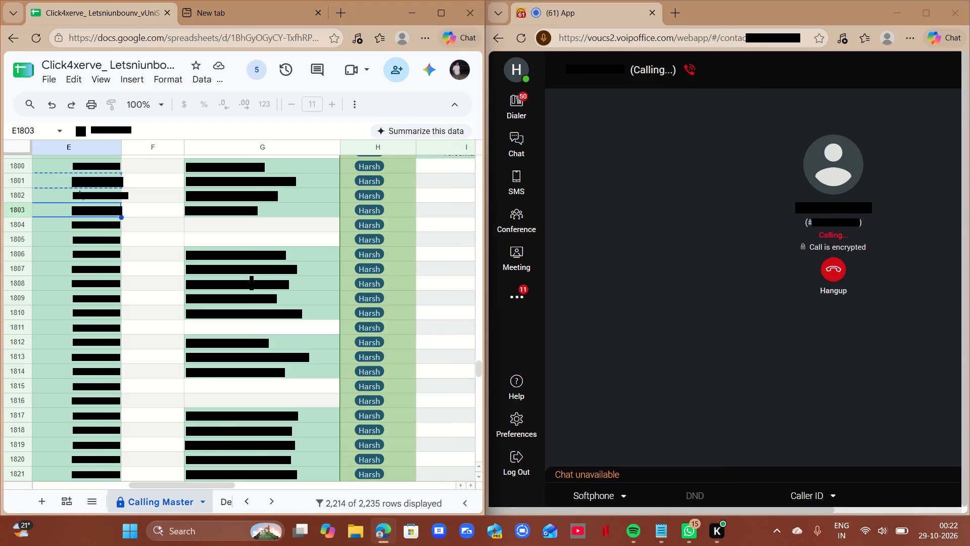
click(79, 191)
key(ctrl+c)
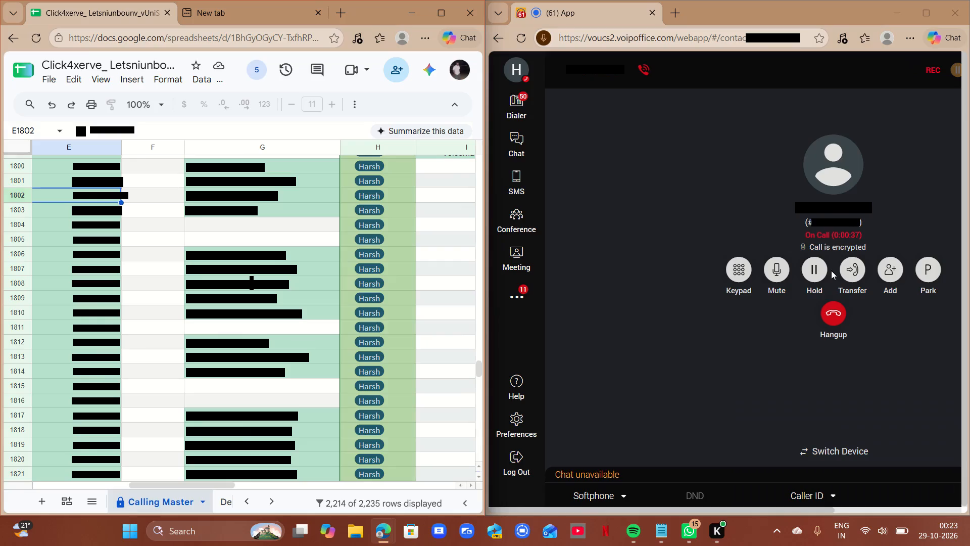
click(836, 315)
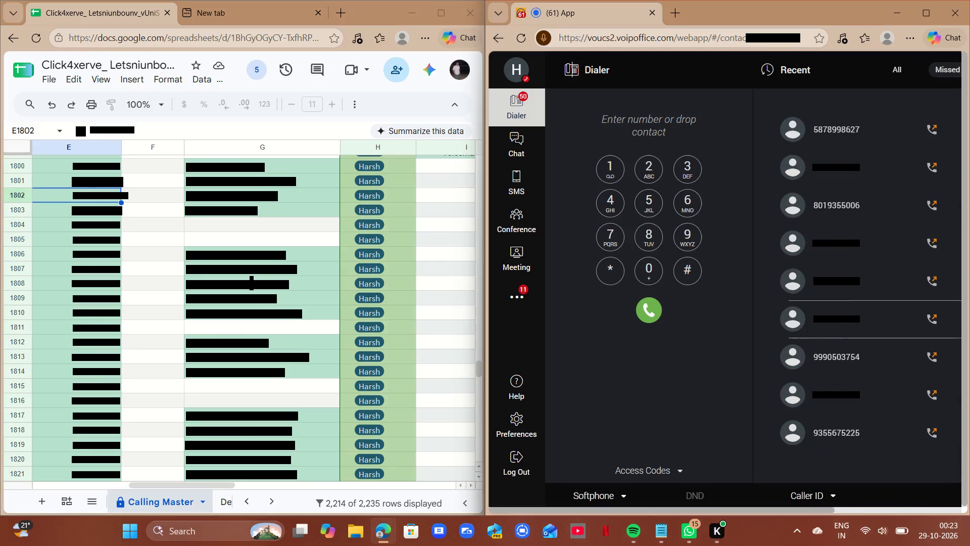
click(619, 124)
key(ctrl+v)
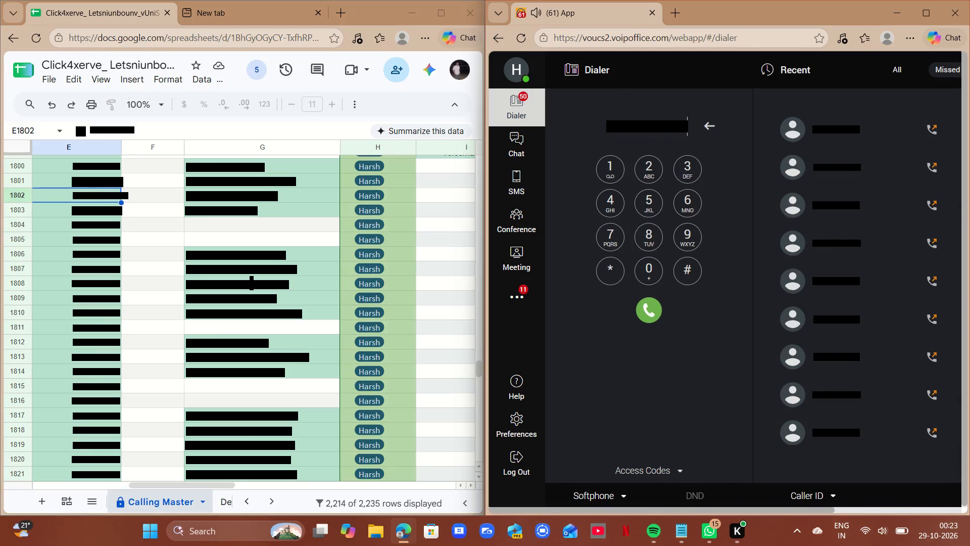
key(Return)
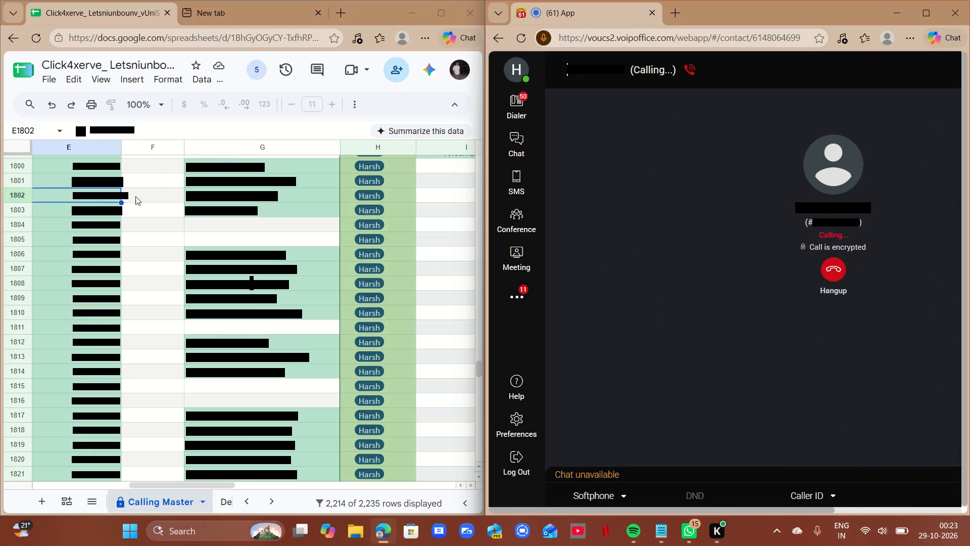
Copy the phone number in cell E1803 and place a call to it in the dialer.
click(115, 207)
key(ctrl+c)
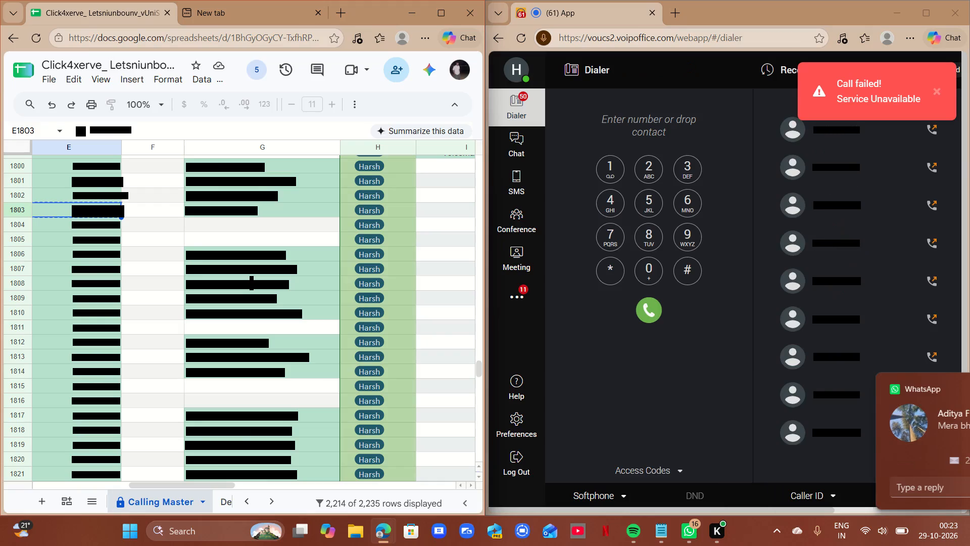
click(618, 132)
key(ctrl+v)
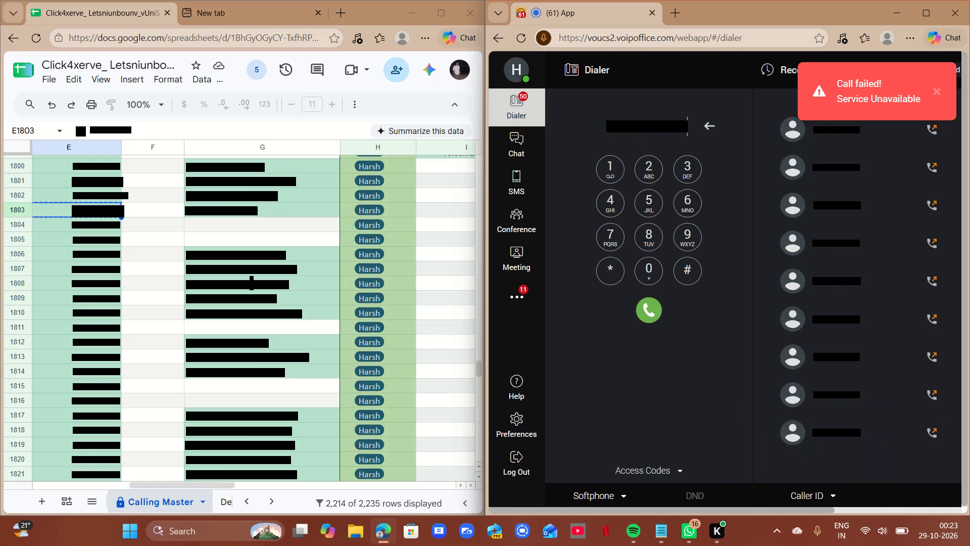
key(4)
key(BackSpace)
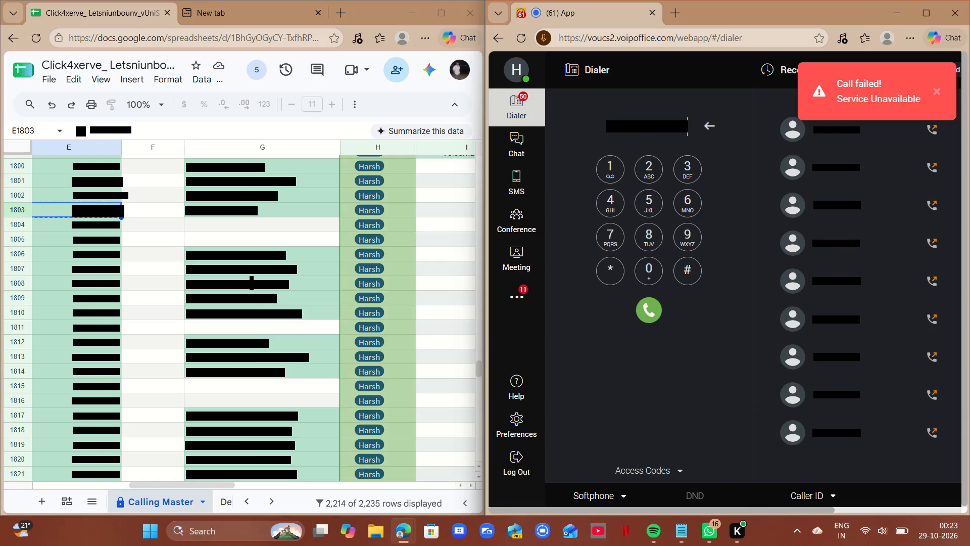
key(Return)
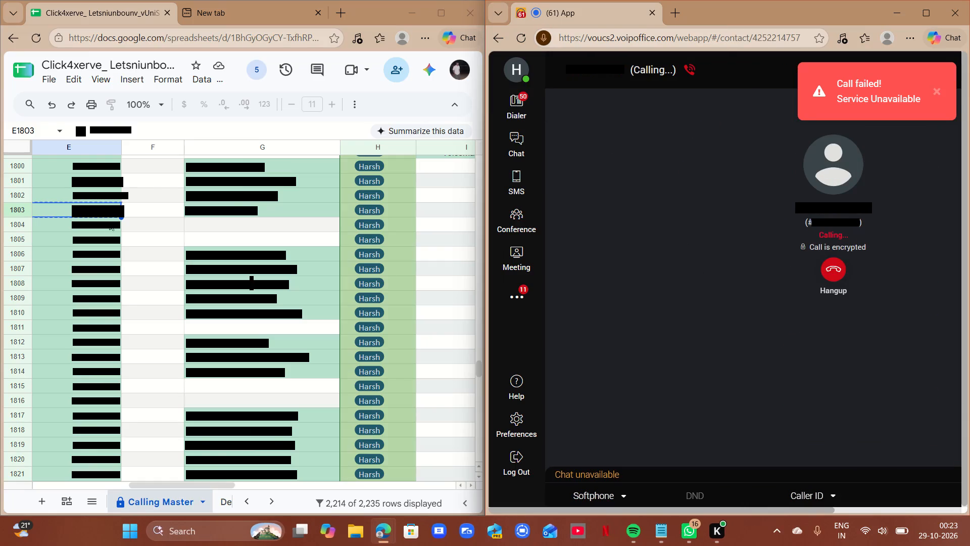
Copy the phone number in cell E1804 and place a call to it in the dialer.
click(106, 227)
key(ctrl+c)
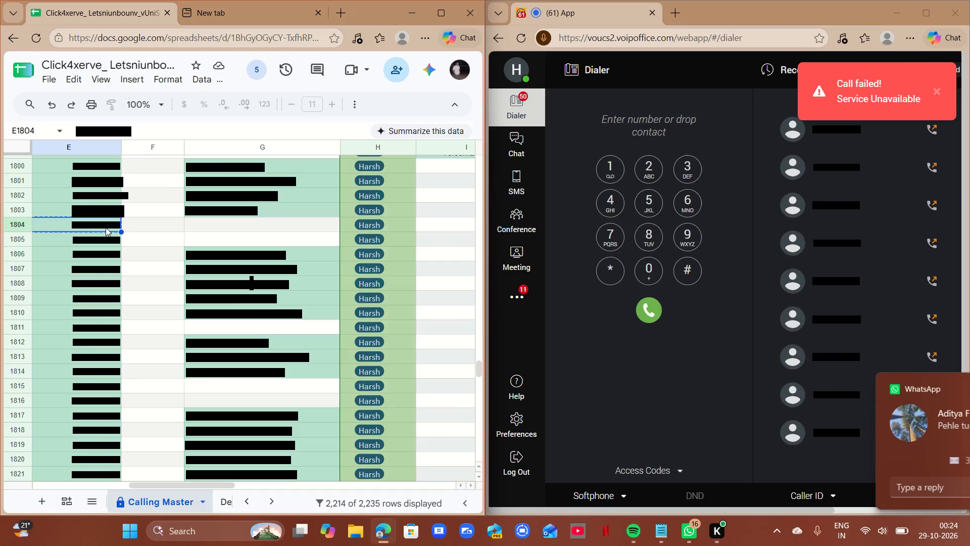
click(616, 113)
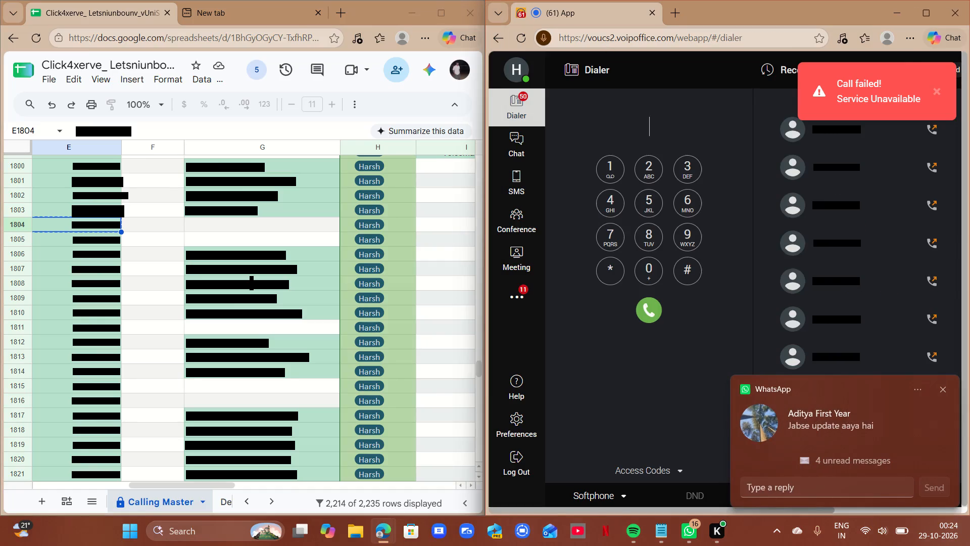
key(ctrl+v)
key(Return)
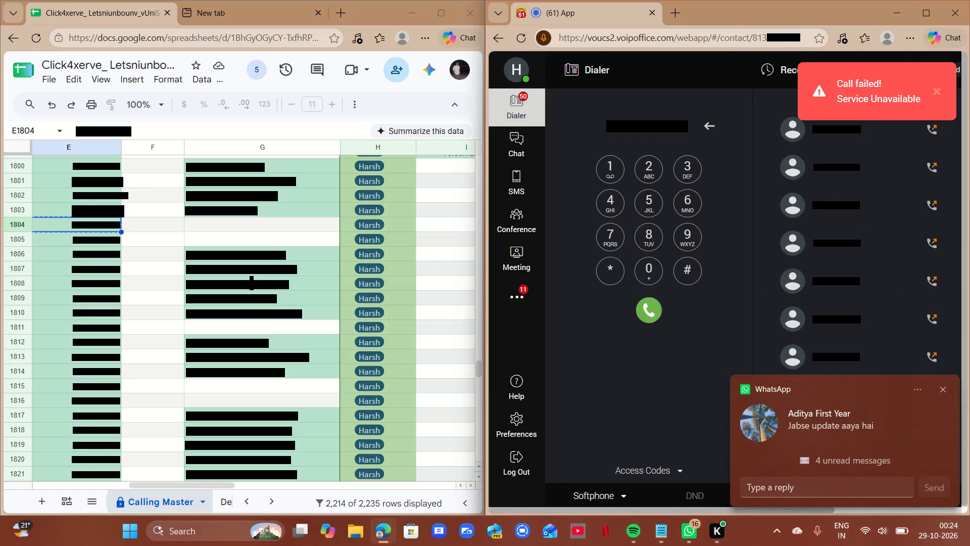
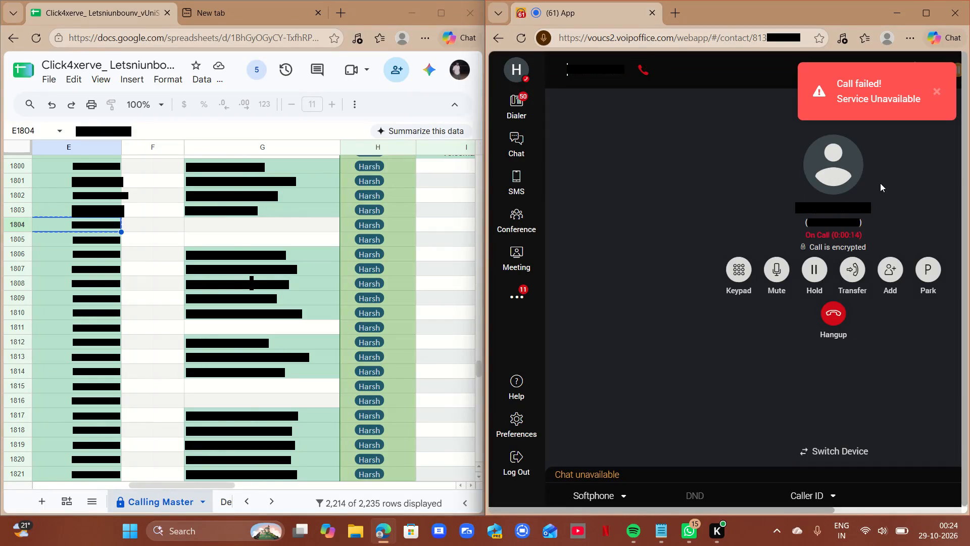
Dismiss the call failure notification and hang up the active call.
click(939, 90)
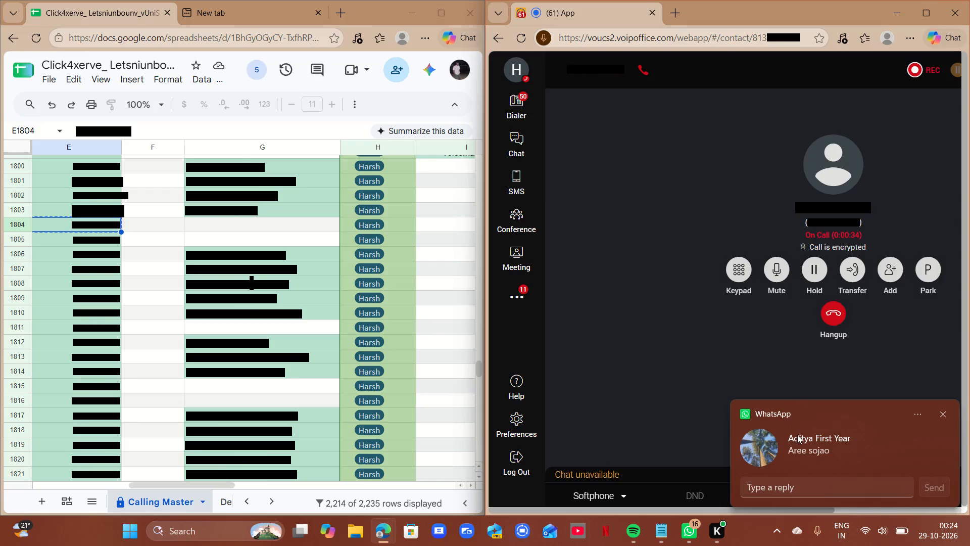
click(841, 314)
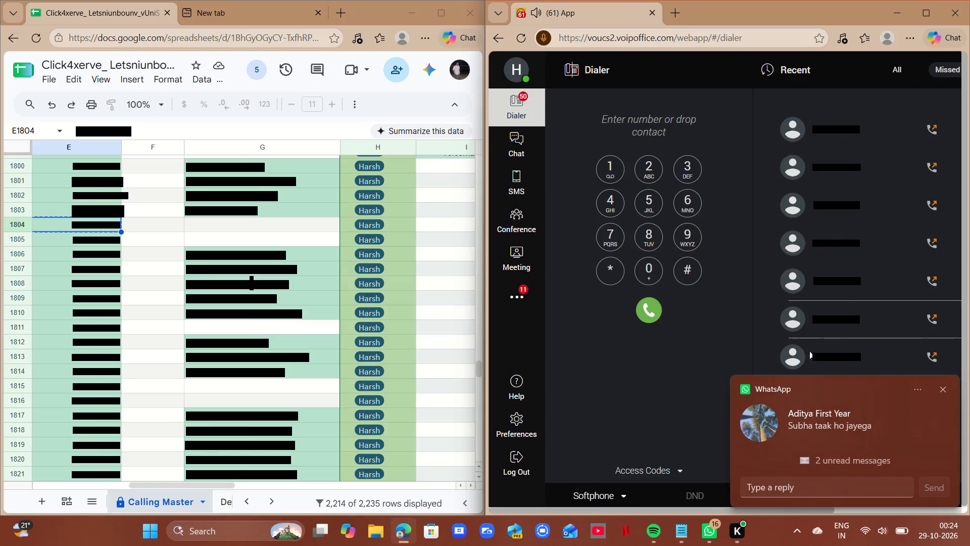
Paste the phone number copied from cell E1804 into the dialer's number field and delete characters from its end.
click(632, 126)
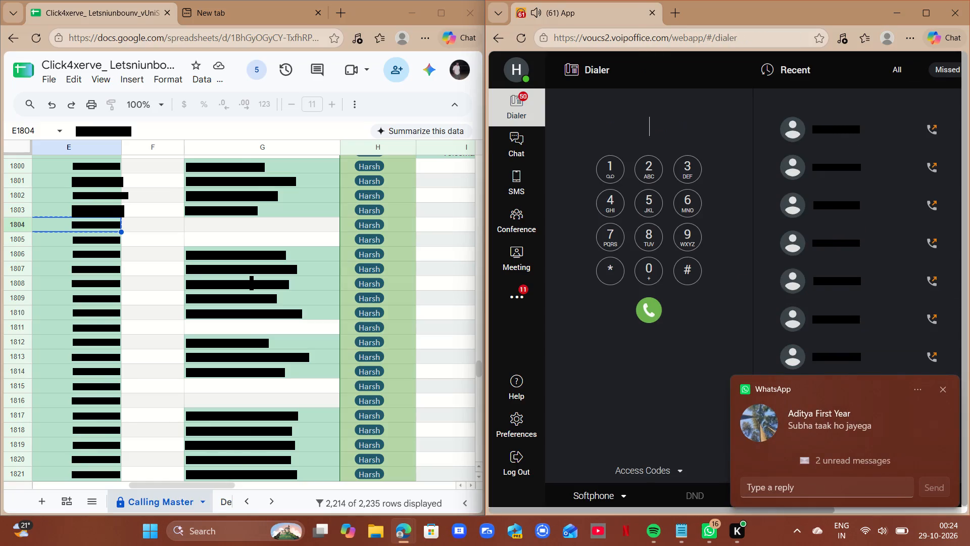
key(ctrl+v)
key(BackSpace)
key(BackSpace)
key(BackSpace)
key(BackSpace)
key(BackSpace)
key(BackSpace)
key(BackSpace)
key(BackSpace)
key(BackSpace)
key(BackSpace)
key(BackSpace)
key(BackSpace)
key(BackSpace)
key(BackSpace)
key(BackSpace)
key(BackSpace)
key(BackSpace)
key(BackSpace)
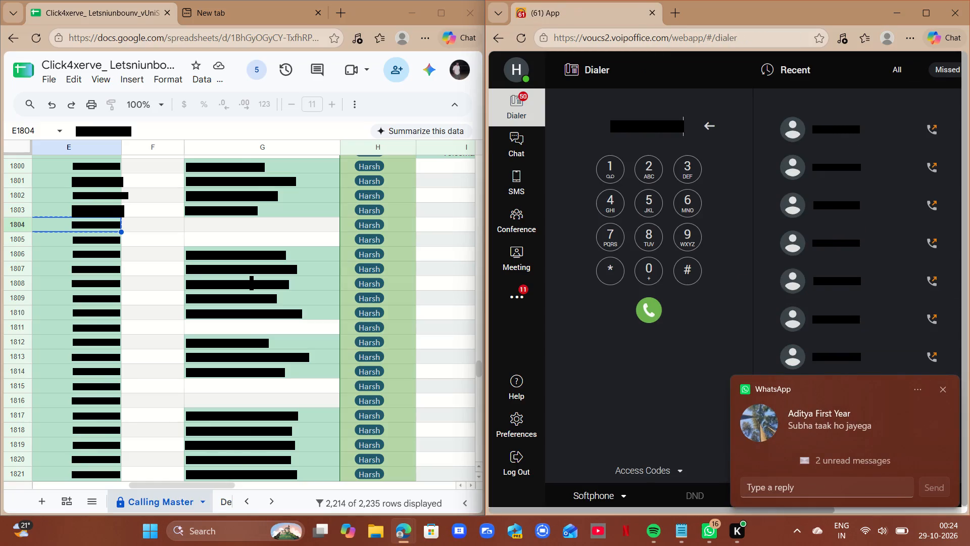
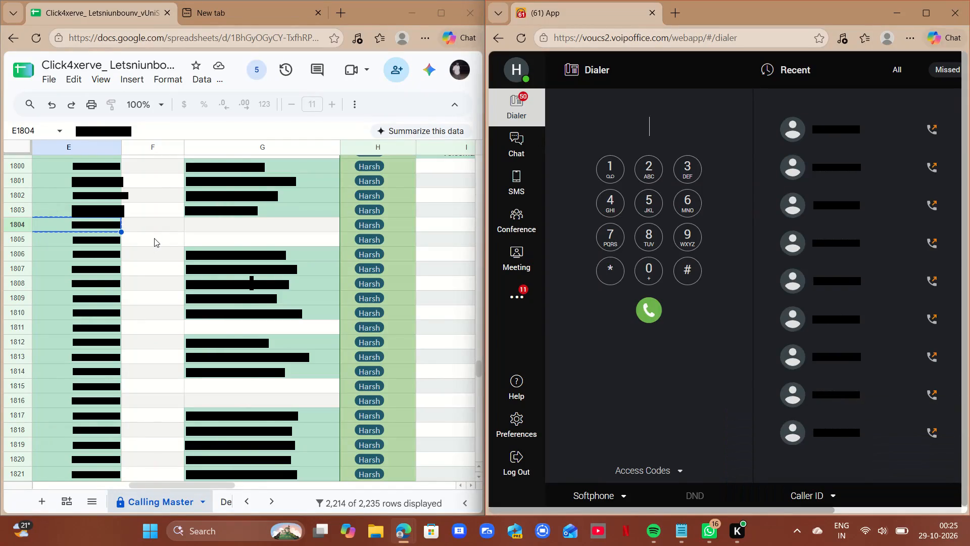
Set the call status in cell I1804 to Ni (Not Intersted).
click(20, 223)
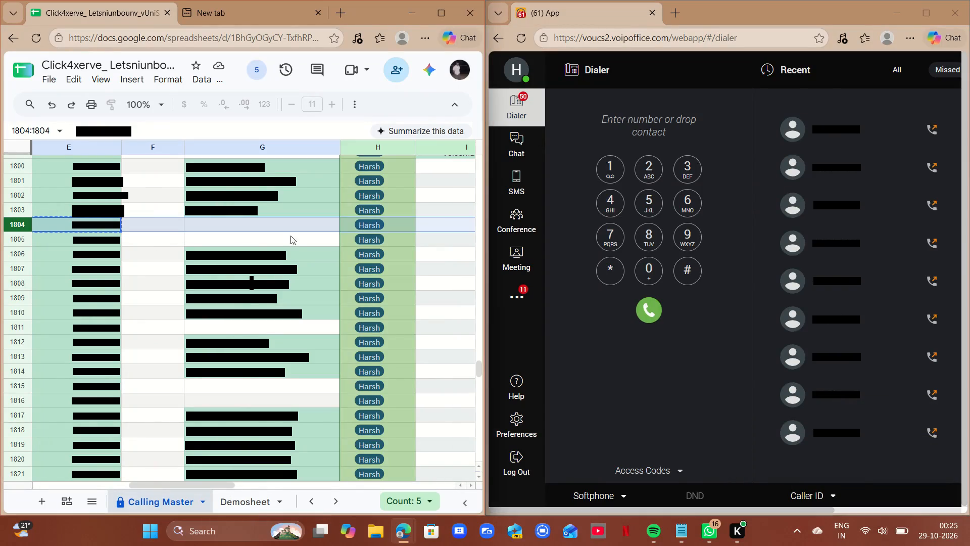
click(431, 225)
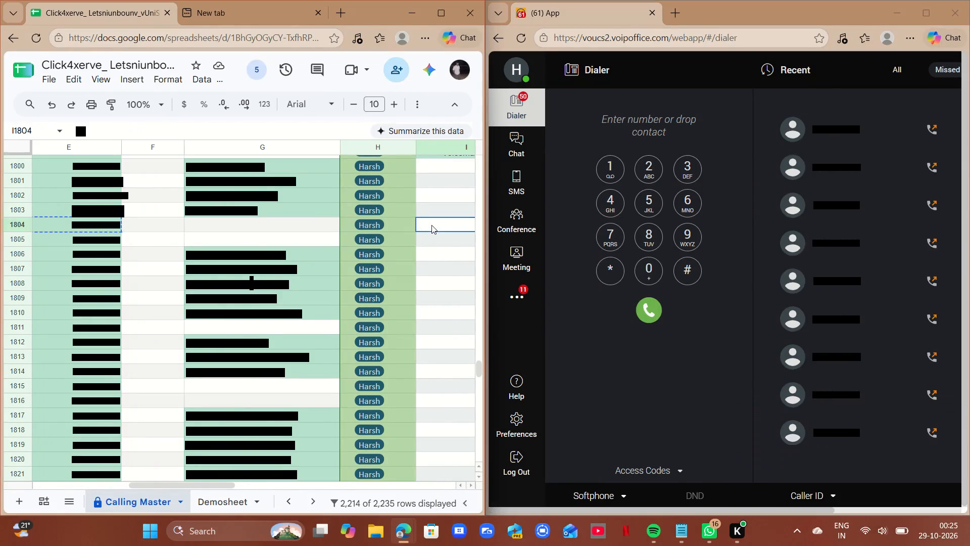
key(n)
key(Return)
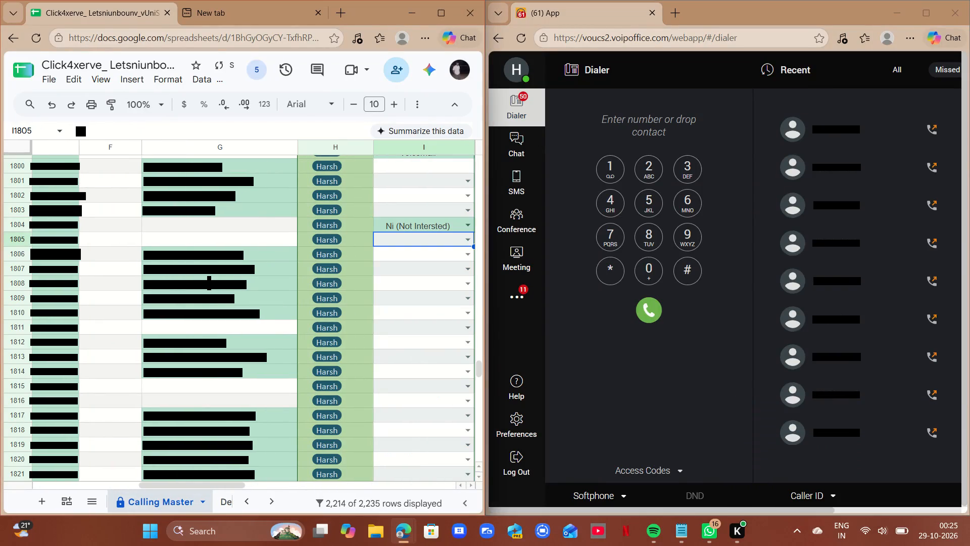
Set the call status in cell I1803 to Voicemail and fill it upward through cell I1800.
click(416, 209)
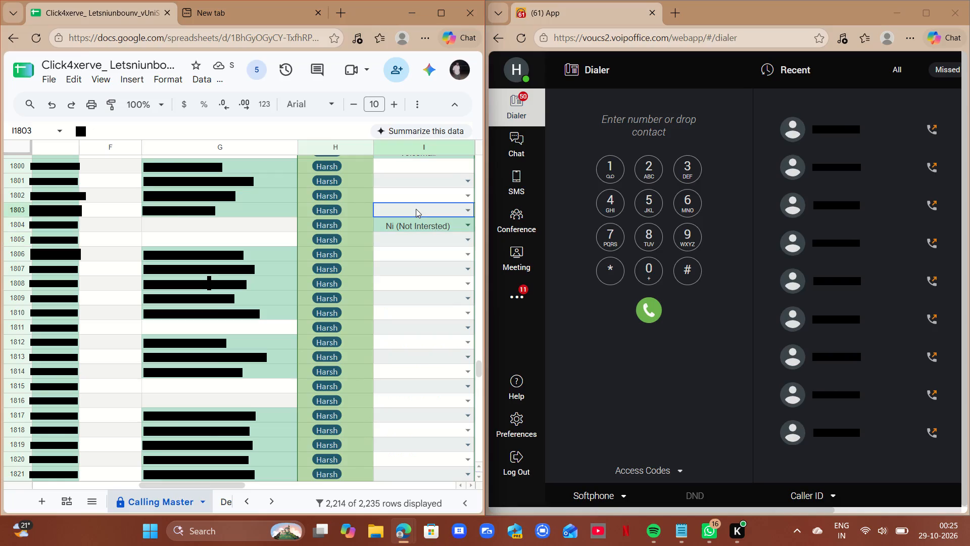
key(v)
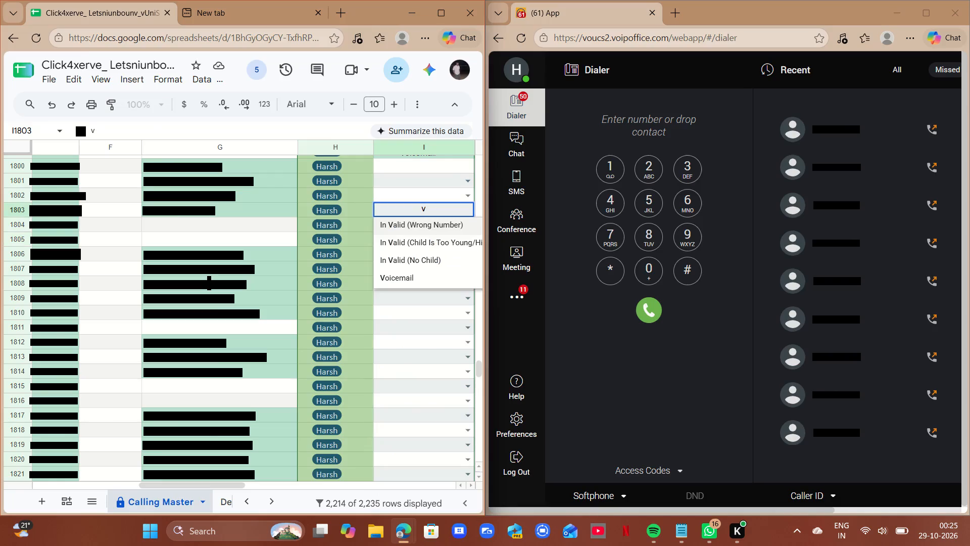
key(Up)
key(Return)
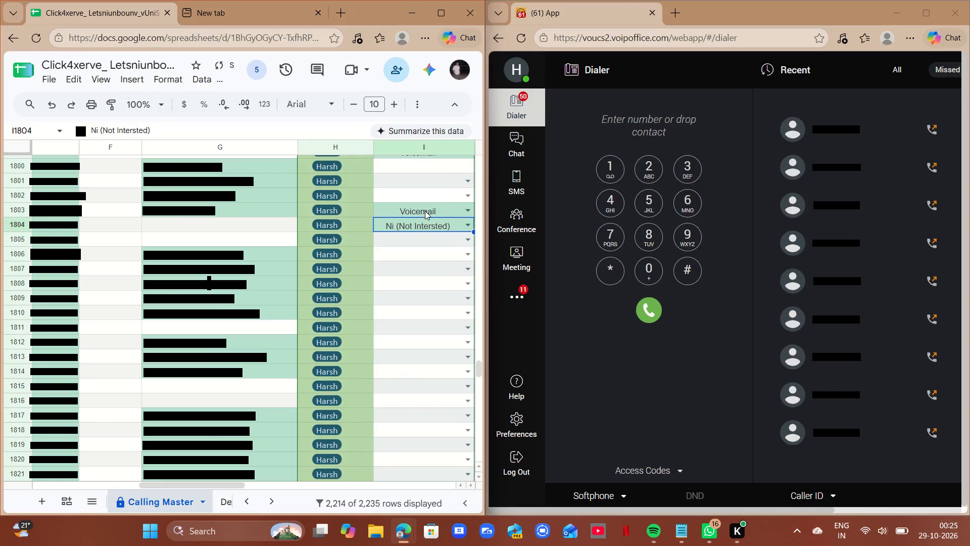
click(425, 211)
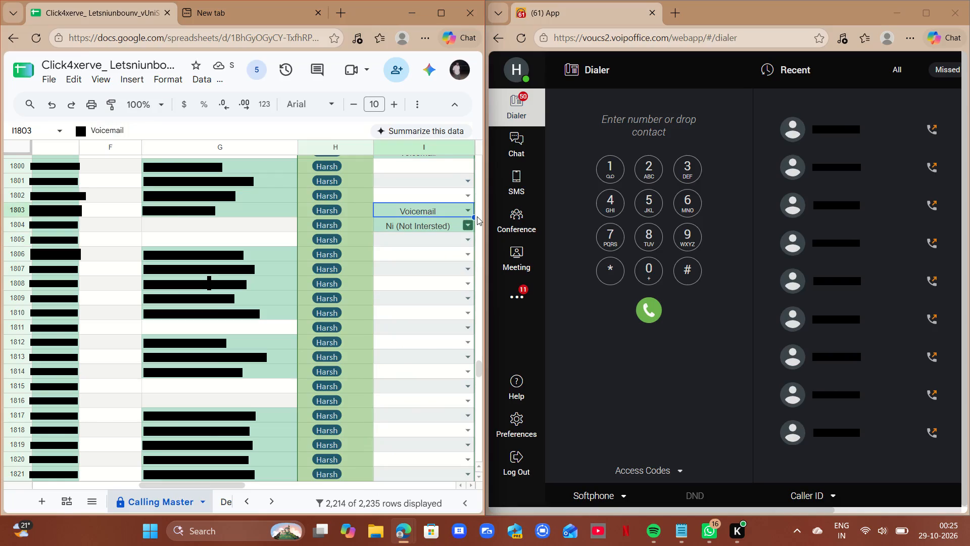
drag(473, 216, 470, 204)
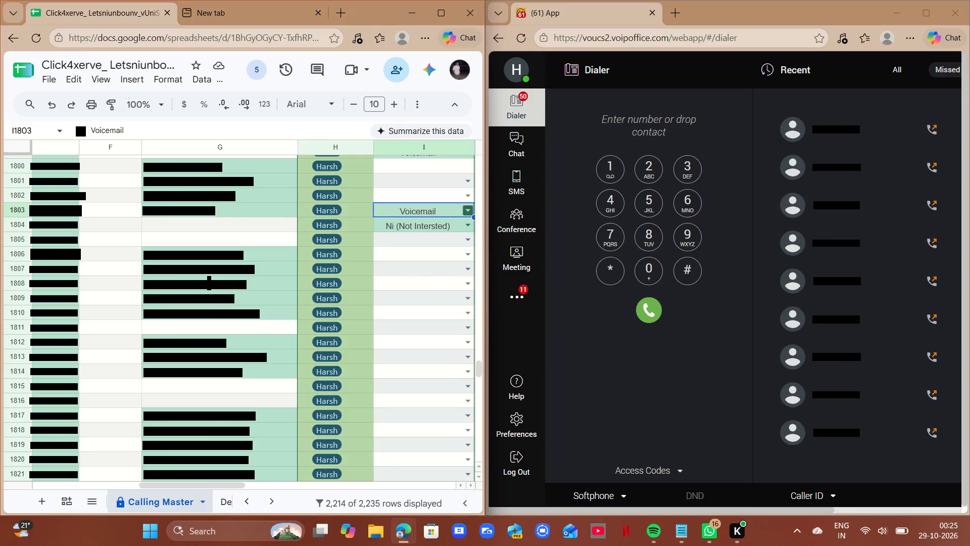
drag(470, 204, 454, 169)
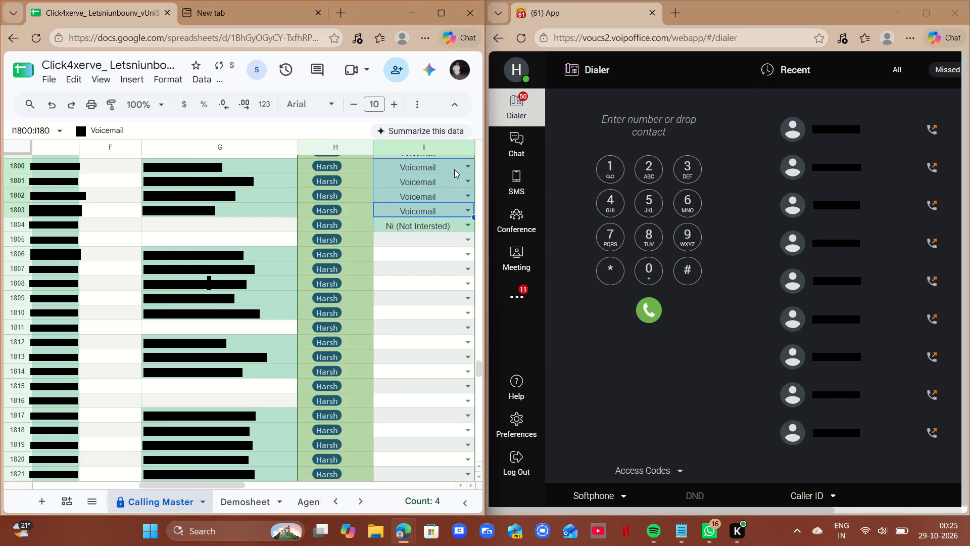
Copy the phone number from cell E1805 into the dialer, delete the extra trailing character and place the call.
scroll(454, 169, down, 1)
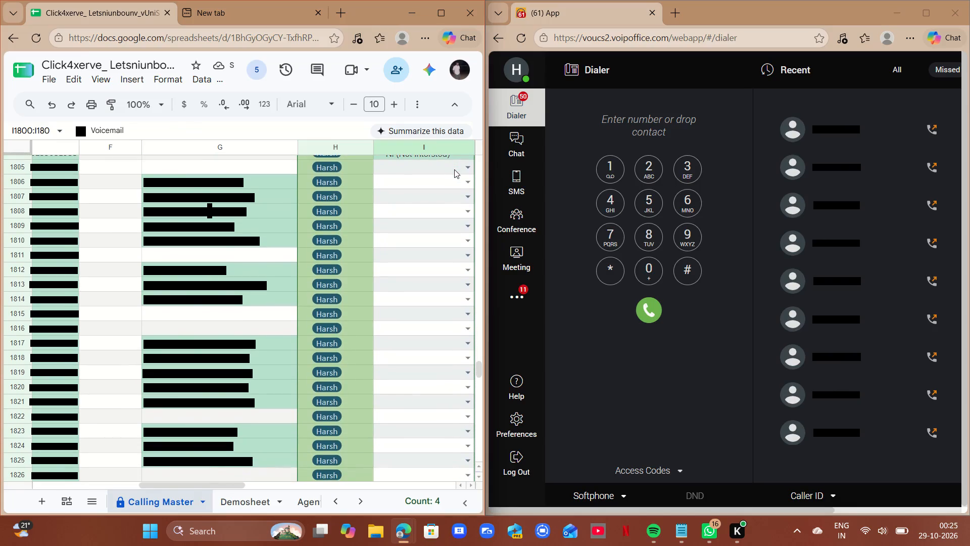
scroll(454, 169, down, 1)
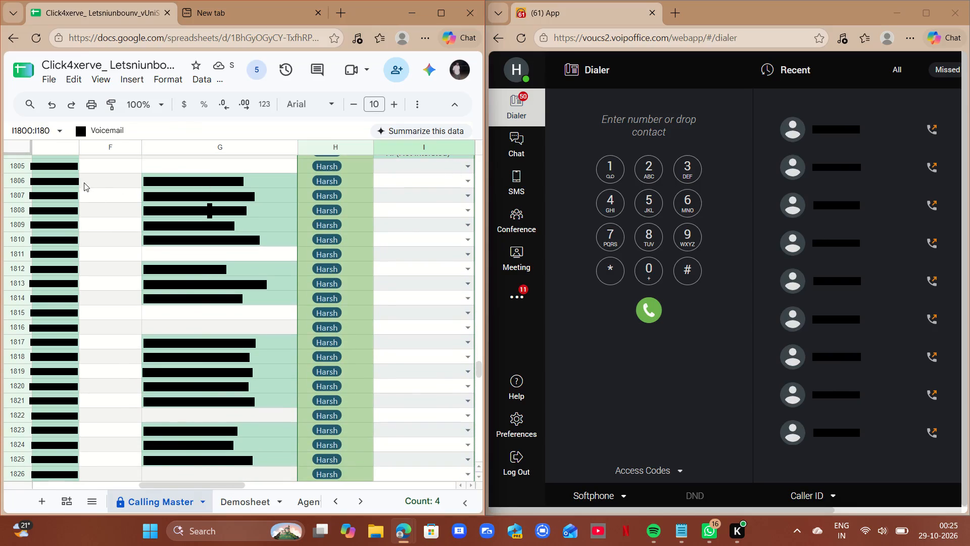
click(69, 171)
key(ctrl+c)
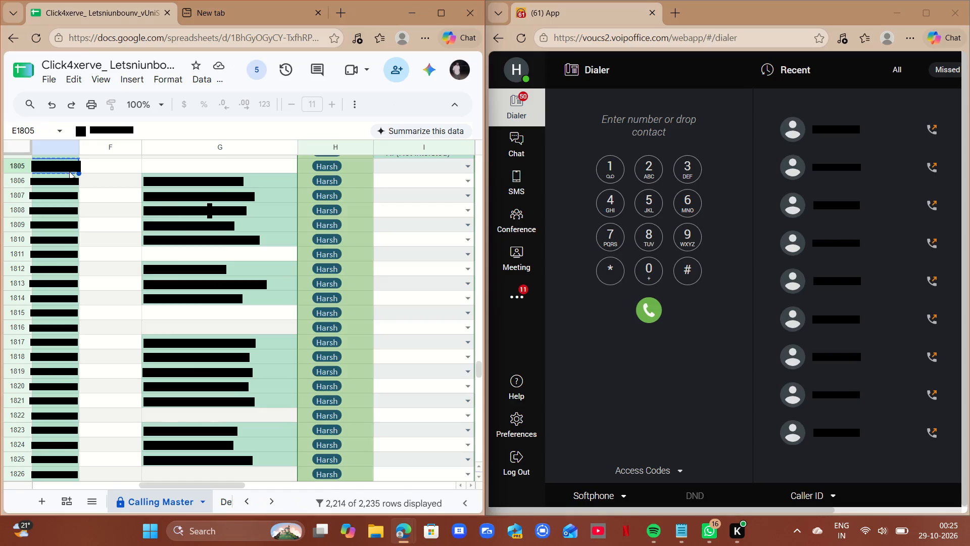
click(627, 128)
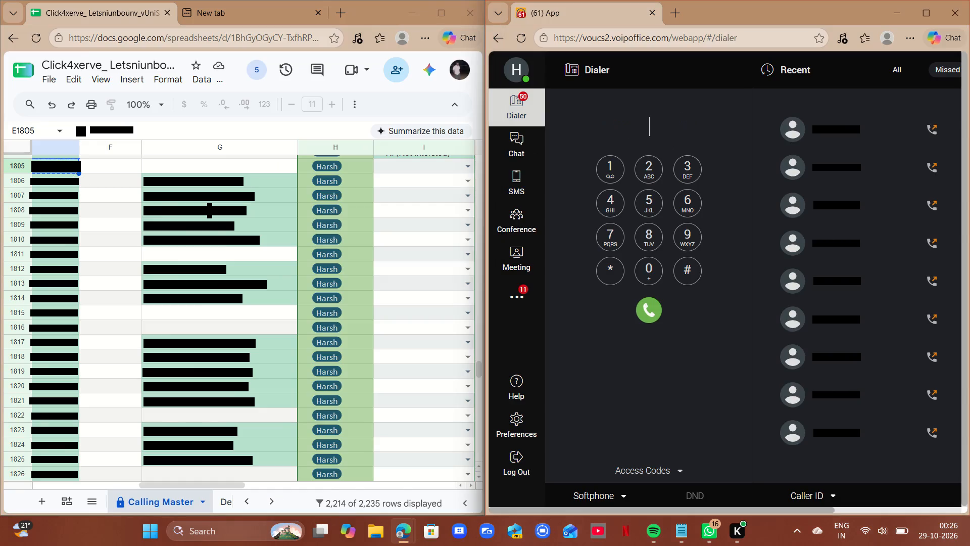
key(ctrl+v)
key(4)
click(627, 128)
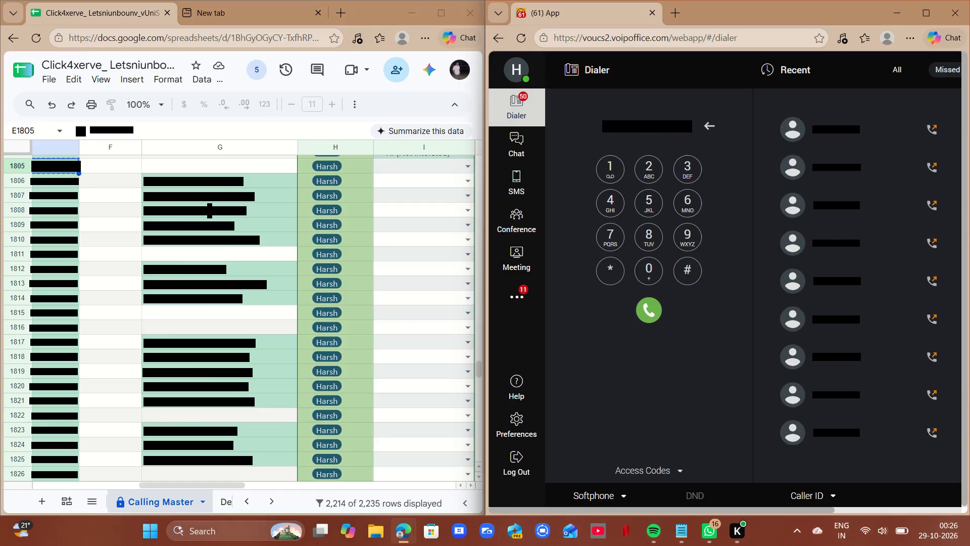
key(Right)
key(Right)
key(Right)
key(Right)
key(Right)
key(Right)
key(Right)
key(Right)
key(BackSpace)
key(Return)
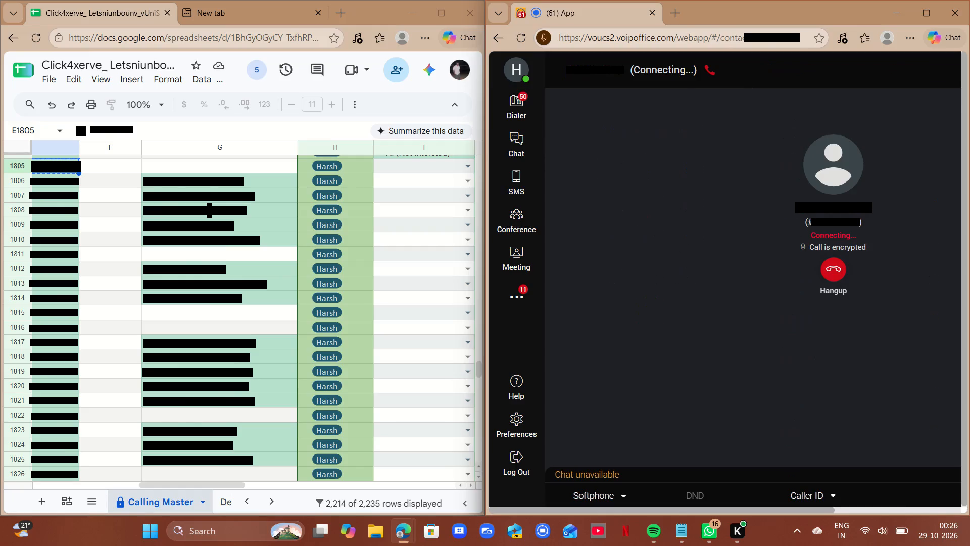
Copy the phone number from cell E1806, then check the Dashboard sheet and return to Calling Master.
click(68, 185)
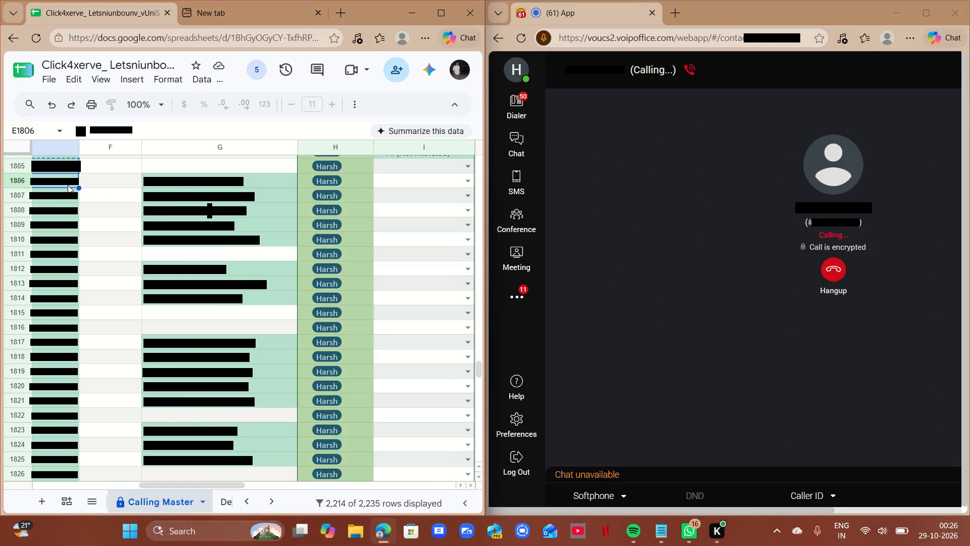
key(ctrl+c)
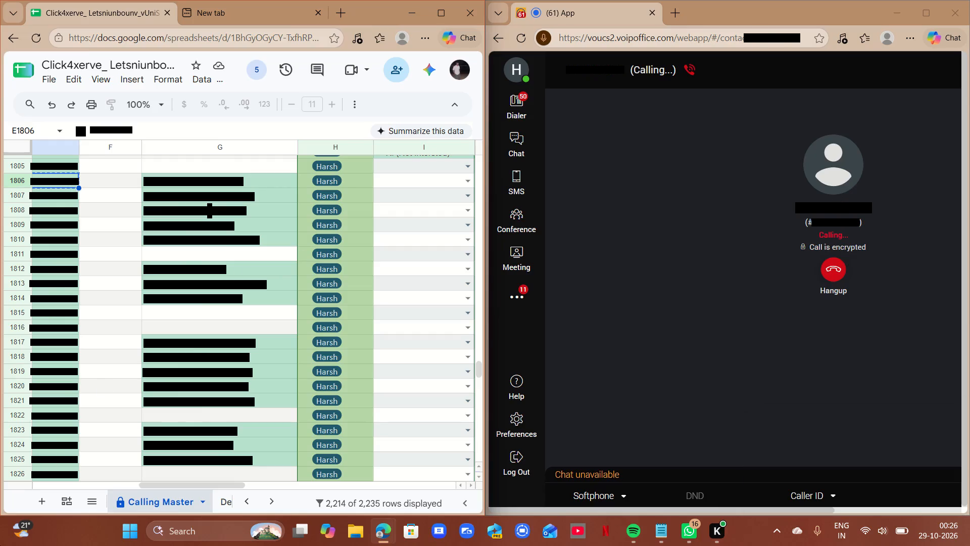
scroll(115, 496, right, 1)
click(115, 496)
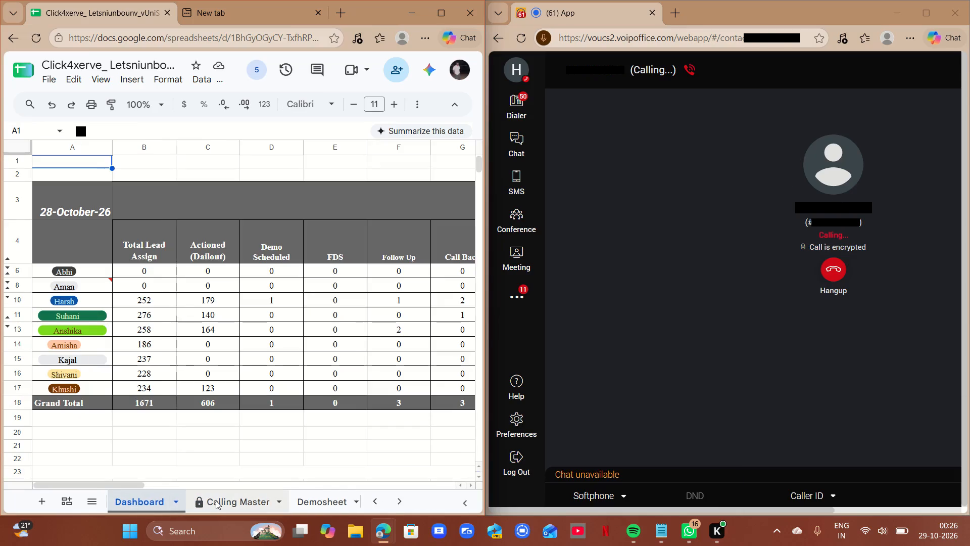
click(216, 500)
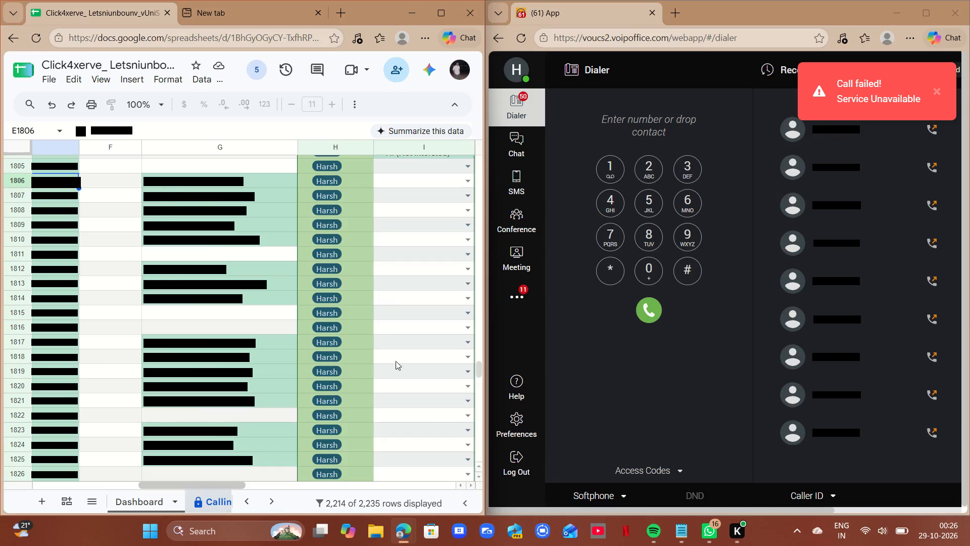
Paste the phone number copied from cell E1806 into the dialer's number field.
click(638, 150)
key(ctrl+v)
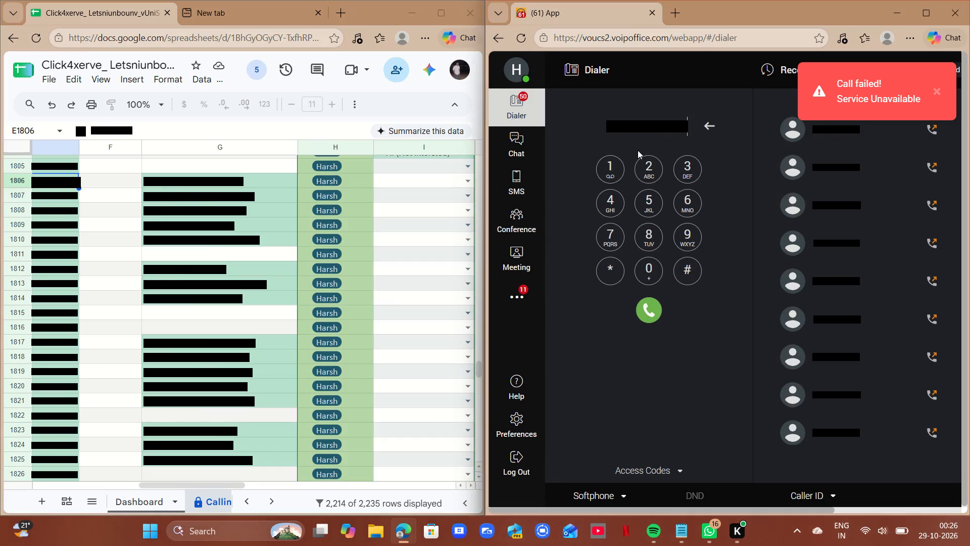
Place the call to the phone number from cell E1806 entered in the dialer.
key(Return)
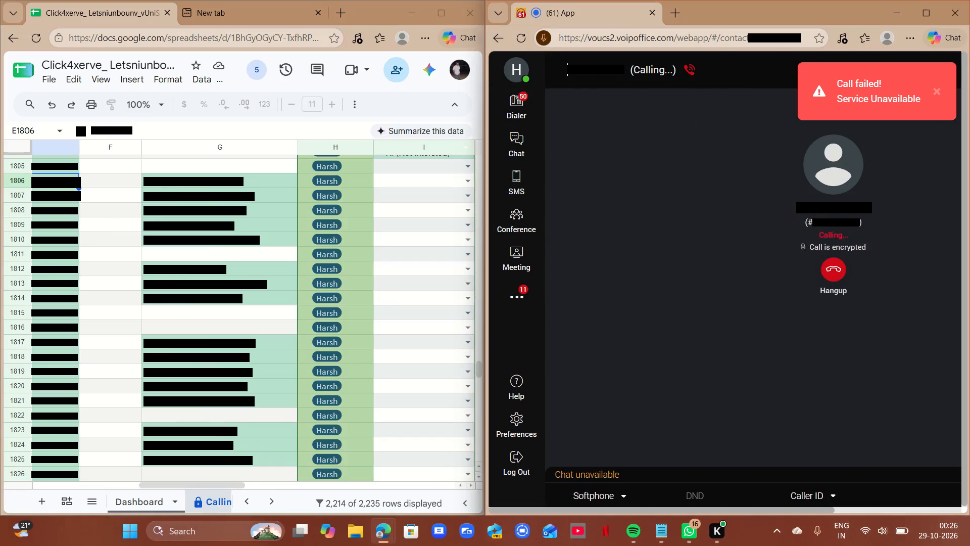
Copy the next lead's phone number from cell E1807 for dialing.
click(65, 191)
key(ctrl+c)
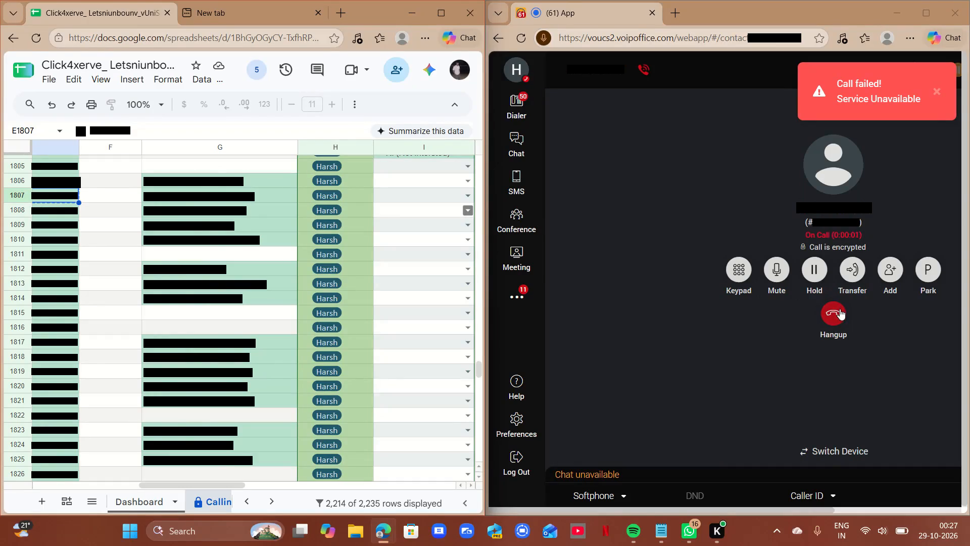
Hang up the active call and call the phone number copied from cell E1807.
click(840, 309)
click(654, 153)
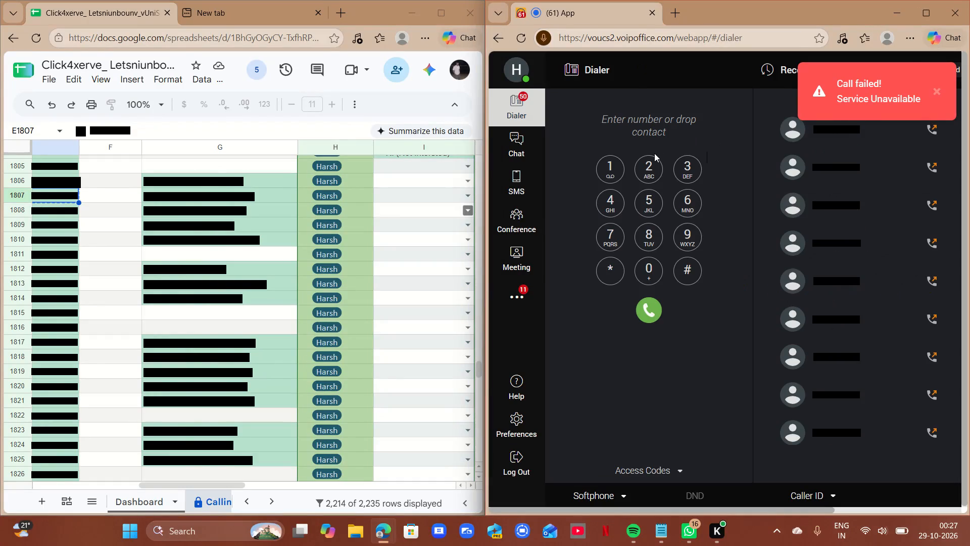
key(ctrl+v)
key(Return)
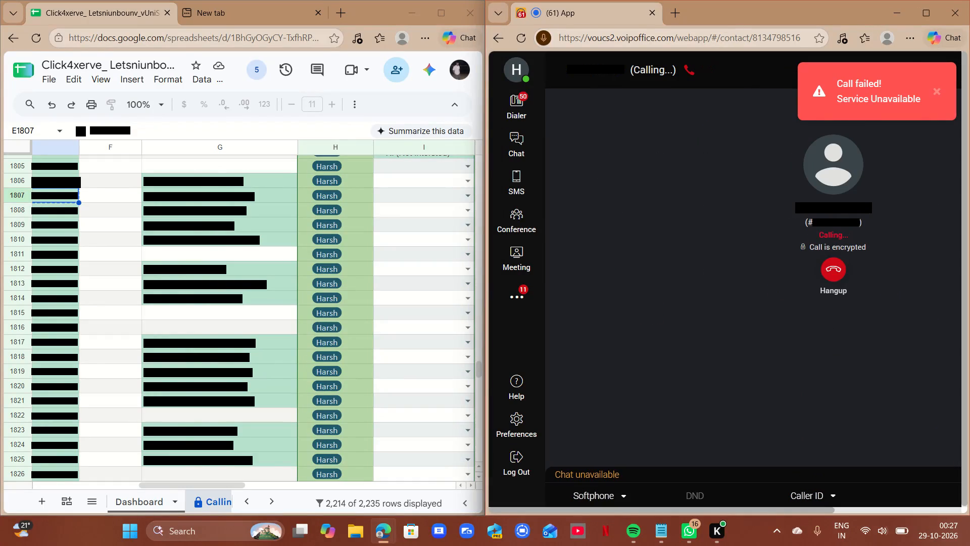
Copy the phone number from cell E1808, then check the Dashboard sheet and return to Calling Master.
click(64, 211)
key(ctrl+c)
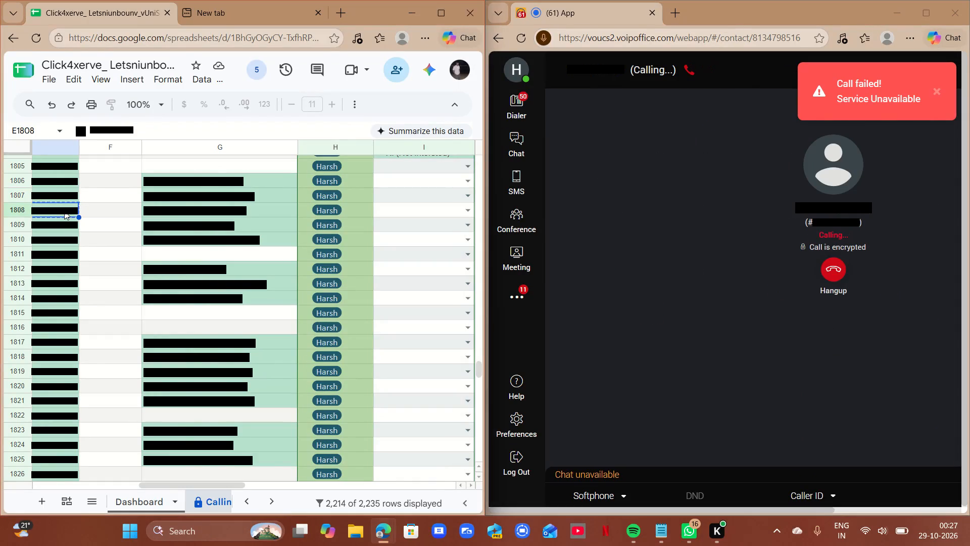
click(149, 504)
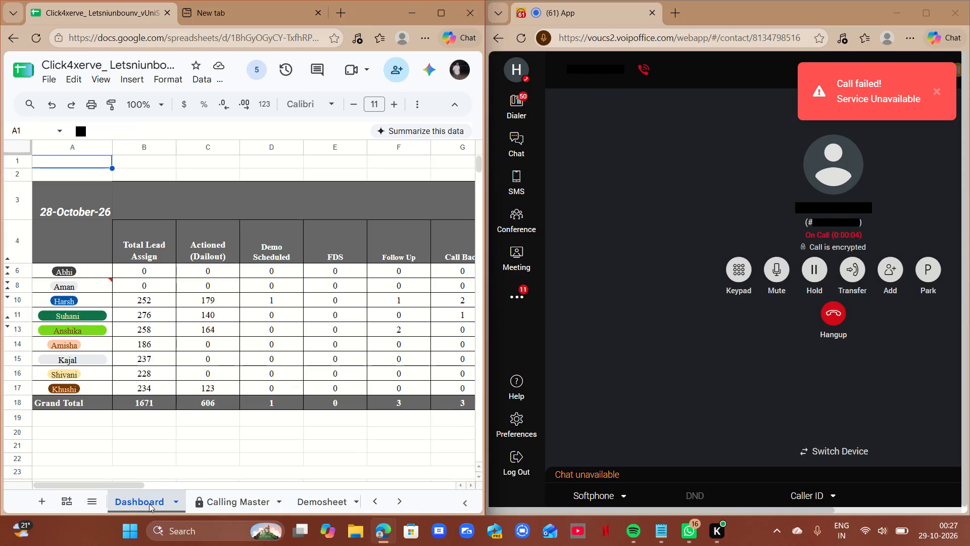
click(238, 501)
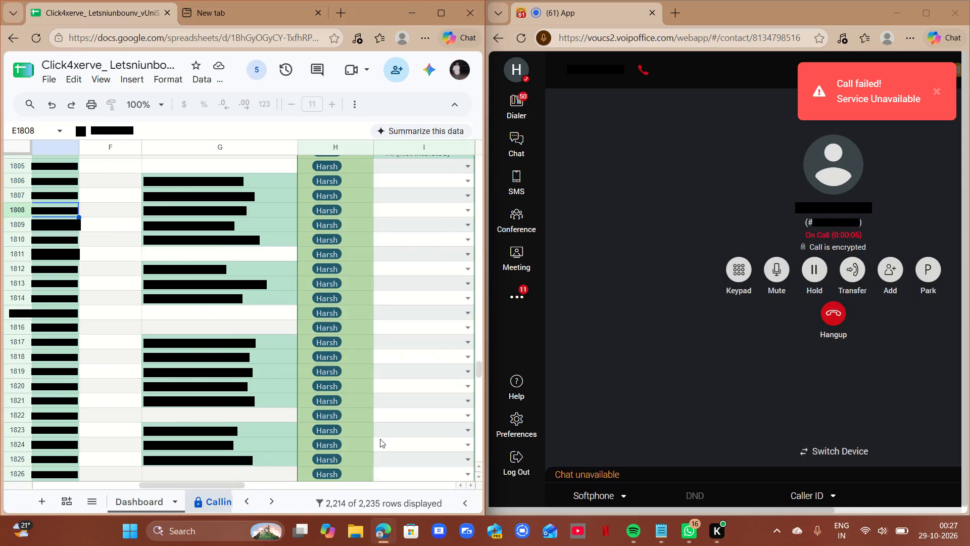
Hang up the active call and call the phone number copied from cell E1808.
click(837, 316)
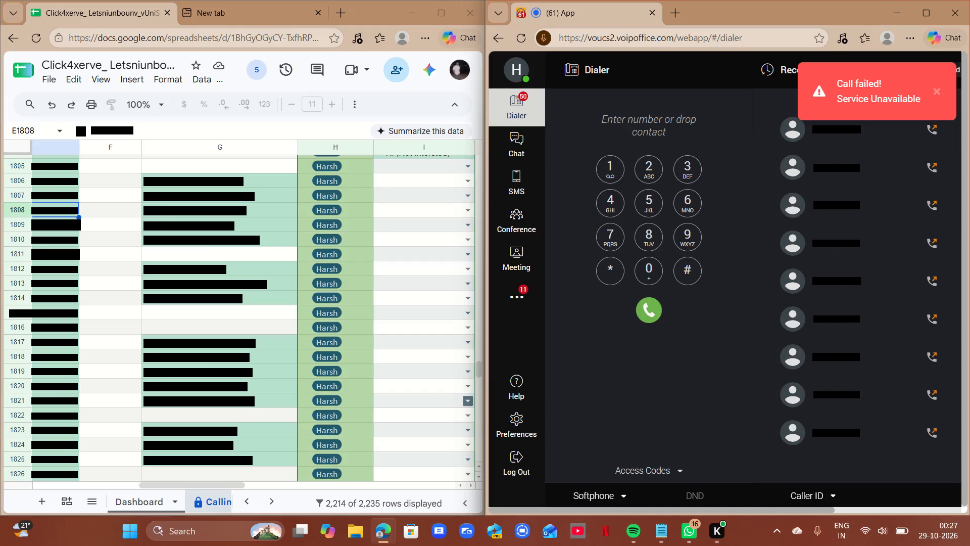
click(665, 130)
key(ctrl+v)
key(Return)
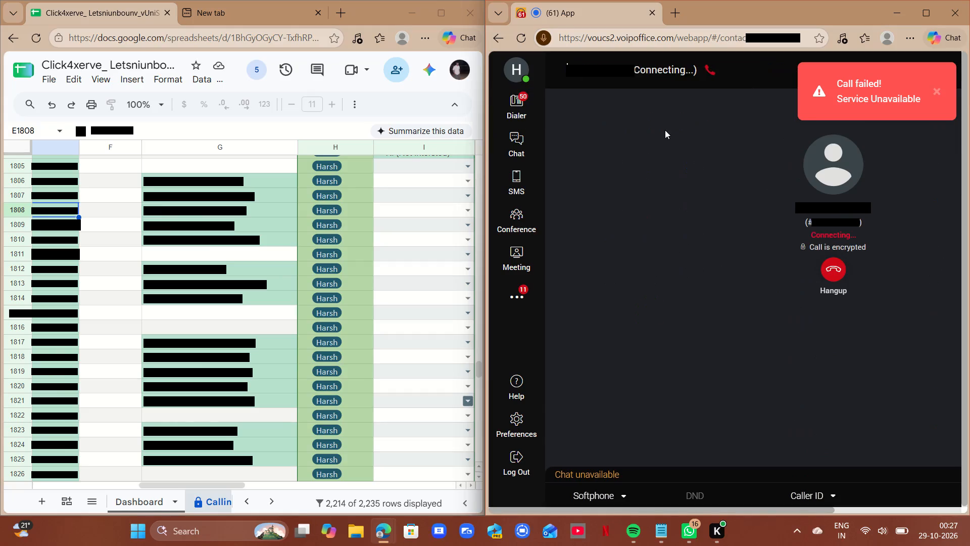
Copy the phone number from cell E1809, dismissing the protected-cell notice.
click(74, 223)
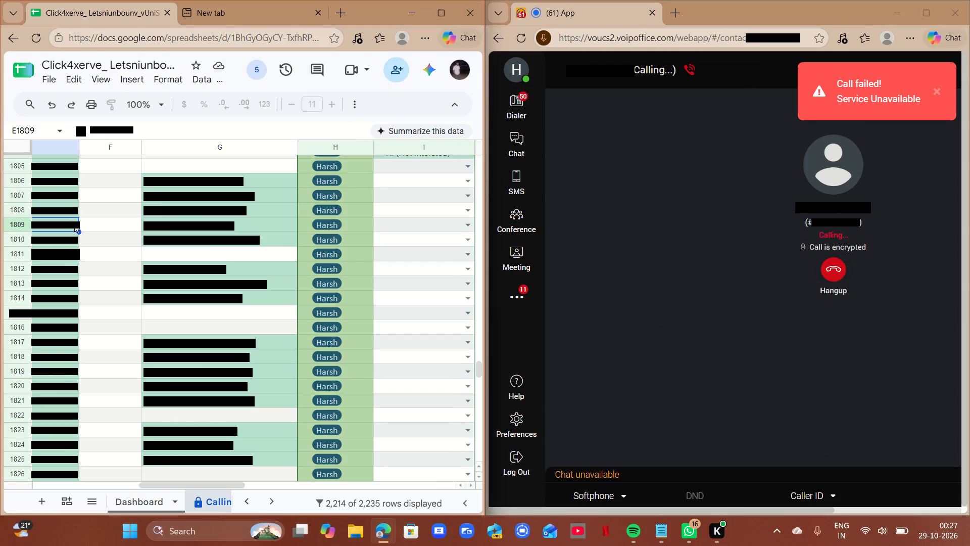
key(c)
key(ctrl+c)
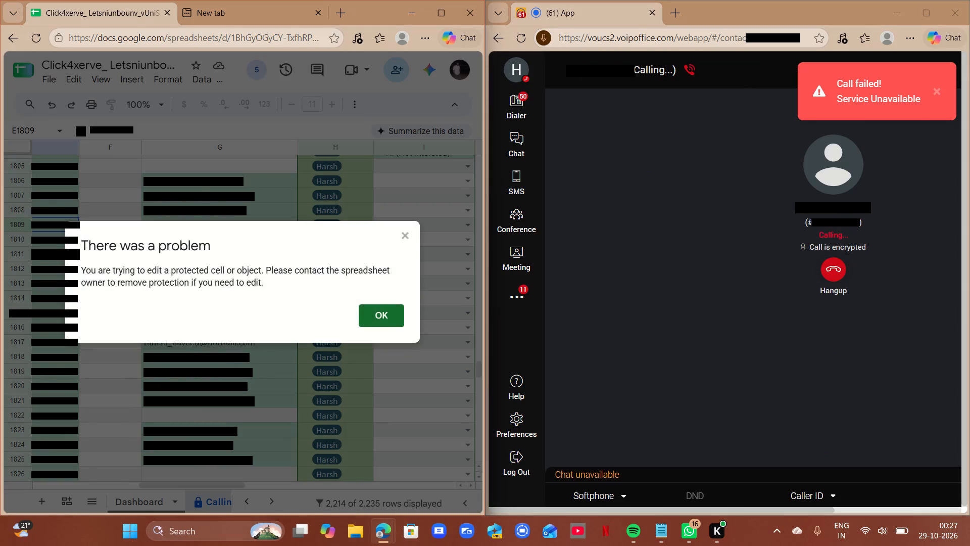
click(369, 311)
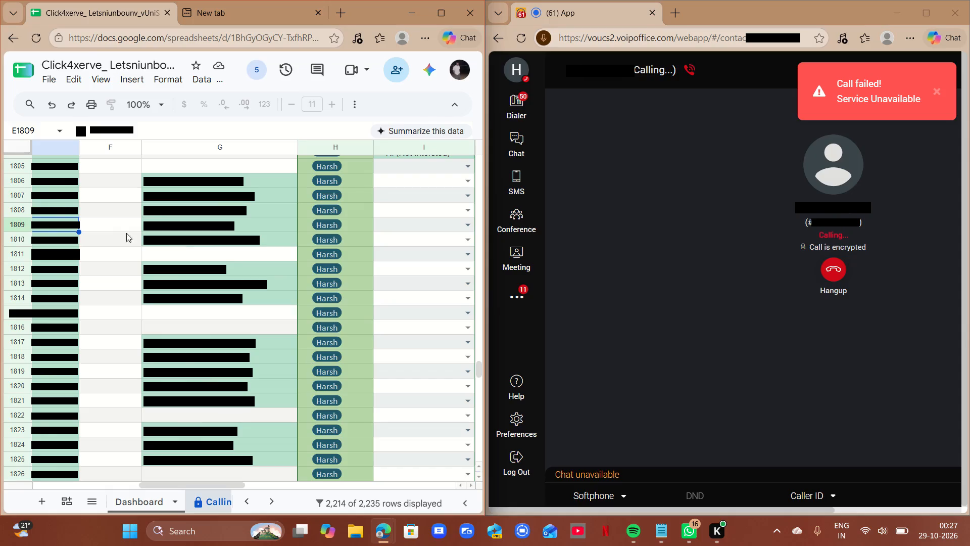
click(69, 231)
key(ctrl+c)
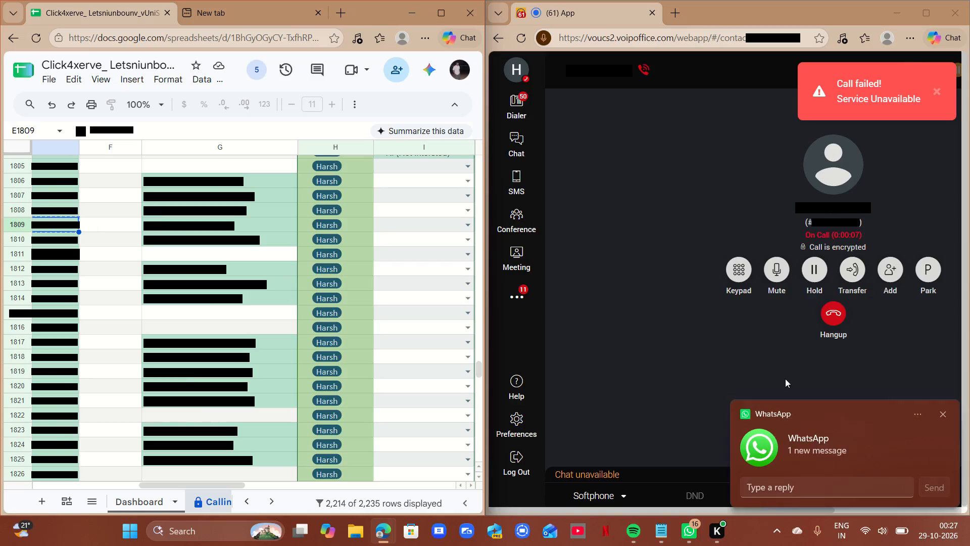
Hang up the active call and call the phone number copied from cell E1809.
click(829, 325)
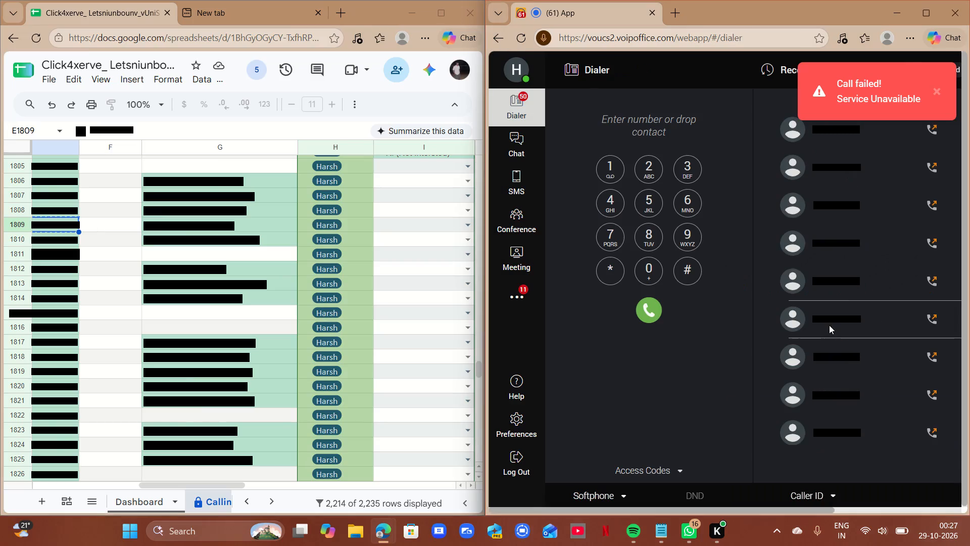
click(659, 135)
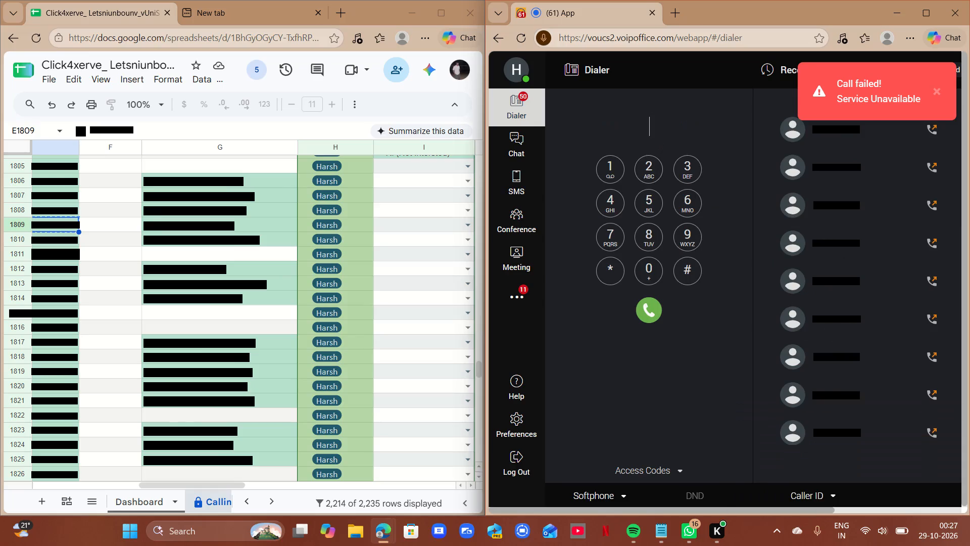
key(ctrl+v)
key(Return)
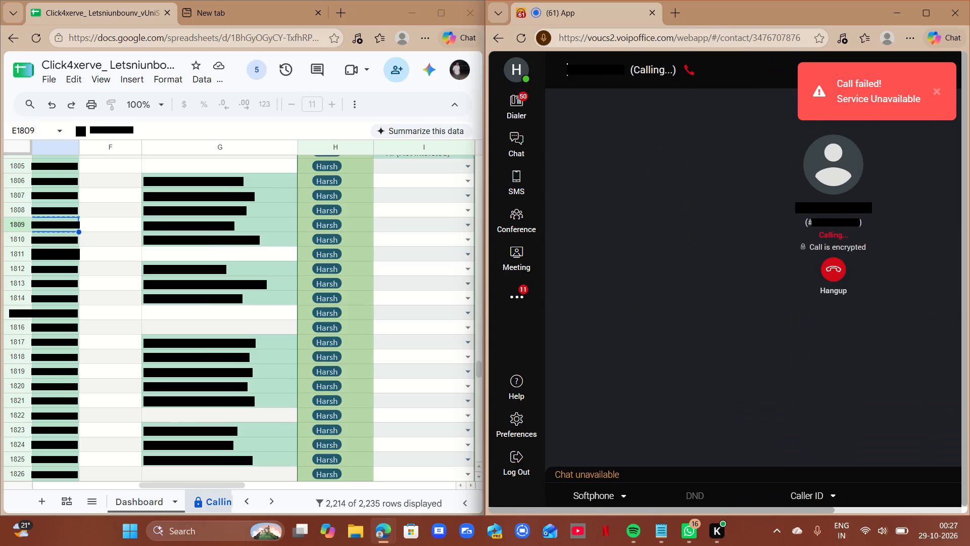
Copy the phone number from cell E1810 and call it in place of the active call.
click(69, 234)
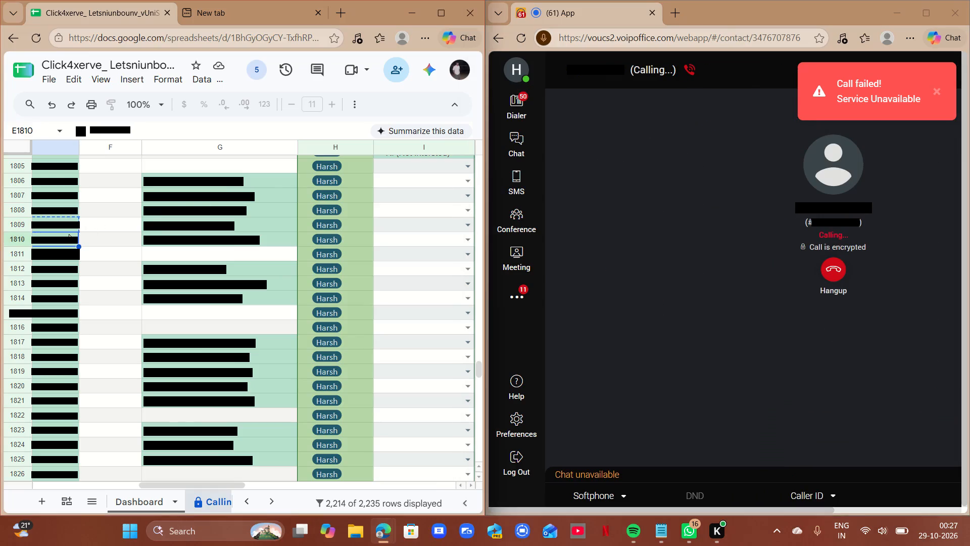
key(ctrl+c)
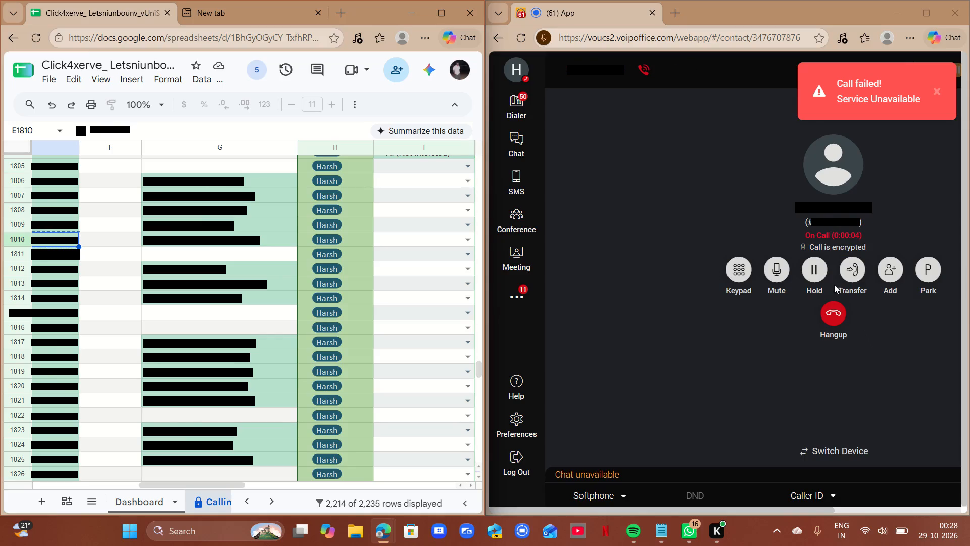
click(832, 312)
click(639, 156)
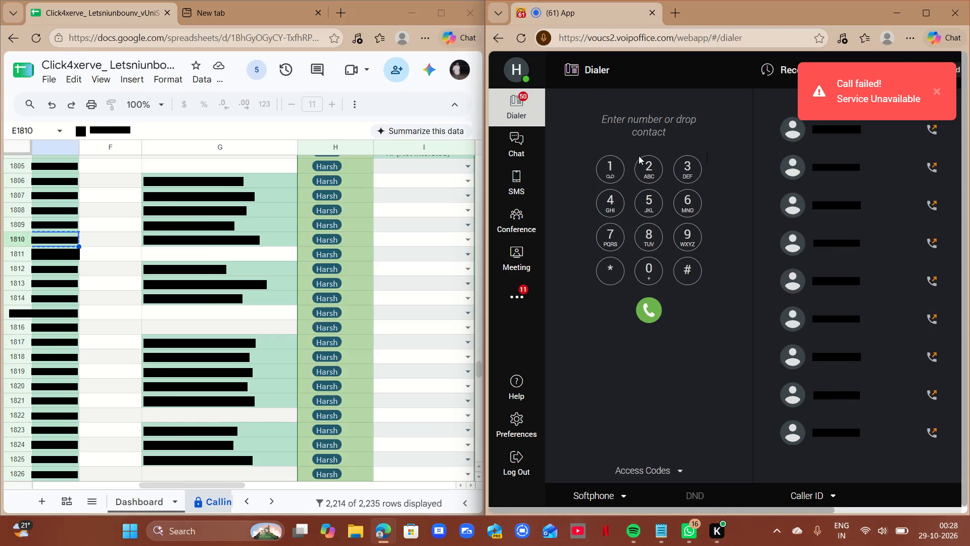
key(ctrl+v)
key(Return)
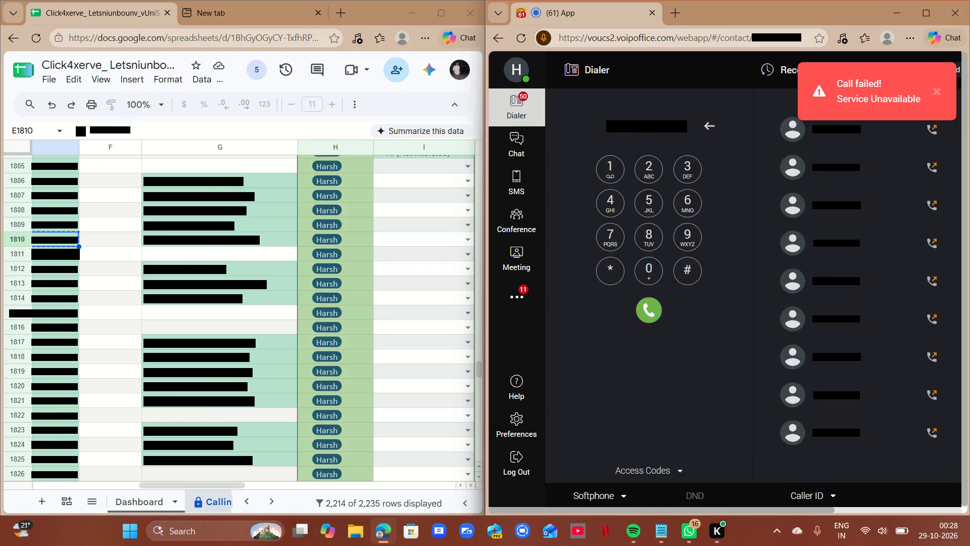
Copy the phone number from cell E1811 and dismiss the call-failed notice in the dialer.
click(72, 250)
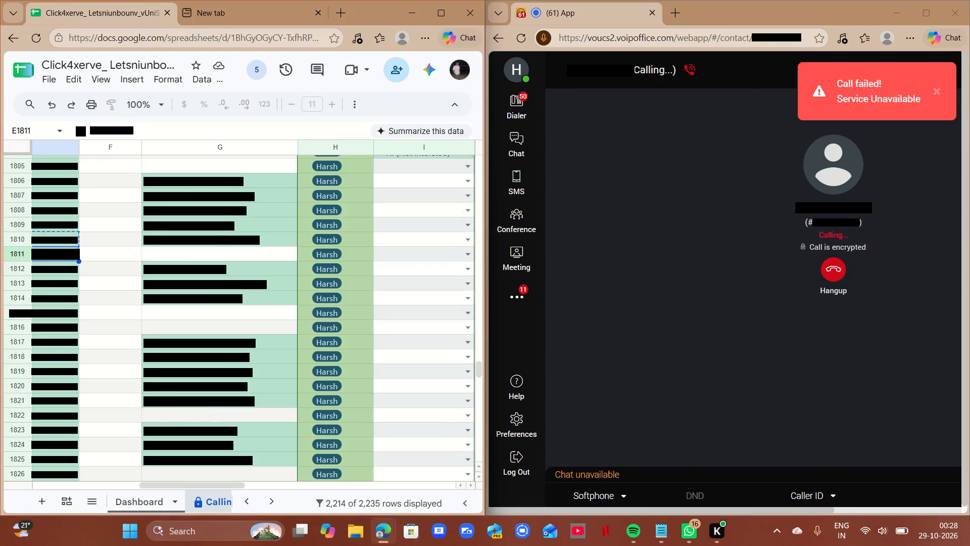
key(ctrl+c)
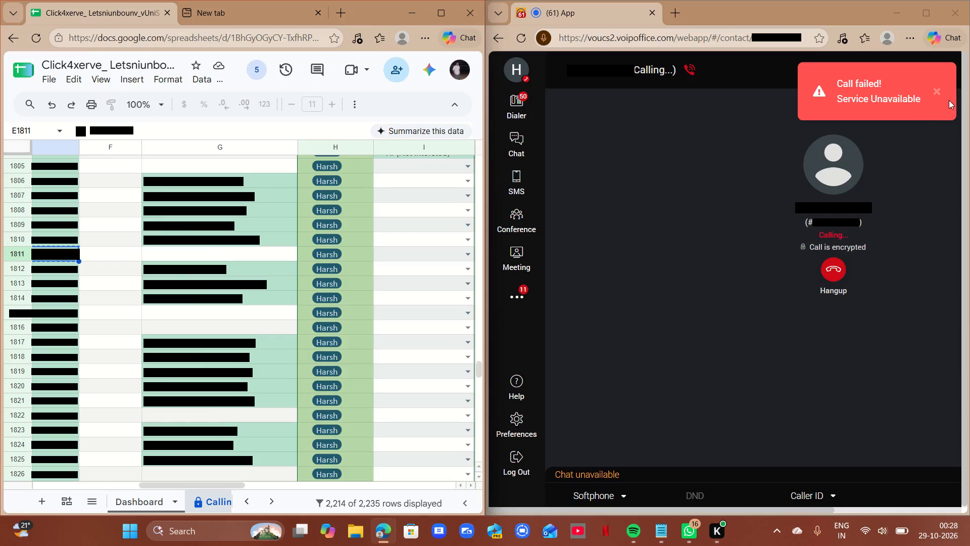
click(930, 86)
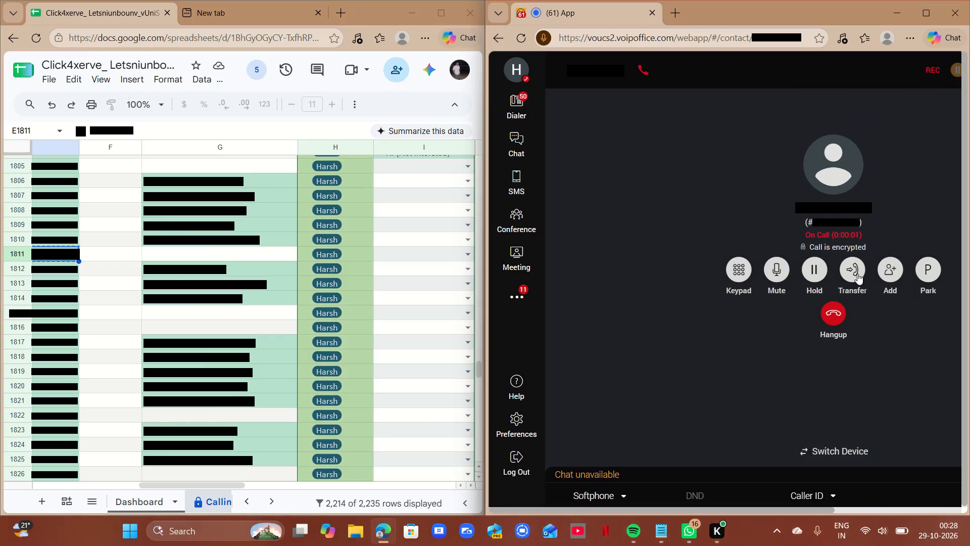
Hang up the active call and call the phone number copied from cell E1811.
click(825, 315)
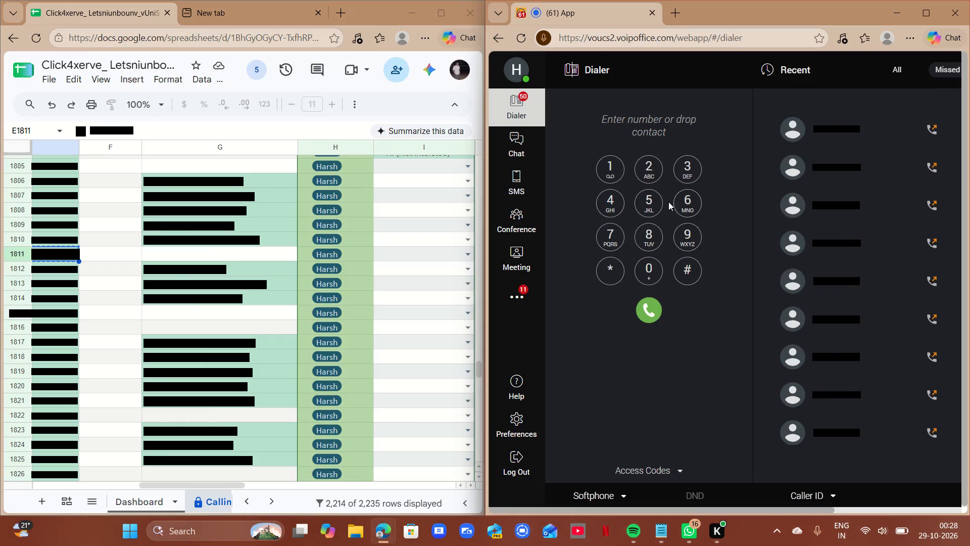
click(656, 134)
key(ctrl+v)
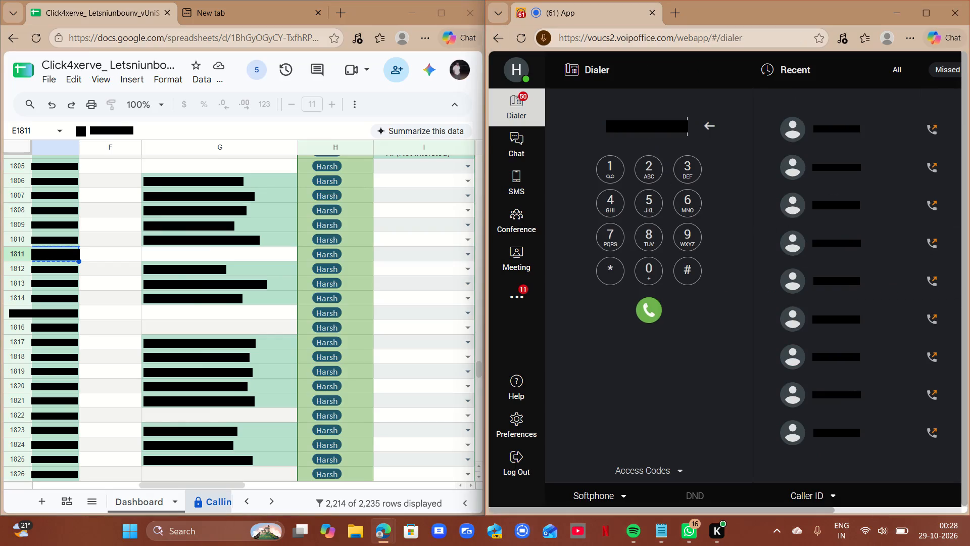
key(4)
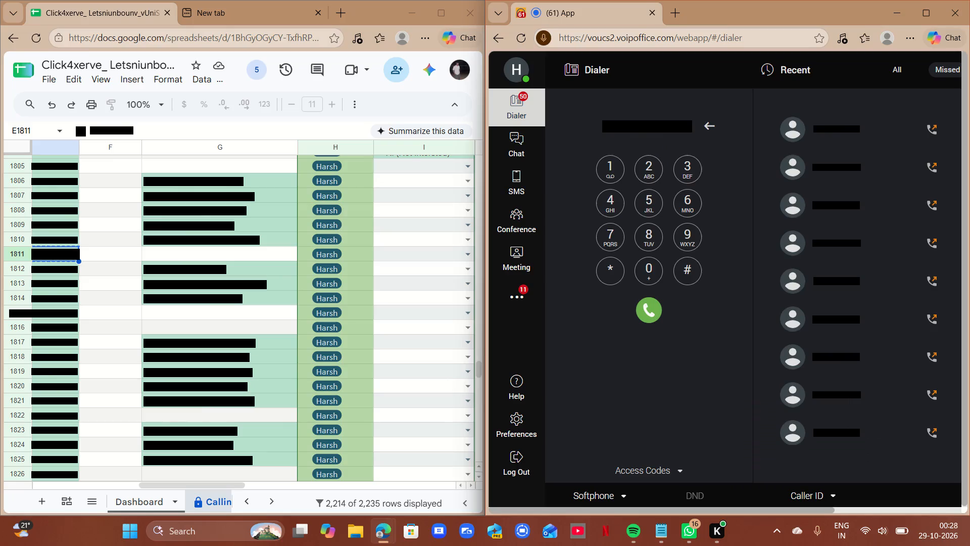
key(BackSpace)
key(Return)
Copy the phone number from cell E1812.
click(70, 268)
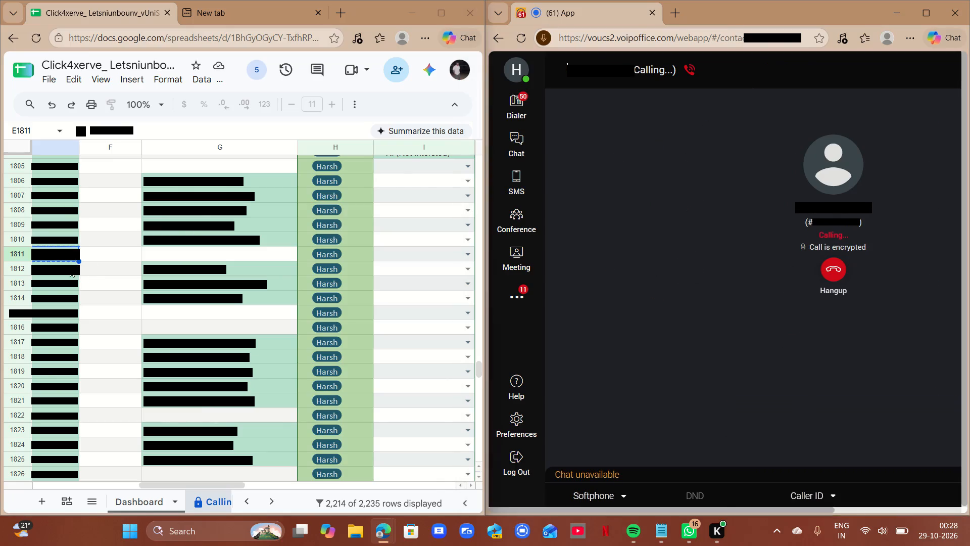
key(ctrl+c)
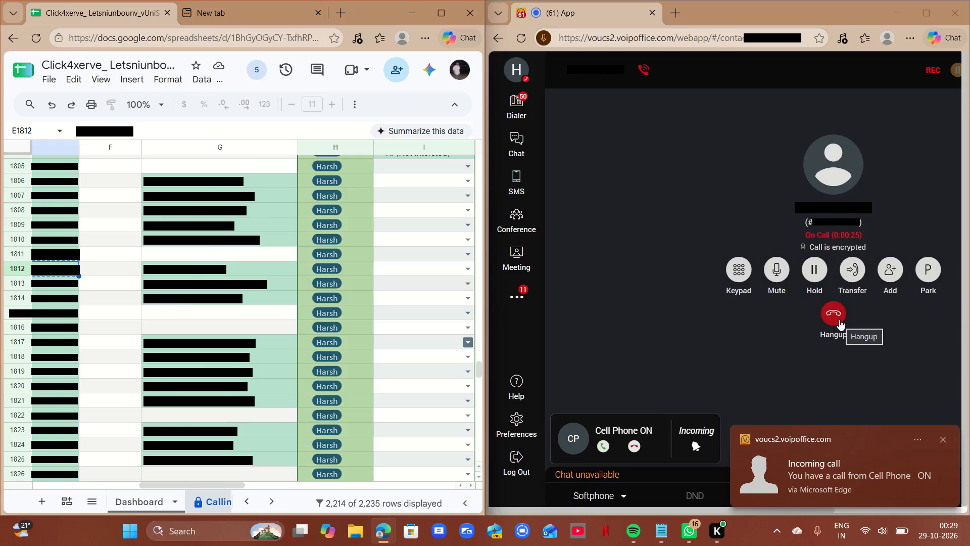
Hang up the active call and call back the missed caller Cell Phone ON with the number copied from the recent calls.
click(839, 320)
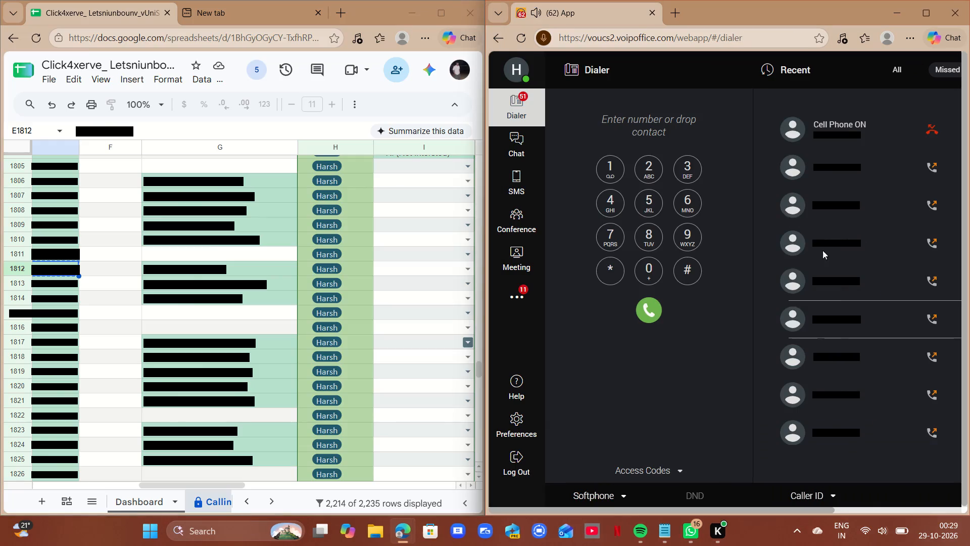
double_click(836, 140)
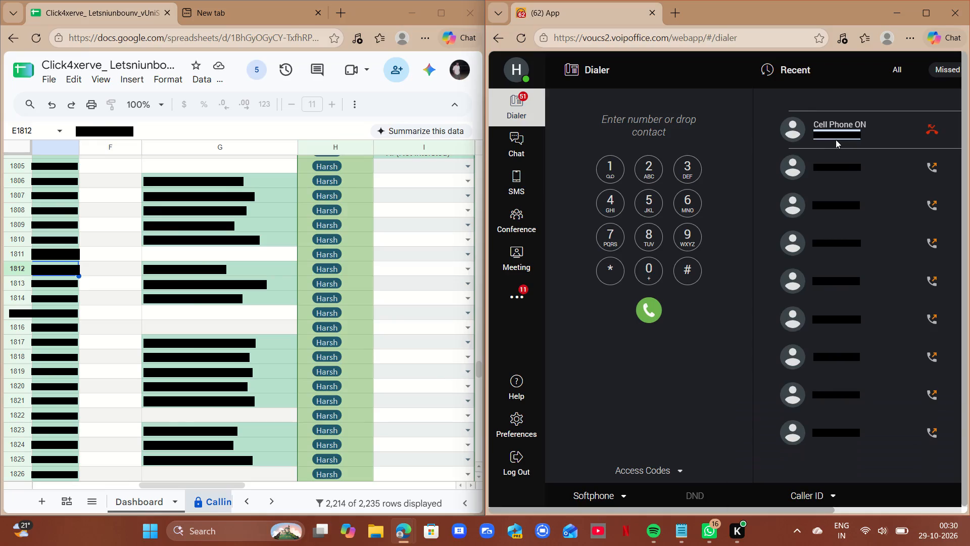
key(ctrl+v)
key(ctrl+c)
click(660, 118)
key(ctrl+v)
key(Return)
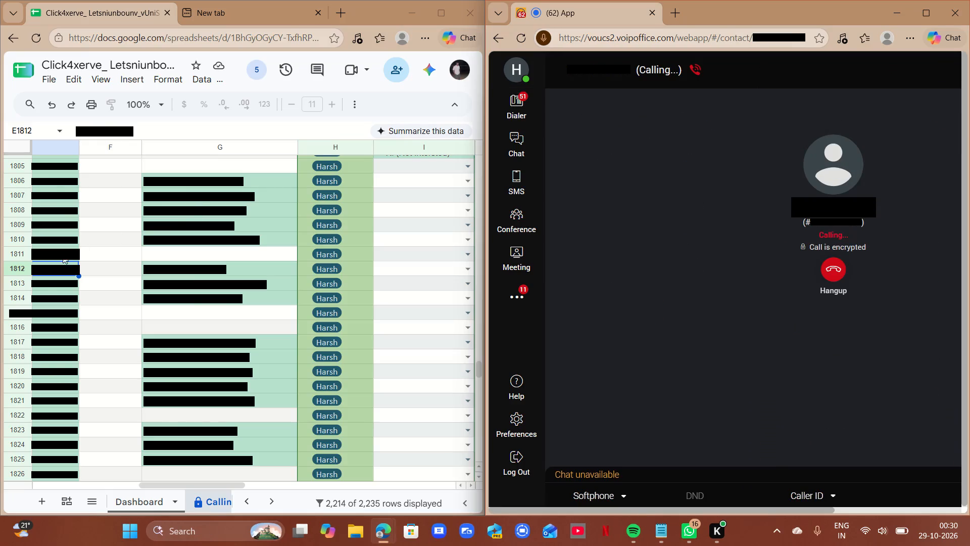
Select the phone number in cell E1812 of the Calling Master sheet.
click(53, 274)
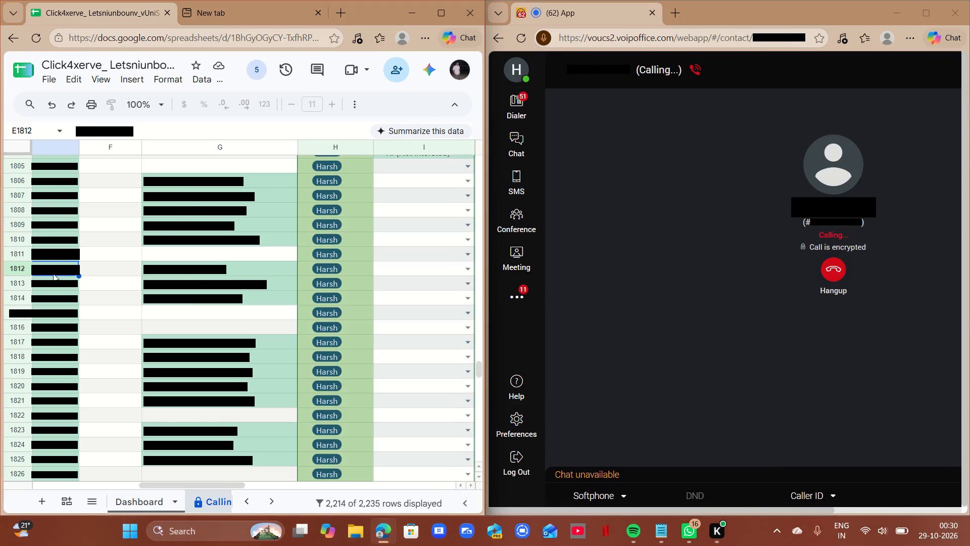
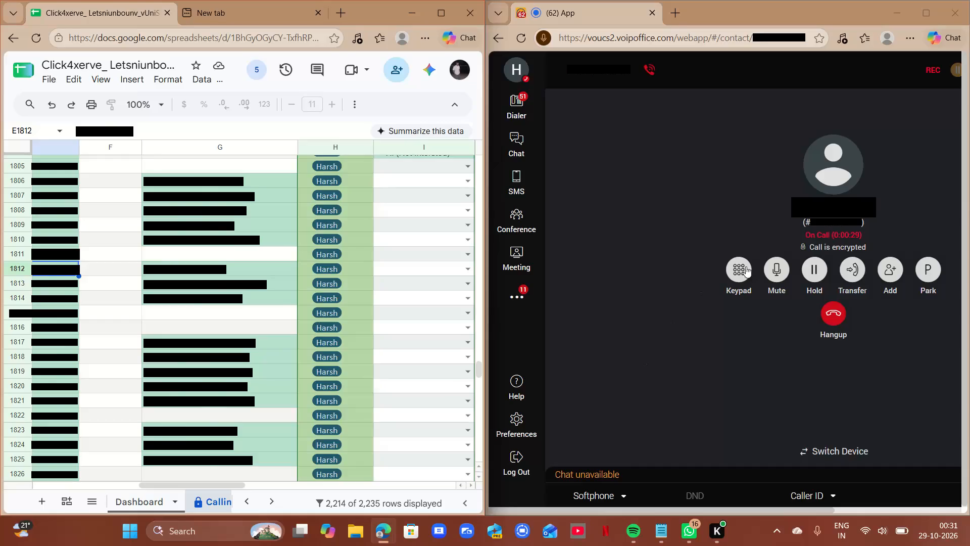
Hang up the active callback and activate the dialer's empty number field for the next call.
click(833, 317)
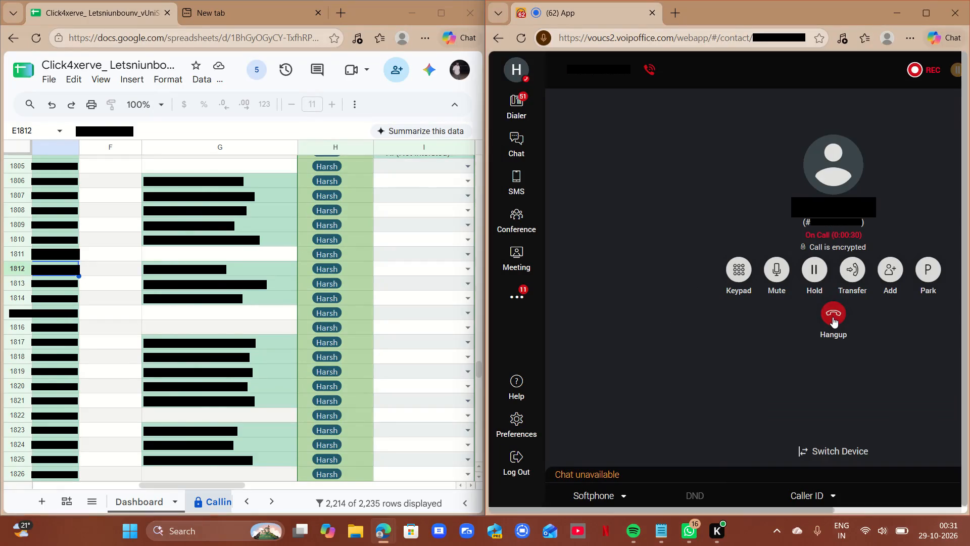
click(656, 112)
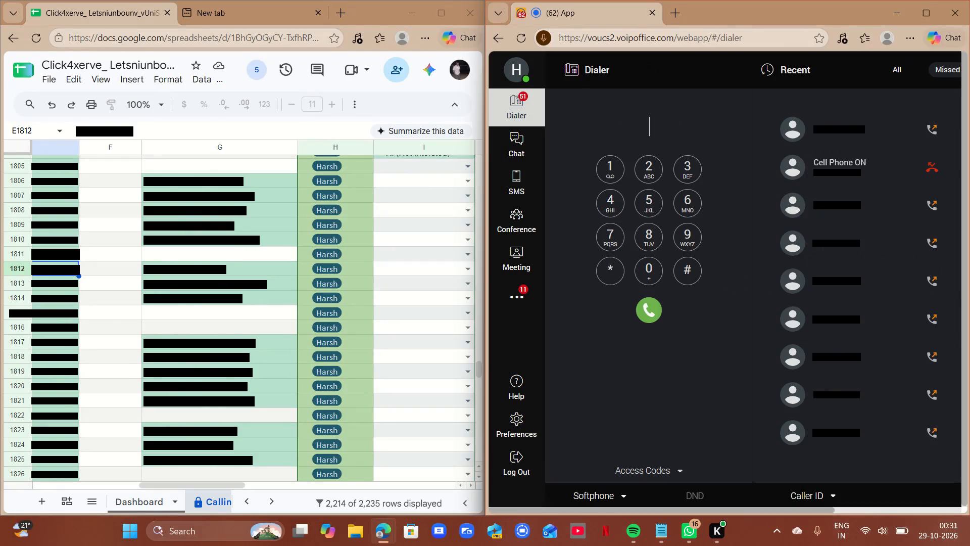
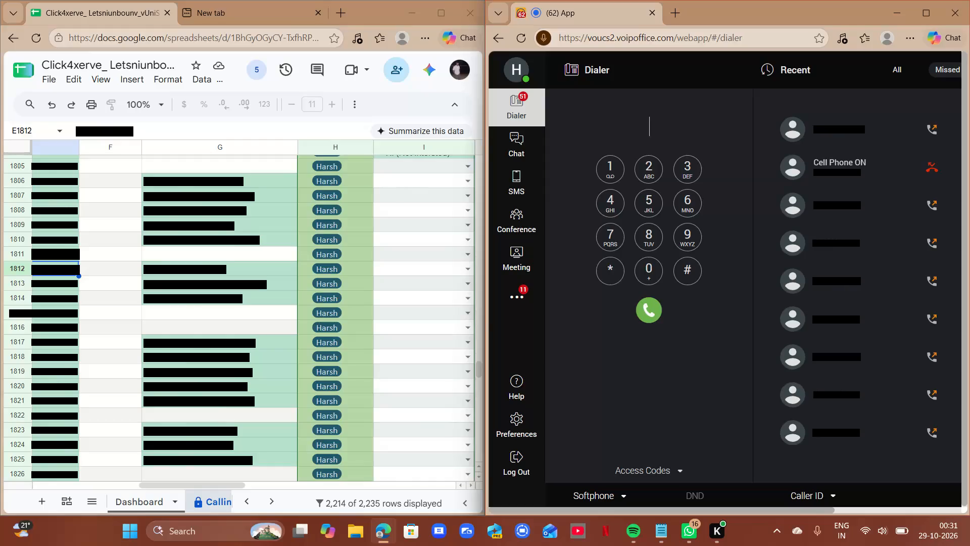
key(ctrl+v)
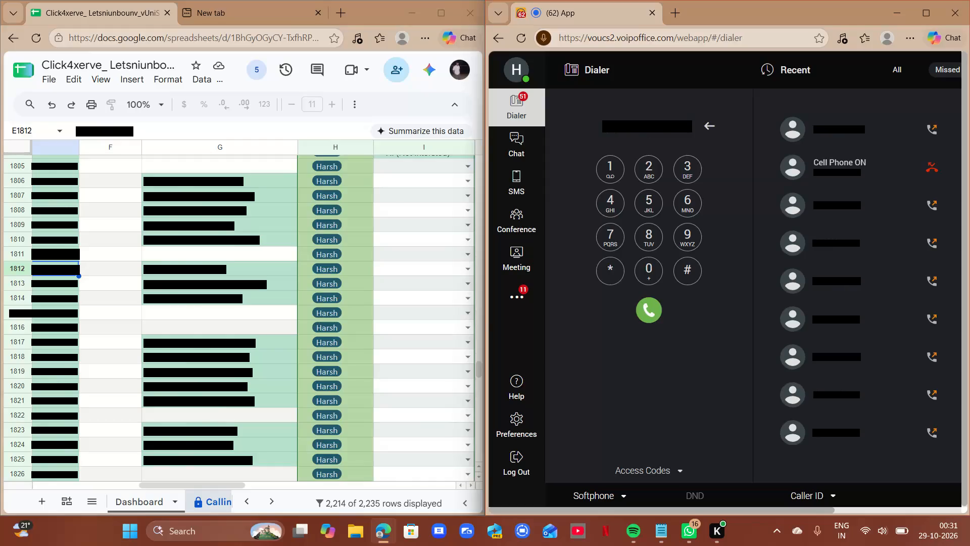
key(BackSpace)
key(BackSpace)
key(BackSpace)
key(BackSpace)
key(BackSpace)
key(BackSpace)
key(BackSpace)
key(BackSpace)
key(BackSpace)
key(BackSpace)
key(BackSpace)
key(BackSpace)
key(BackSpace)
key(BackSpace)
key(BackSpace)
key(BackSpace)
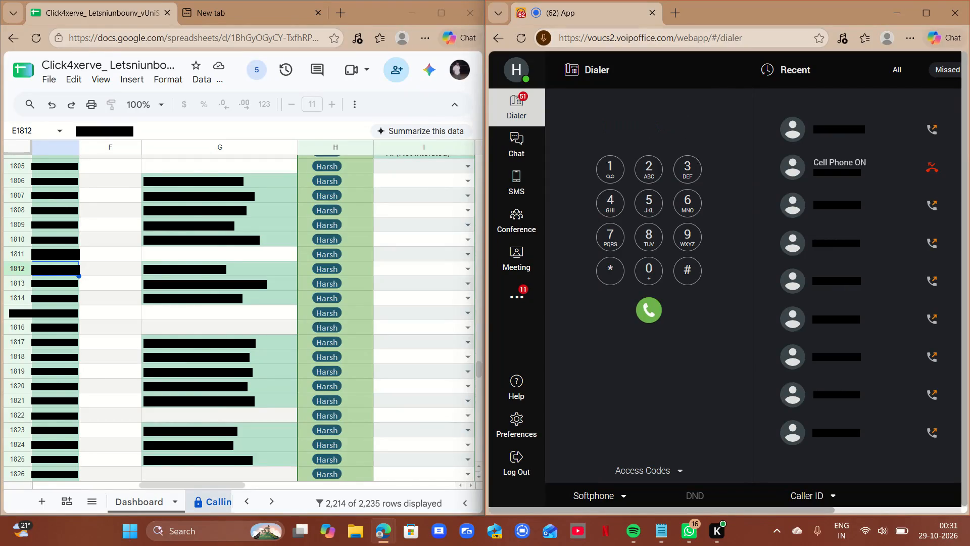
Set the status of row 1811 in column I to Ni (Not Intersted).
click(9, 250)
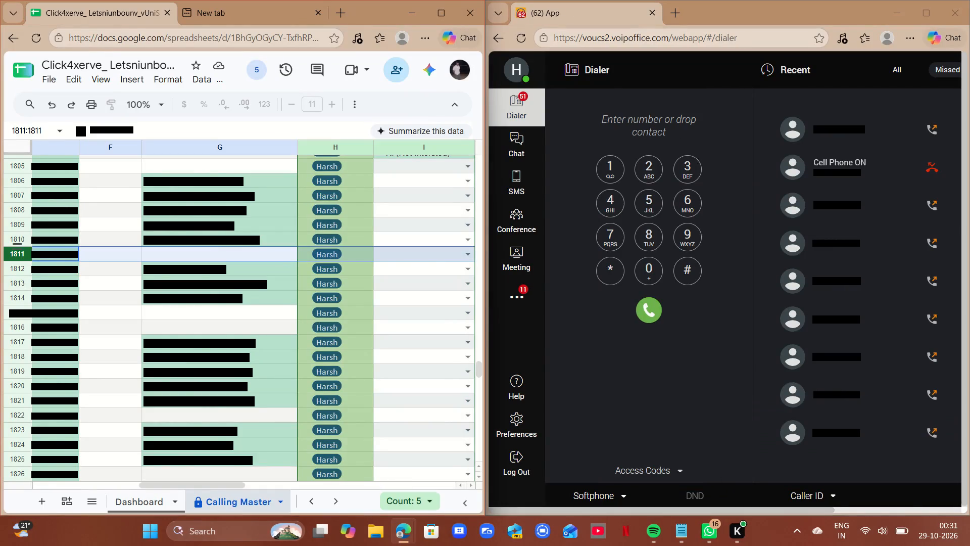
click(410, 252)
key(n)
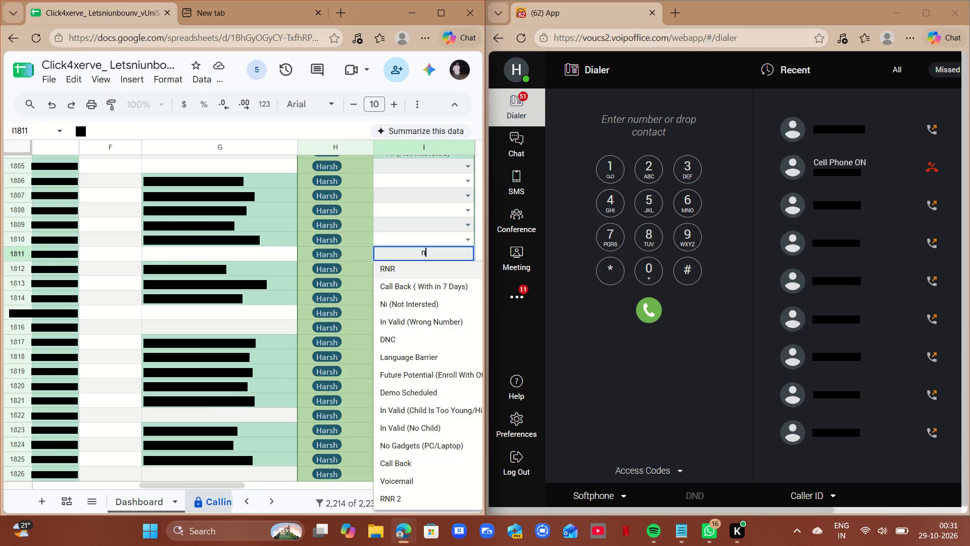
key(Return)
Set the status of row 1810 in column I to Voicemail and fill it upward through row 1805.
click(424, 239)
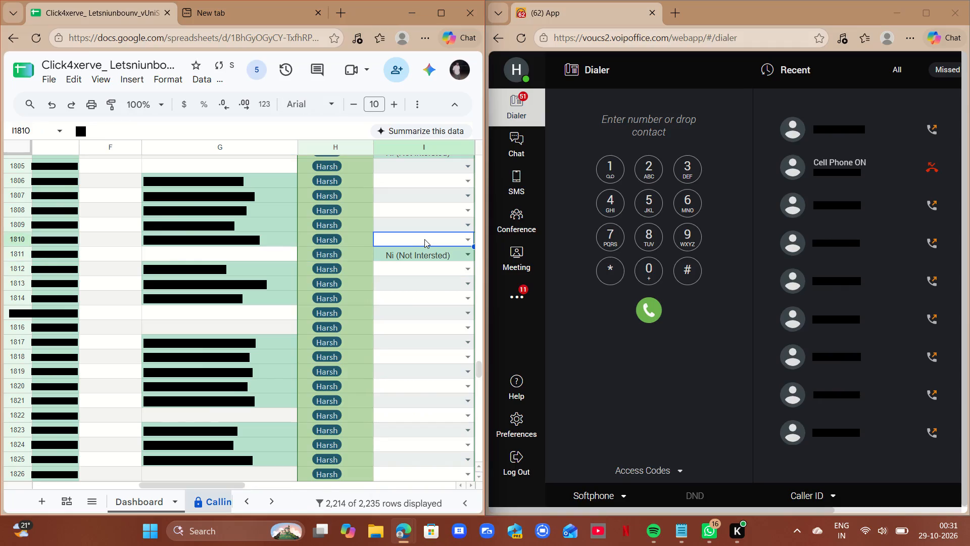
key(v)
key(Up)
key(Return)
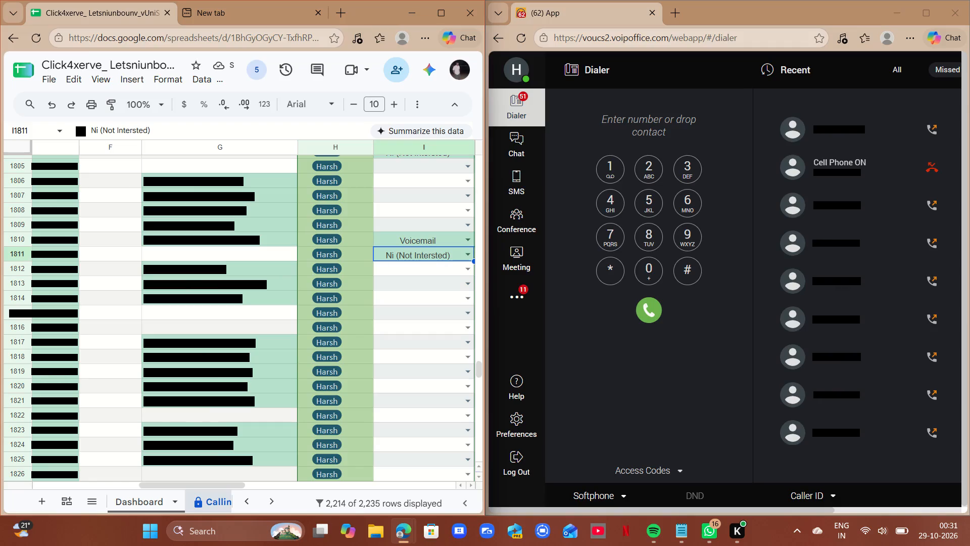
click(424, 239)
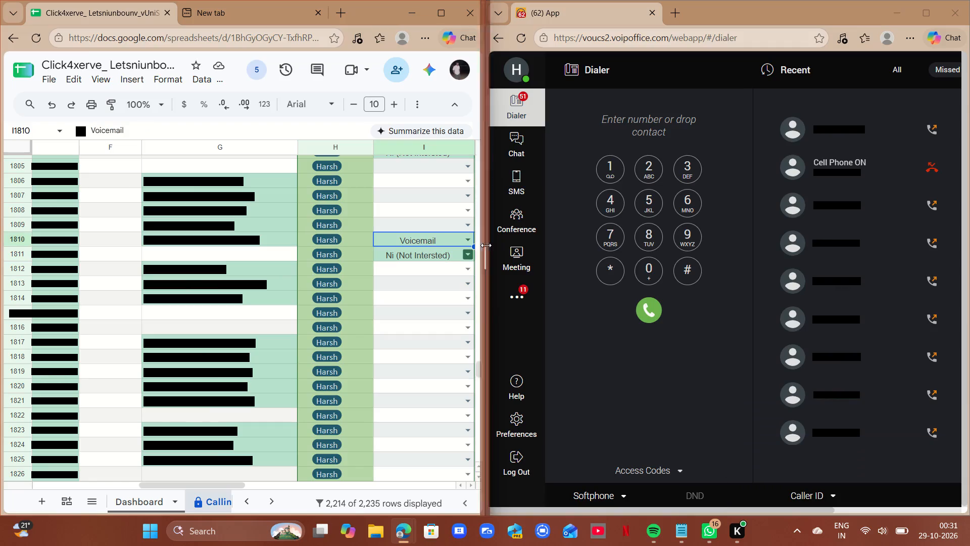
drag(472, 245, 448, 169)
Copy the phone number from column E of row 1812 and call it with the dialer.
scroll(448, 169, down, 1)
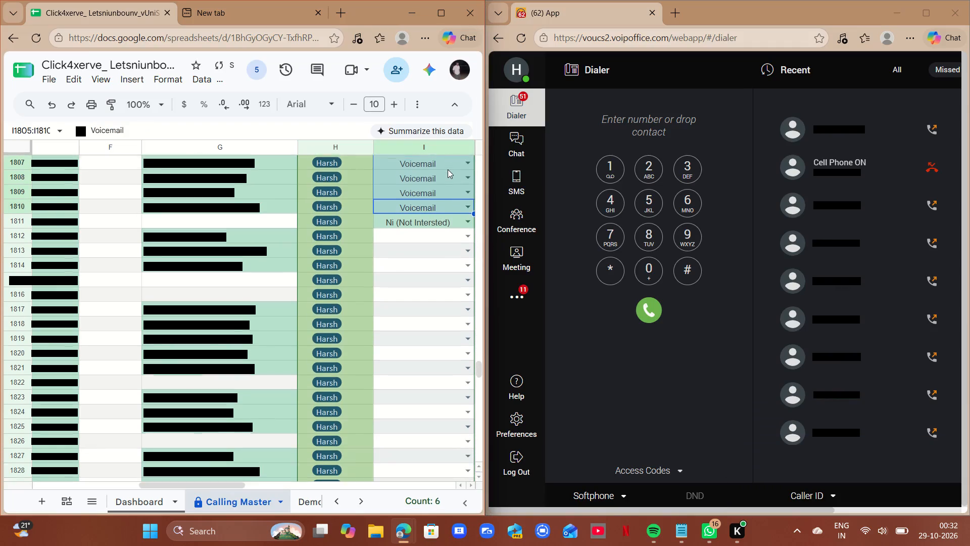
scroll(448, 169, down, 2)
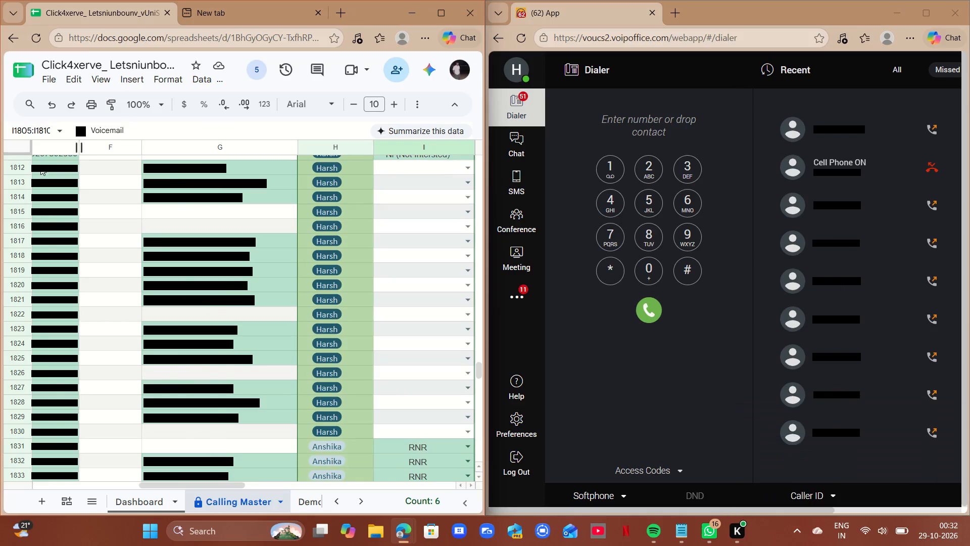
click(55, 164)
key(ctrl+c)
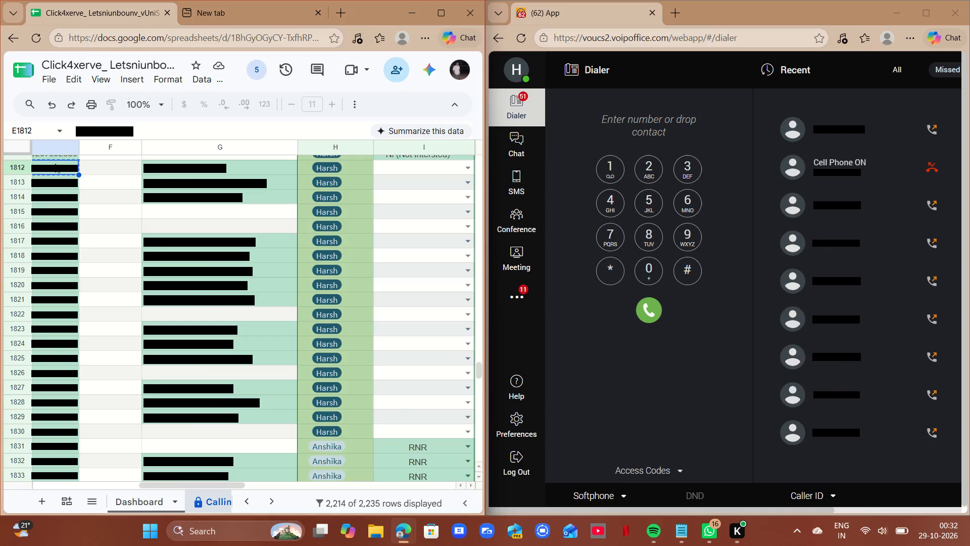
click(620, 121)
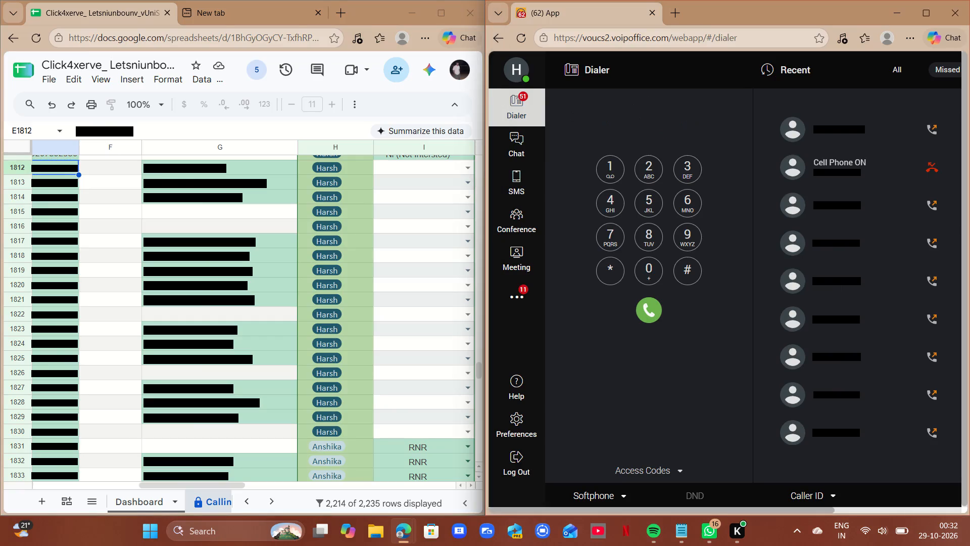
key(ctrl+v)
key(Return)
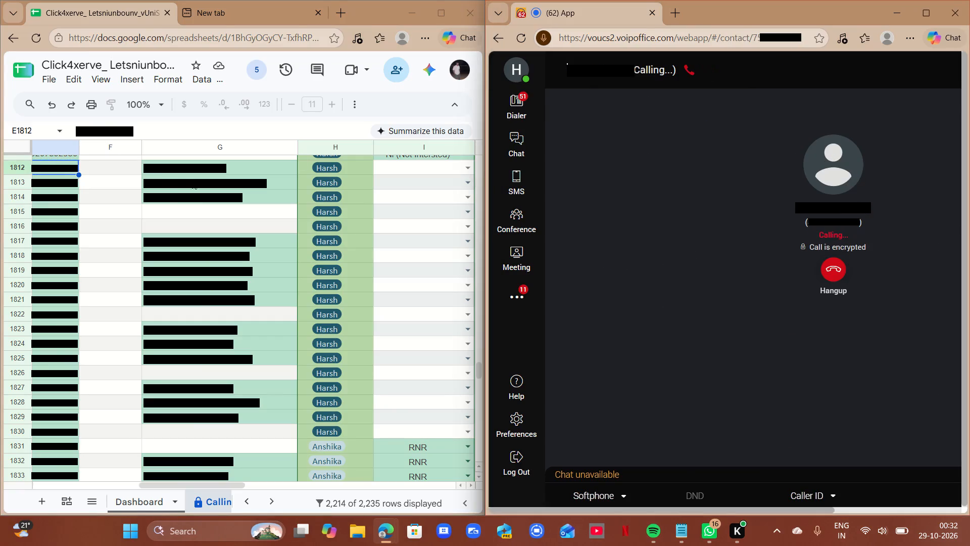
Copy the phone number from column E of row 1813 for the next call.
click(67, 183)
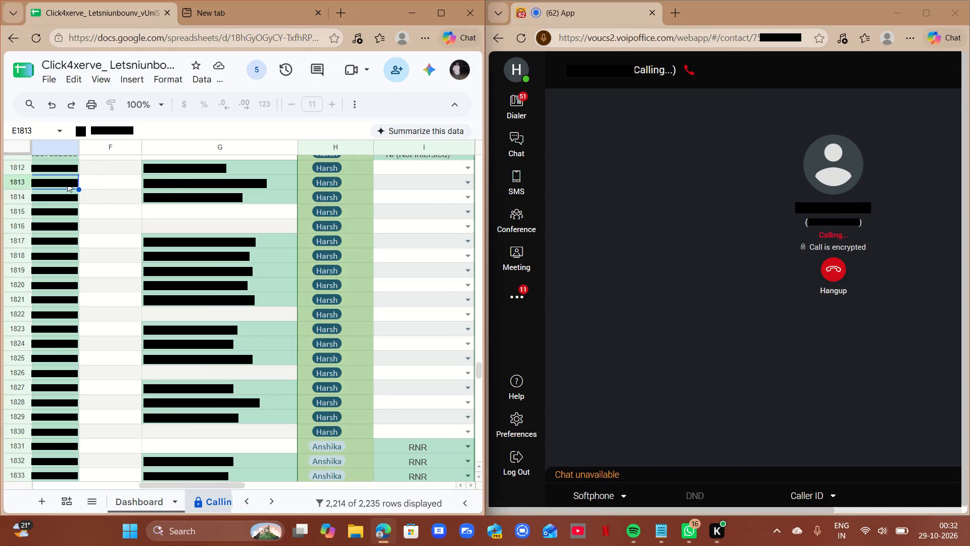
key(ctrl+c)
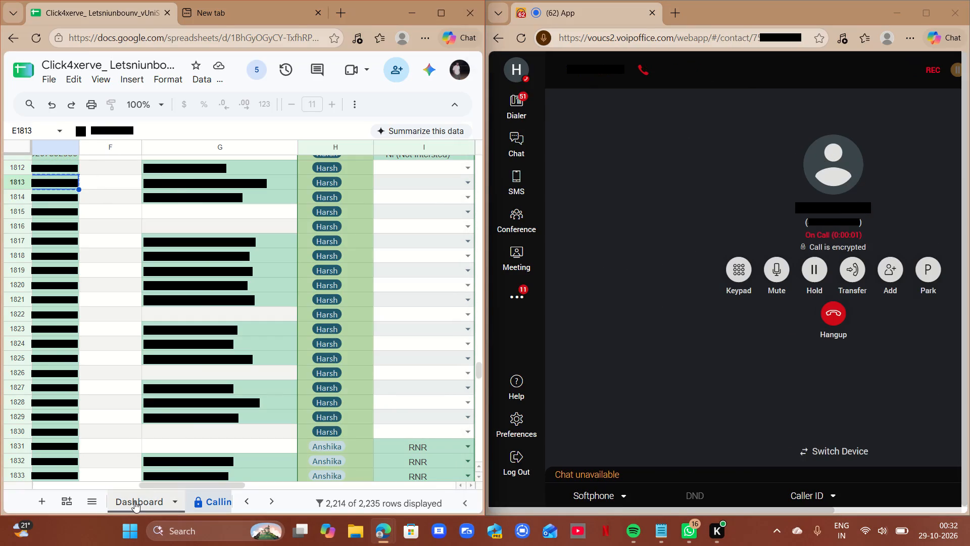
Check the Dashboard sheet and the list of people viewing the spreadsheet, and return to the Calling Master sheet.
click(134, 502)
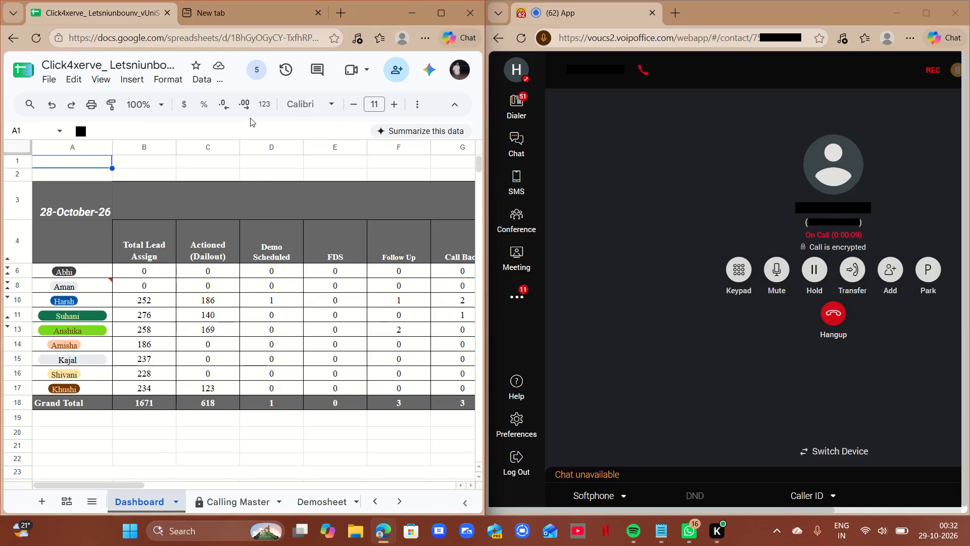
click(257, 63)
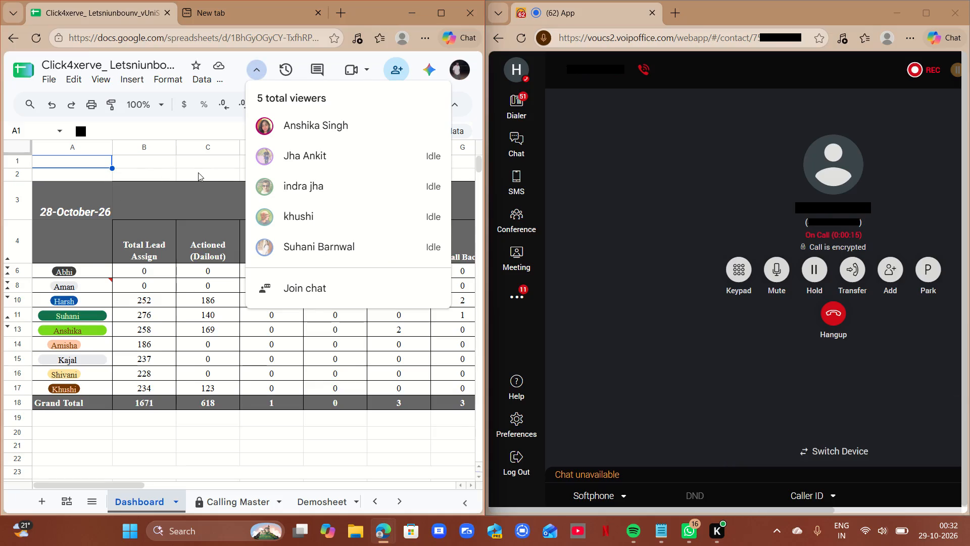
click(212, 498)
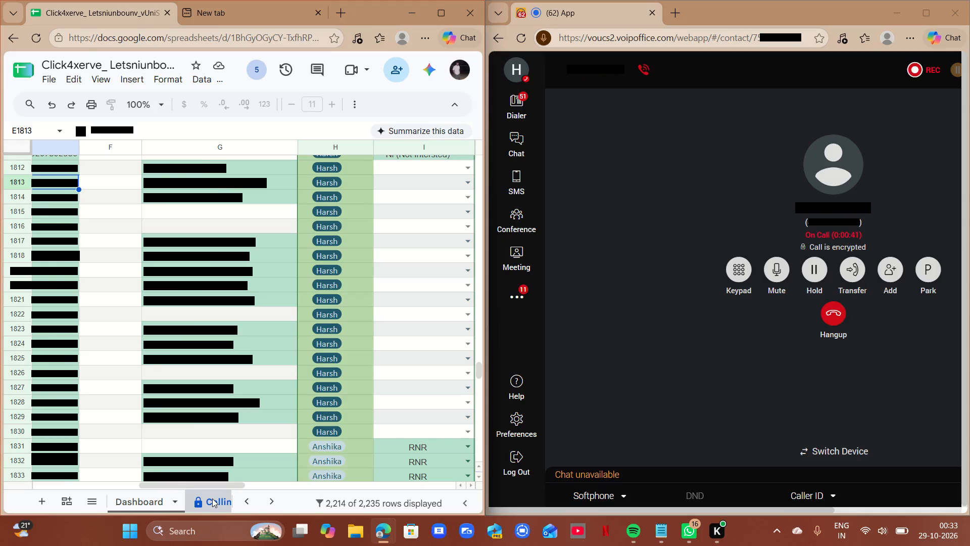
Hang up the active call to the row 1812 lead.
click(816, 319)
click(820, 315)
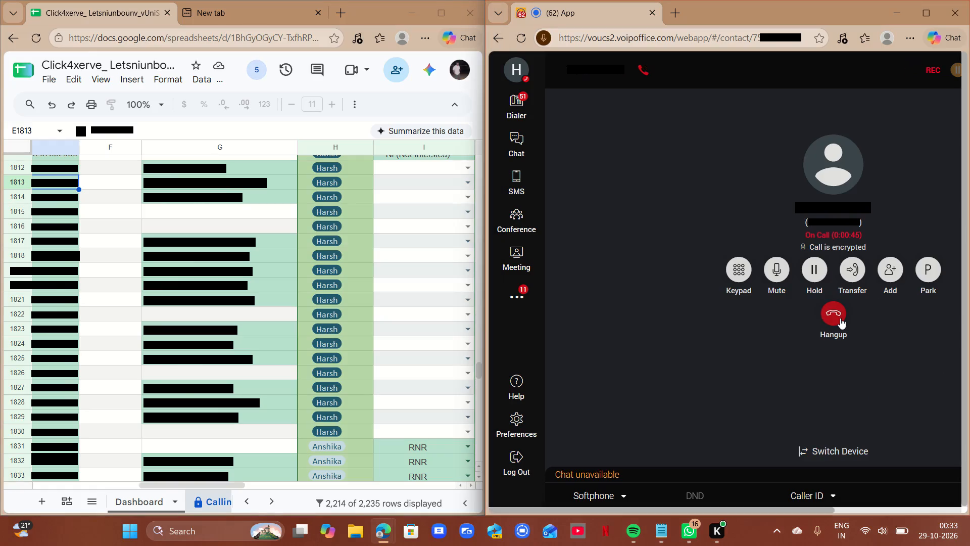
End the call to the row 1812 lead and call the copied row 1813 phone number with the dialer.
click(840, 318)
click(669, 130)
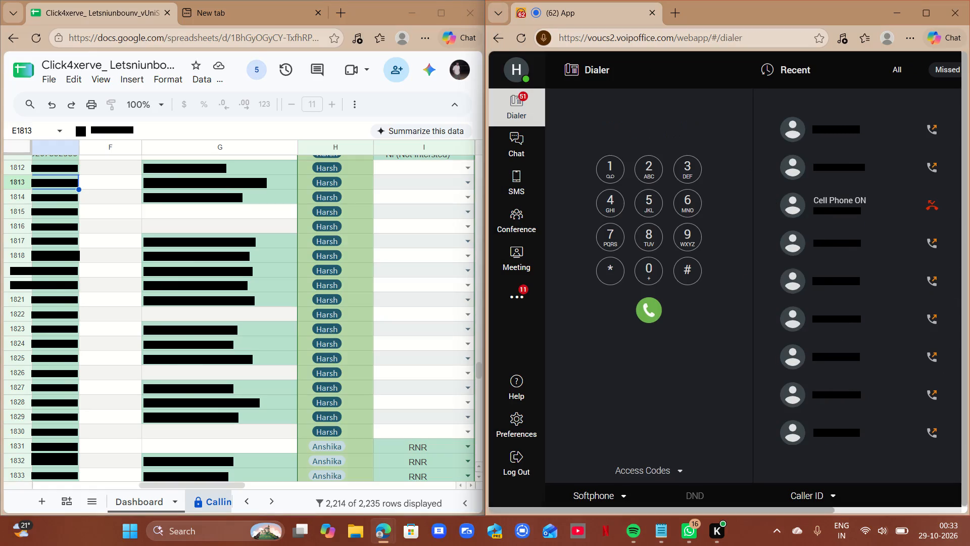
key(ctrl+v)
key(Return)
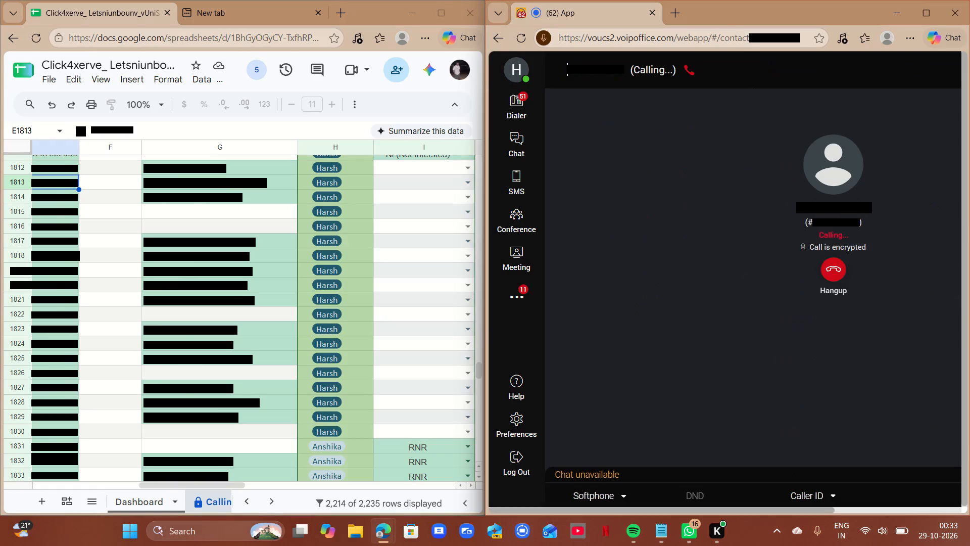
Copy the phone number from column E of row 1814 for the next call.
click(60, 204)
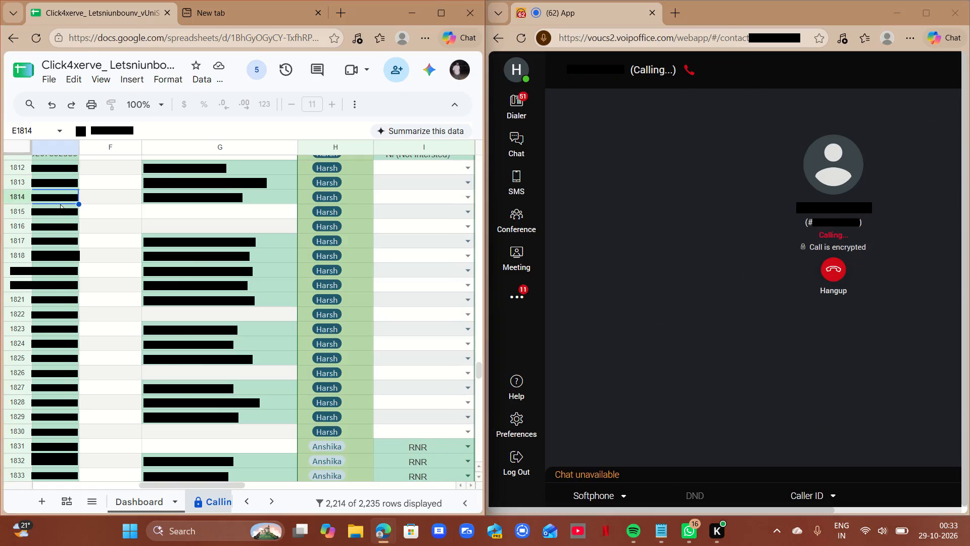
key(ctrl+c)
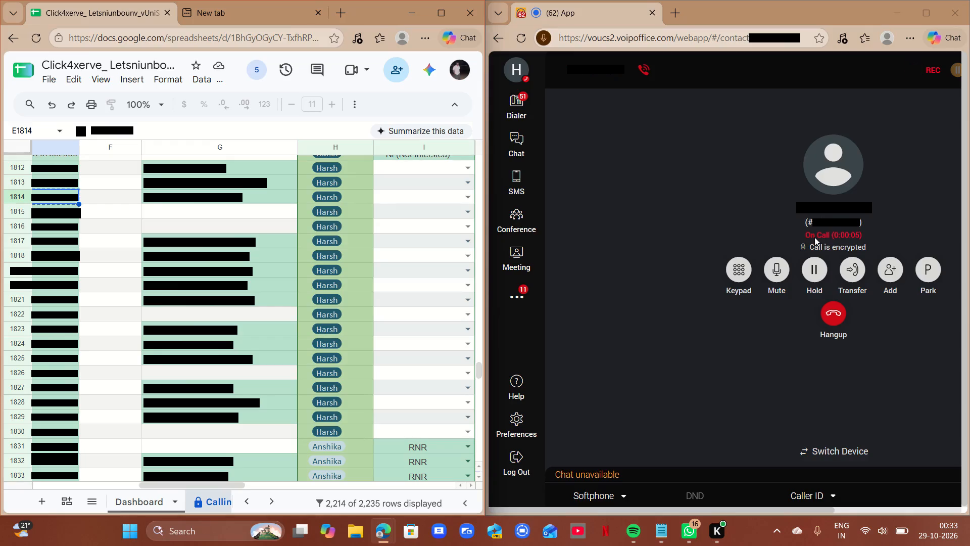
Hang up the active call and call the copied row 1814 phone number with the dialer.
click(842, 309)
click(667, 148)
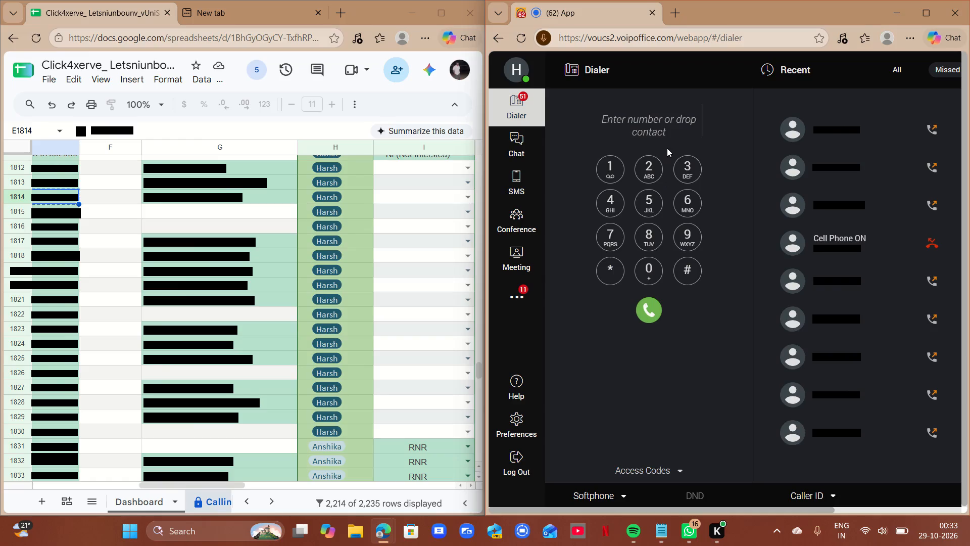
key(ctrl+v)
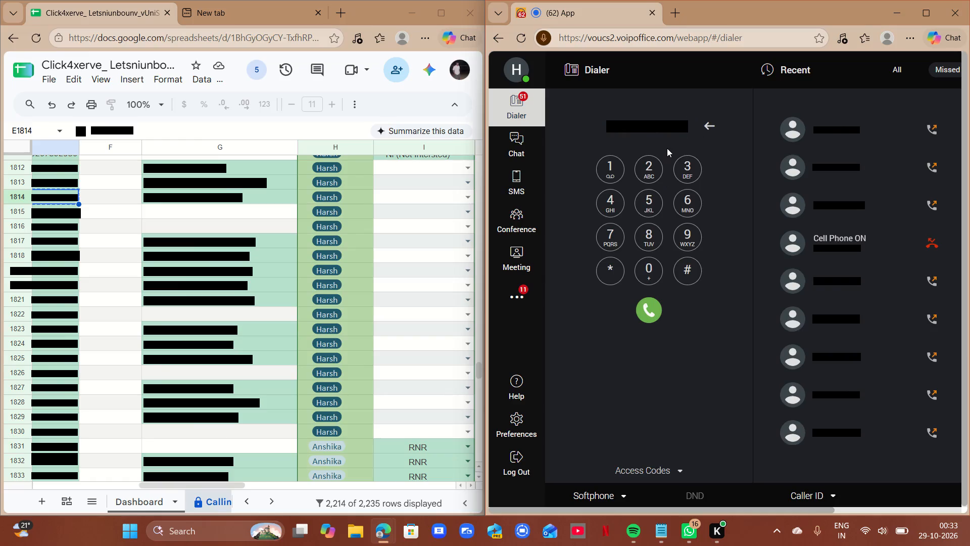
key(Return)
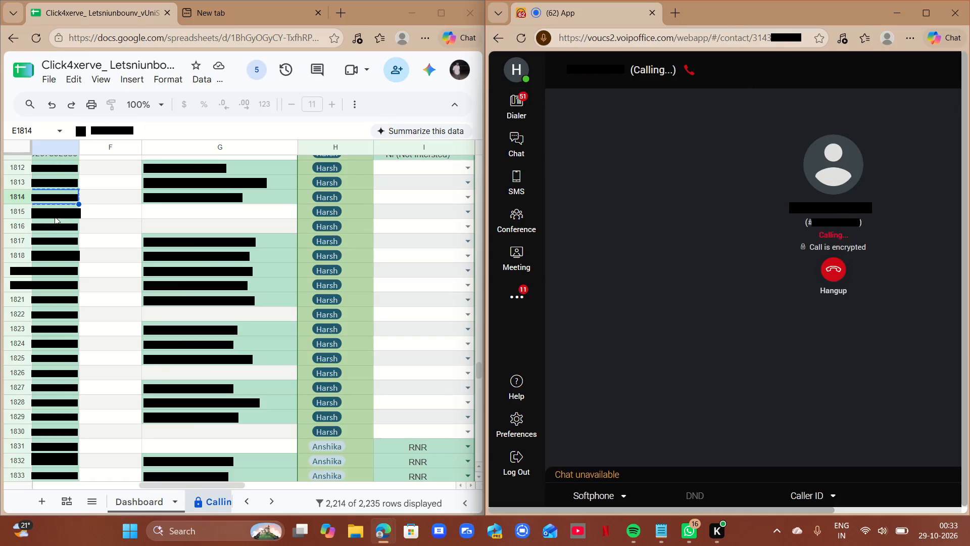
Copy the phone number from column E of row 1815, hang up the active call and dial the copied number.
click(55, 215)
key(ctrl+c)
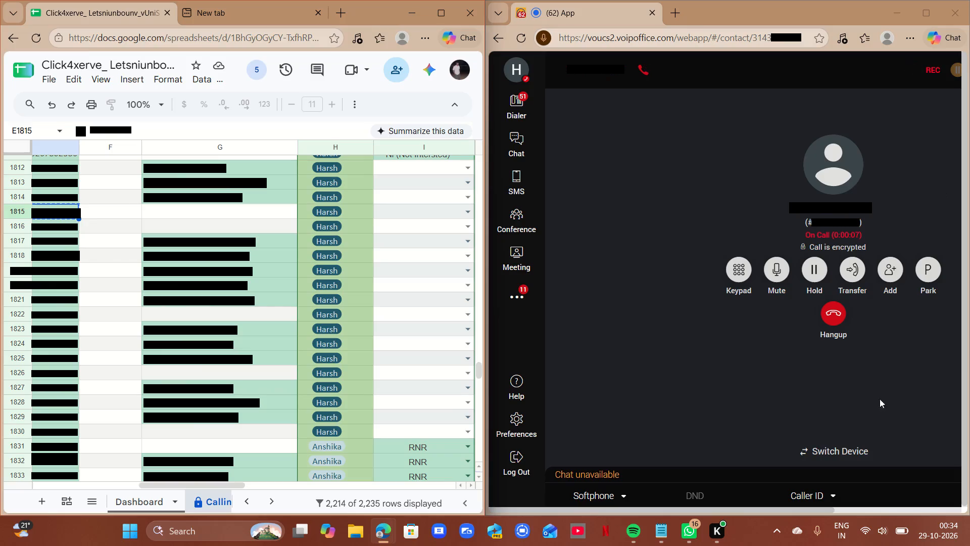
click(840, 314)
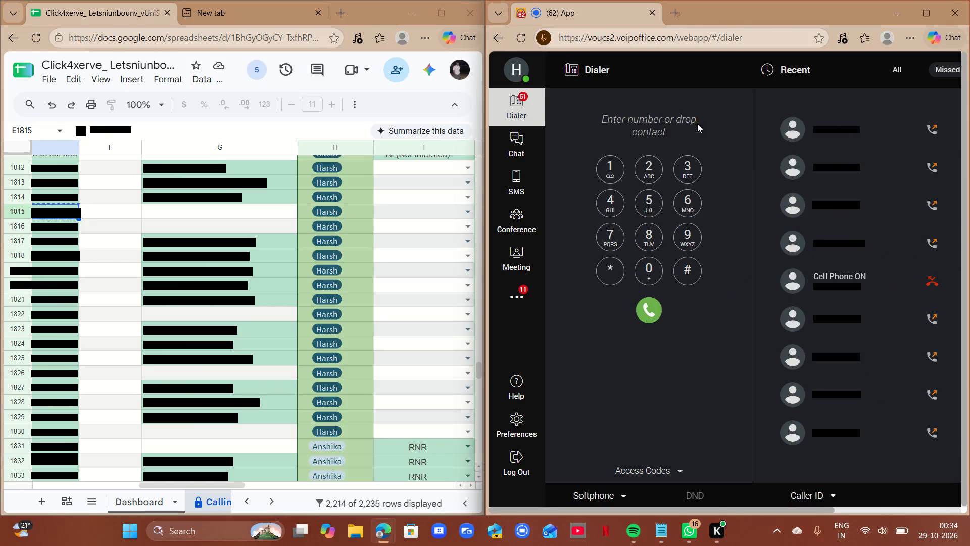
click(673, 124)
key(ctrl+v)
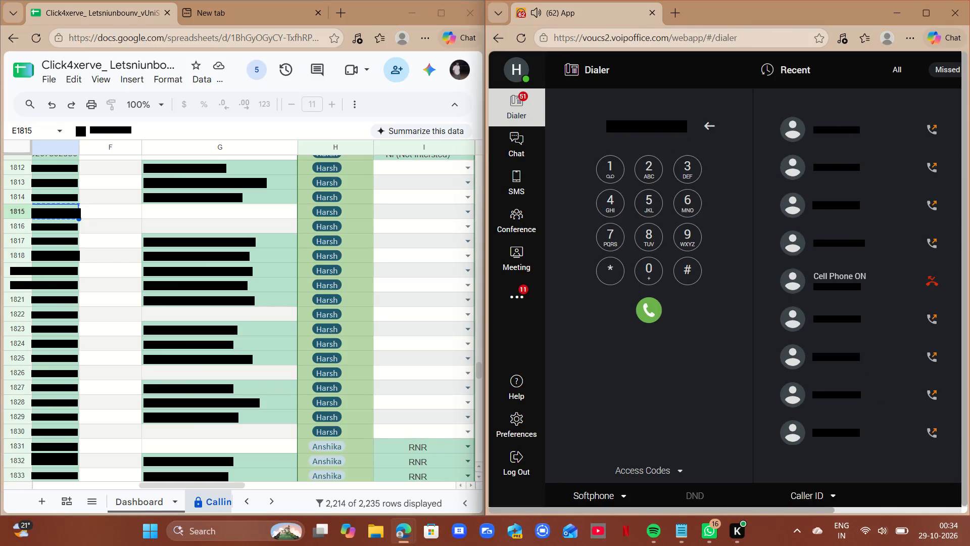
key(Return)
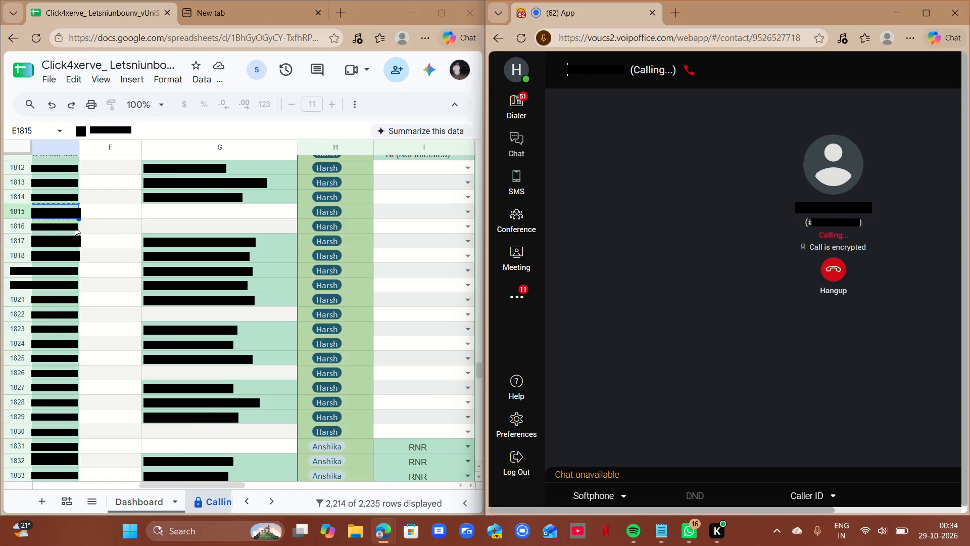
Copy the phone number from column E of row 1816 for the next call.
click(75, 227)
key(ctrl+c)
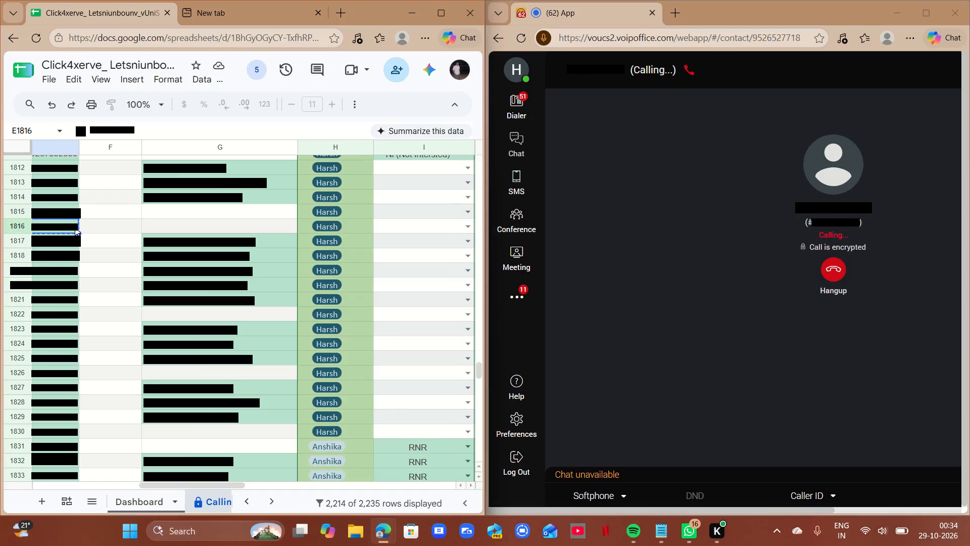
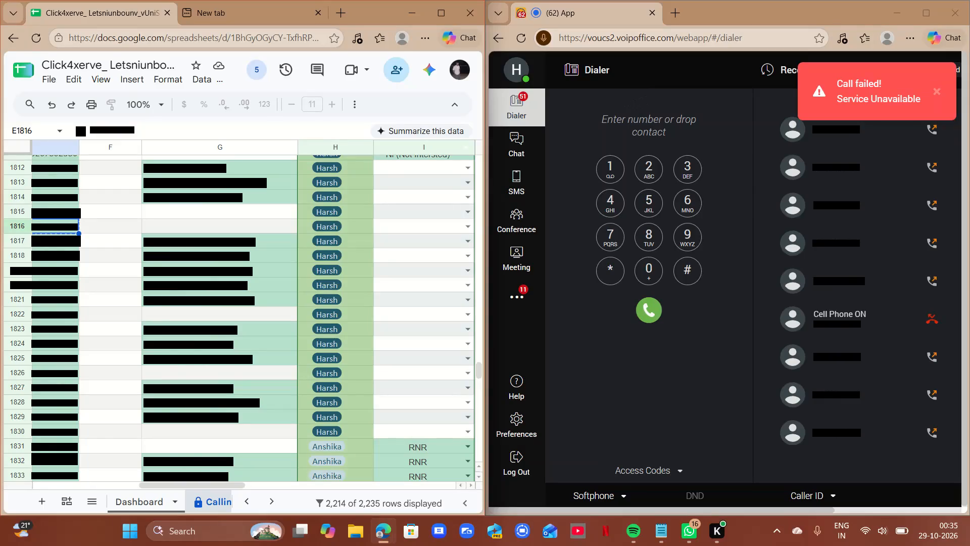
Call the copied row 1816 phone number with the dialer.
click(623, 113)
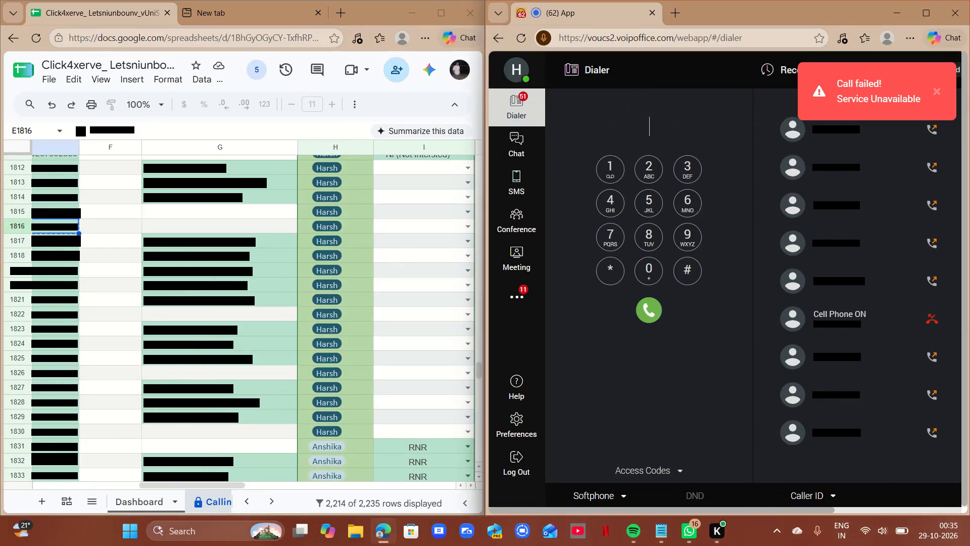
key(ctrl+v)
key(Return)
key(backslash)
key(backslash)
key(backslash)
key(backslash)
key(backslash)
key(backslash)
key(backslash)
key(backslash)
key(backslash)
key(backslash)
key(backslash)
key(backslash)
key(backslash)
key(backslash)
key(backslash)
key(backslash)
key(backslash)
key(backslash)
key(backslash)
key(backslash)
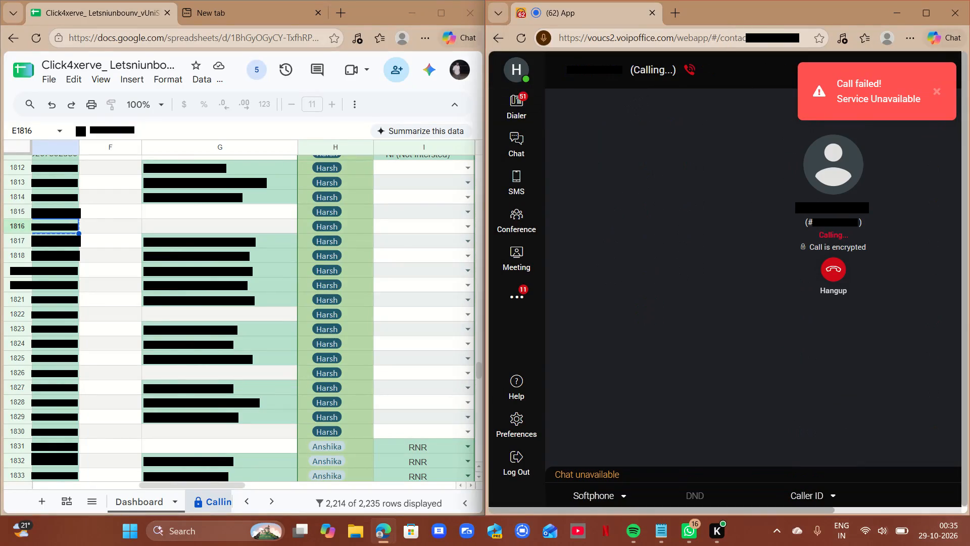
Copy the phone number from column E of row 1817 and call it with the dialer.
click(64, 241)
key(ctrl+c)
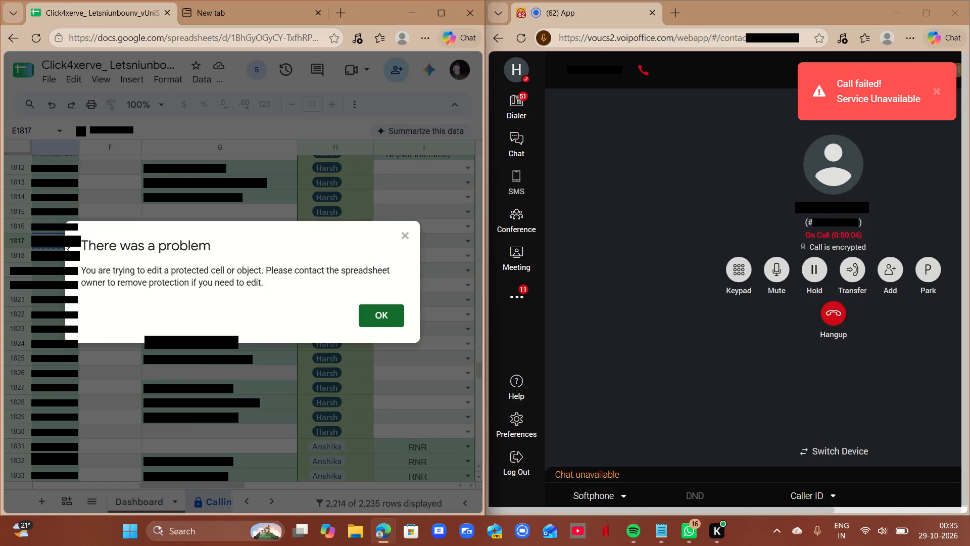
click(390, 320)
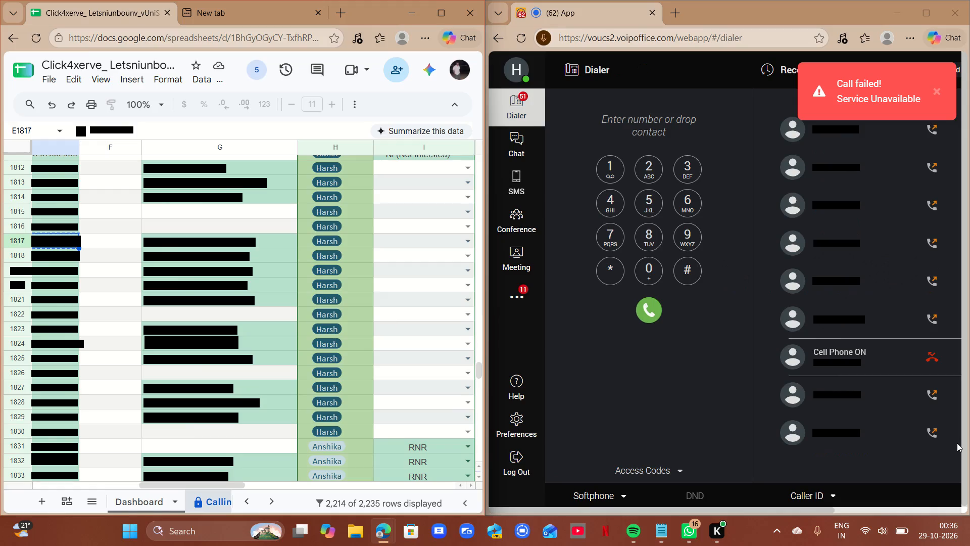
click(652, 116)
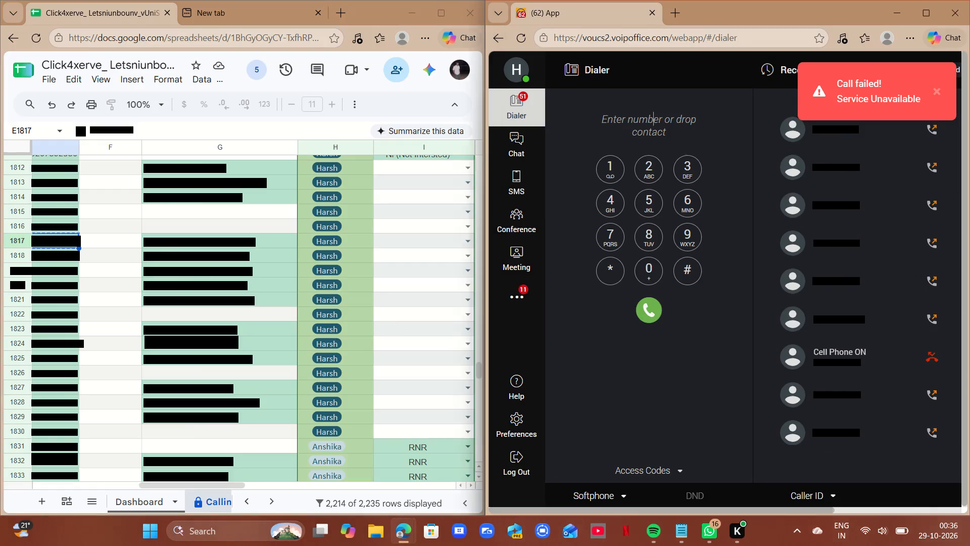
key(ctrl+v)
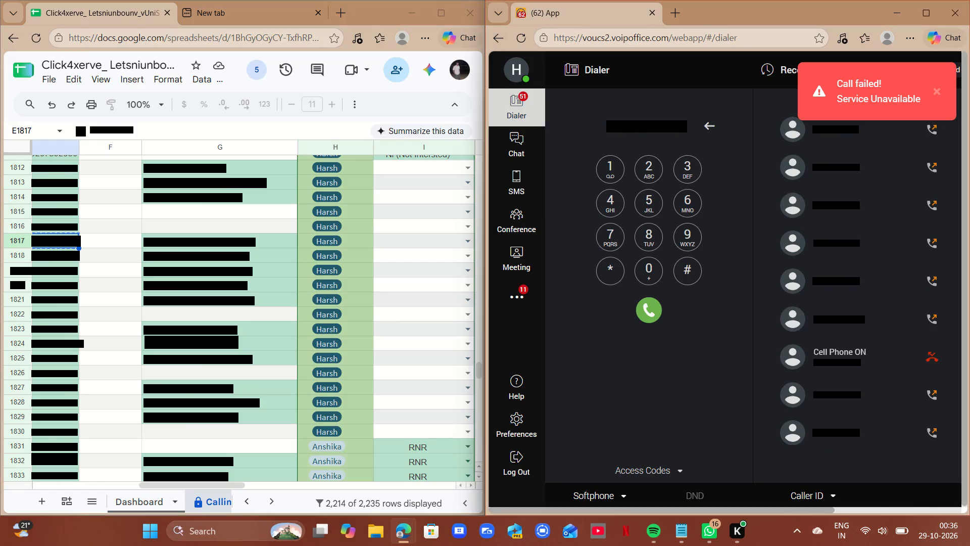
key(4)
key(BackSpace)
key(backslash)
key(backslash)
key(backslash)
key(backslash)
key(backslash)
key(Return)
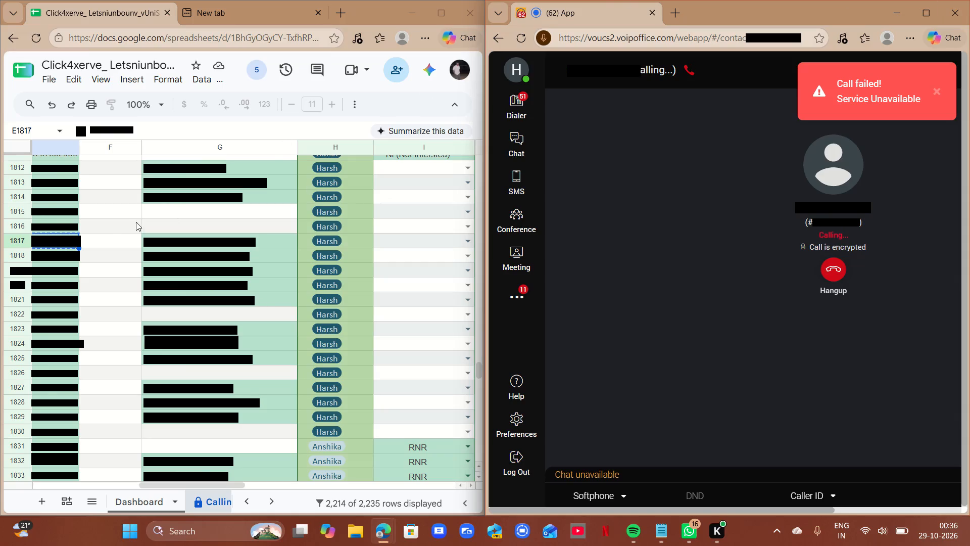
Copy the phone number from column E of row 1818 for the next call.
click(64, 256)
key(ctrl+c)
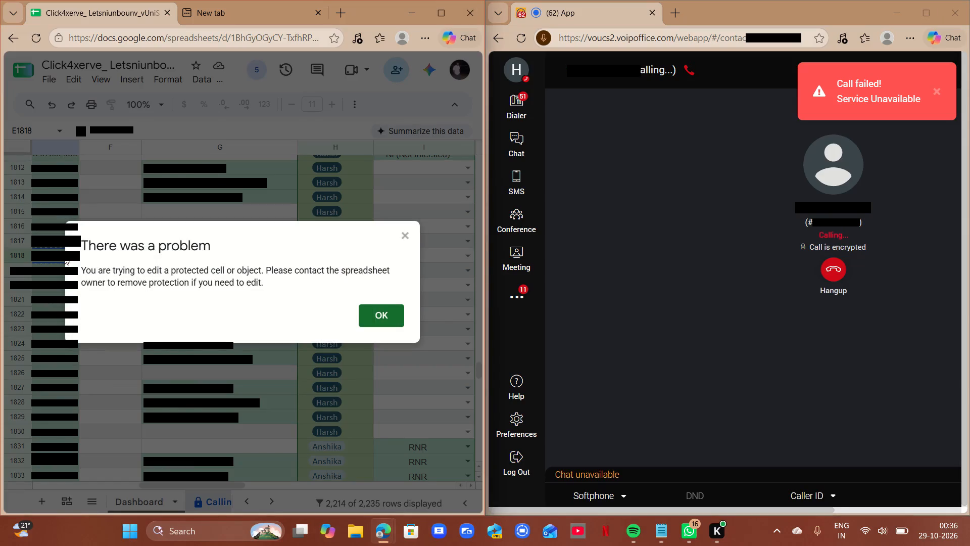
click(390, 302)
click(382, 316)
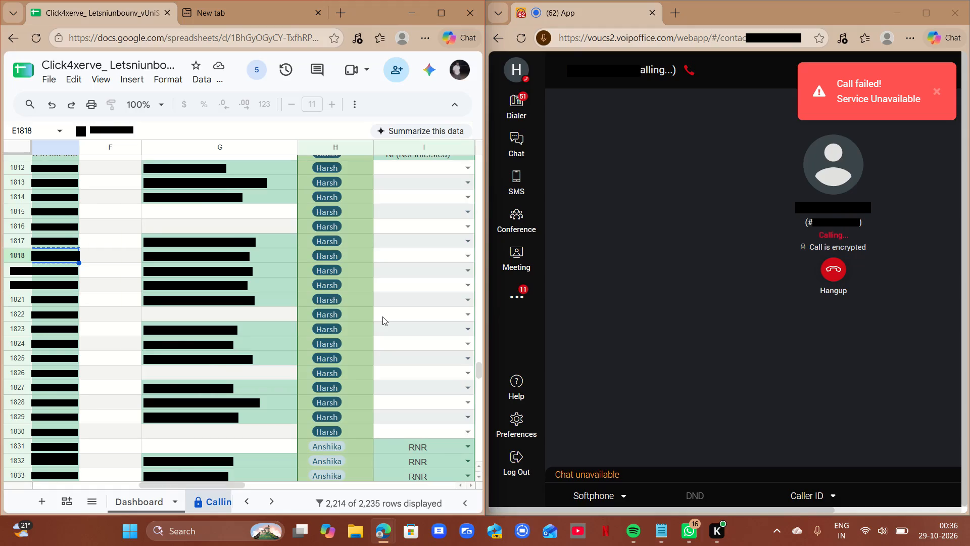
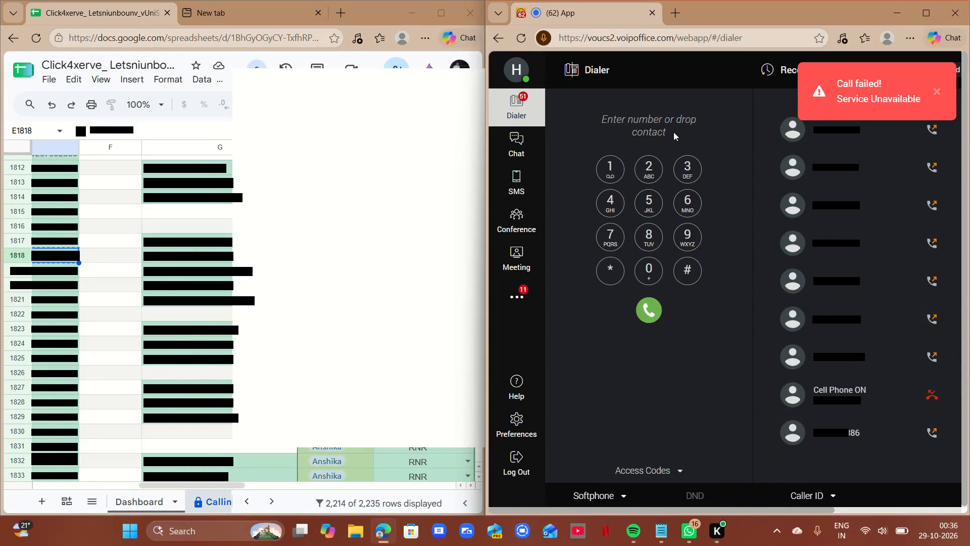
Call the copied row 1818 phone number with the dialer, dismiss the open notices during the call, and hang up.
click(643, 126)
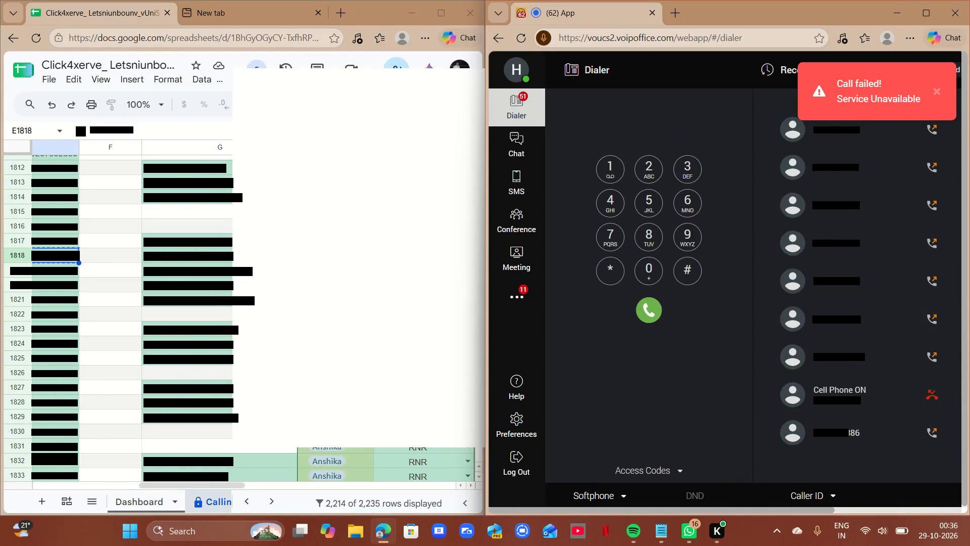
key(ctrl+v)
key(Return)
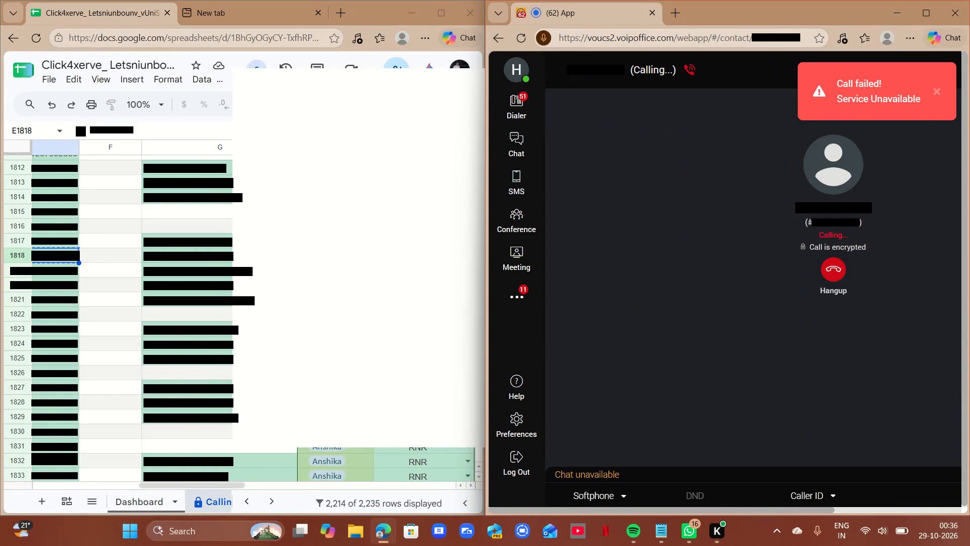
click(67, 267)
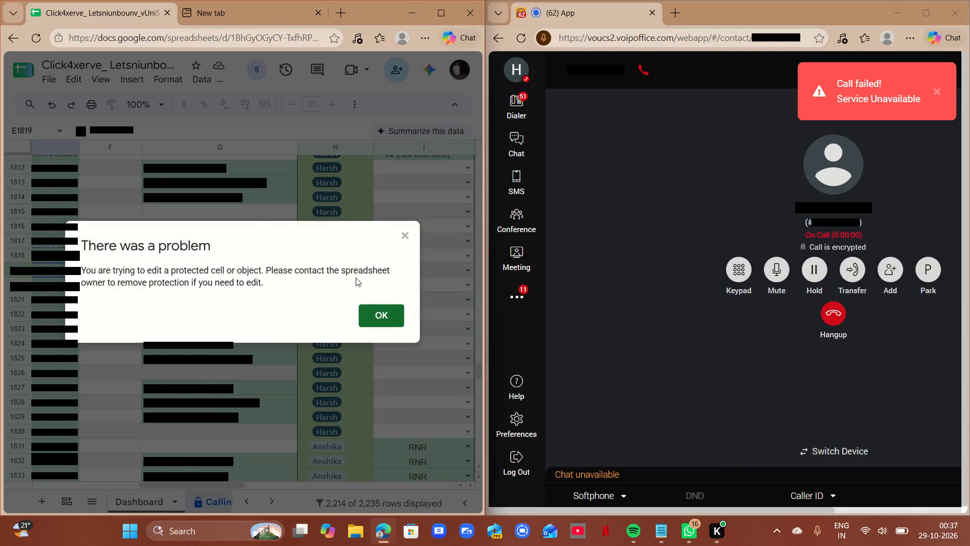
click(367, 314)
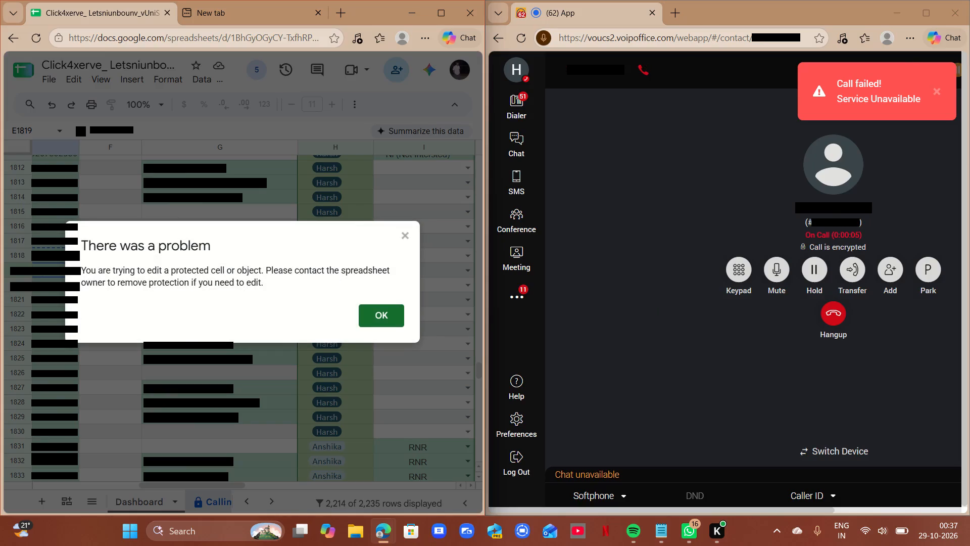
key(Escape)
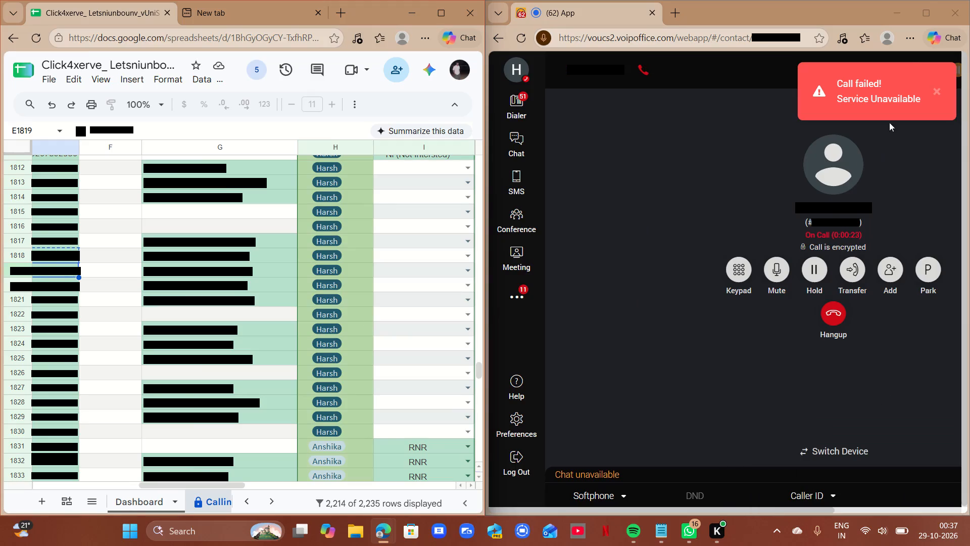
click(938, 94)
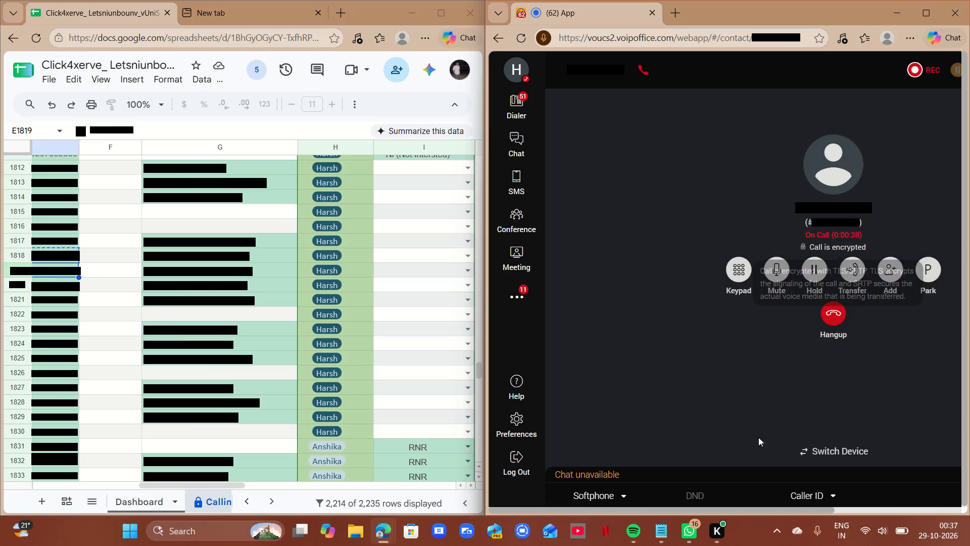
click(832, 316)
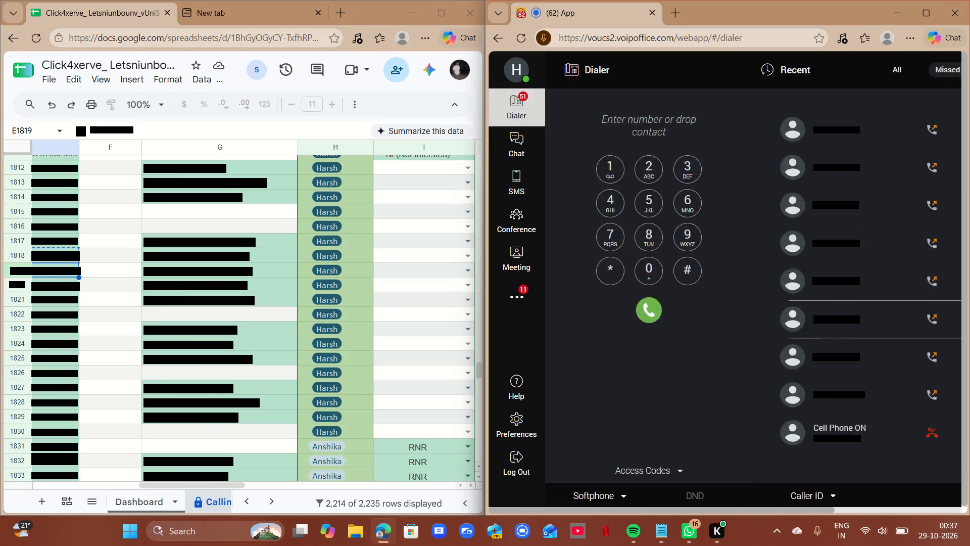
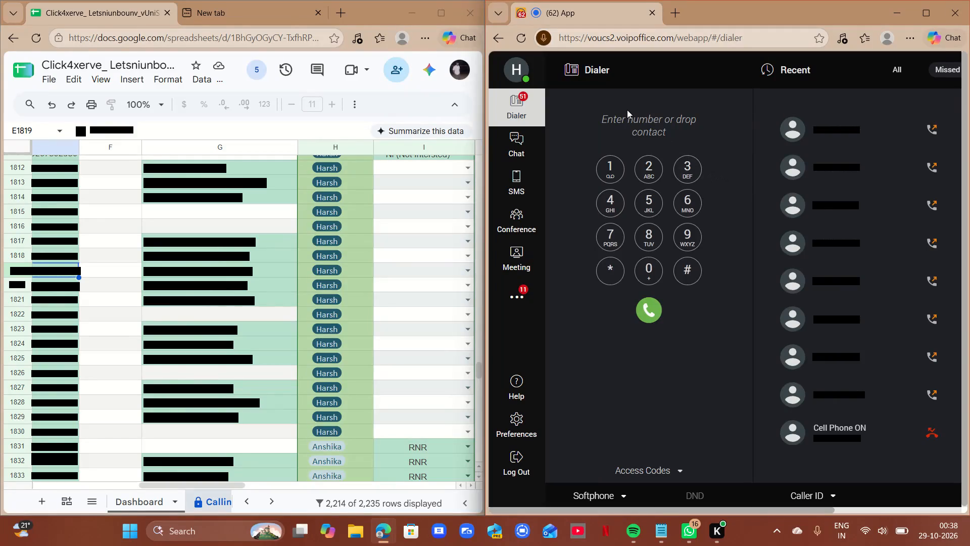
Call the already copied phone number with the dialer and hang up.
click(627, 110)
key(ctrl+v)
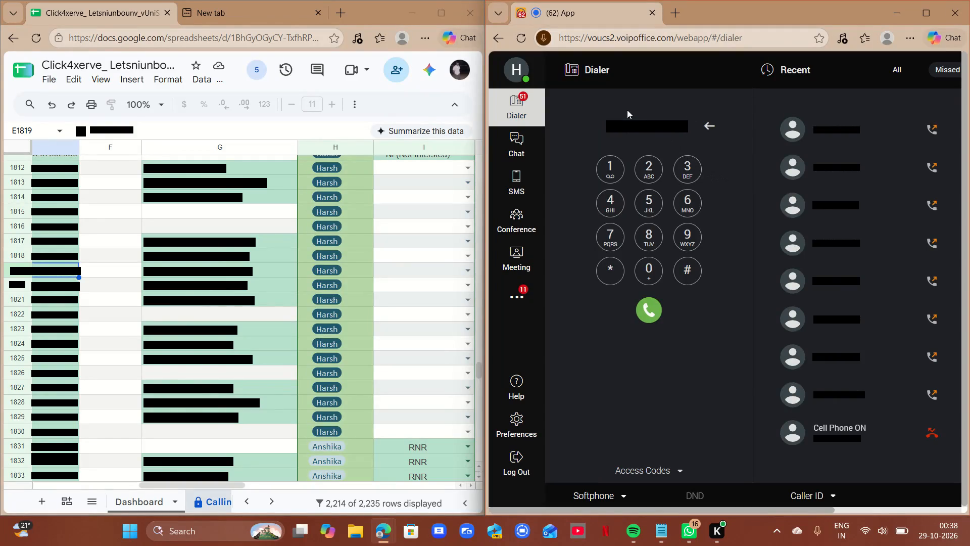
key(Return)
key(backslash)
key(backslash)
key(backslash)
key(backslash)
key(backslash)
key(backslash)
key(backslash)
key(backslash)
key(backslash)
key(backslash)
key(backslash)
key(backslash)
key(backslash)
key(backslash)
key(backslash)
key(backslash)
key(backslash)
key(backslash)
key(backslash)
key(backslash)
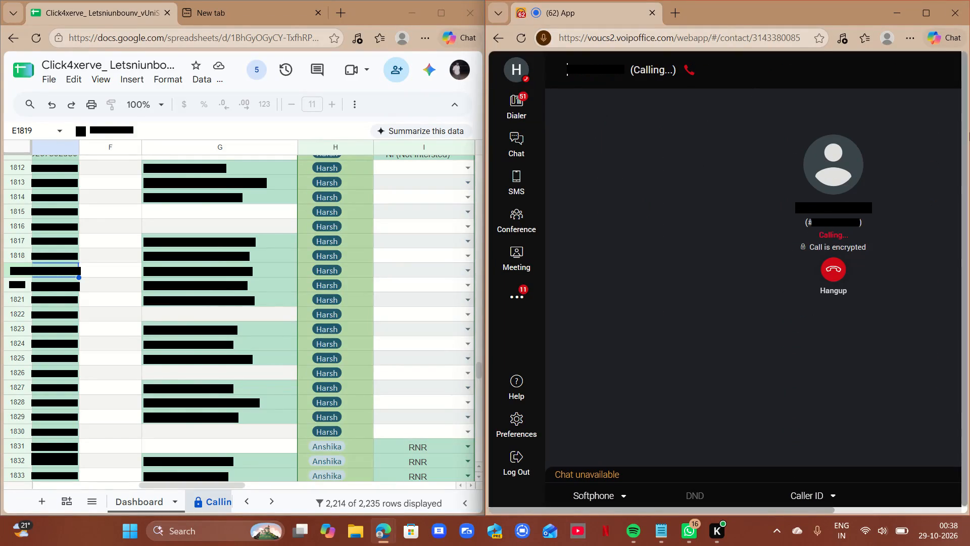
click(829, 263)
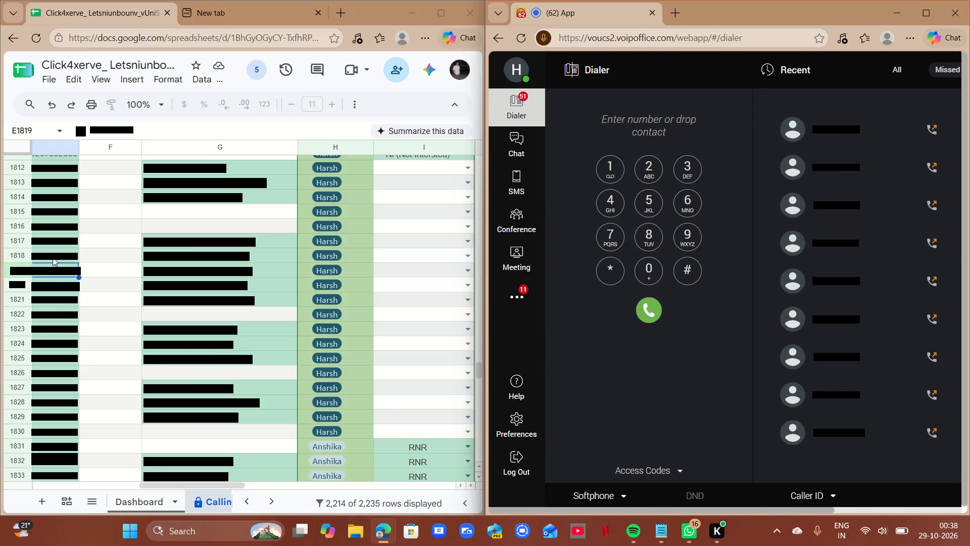
Copy the row 1819 phone number from column E and call it with the dialer.
key(ctrl+c)
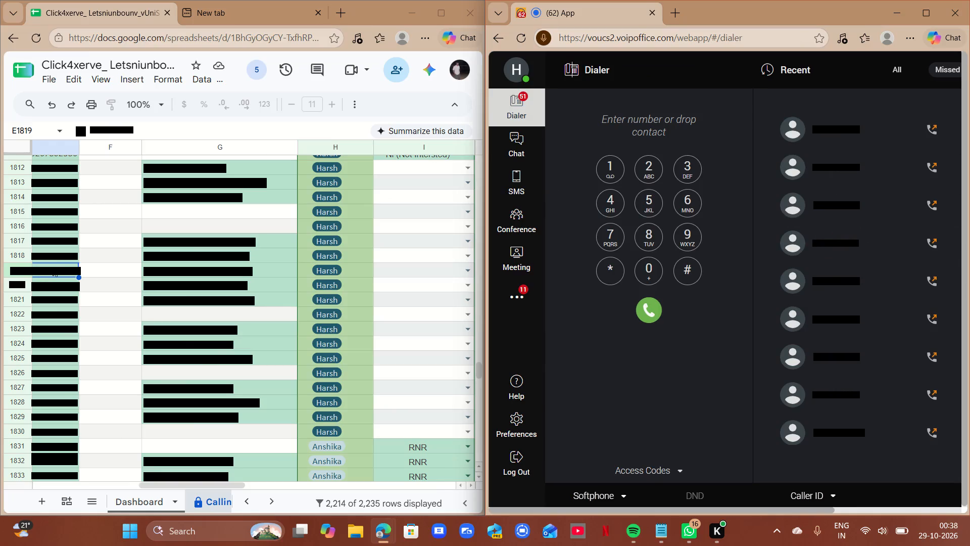
click(53, 267)
key(ctrl+c)
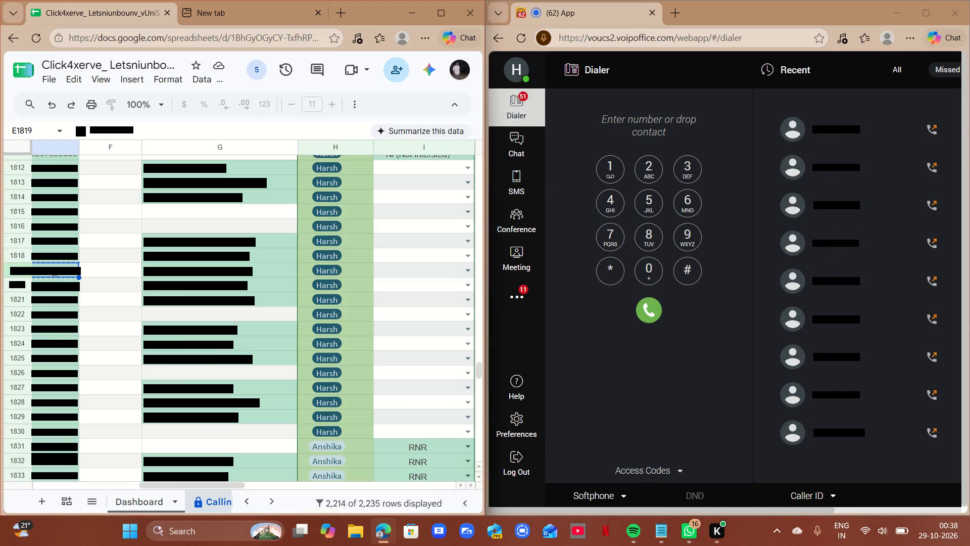
click(626, 145)
key(ctrl+v)
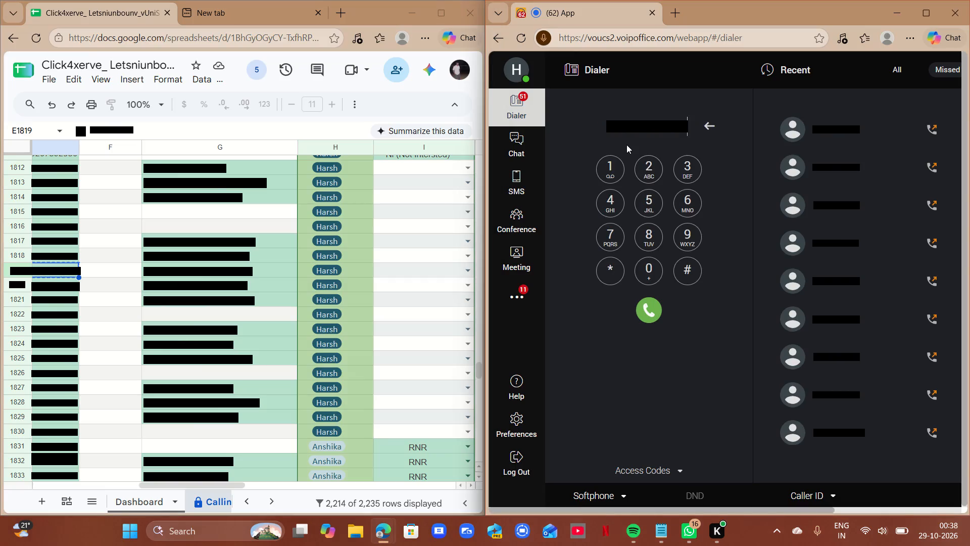
key(Return)
key(backslash)
key(backslash)
key(backslash)
key(backslash)
key(backslash)
key(backslash)
key(backslash)
key(backslash)
key(backslash)
key(backslash)
key(backslash)
key(backslash)
key(backslash)
key(backslash)
key(backslash)
key(backslash)
key(backslash)
key(backslash)
key(backslash)
key(backslash)
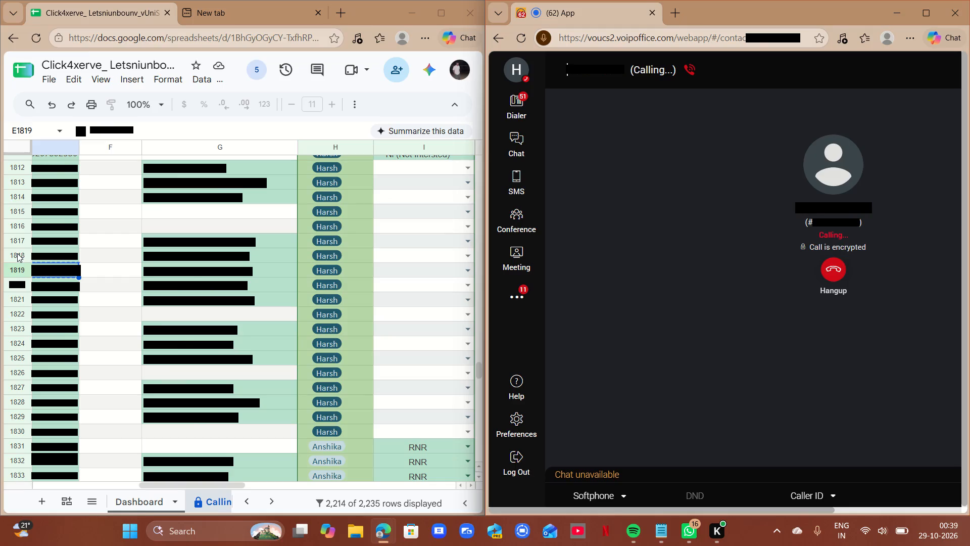
Set the column I status of row 1818 to Ni (Not Intersted), discarding the stray backslash text in the status cells.
click(396, 254)
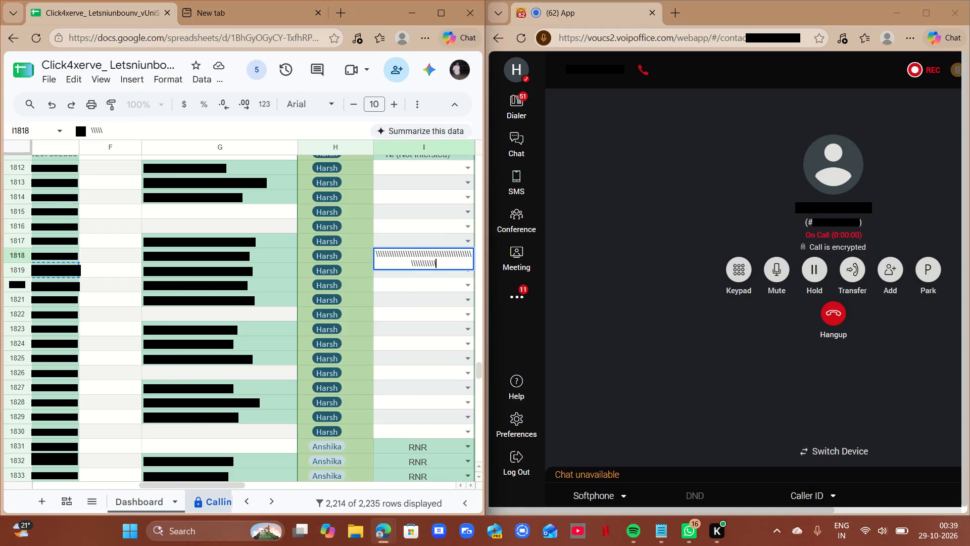
key(Escape)
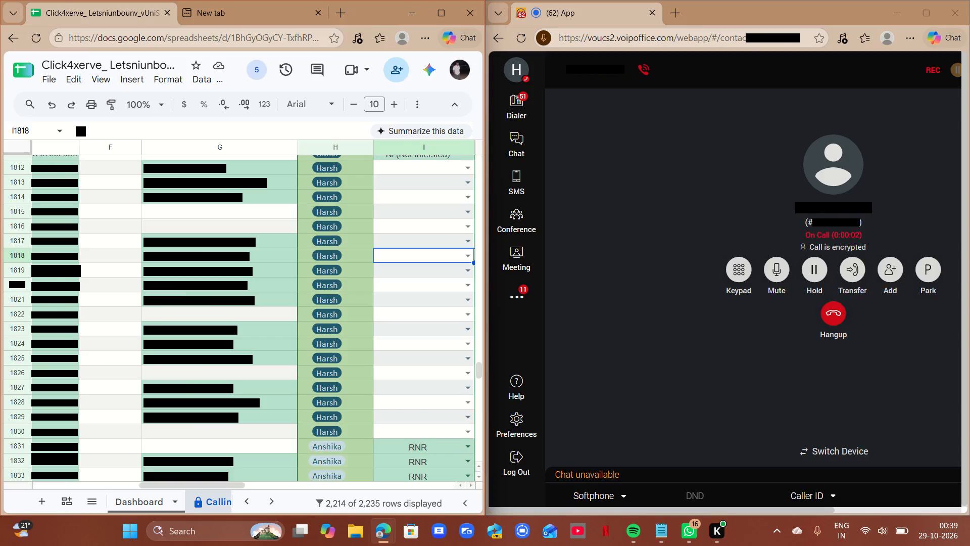
key(n)
key(Return)
key(backslash)
key(backslash)
key(backslash)
key(backslash)
key(backslash)
key(backslash)
key(backslash)
key(backslash)
key(backslash)
key(backslash)
key(backslash)
key(backslash)
key(backslash)
key(backslash)
key(backslash)
key(backslash)
key(backslash)
key(backslash)
key(backslash)
key(backslash)
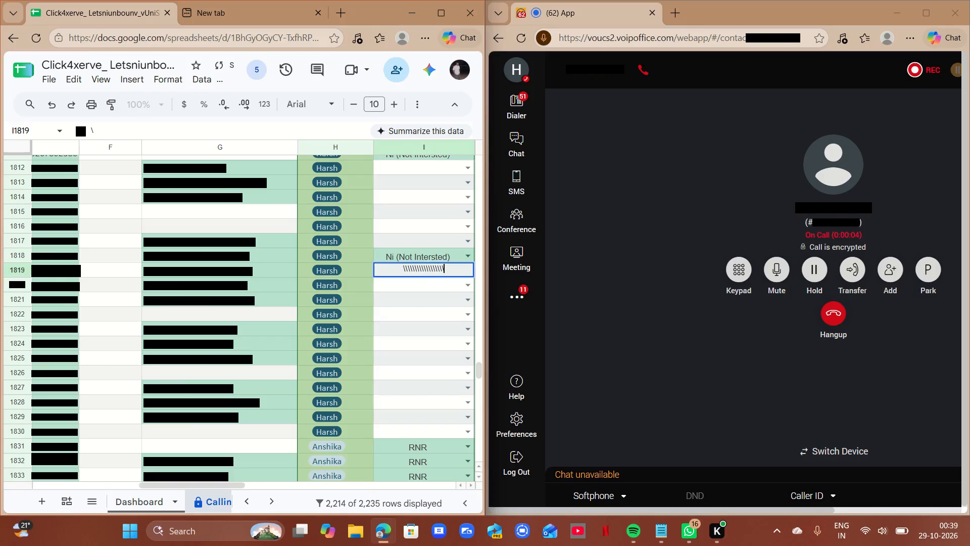
key(Escape)
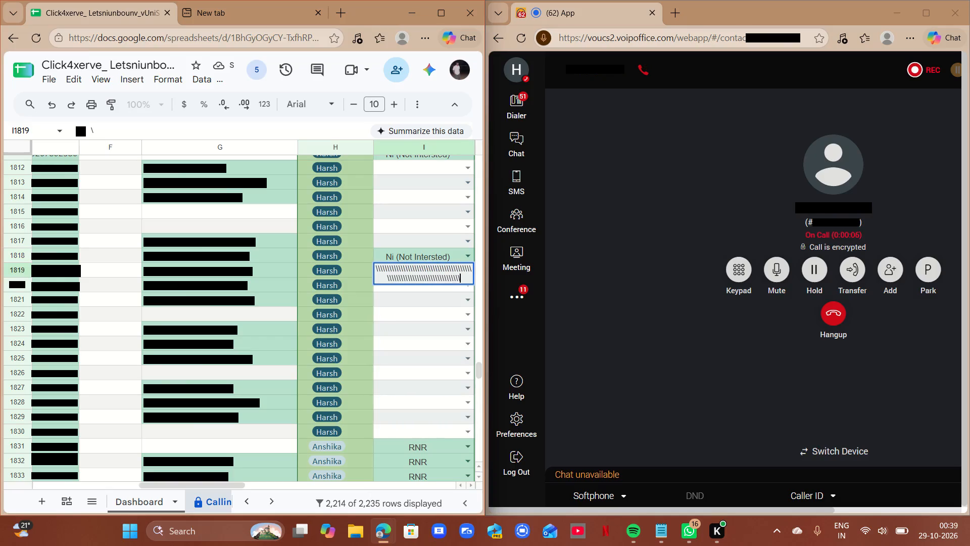
key(Escape)
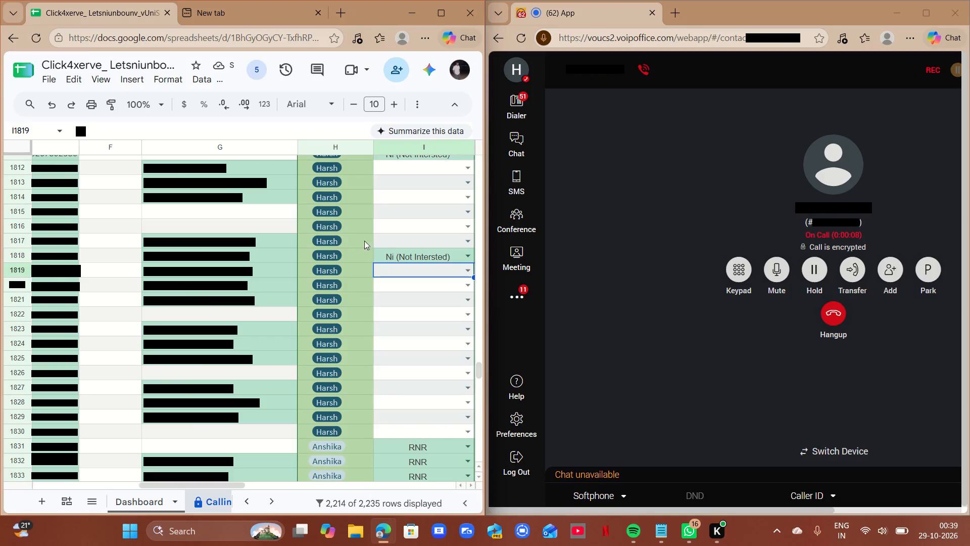
Set the column I status of row 1817 to Voicemail and discard the stray backslash text in row 1818.
click(402, 247)
key(v)
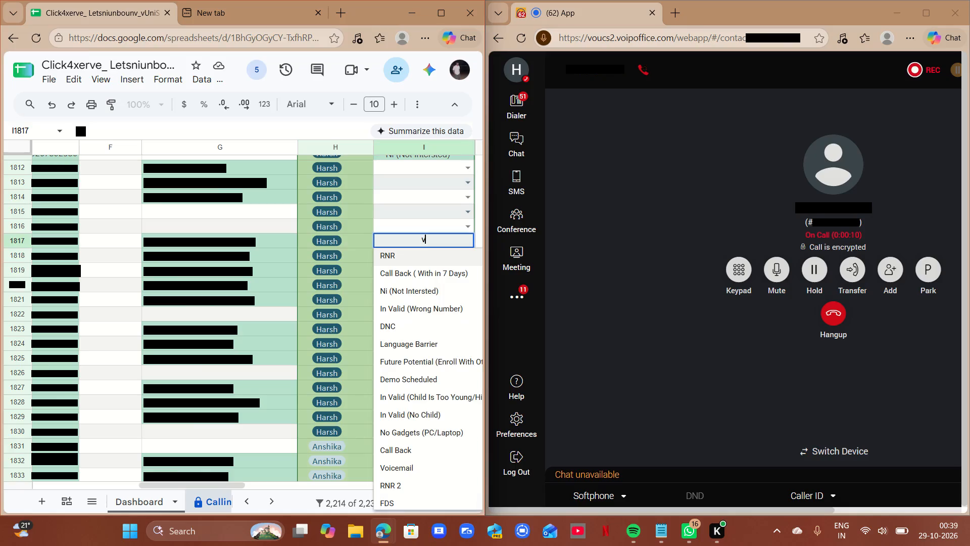
key(Up)
key(Return)
key(backslash)
key(backslash)
key(backslash)
key(backslash)
key(backslash)
key(backslash)
key(backslash)
key(backslash)
key(backslash)
key(backslash)
key(backslash)
key(backslash)
key(backslash)
key(backslash)
key(backslash)
key(backslash)
key(backslash)
key(backslash)
key(backslash)
key(backslash)
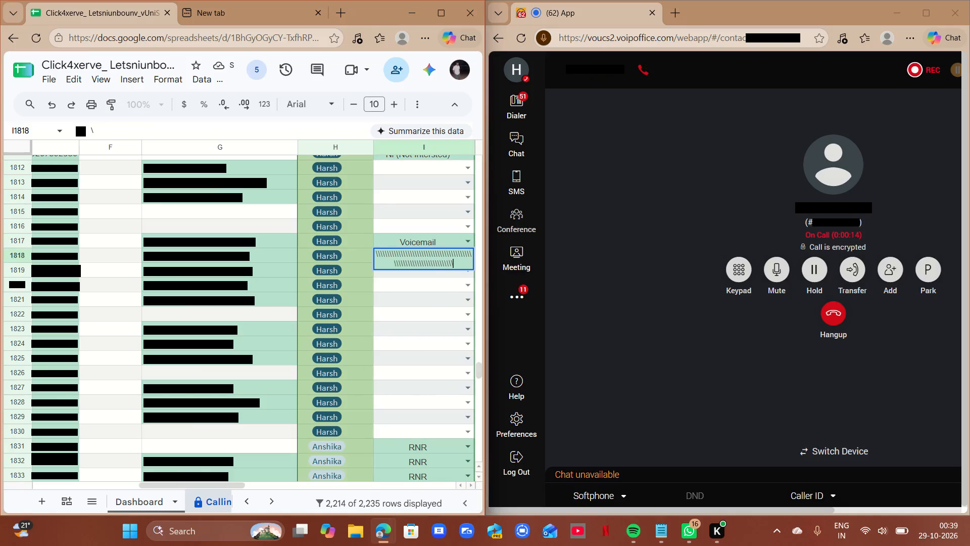
key(Escape)
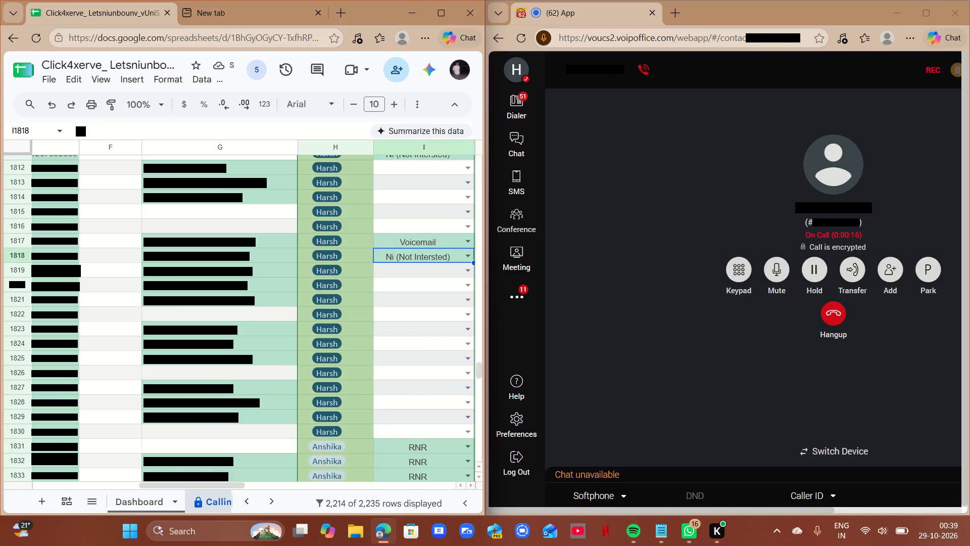
Hang up the row 1819 call.
click(837, 318)
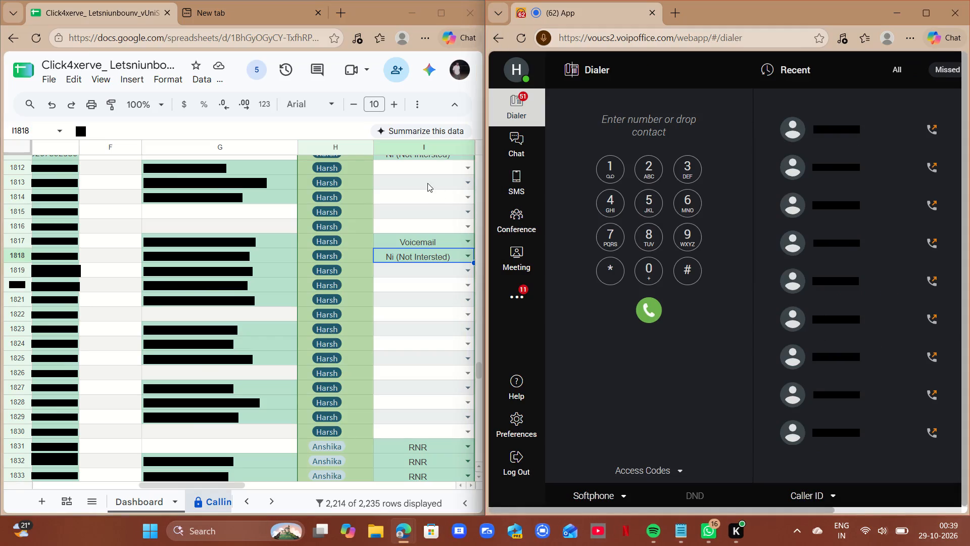
Fill the Voicemail status from row 1817 upward through row 1812 in column I.
click(409, 241)
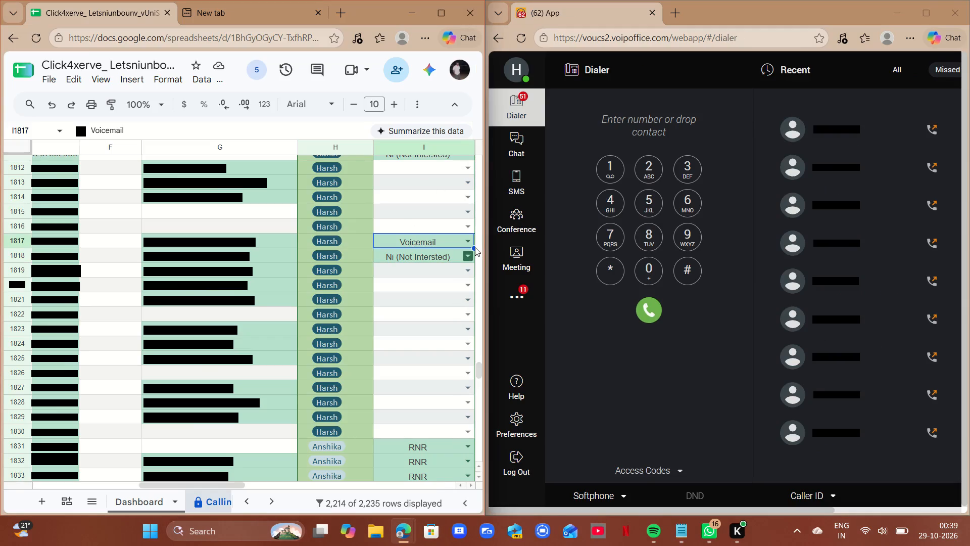
drag(472, 247, 442, 189)
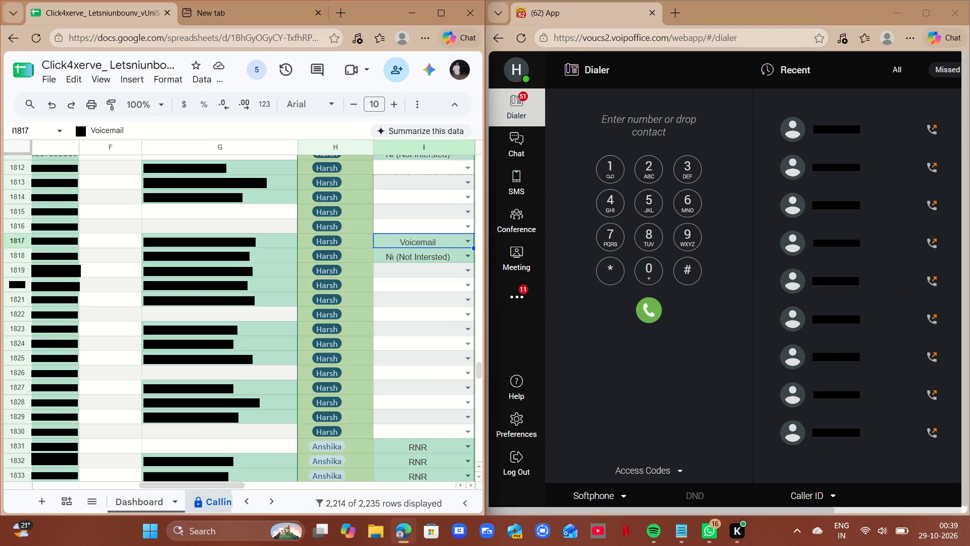
drag(442, 189, 435, 174)
Copy the row 1820 phone number from column E and call it with the dialer.
scroll(435, 174, down, 2)
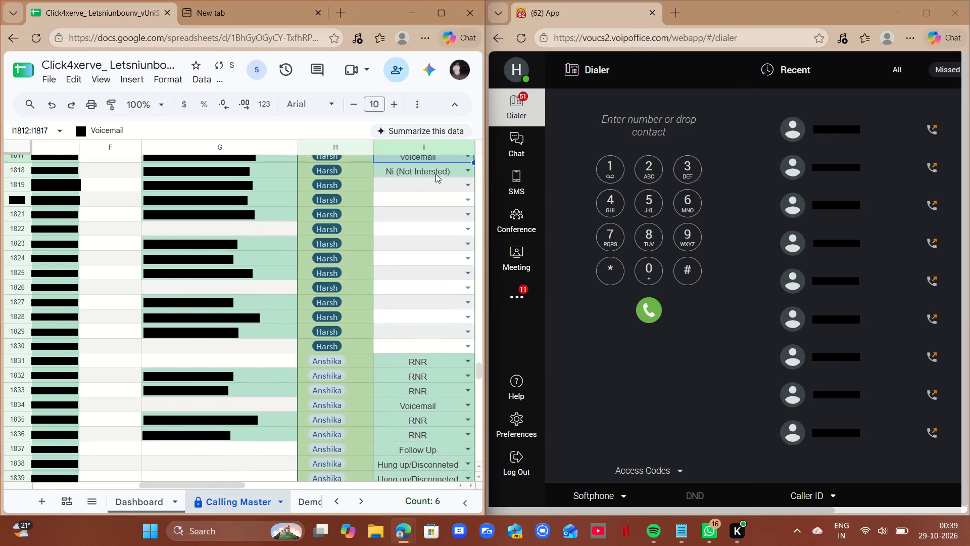
scroll(435, 174, down, 2)
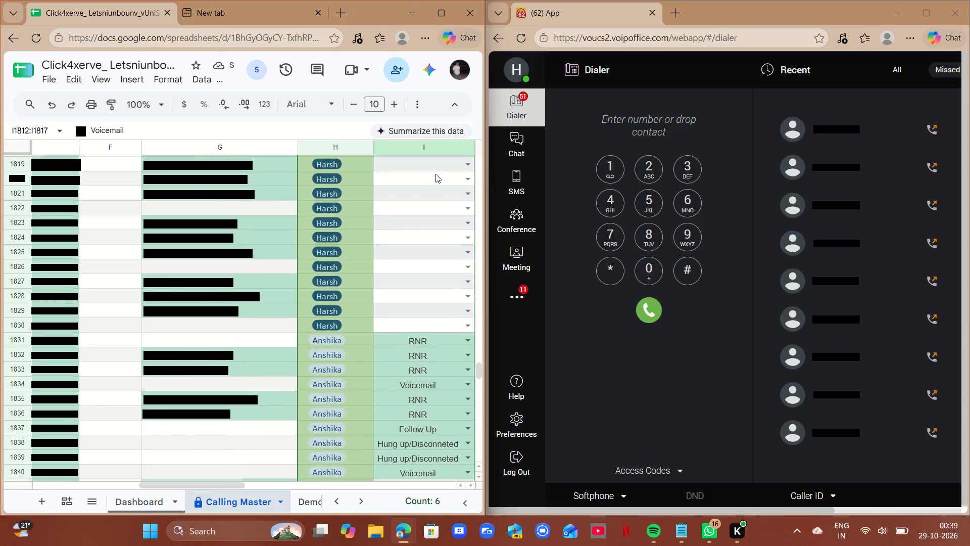
scroll(435, 174, down, 1)
click(65, 178)
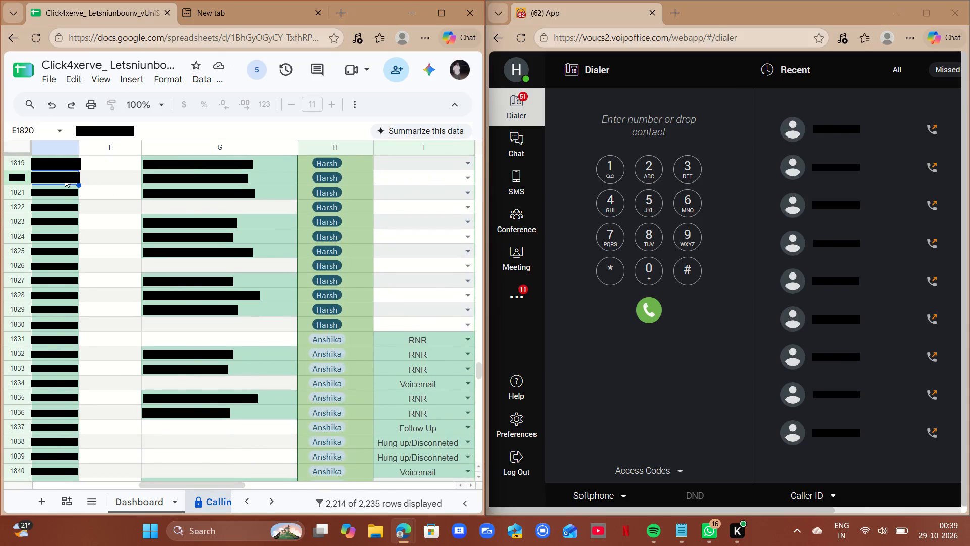
key(ctrl+c)
click(630, 143)
key(ctrl+v)
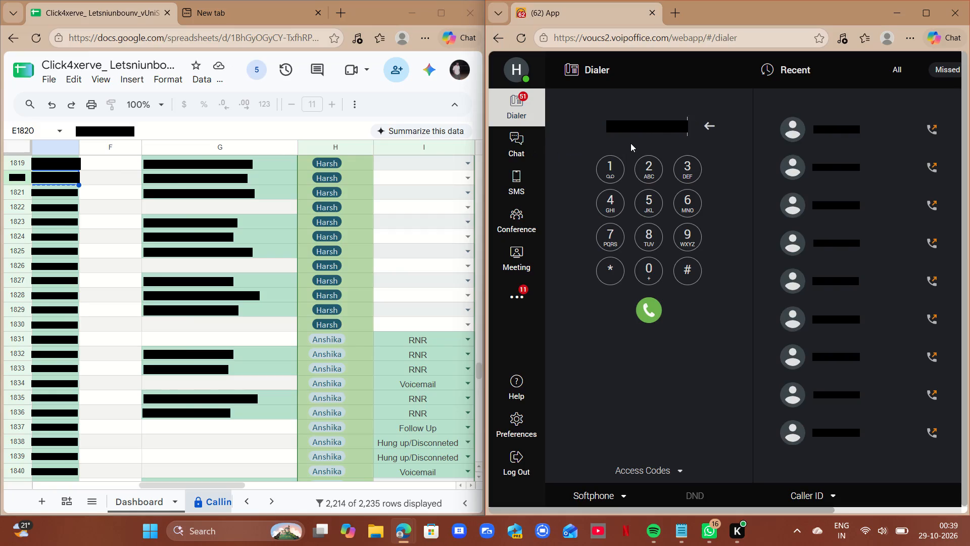
key(Return)
key(backslash)
key(backslash)
key(backslash)
key(backslash)
key(backslash)
key(backslash)
key(backslash)
key(backslash)
key(backslash)
key(backslash)
key(backslash)
key(backslash)
key(backslash)
key(backslash)
key(backslash)
key(backslash)
key(backslash)
key(backslash)
key(backslash)
key(backslash)
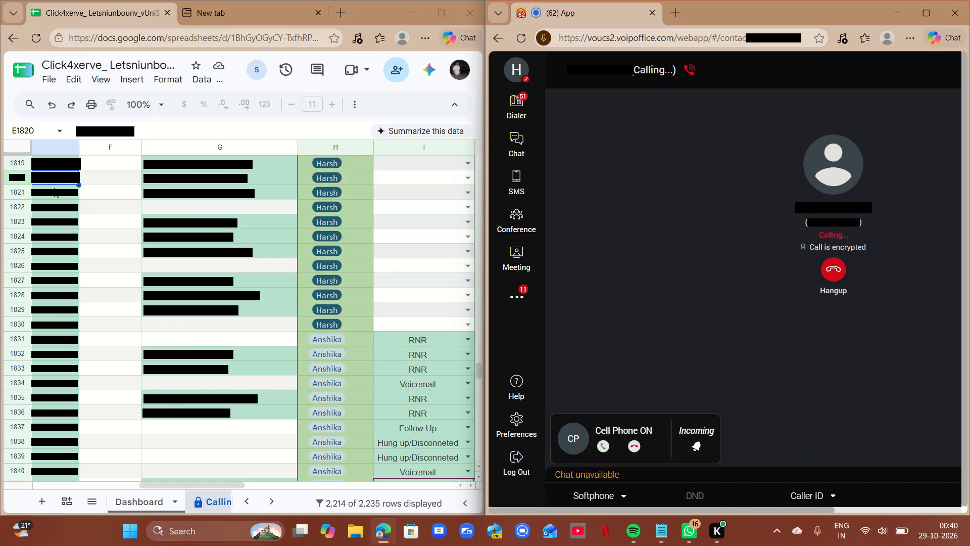
Copy the row 1821 phone number from column E while the row 1820 call is ringing.
key(Down)
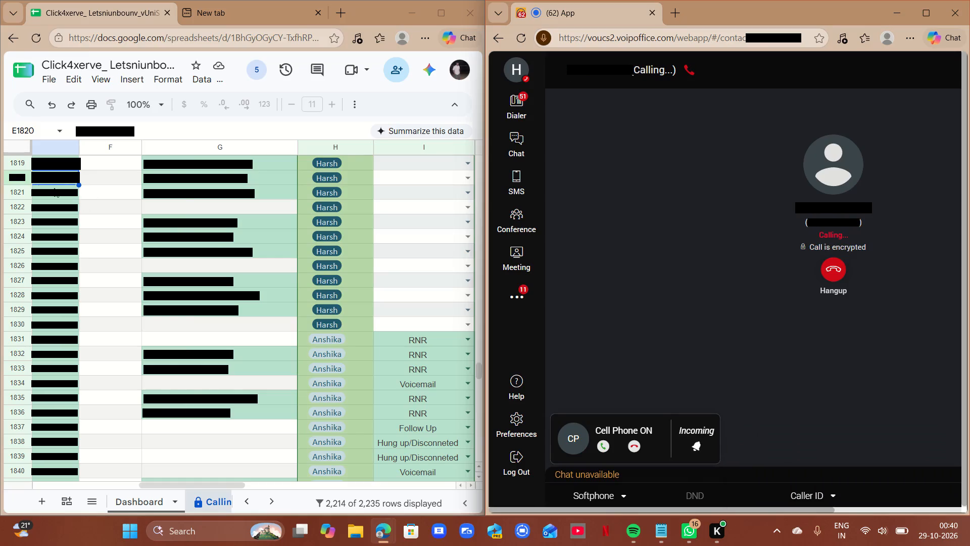
click(54, 188)
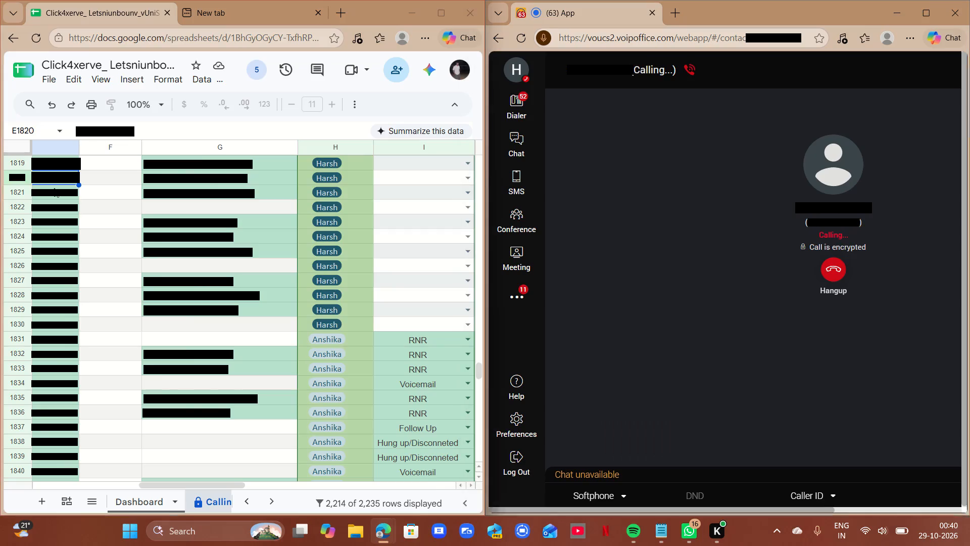
key(ctrl+c)
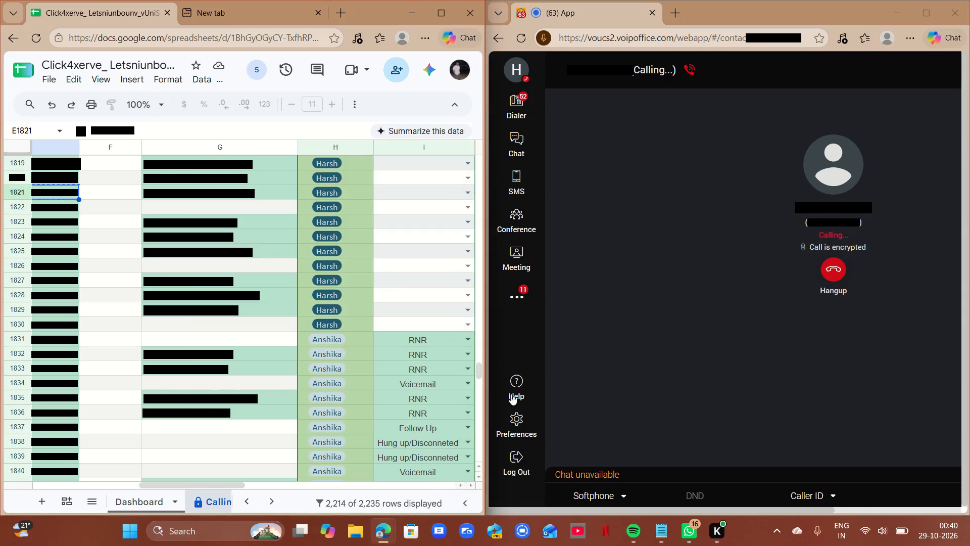
Check the Dashboard sheet's lead and dial-out figures, and return to the Calling Master sheet.
click(134, 506)
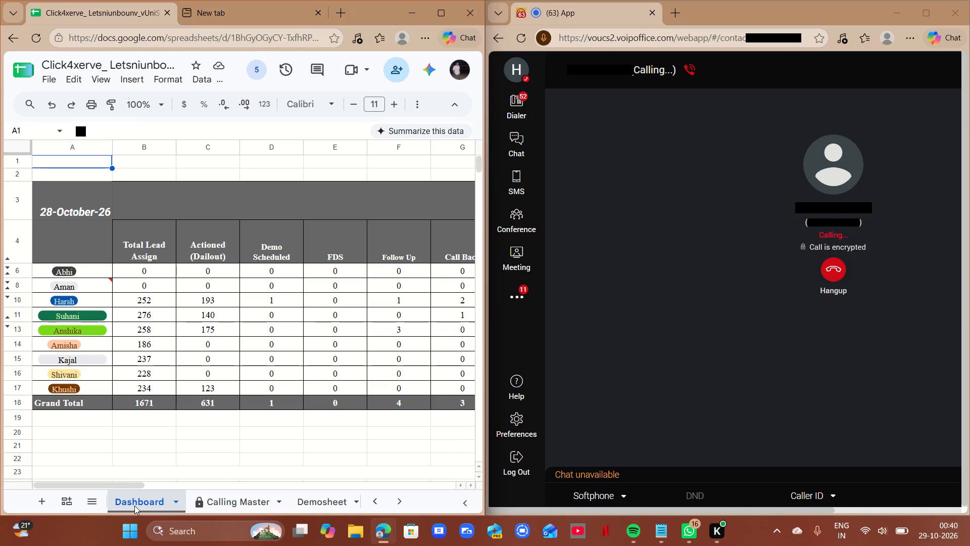
click(229, 500)
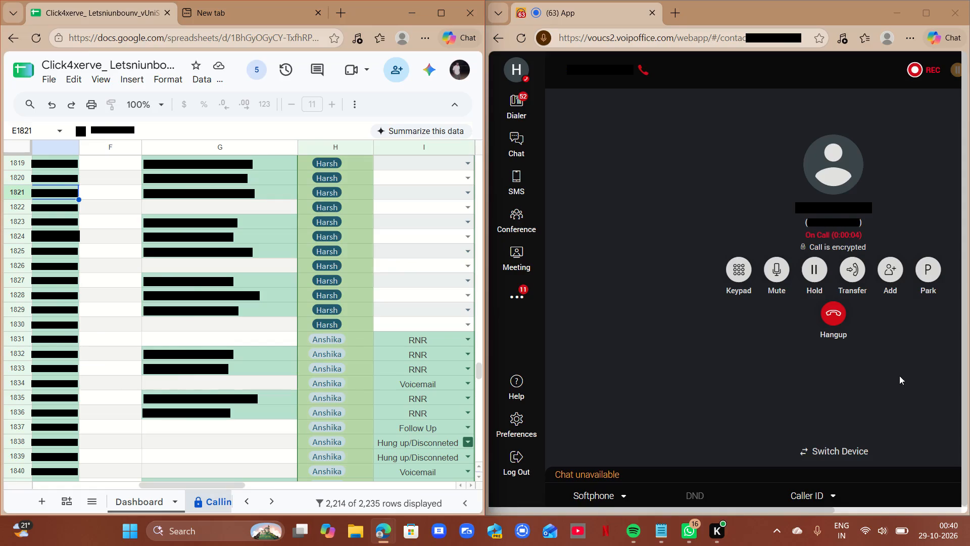
Hang up the row 1820 call and call the copied row 1821 phone number with the dialer.
click(833, 318)
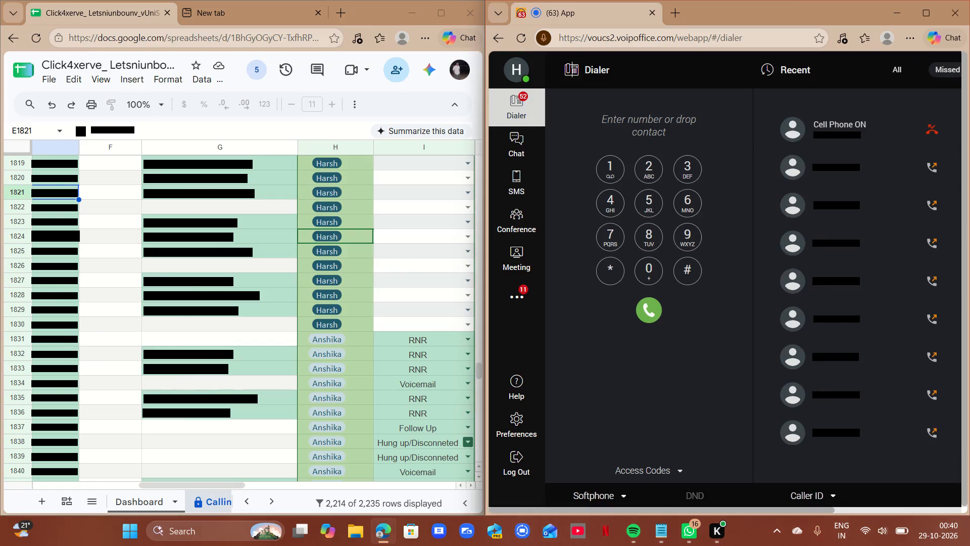
click(639, 126)
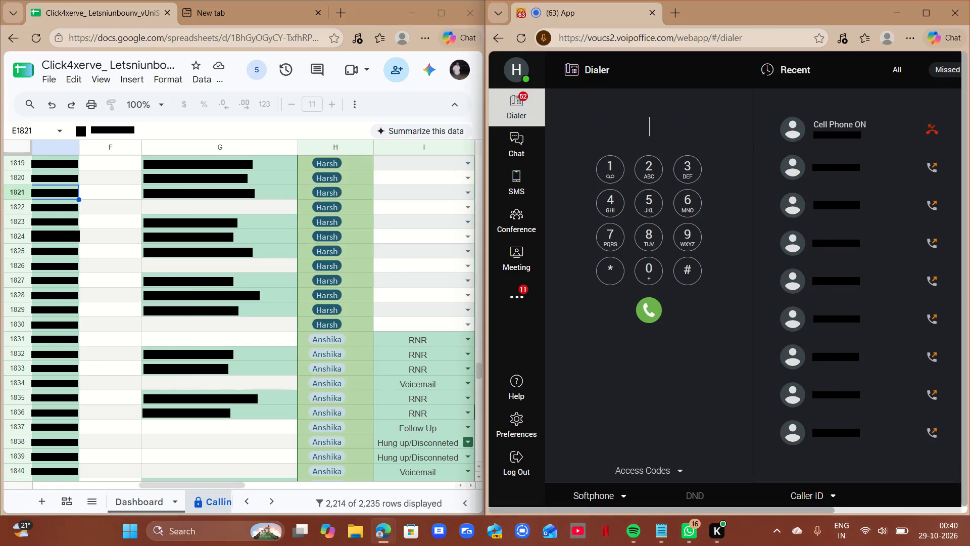
key(ctrl+v)
key(Return)
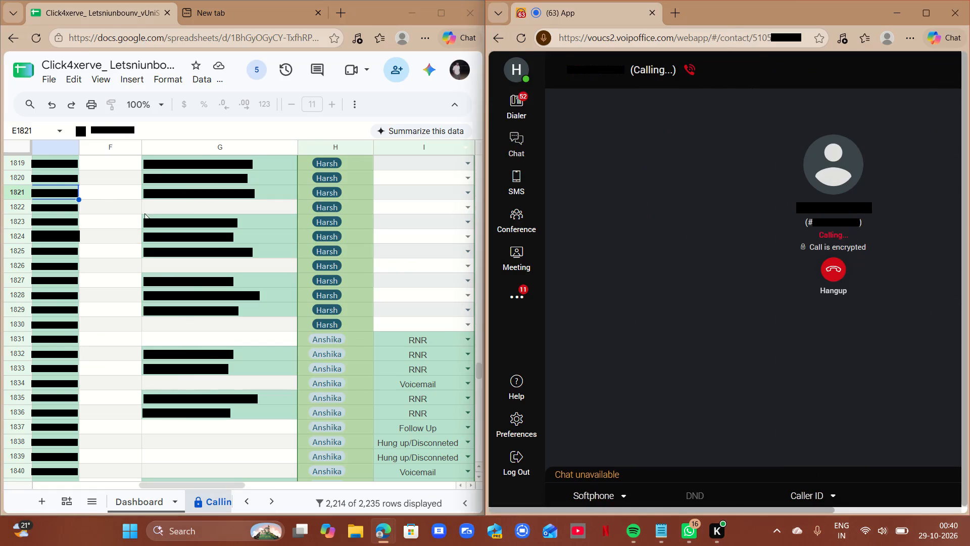
Copy the row 1822 phone number from column E and hang up the row 1821 call.
click(70, 206)
key(ctrl+c)
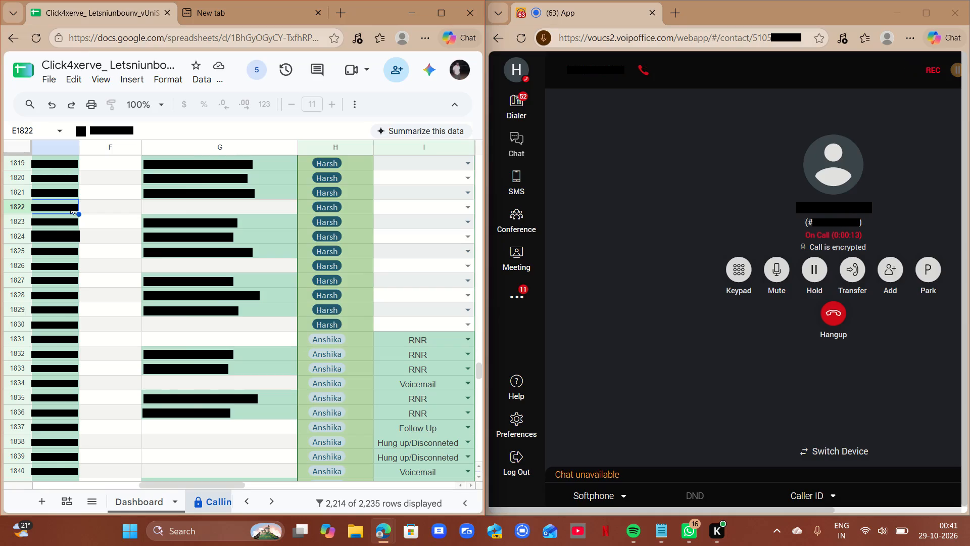
click(845, 310)
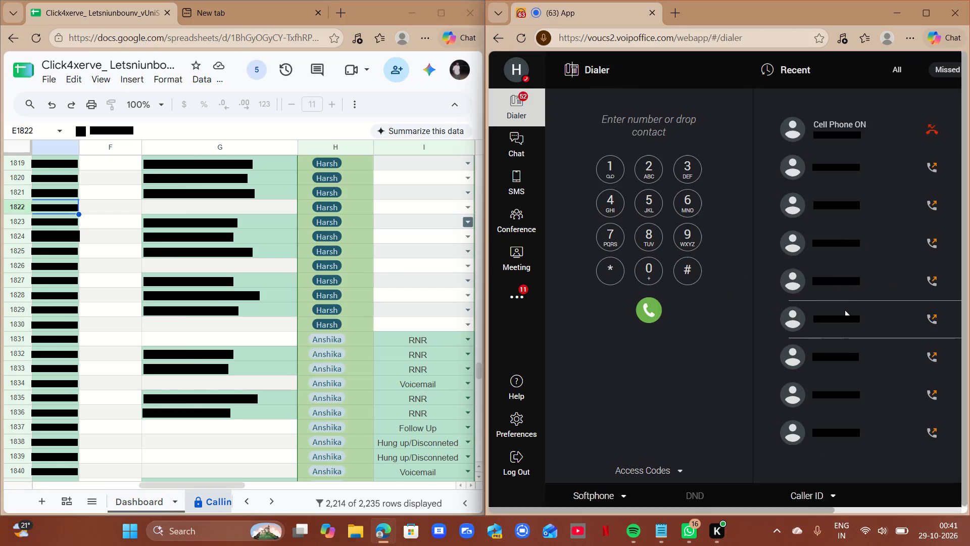
Call the copied row 1822 phone number with the dialer.
click(635, 122)
key(ctrl+v)
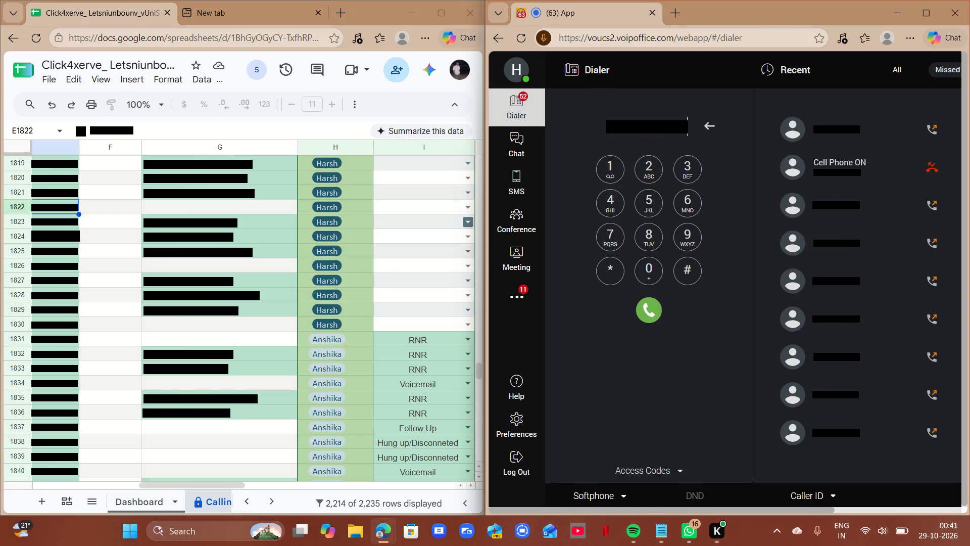
key(Return)
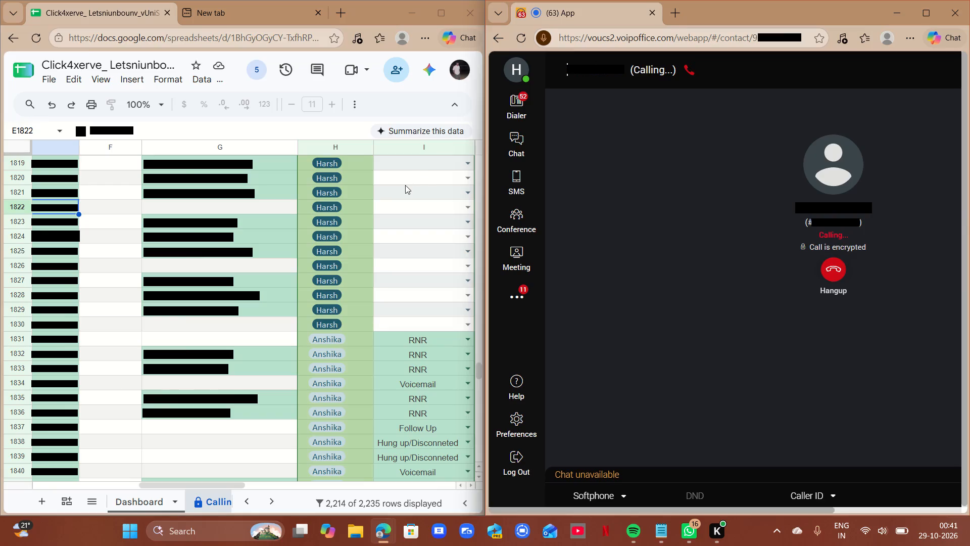
Record column I statuses: Call Back ( With in 7 Days) for row 1821, RNR for row 1819, and Voicemail for row 1820.
click(394, 191)
key(c)
key(Return)
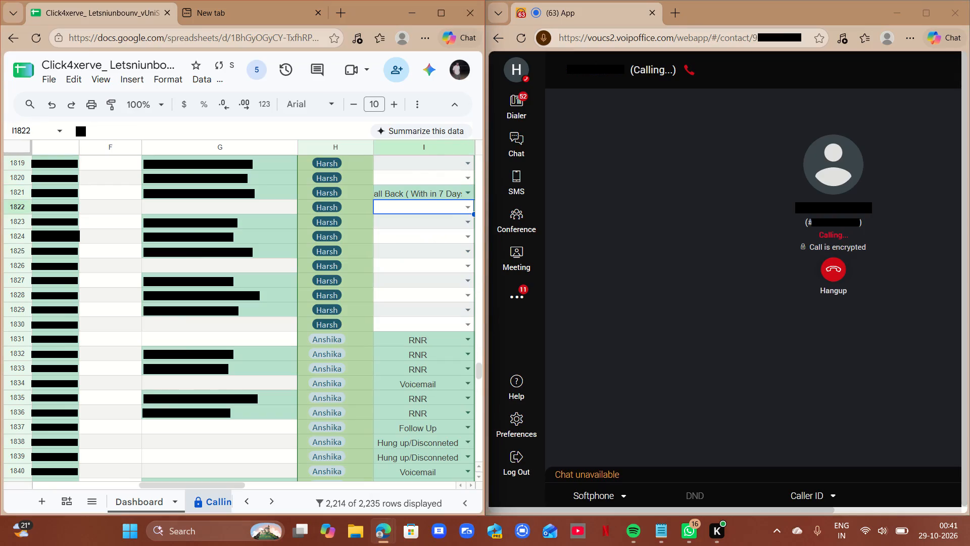
click(391, 170)
key(r)
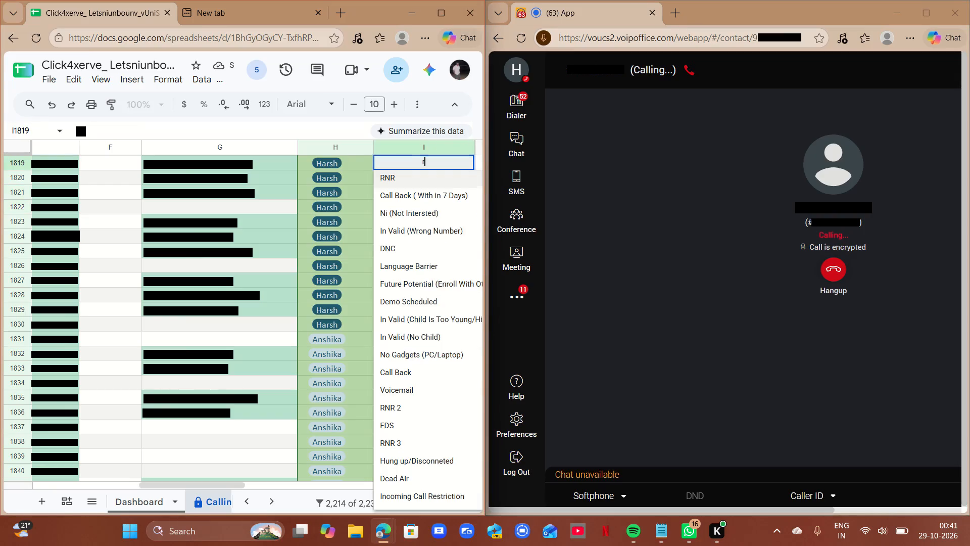
key(Return)
key(v)
key(Up)
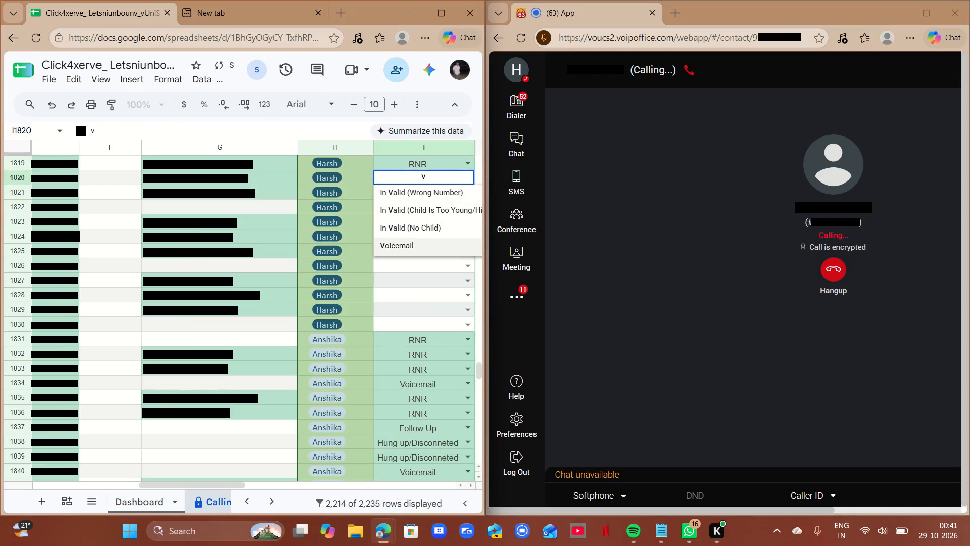
key(Return)
Copy the row 1823 phone number from column E while the row 1822 call is ringing.
scroll(391, 170, down, 1)
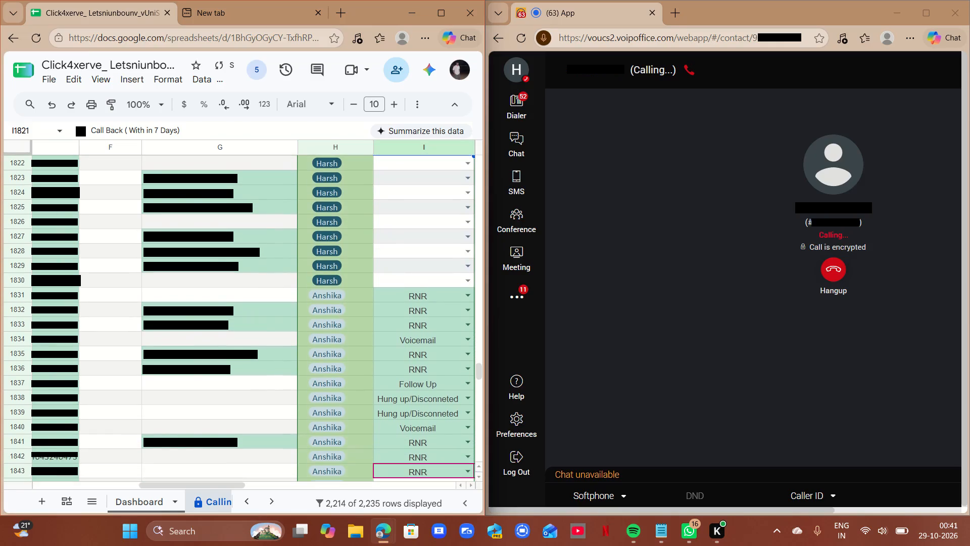
click(64, 183)
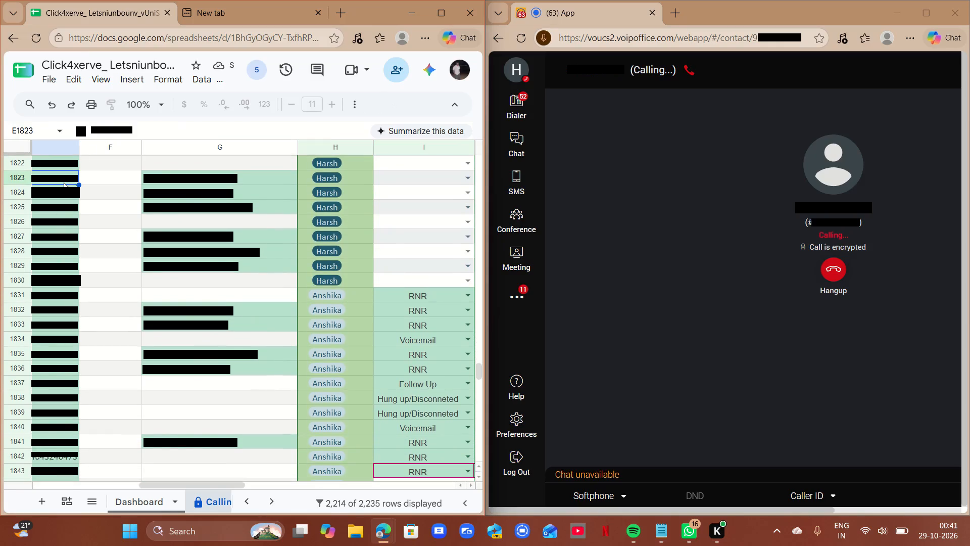
key(ctrl+c)
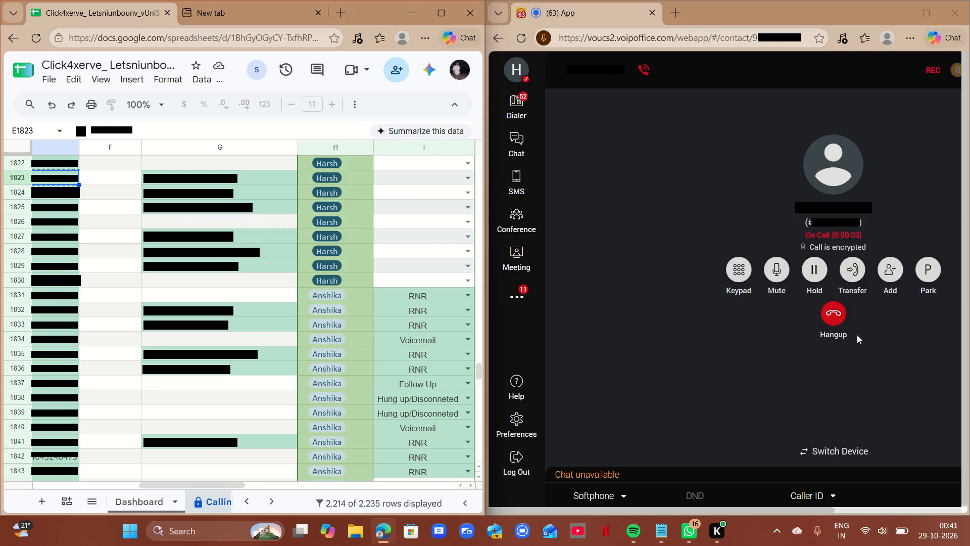
Hang up the row 1822 call and call the copied row 1823 phone number with the dialer.
click(840, 317)
click(655, 145)
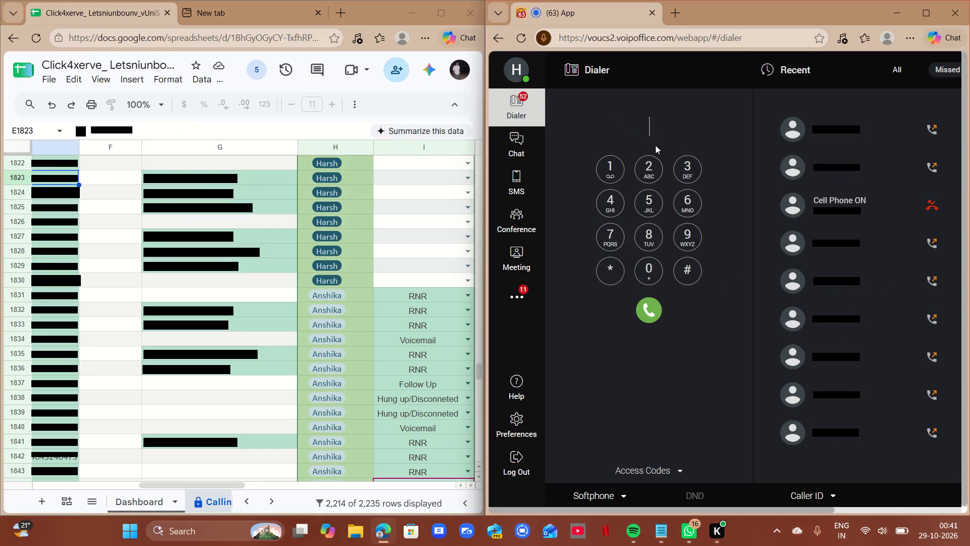
key(ctrl+v)
key(Return)
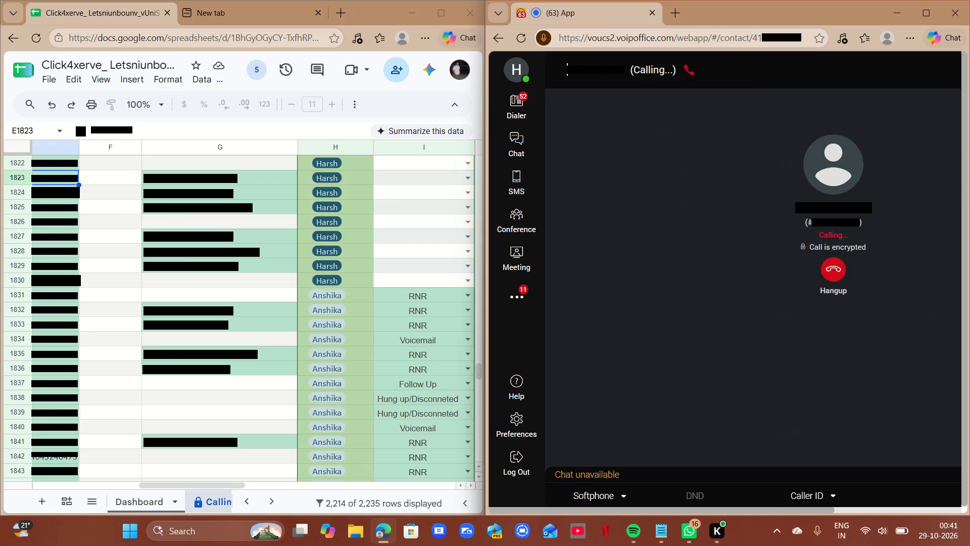
Copy the row 1824 phone number from column E and call it with the dialer once the row 1823 call ends.
click(48, 195)
key(ctrl+c)
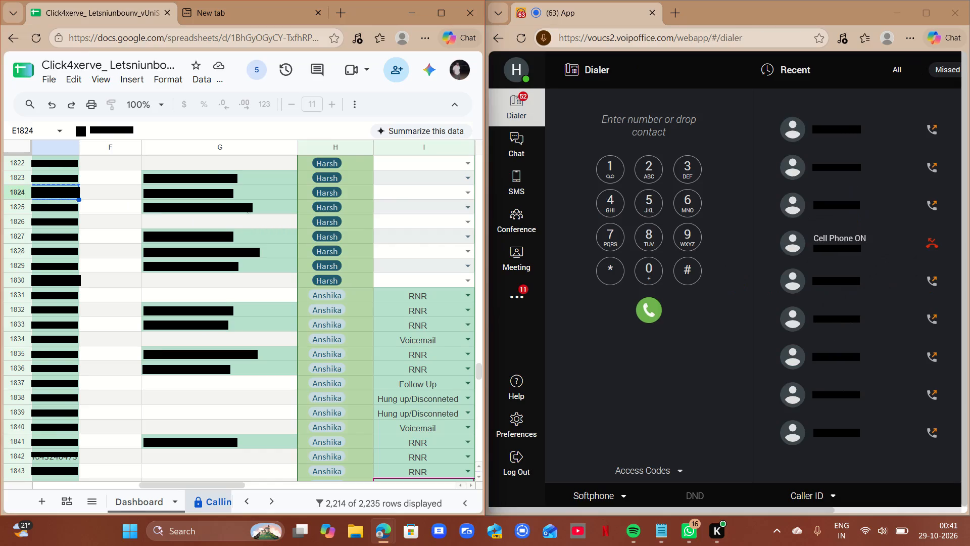
click(599, 142)
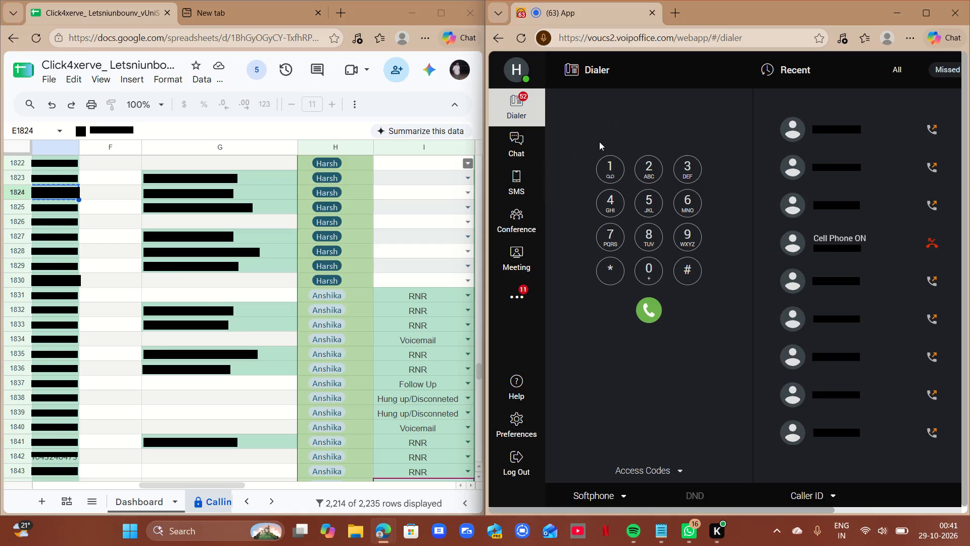
key(ctrl+v)
key(Return)
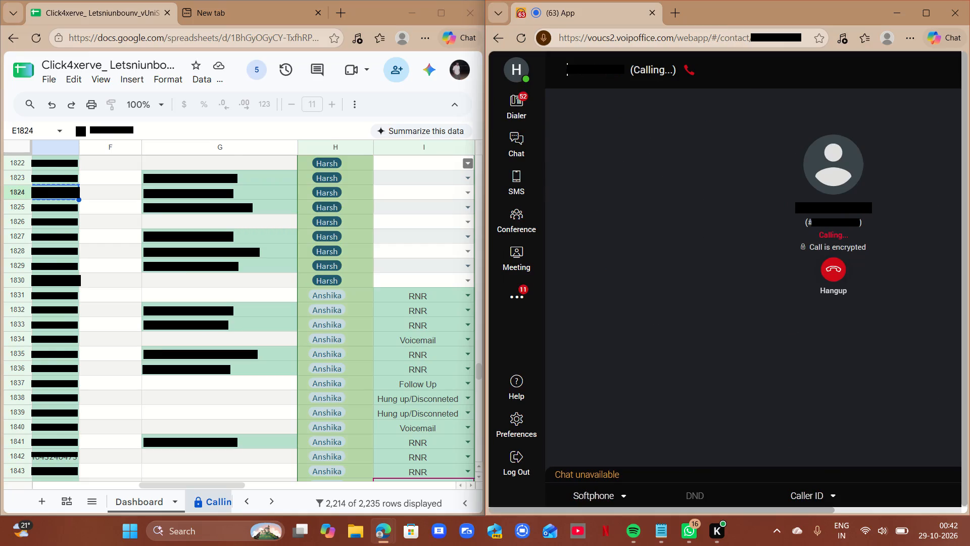
Copy the row 1825 phone number from column E while the row 1824 call is ringing.
click(49, 203)
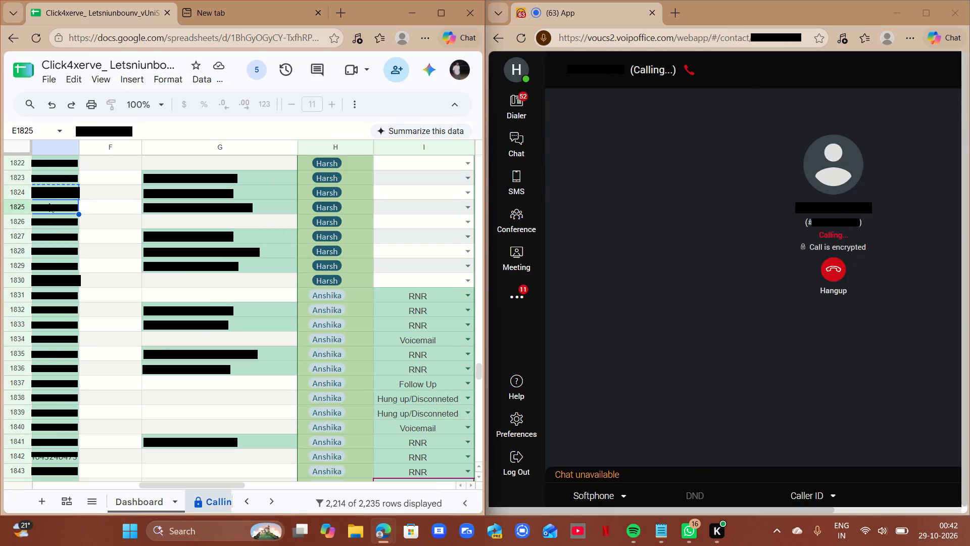
key(ctrl+c)
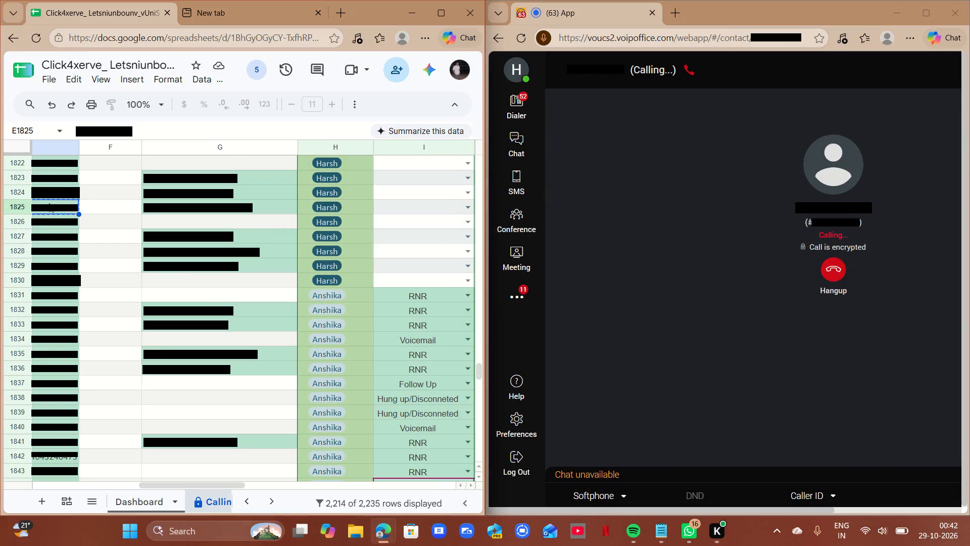
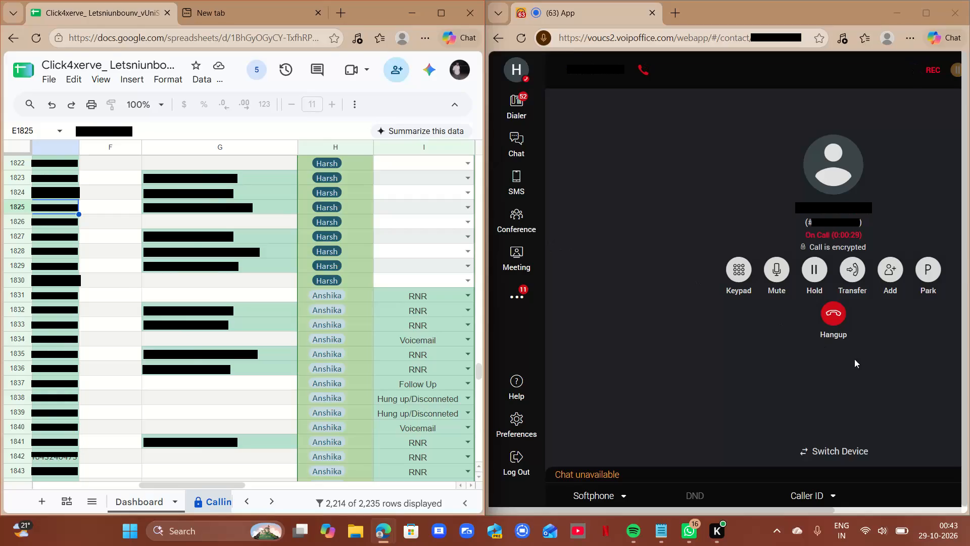
Hang up the row 1824 call and call the copied row 1825 phone number with the dialer.
click(826, 315)
click(621, 127)
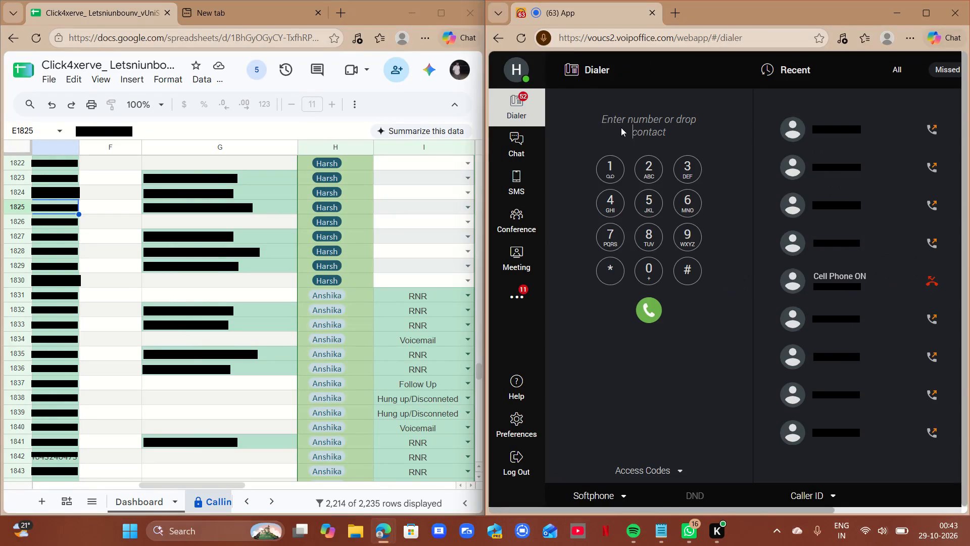
key(ctrl+v)
key(Return)
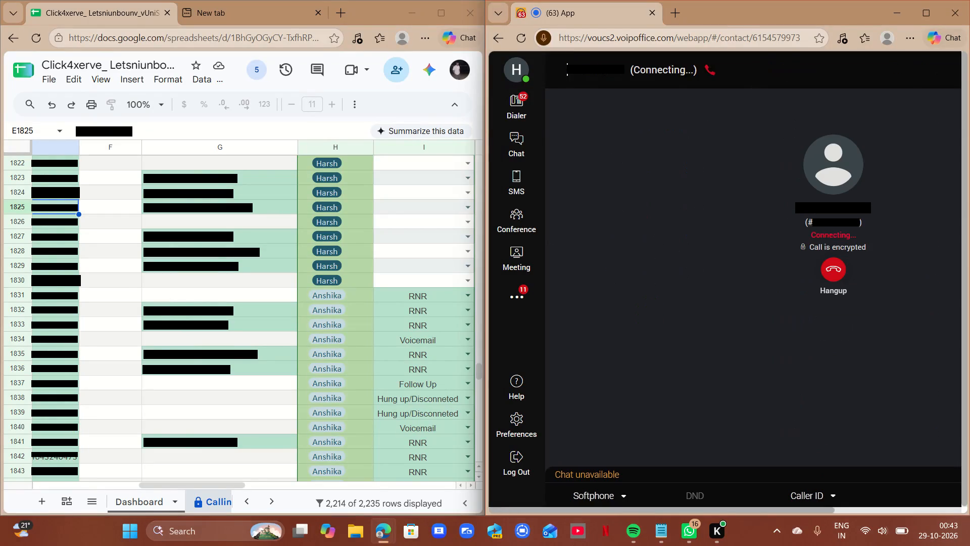
Copy the row 1826 phone number from column E while the row 1825 call is ringing.
click(14, 209)
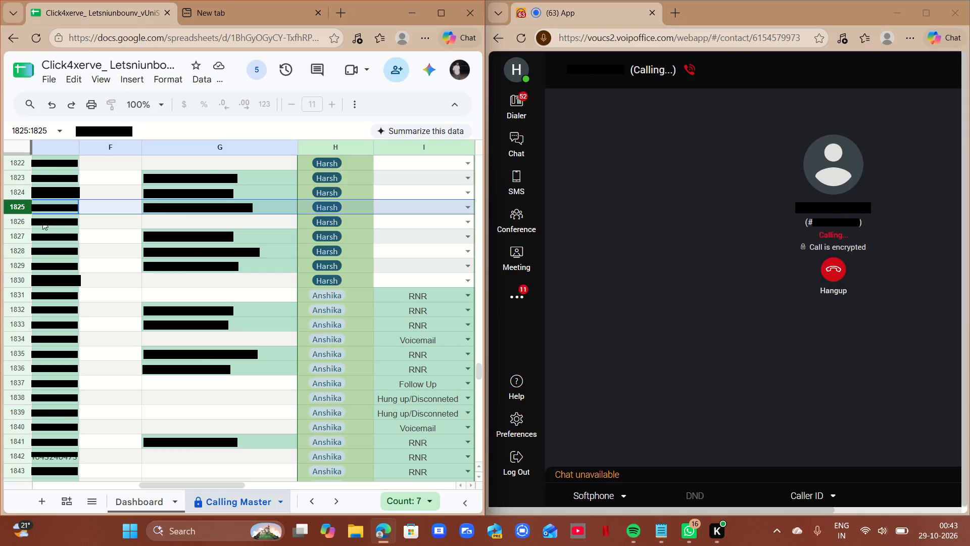
click(50, 222)
key(ctrl+c)
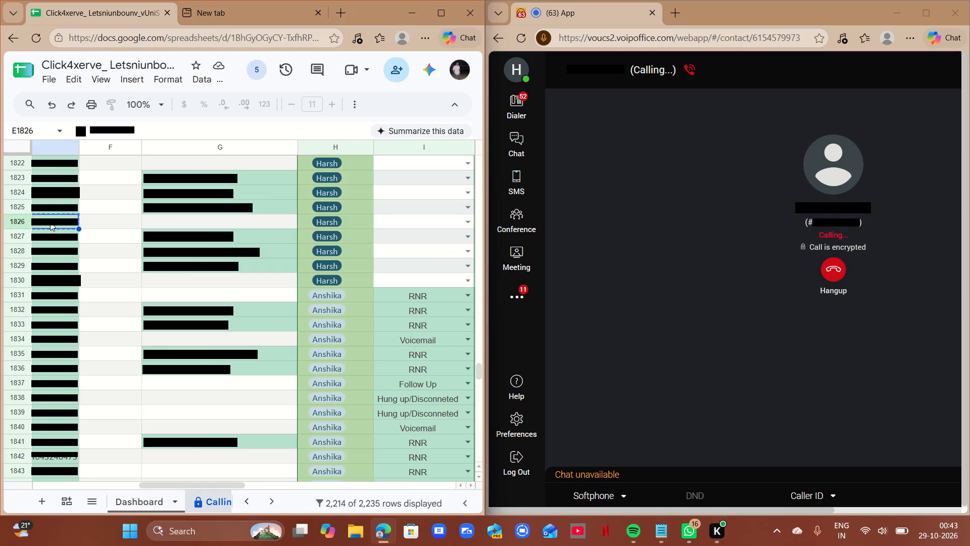
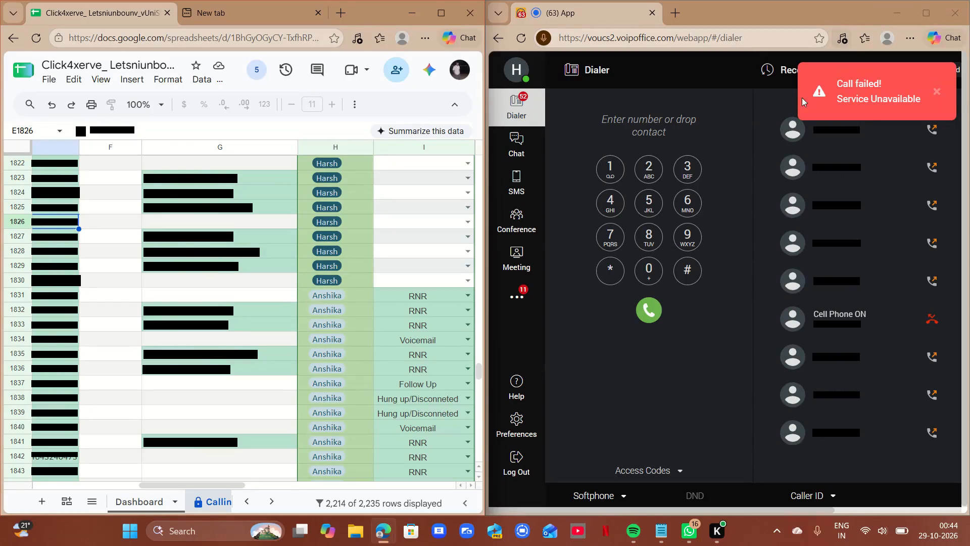
Call the copied row 1826 phone number with the dialer.
click(673, 108)
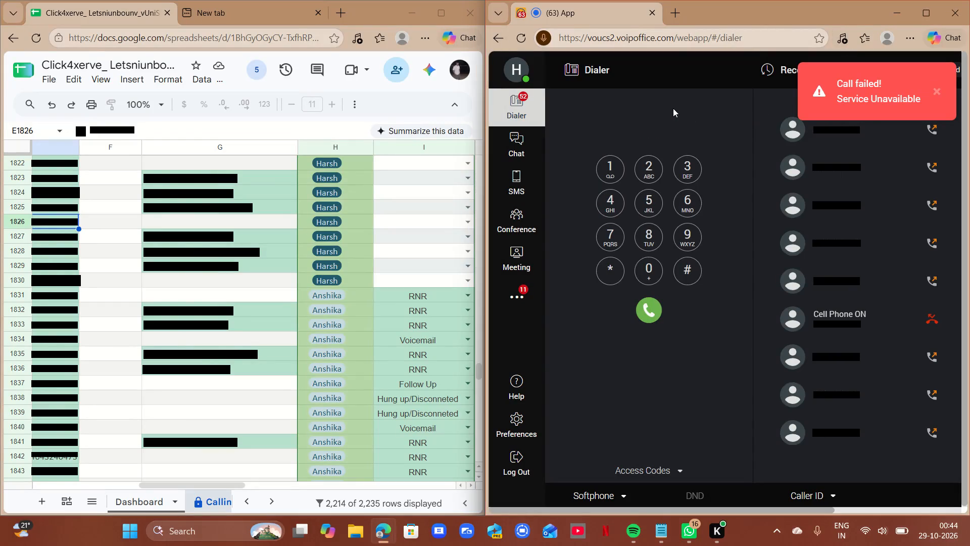
key(ctrl+v)
key(Return)
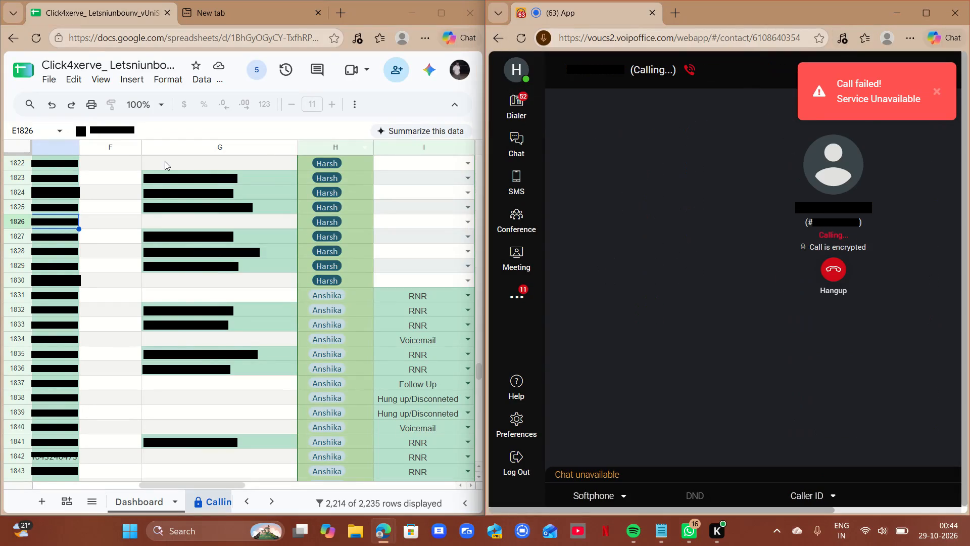
Copy the row 1827 phone number from column E while the row 1826 call is being placed.
click(9, 223)
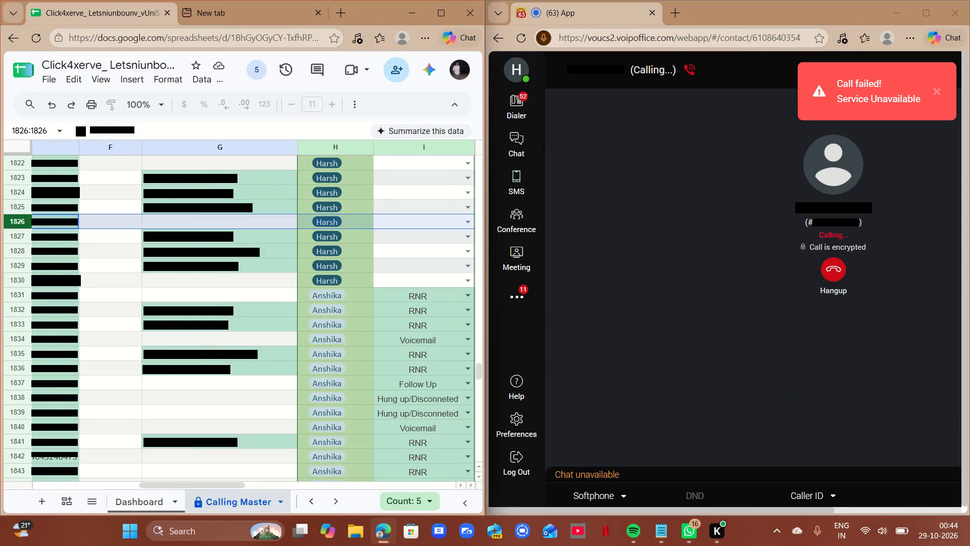
click(65, 234)
key(ctrl+c)
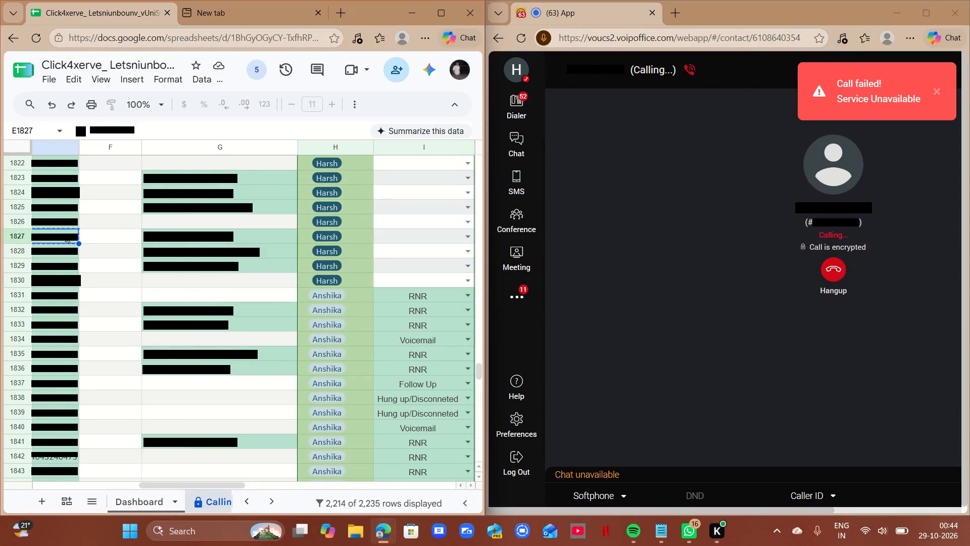
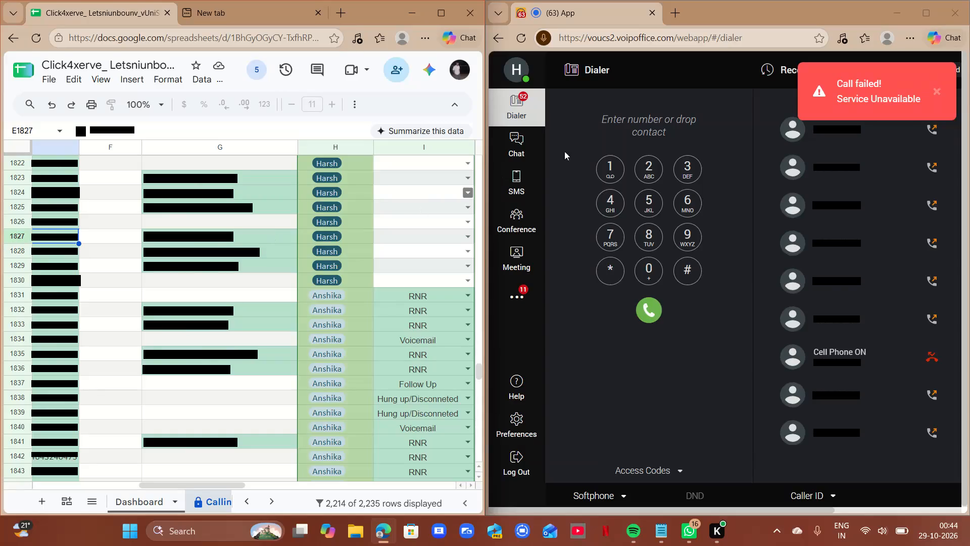
Call the copied row 1827 phone number with the dialer.
click(609, 130)
key(ctrl+v)
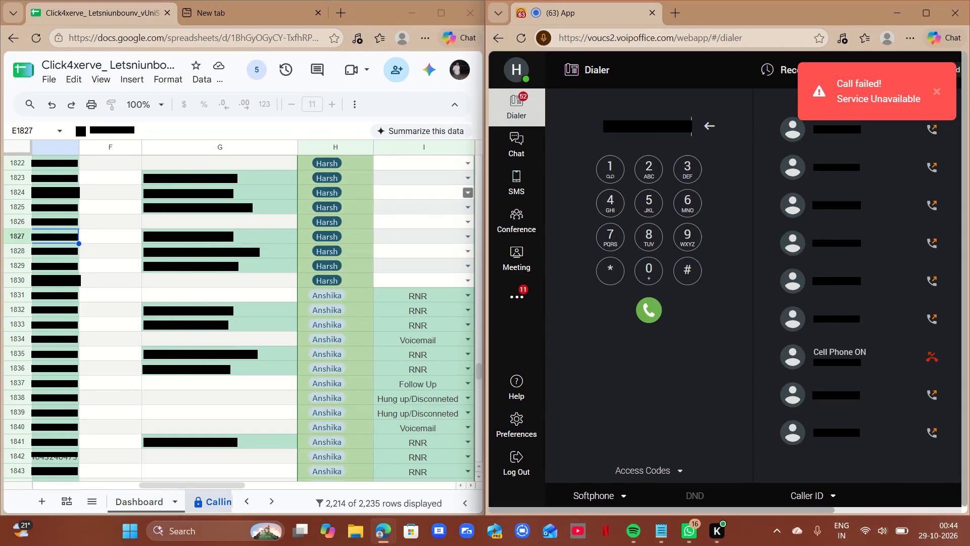
key(Return)
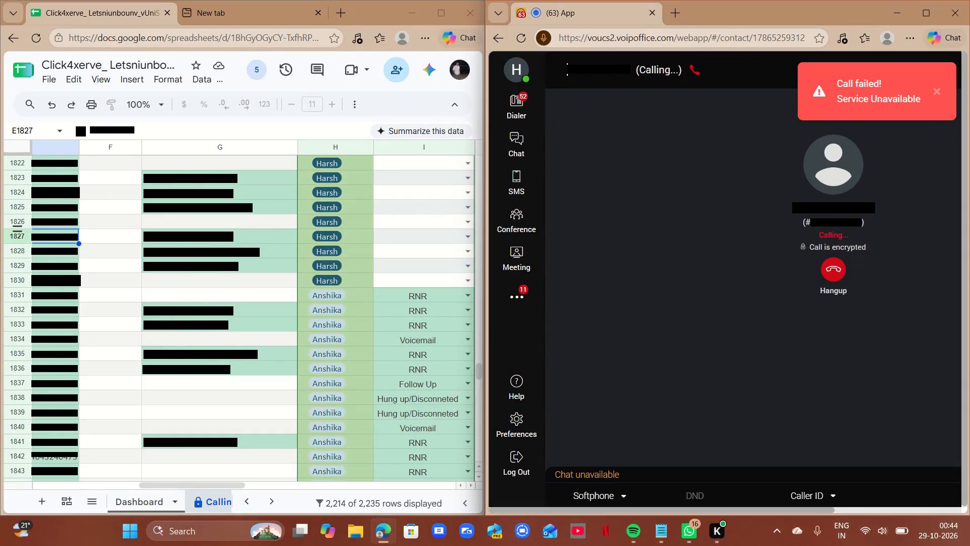
Set the row 1826 status in column I to Hung up/Disconneted.
click(14, 227)
click(15, 223)
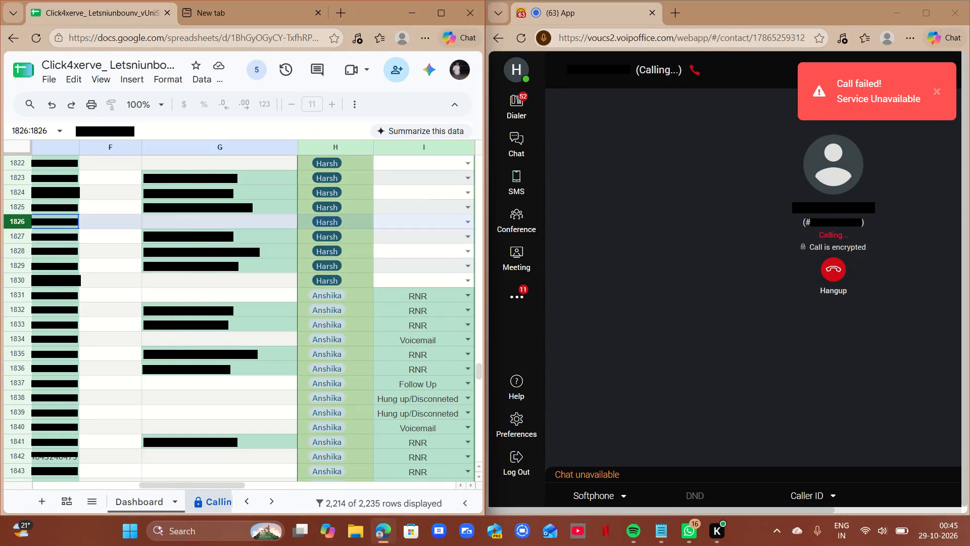
click(394, 222)
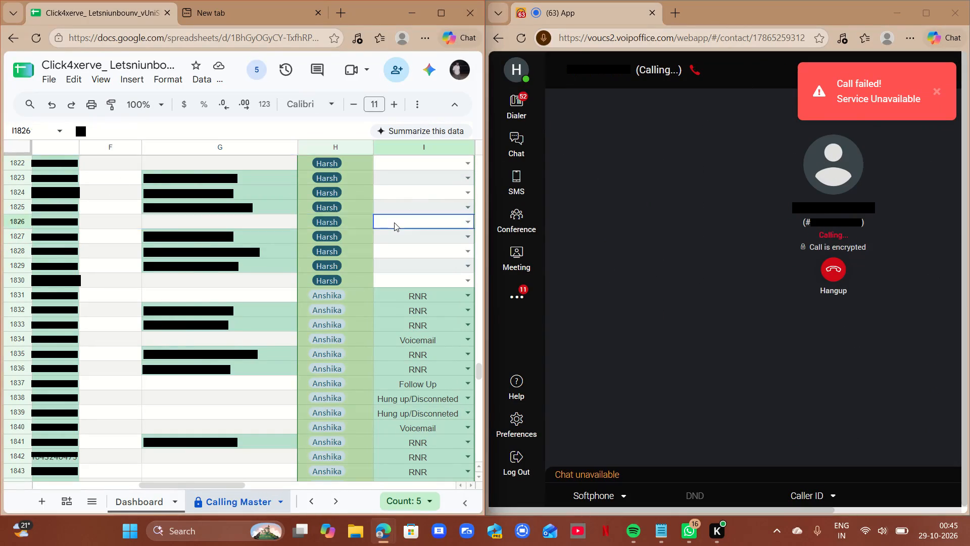
key(h)
key(Up)
key(Return)
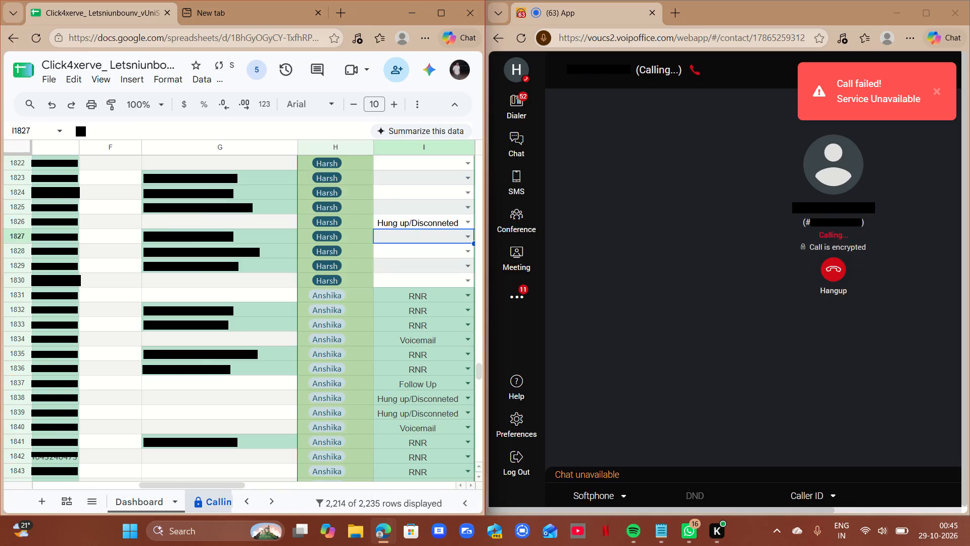
Set the row 1825 status in column I to Voicemail and fill it upward through row 1822.
click(416, 209)
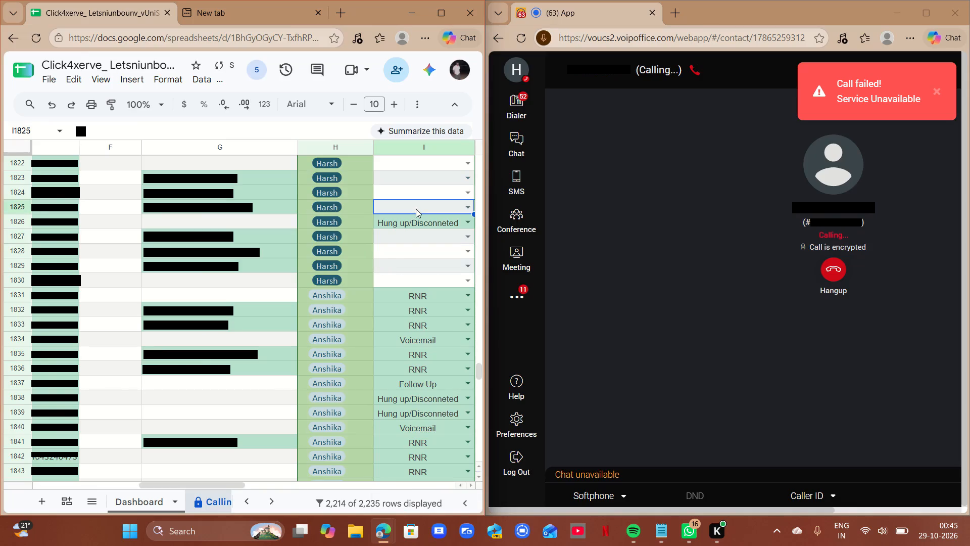
key(v)
key(Up)
key(Return)
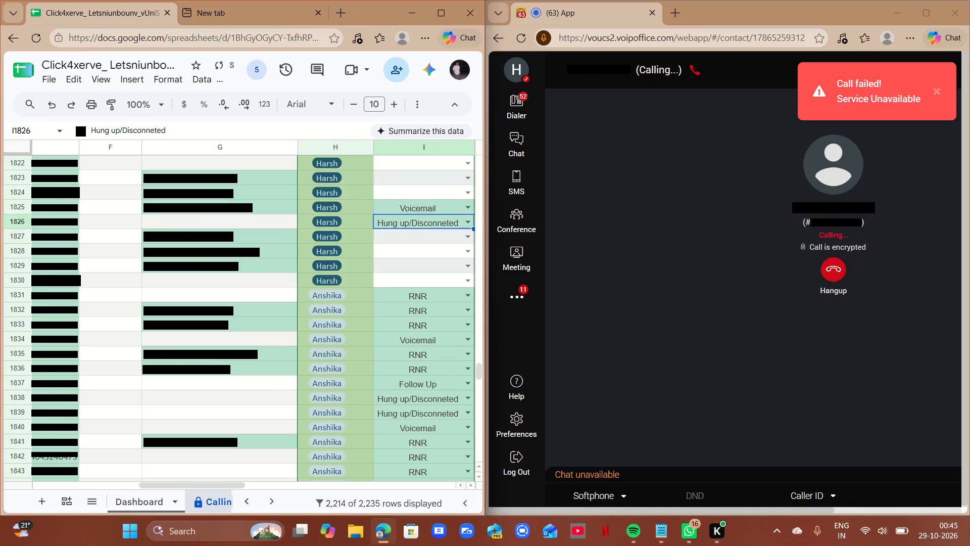
click(423, 208)
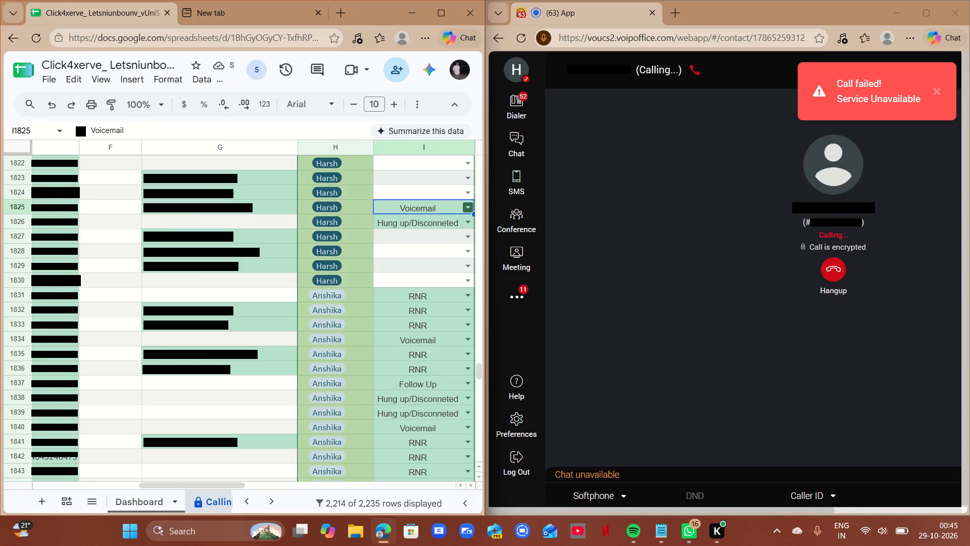
drag(473, 212, 452, 168)
Copy the row 1828 phone number from column E while the row 1827 call is being placed.
scroll(452, 168, down, 1)
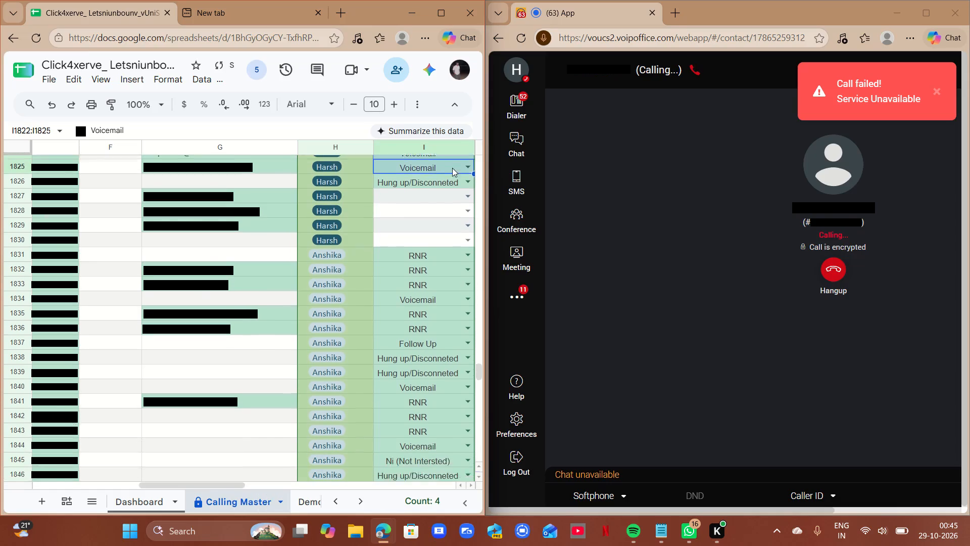
scroll(452, 168, down, 1)
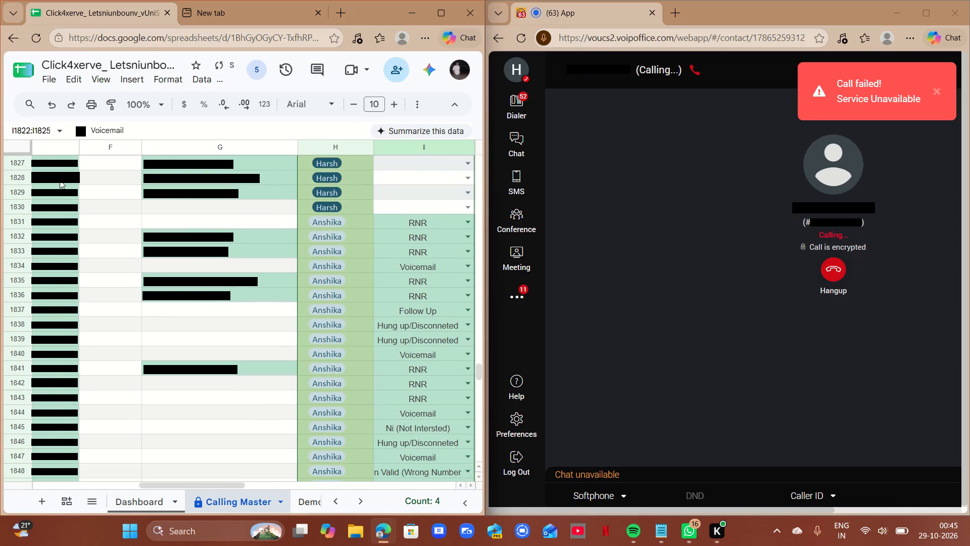
click(60, 180)
key(ctrl+c)
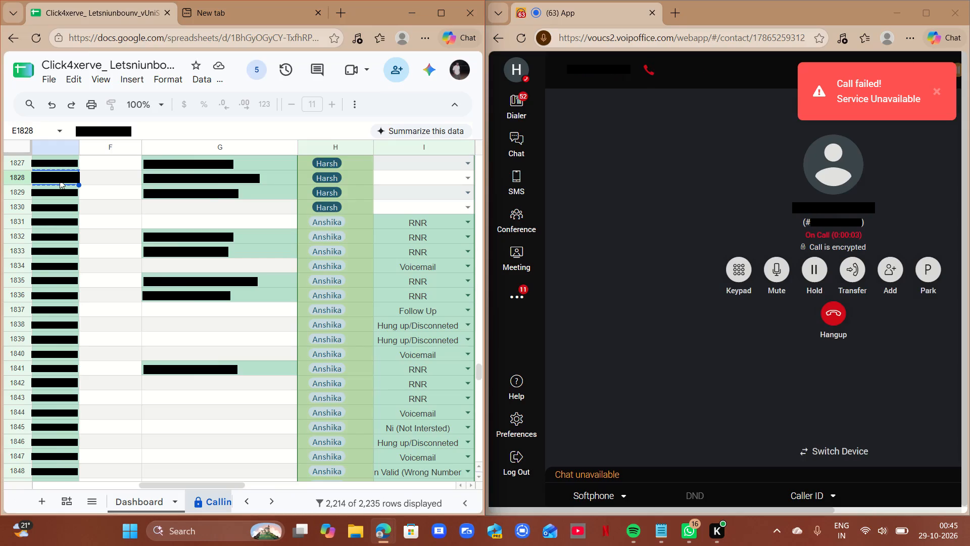
Hang up the row 1827 call and call the copied row 1828 phone number with the dialer.
click(837, 315)
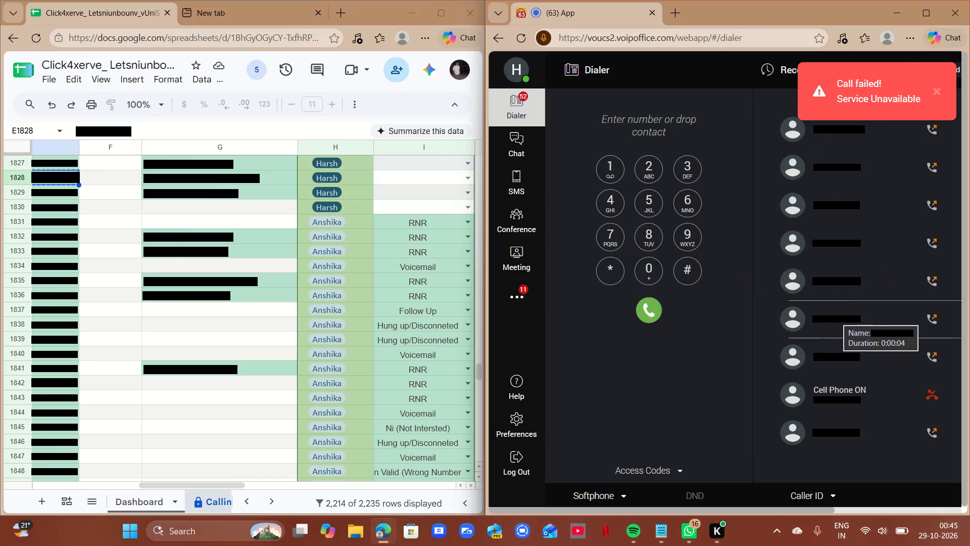
click(664, 122)
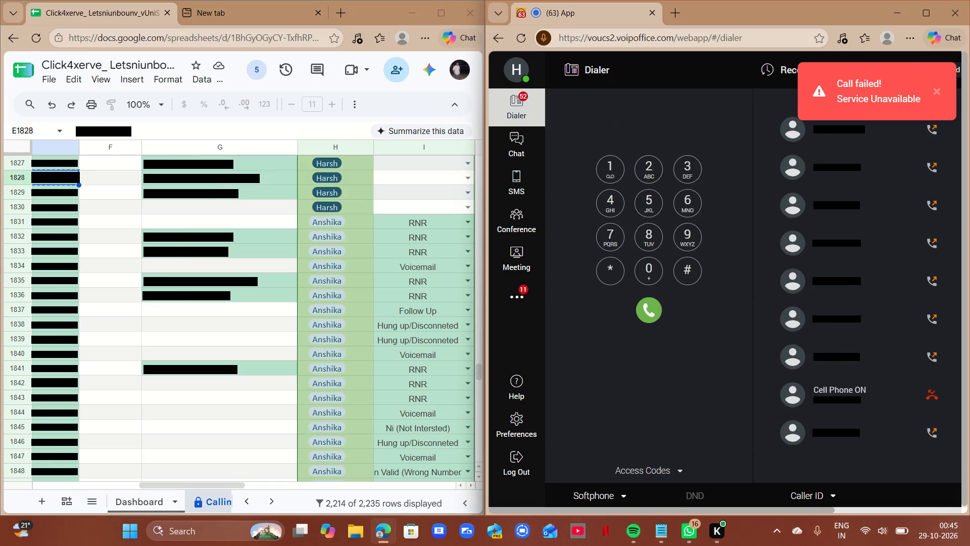
key(ctrl+v)
key(Return)
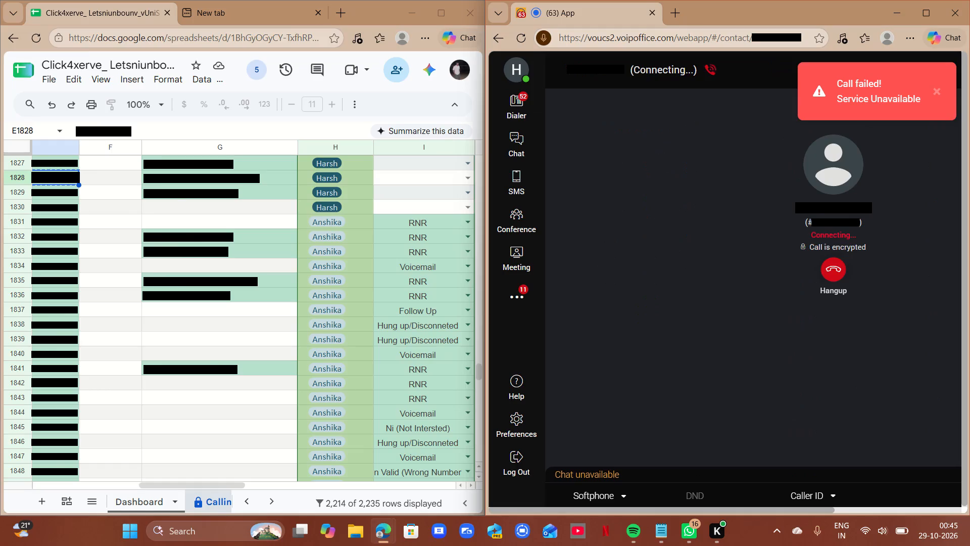
Copy the row 1829 phone number from column E and call it with the dialer once the row 1828 call is over.
click(71, 192)
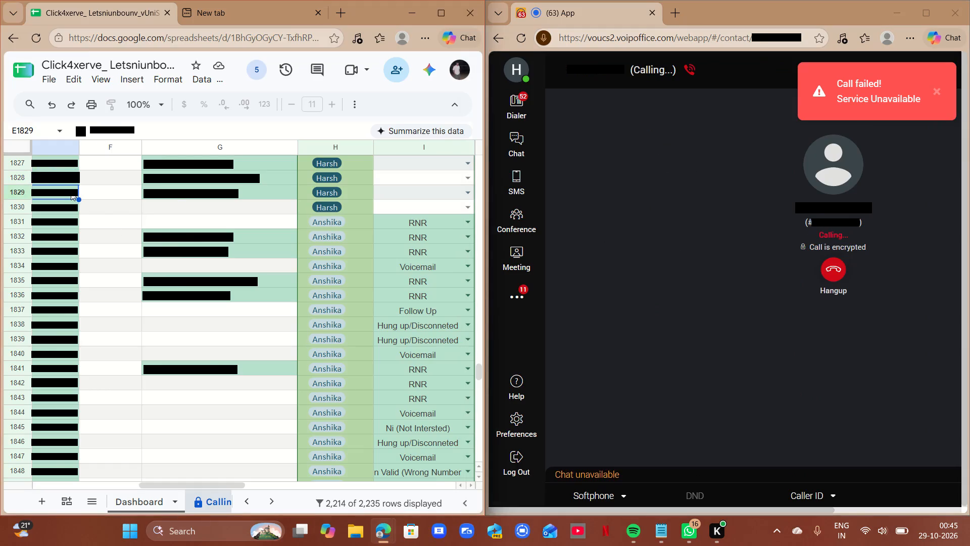
key(ctrl+c)
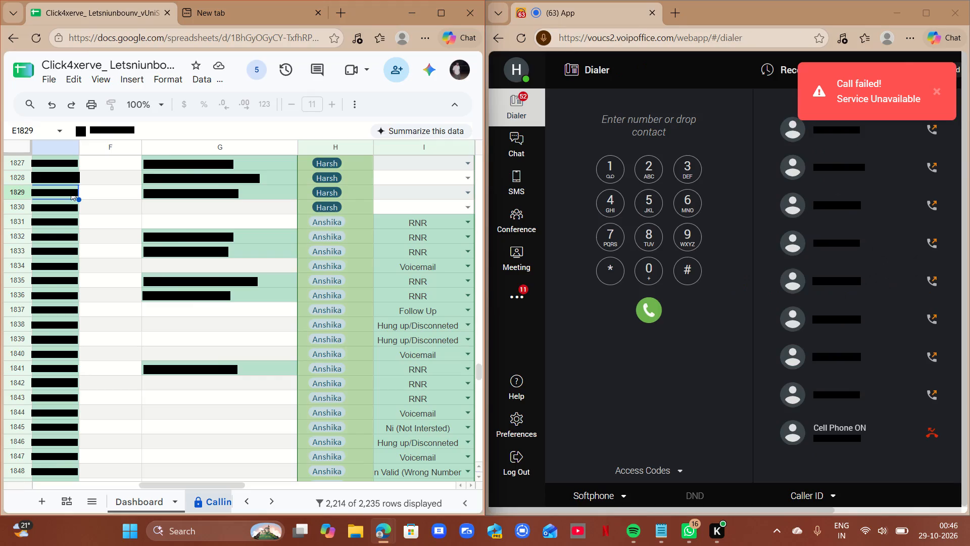
click(653, 142)
key(ctrl+v)
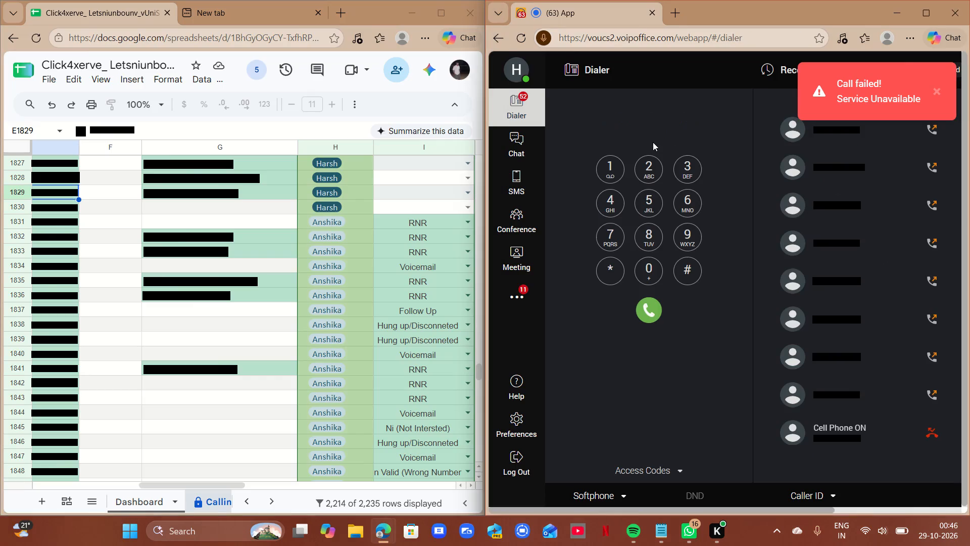
key(Return)
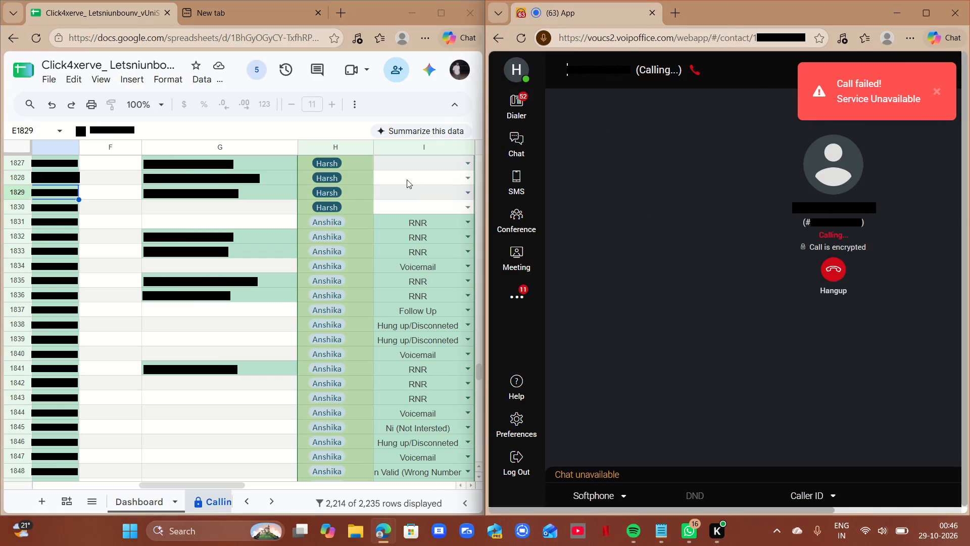
Set the column I statuses to Hung up/Disconneted for row 1828 and RNR for row 1827.
click(406, 179)
key(h)
key(Up)
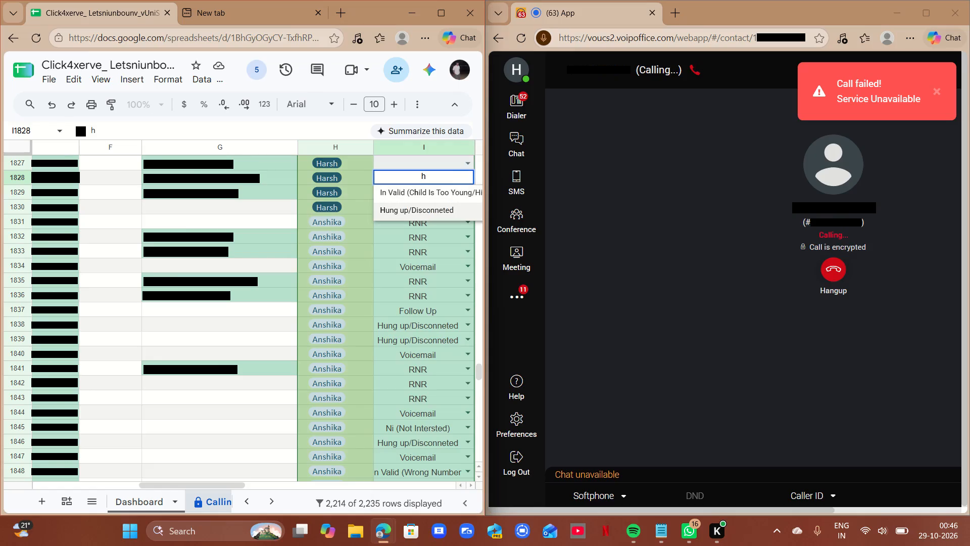
key(Return)
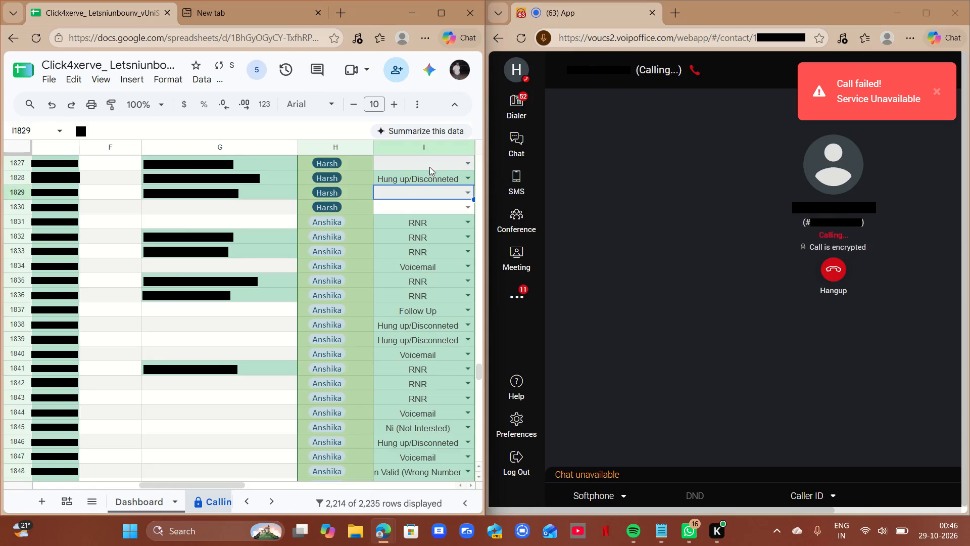
click(418, 164)
key(r)
key(Return)
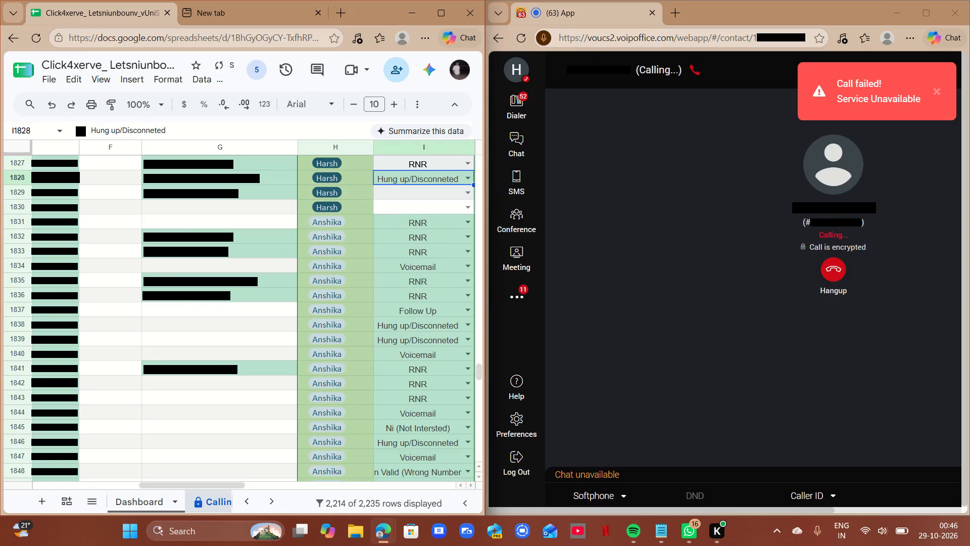
Copy the row 1830 phone number from column E while the row 1829 call is being placed.
scroll(418, 164, down, 1)
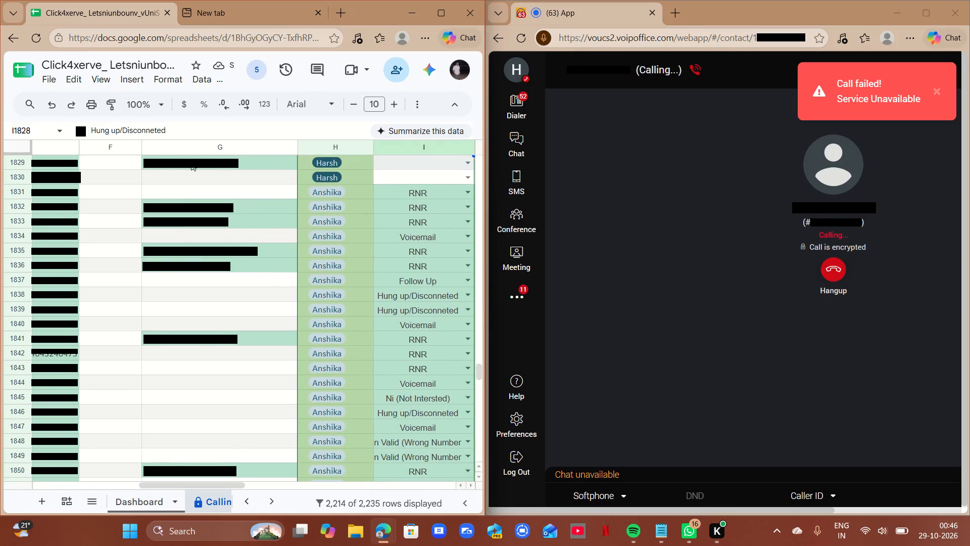
click(57, 177)
key(ctrl+c)
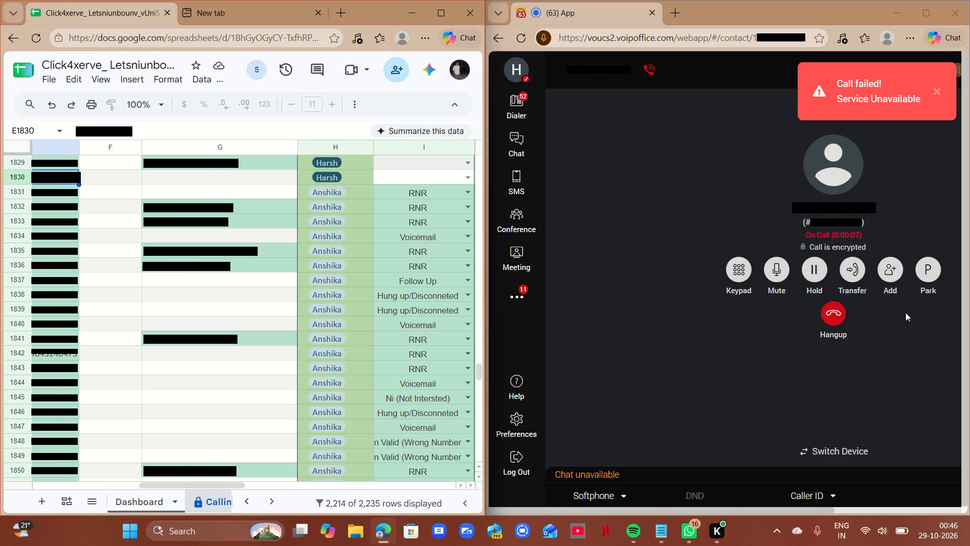
Hang up the row 1829 call and call the copied row 1830 phone number with the dialer.
click(835, 311)
click(636, 112)
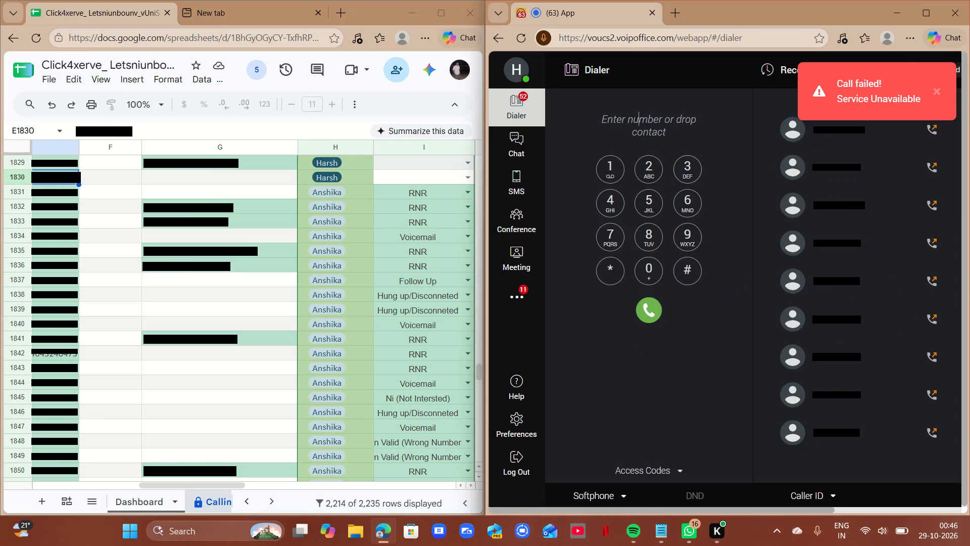
key(ctrl+v)
key(Return)
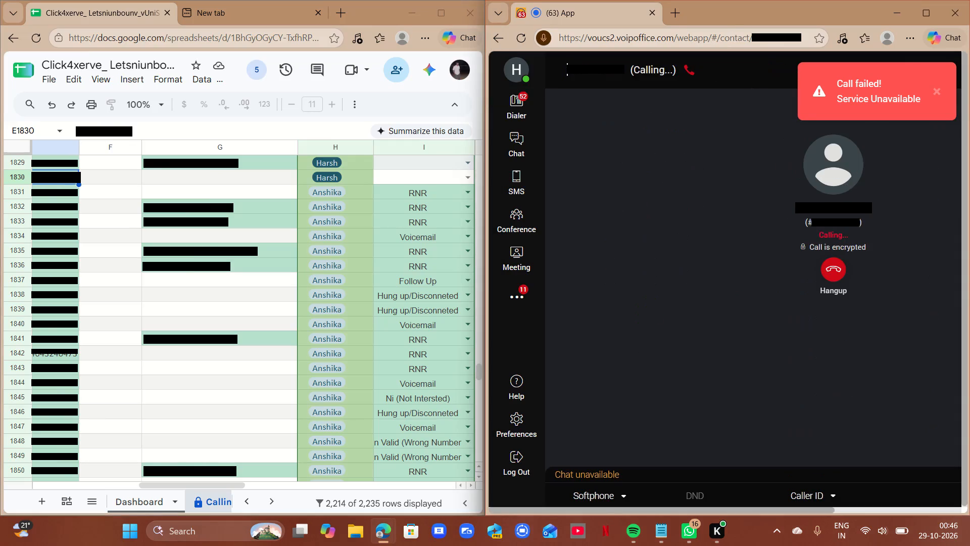
Set the column I statuses to RNR for row 1829 and Voicemail for row 1830.
click(390, 163)
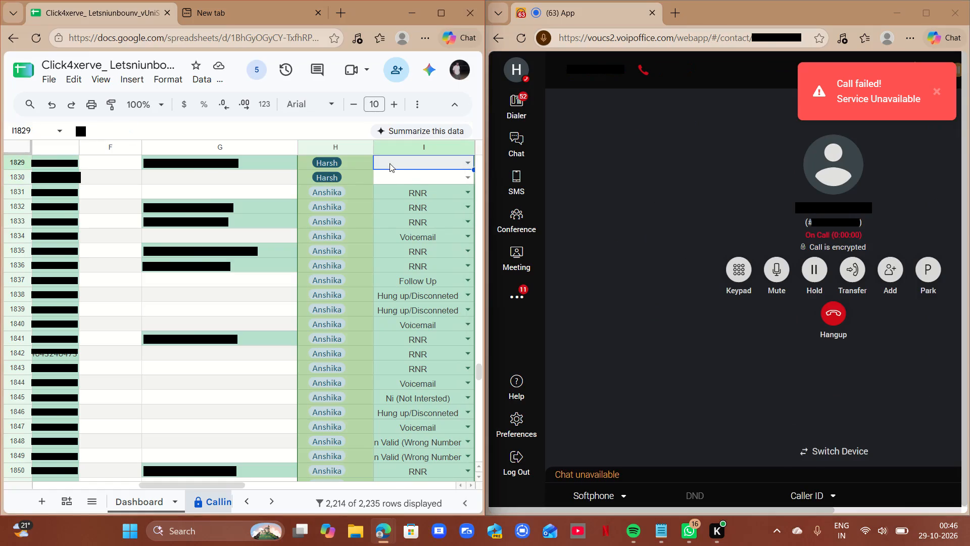
key(r)
key(Return)
key(v)
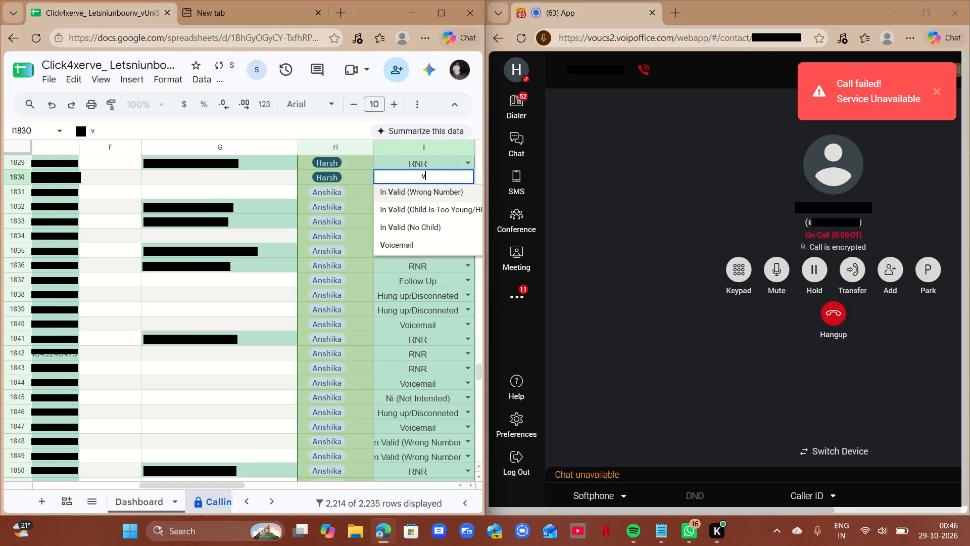
key(Up)
key(Return)
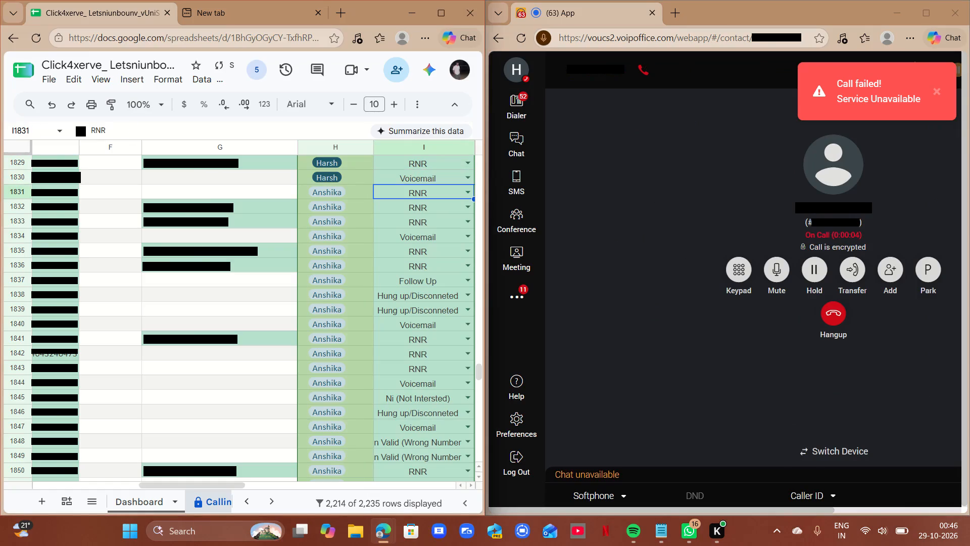
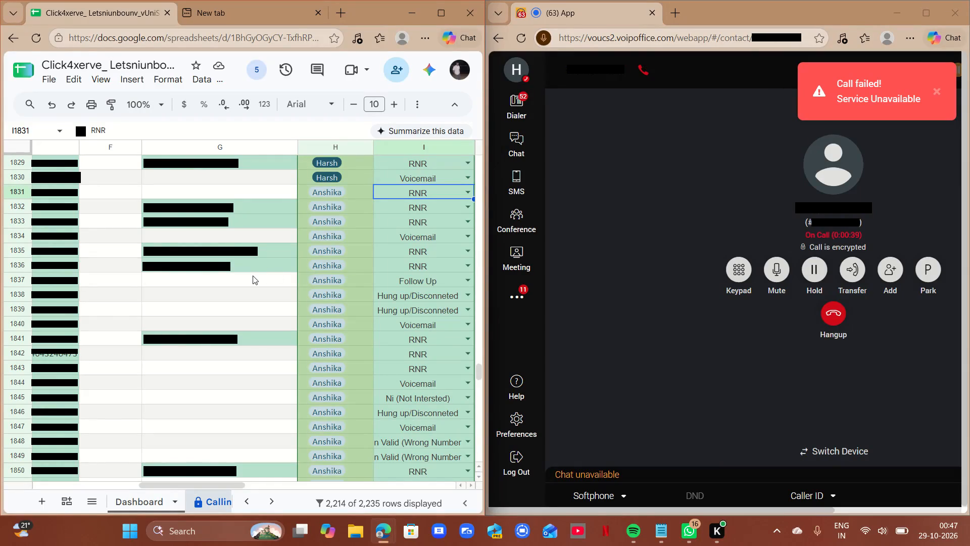
Hang up the row 1830 call and go to the next block of uncalled leads assigned to Harsh in Calling Master.
scroll(253, 276, down, 11)
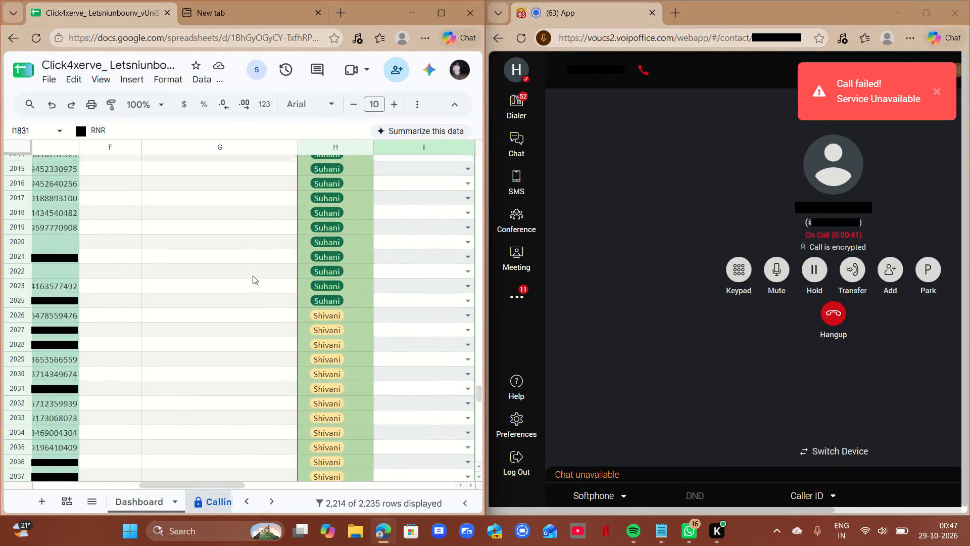
scroll(253, 276, down, 1)
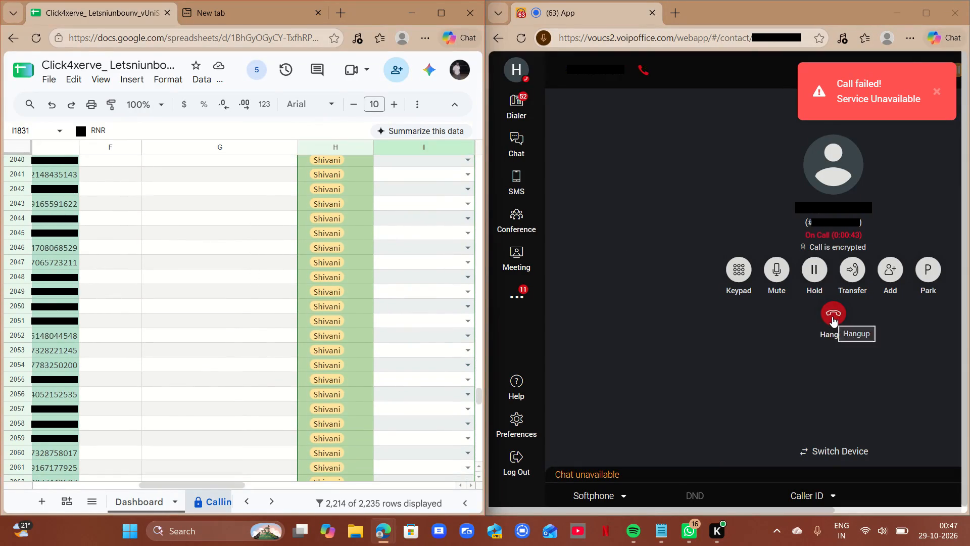
click(832, 316)
scroll(298, 217, down, 4)
scroll(298, 217, up, 1)
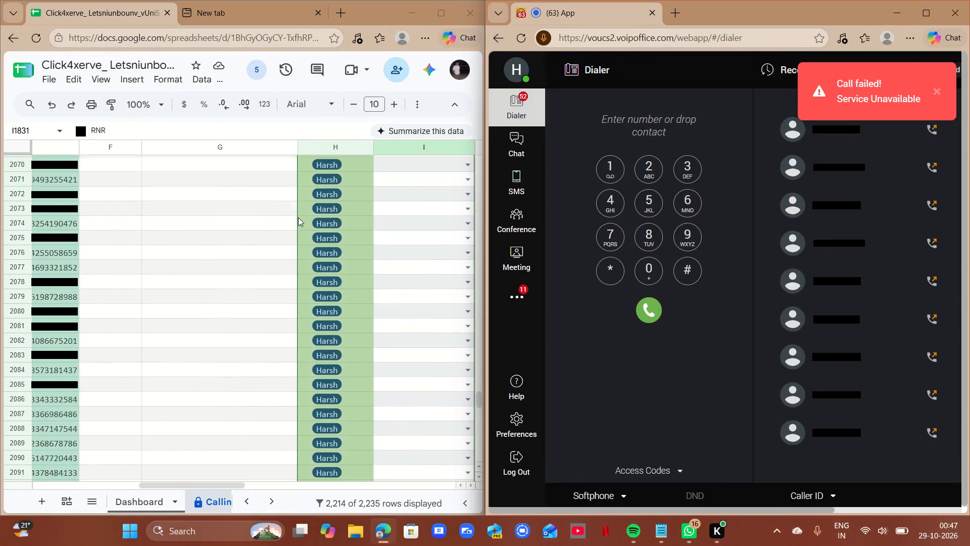
scroll(298, 217, up, 1)
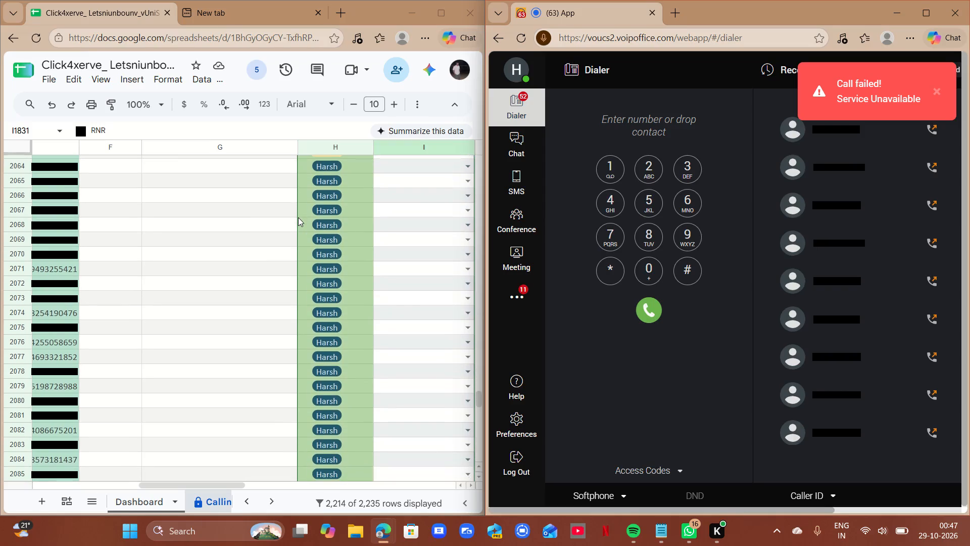
Check the per-agent lead and dial-out counts on the Dashboard sheet, and return to the Calling Master sheet.
click(128, 495)
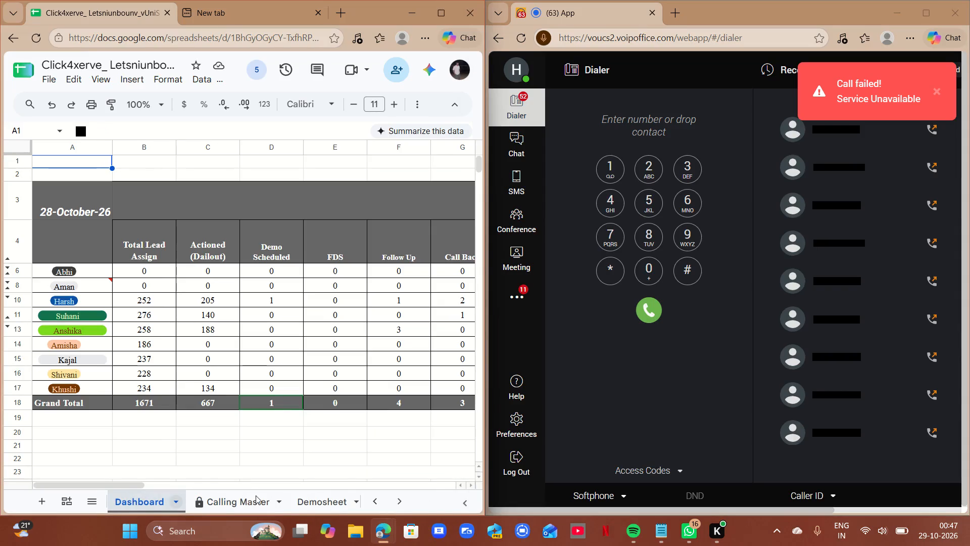
click(221, 504)
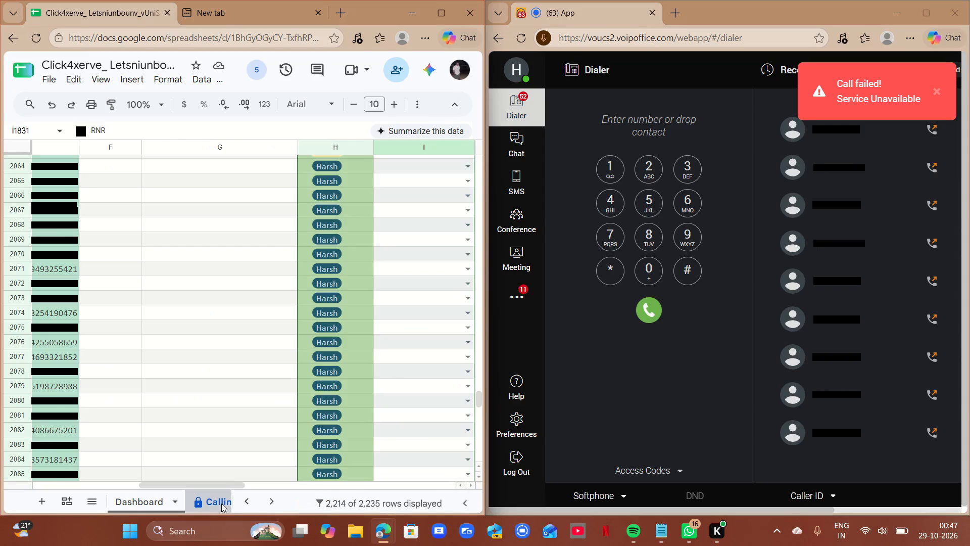
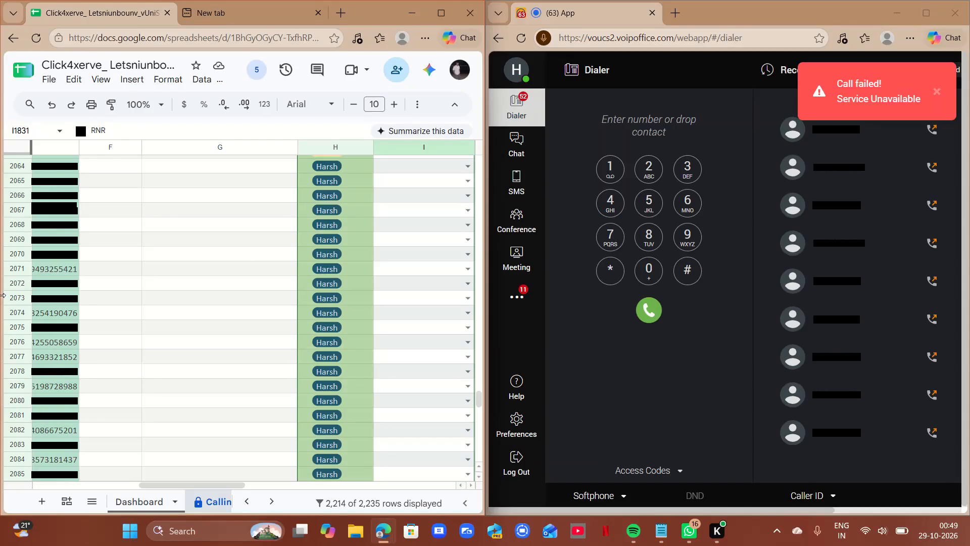
Call the lead in row 2064 by copying its column E number into the VoIP dialer.
click(69, 160)
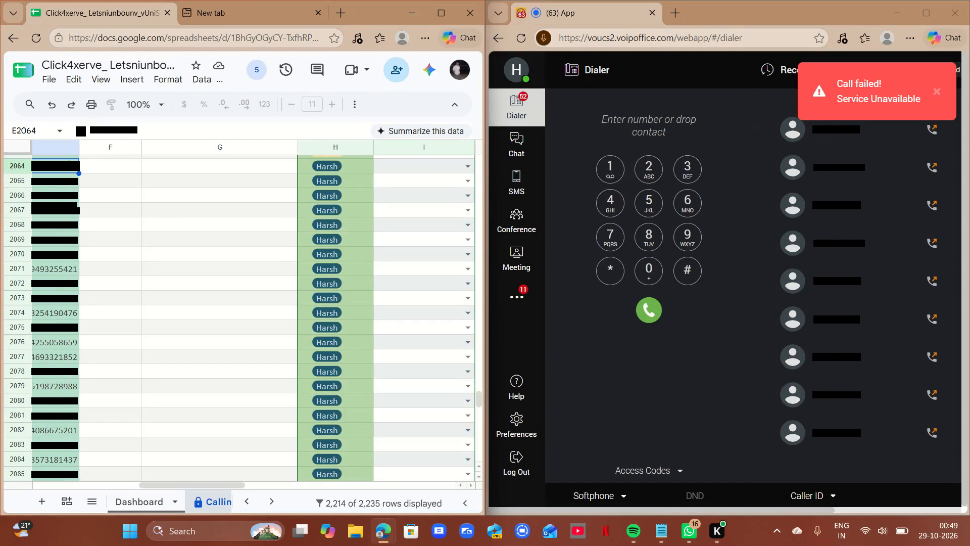
key(ctrl+c)
click(660, 122)
key(ctrl+v)
key(Return)
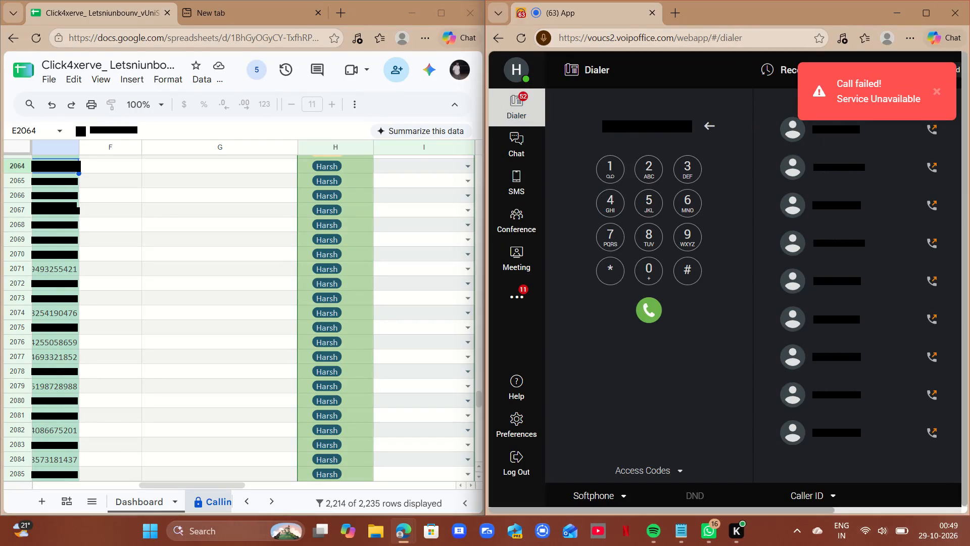
Copy the column E phone number of the lead in row 2065 for the following call.
click(64, 182)
key(ctrl+c)
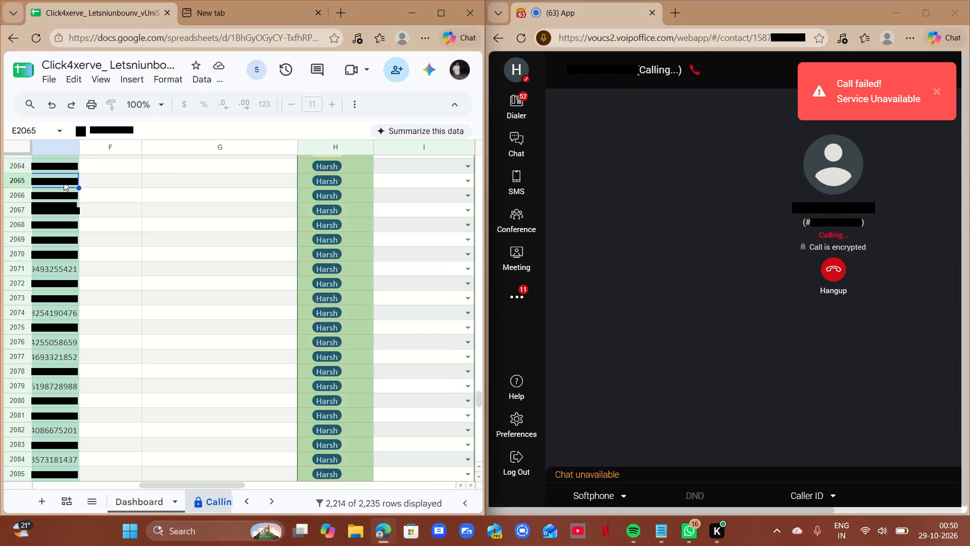
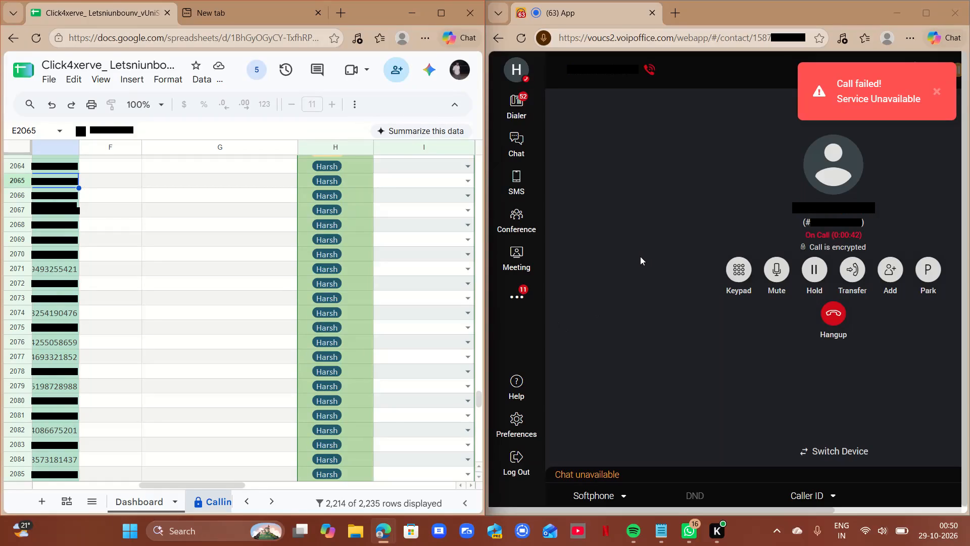
Hang up the ongoing call to the lead in row 2064.
click(837, 305)
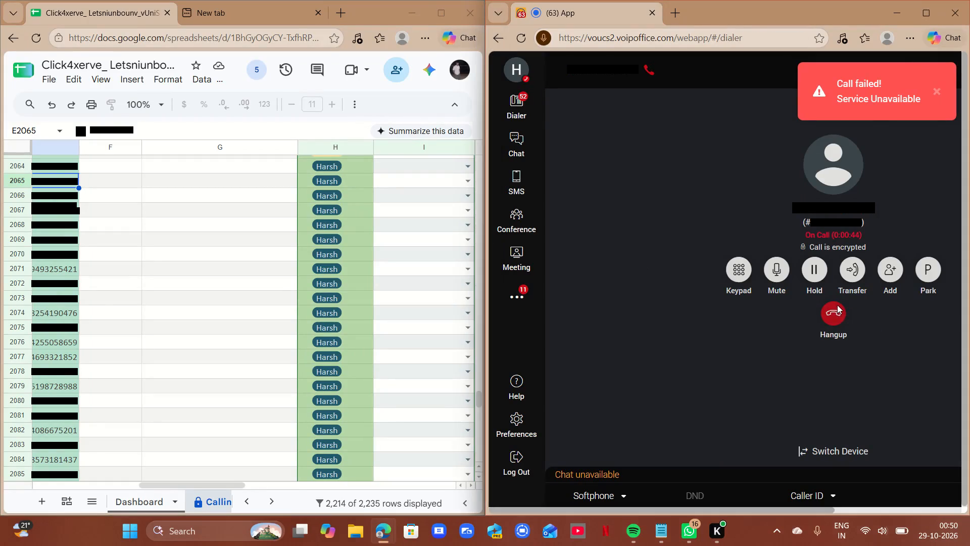
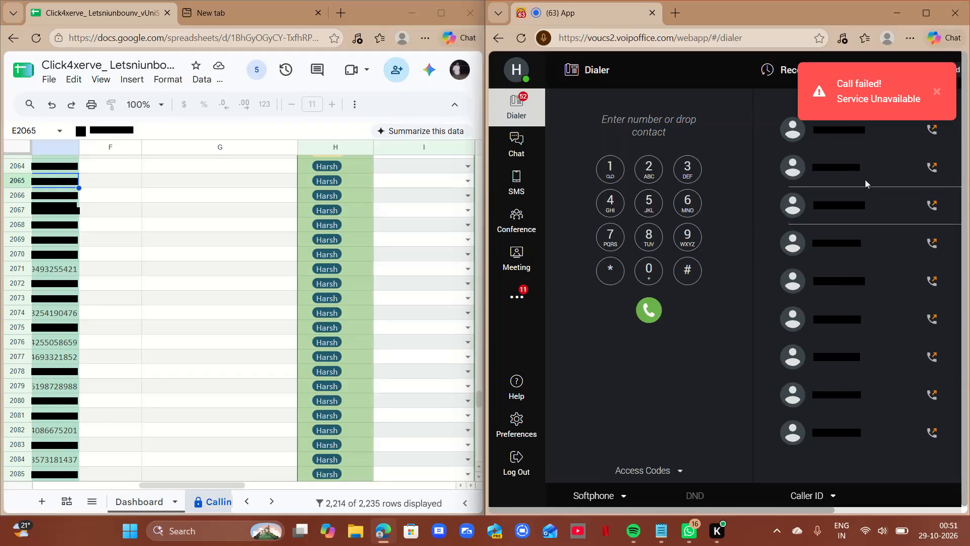
Call the lead in row 2065 by entering the copied column E phone number in the VoIP dialer.
click(700, 130)
key(ctrl+v)
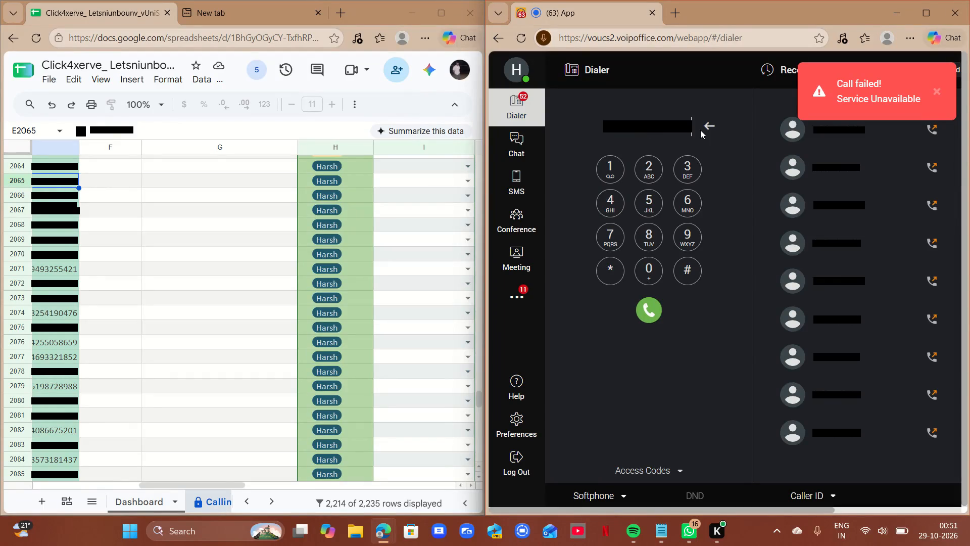
key(Return)
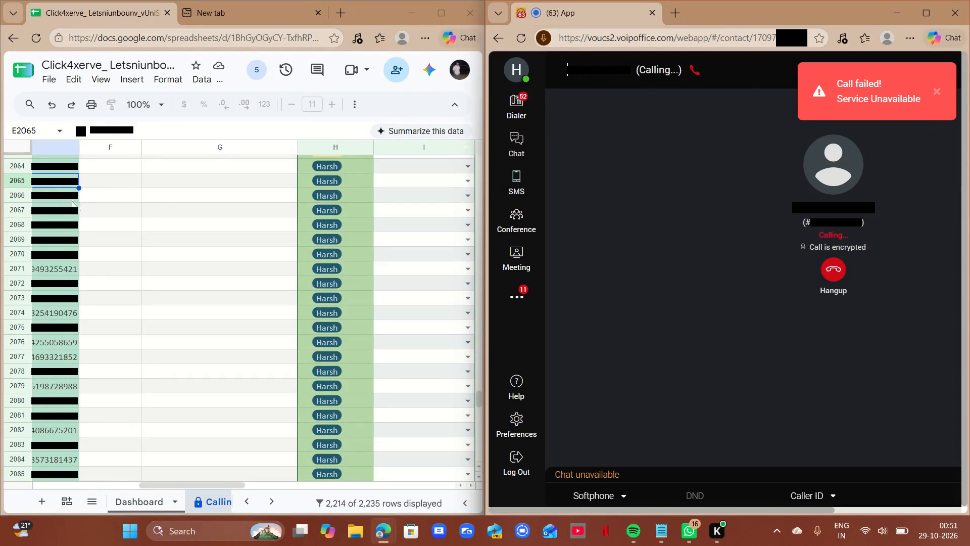
Copy the phone number of the lead in row 2066 from column E of the calling sheet.
click(62, 197)
key(ctrl+c)
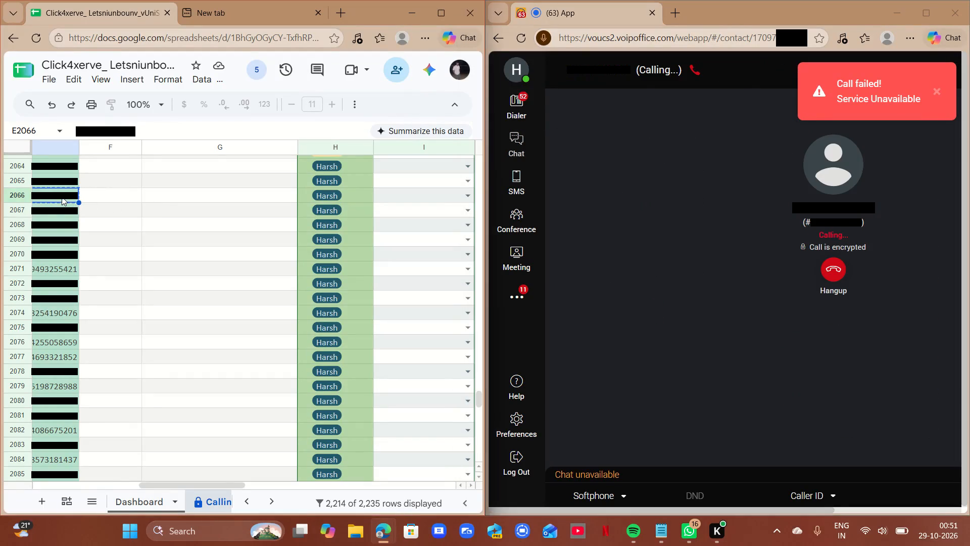
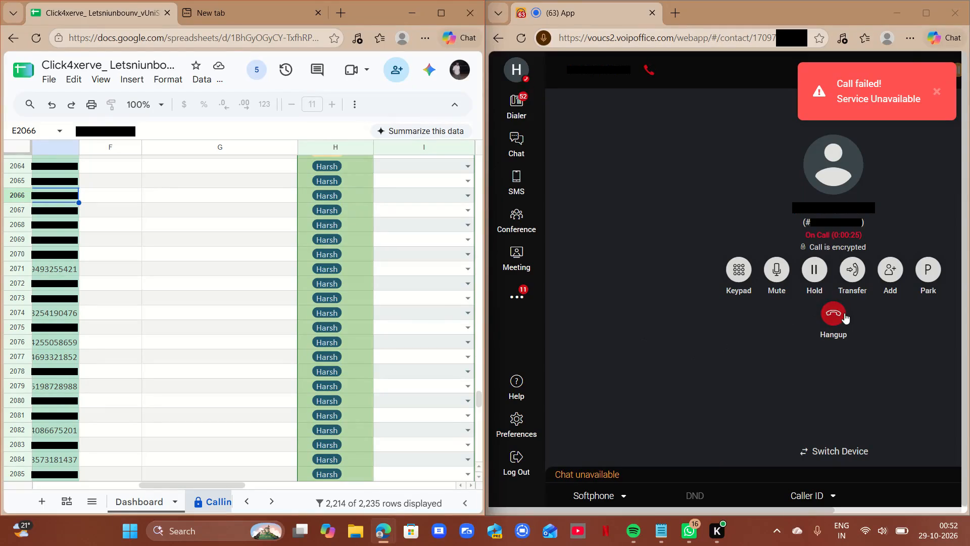
Hang up the ongoing call in the VoIP dialer.
click(844, 313)
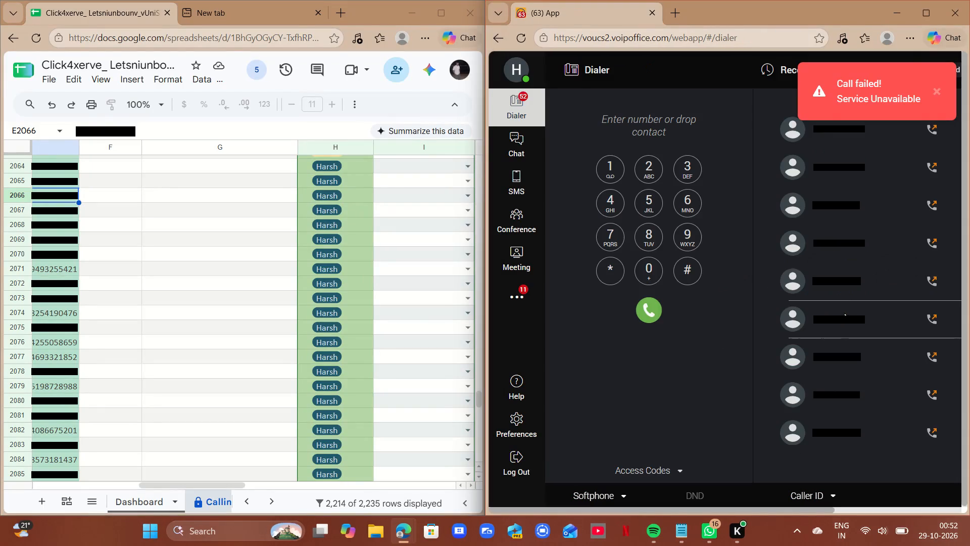
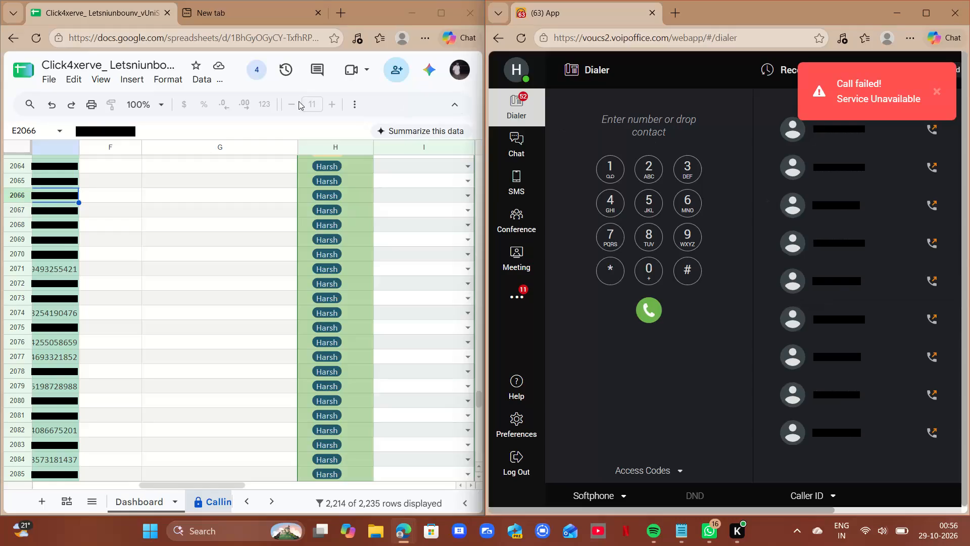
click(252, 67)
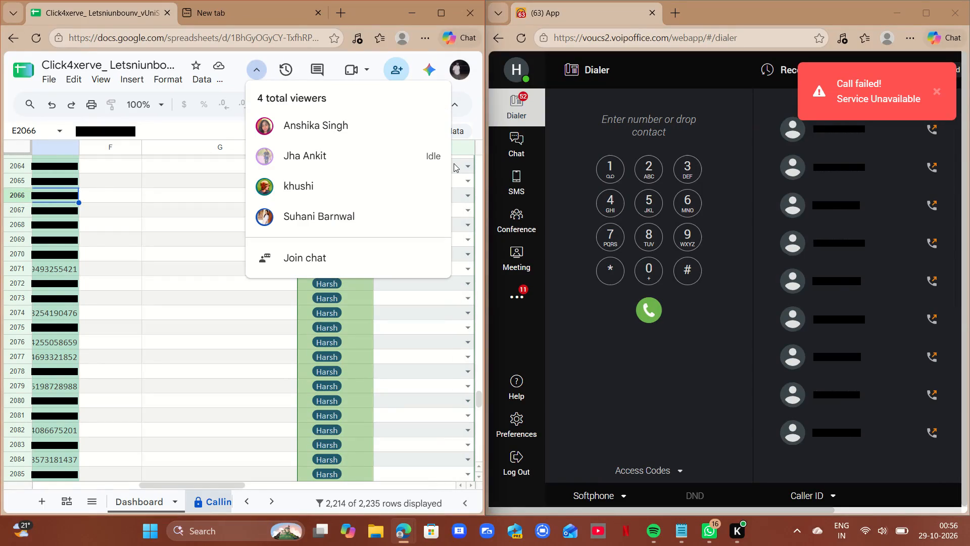
Set the call status in column I to RNR for the leads in rows 2064 and 2065.
click(454, 163)
key(r)
key(Return)
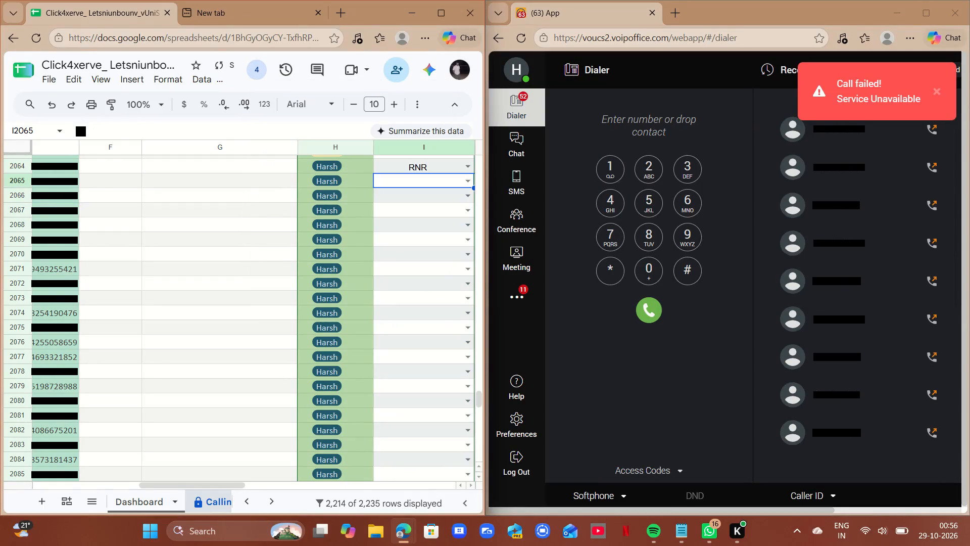
scroll(454, 163, down, 1)
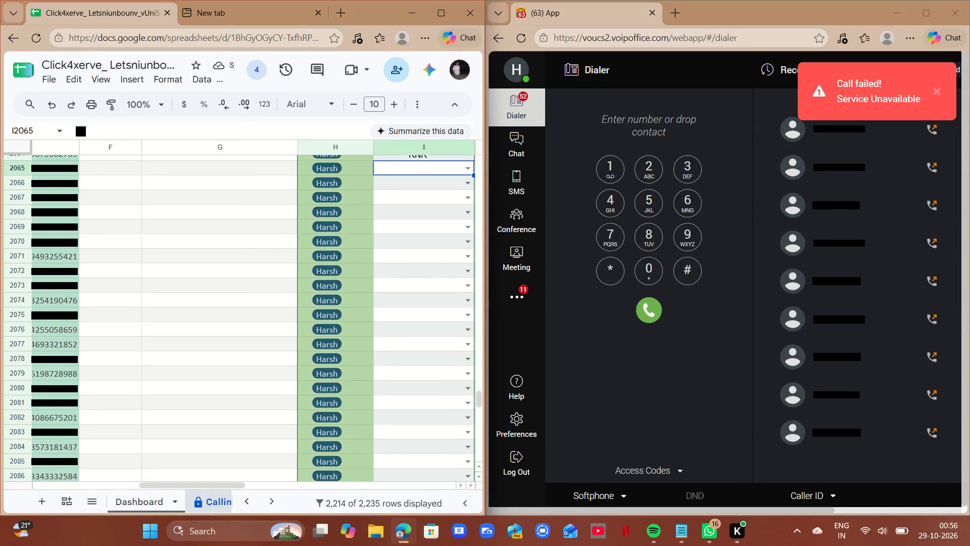
scroll(454, 163, down, 1)
key(r)
key(Return)
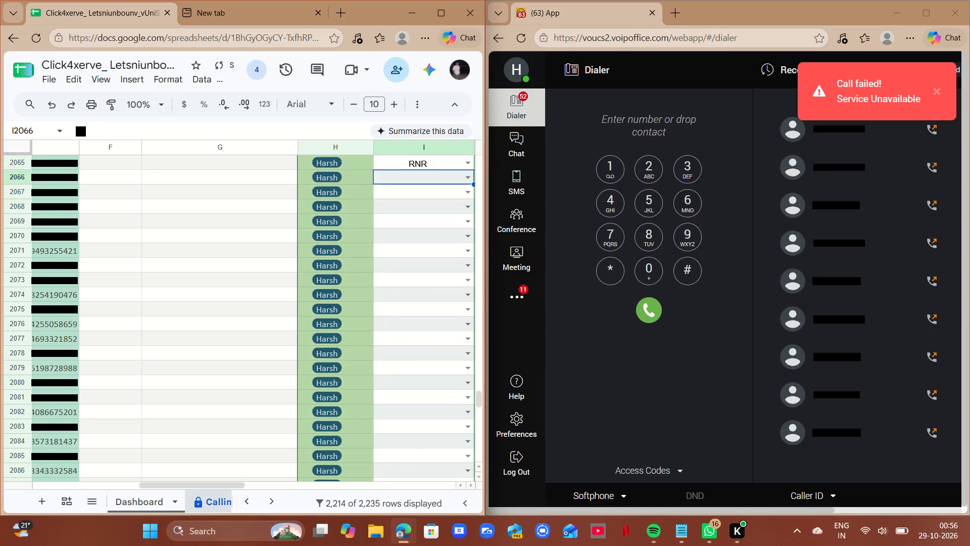